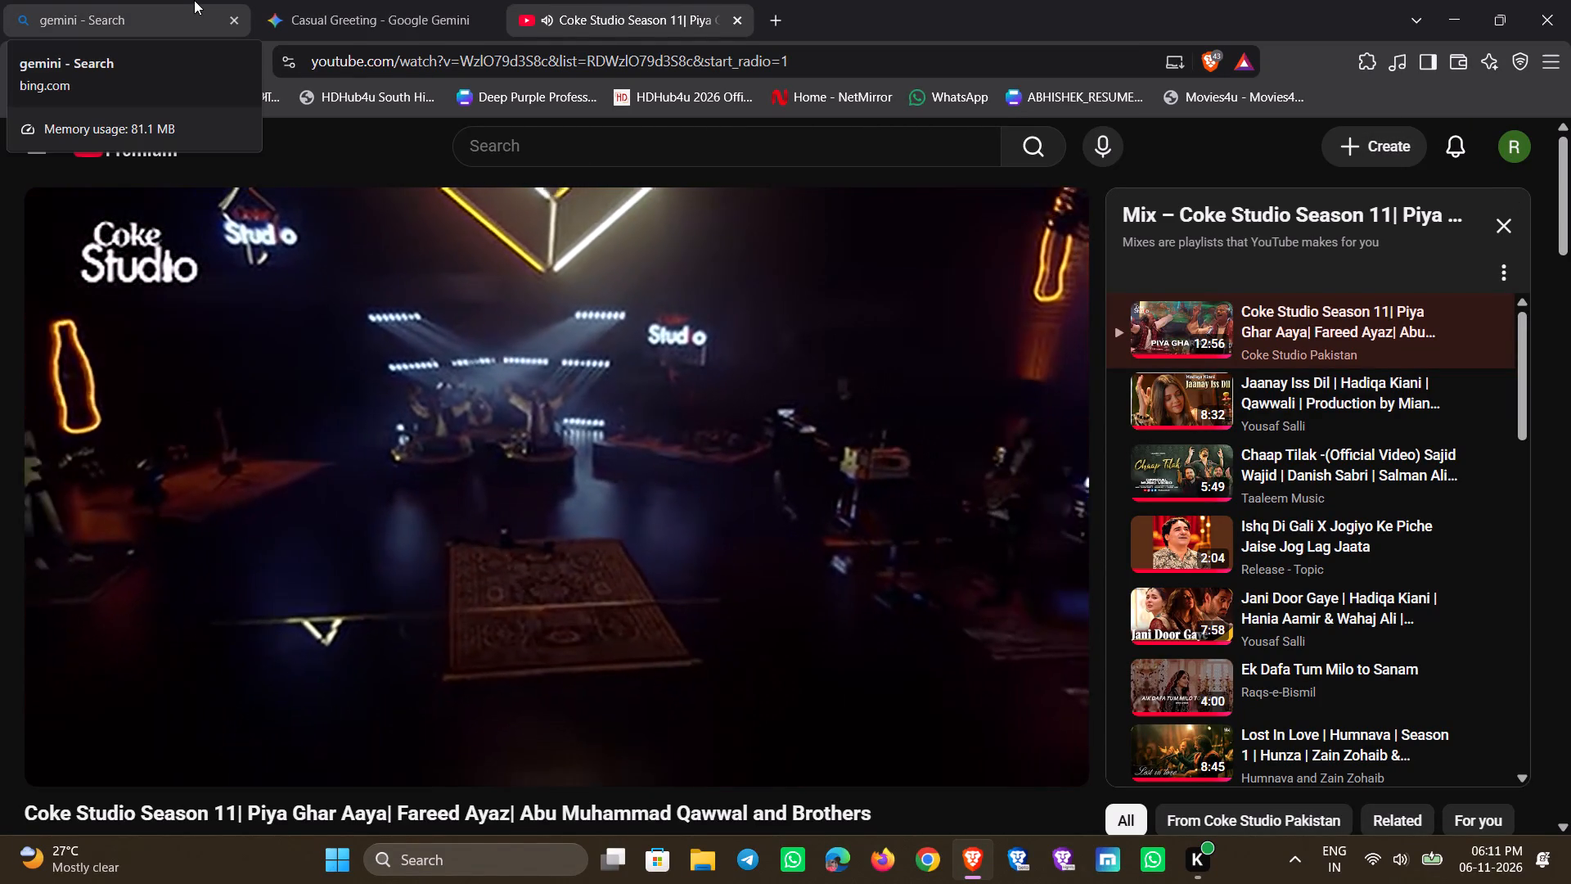
# Search the web for canva in a new tab, open the Canva home page, and close the search results tab.
pyautogui.click(771, 10)
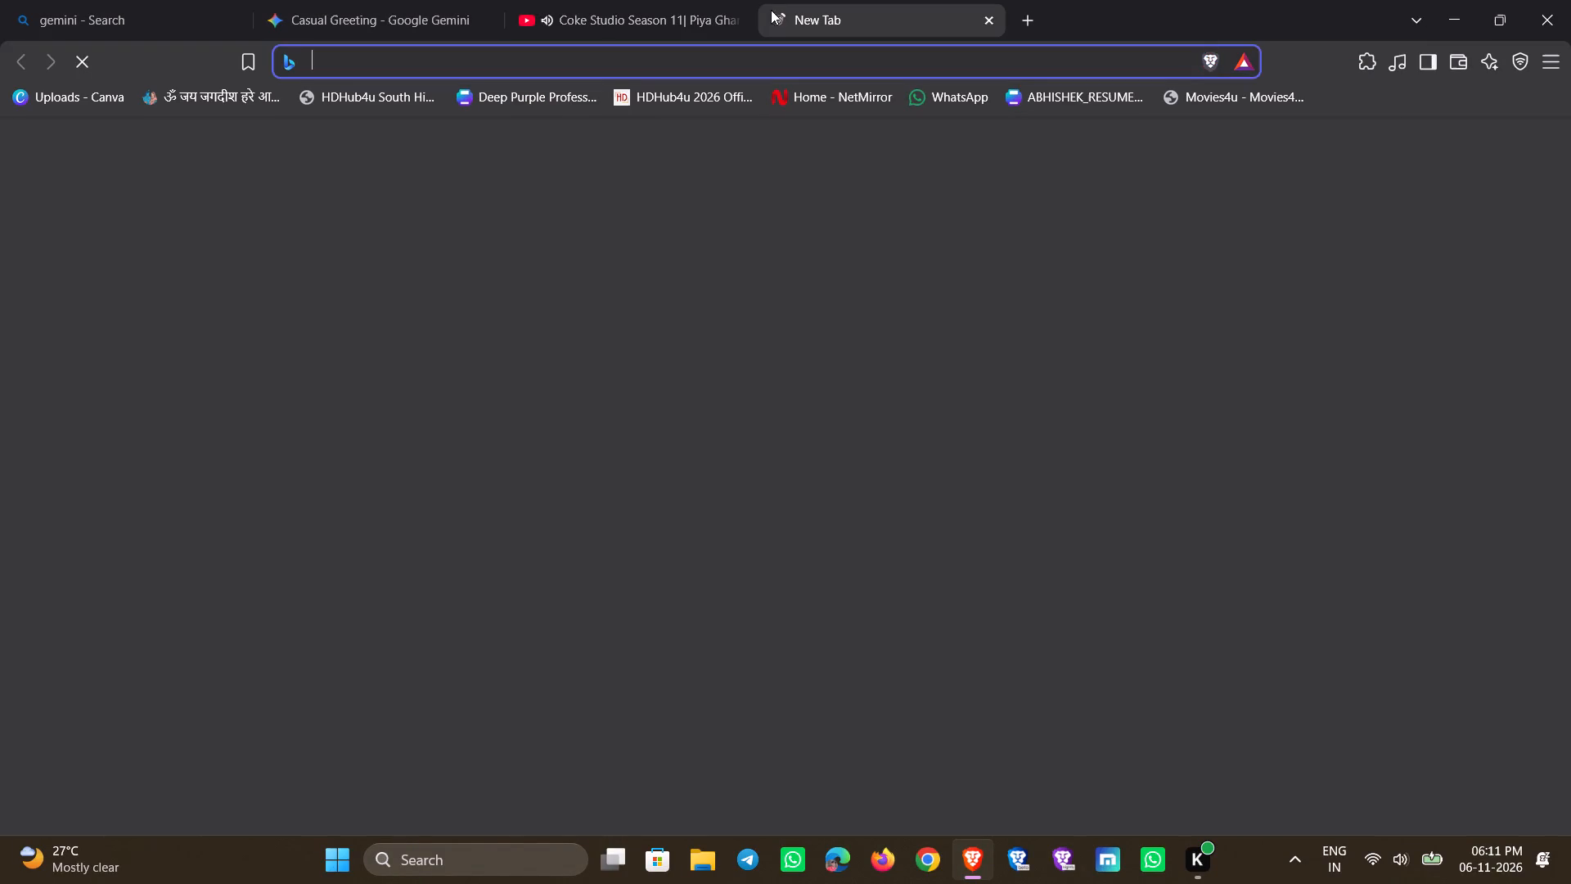
pyautogui.write('ca')
pyautogui.write('nva')
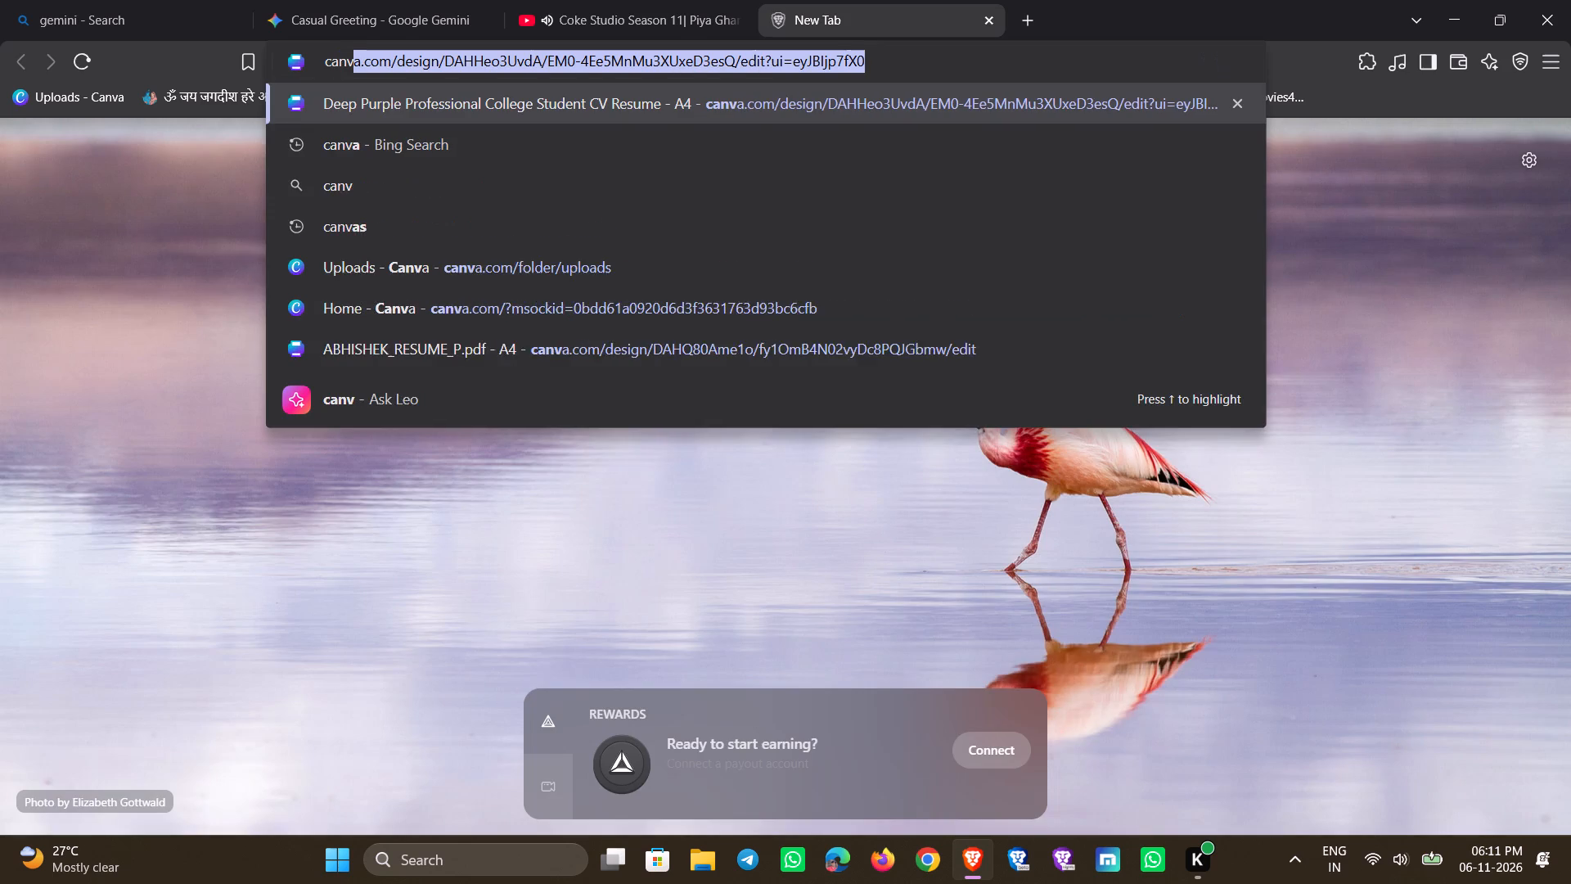
pyautogui.press('space')
pyautogui.press('Return')
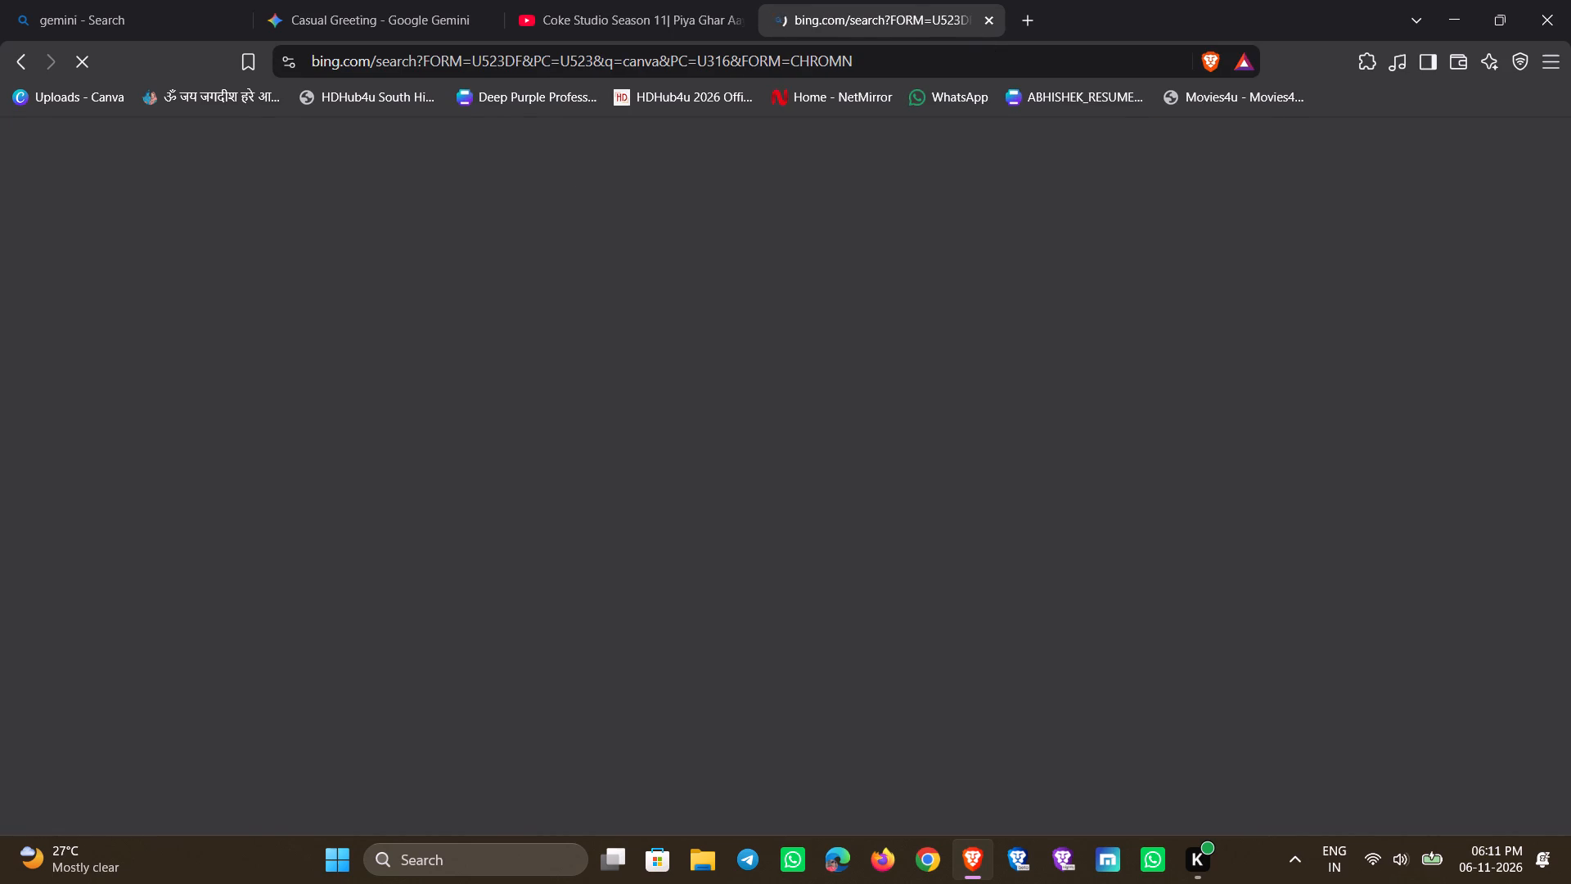
pyautogui.click(363, 376)
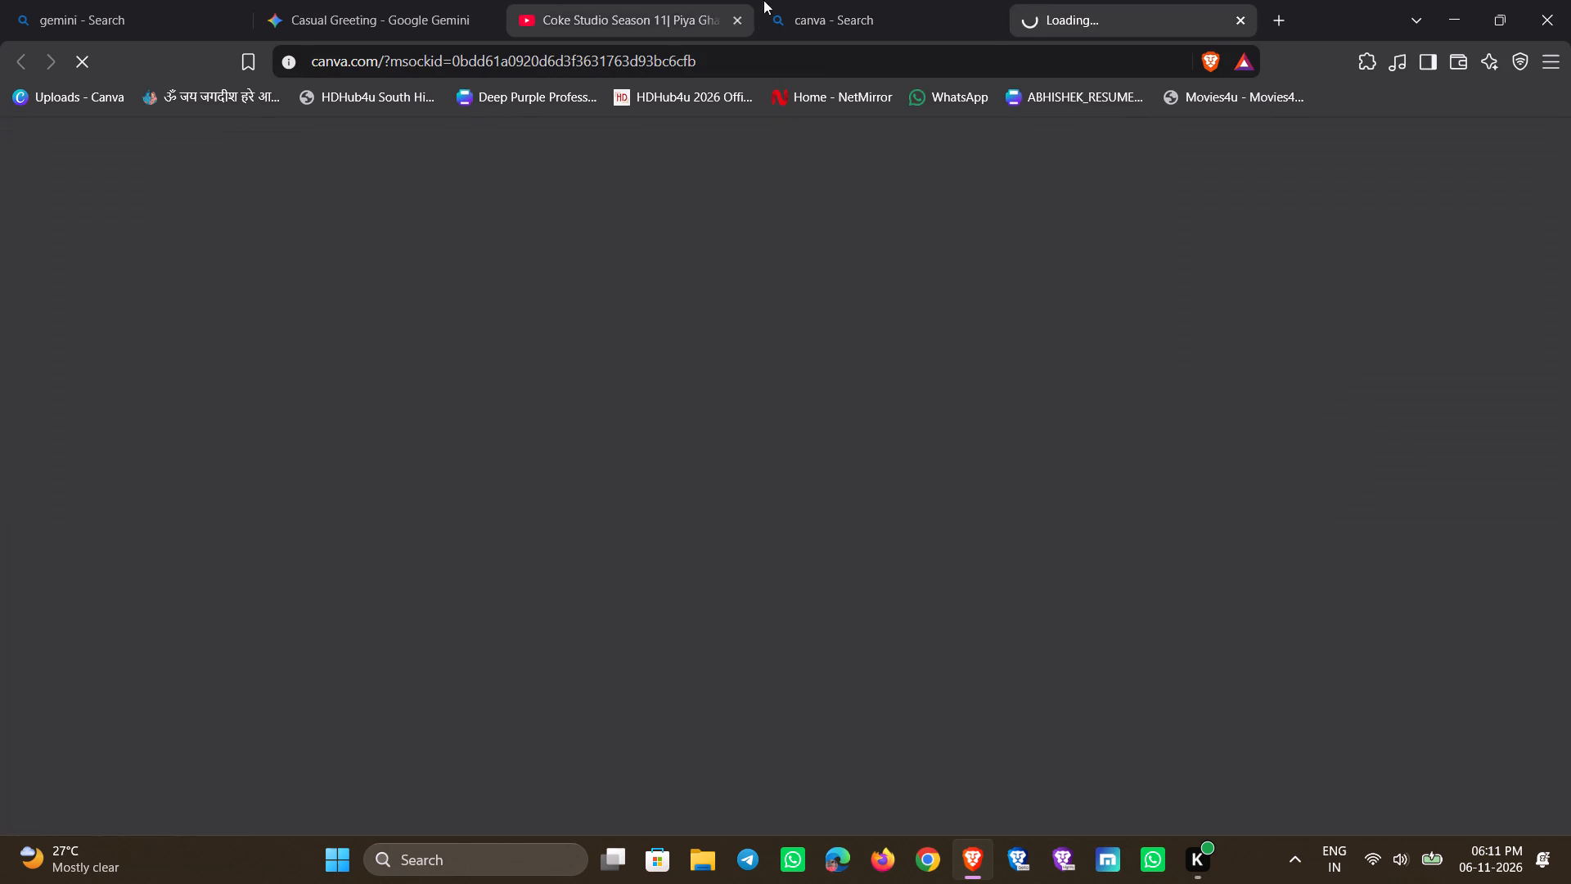
pyautogui.click(990, 20)
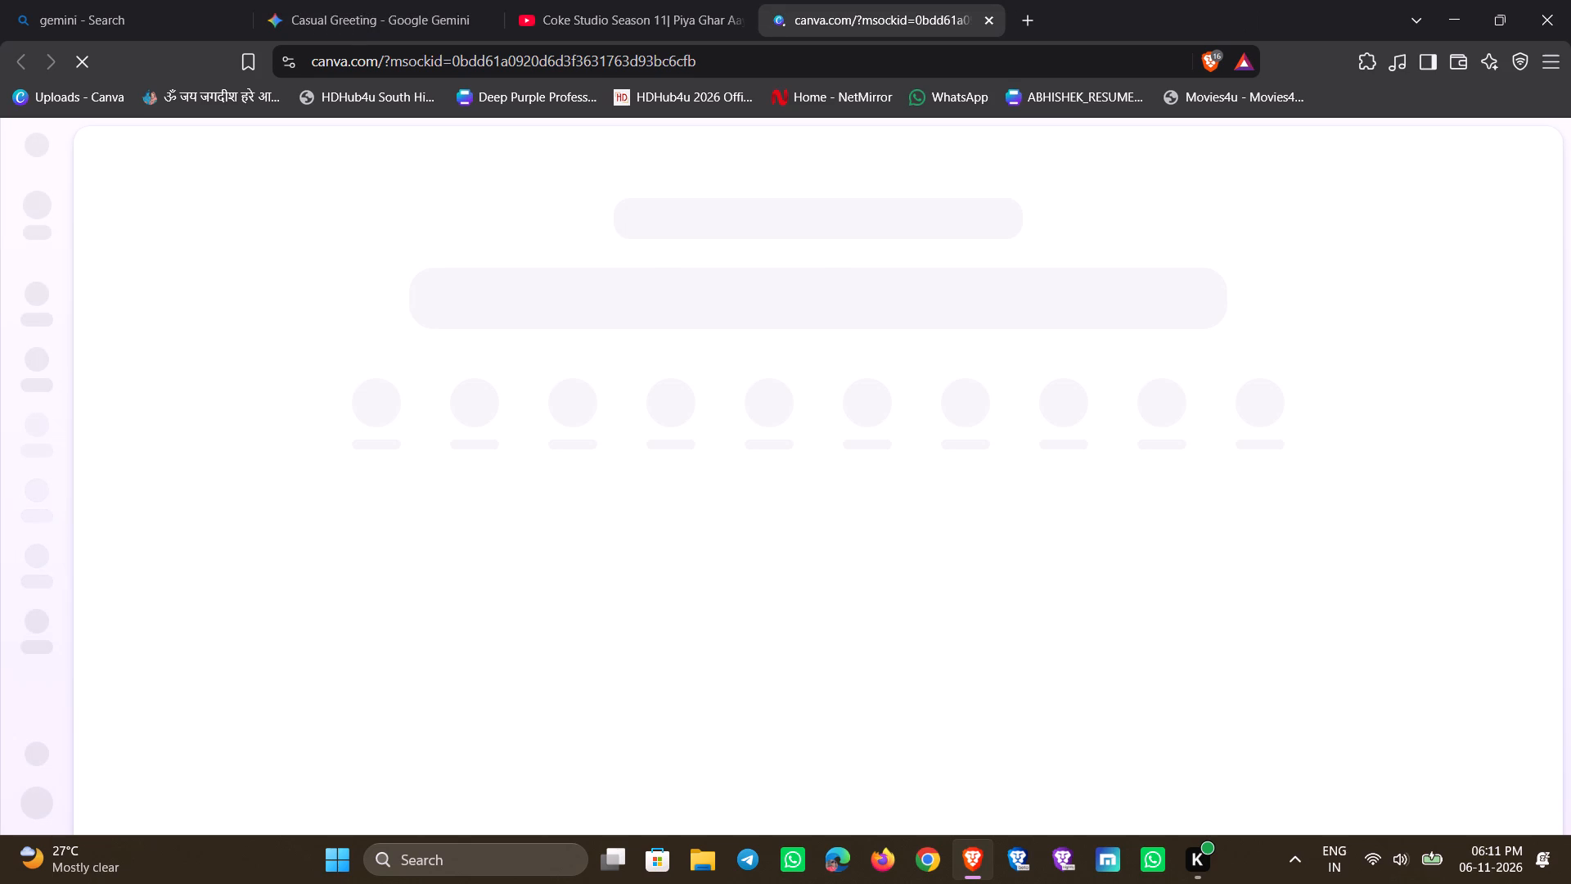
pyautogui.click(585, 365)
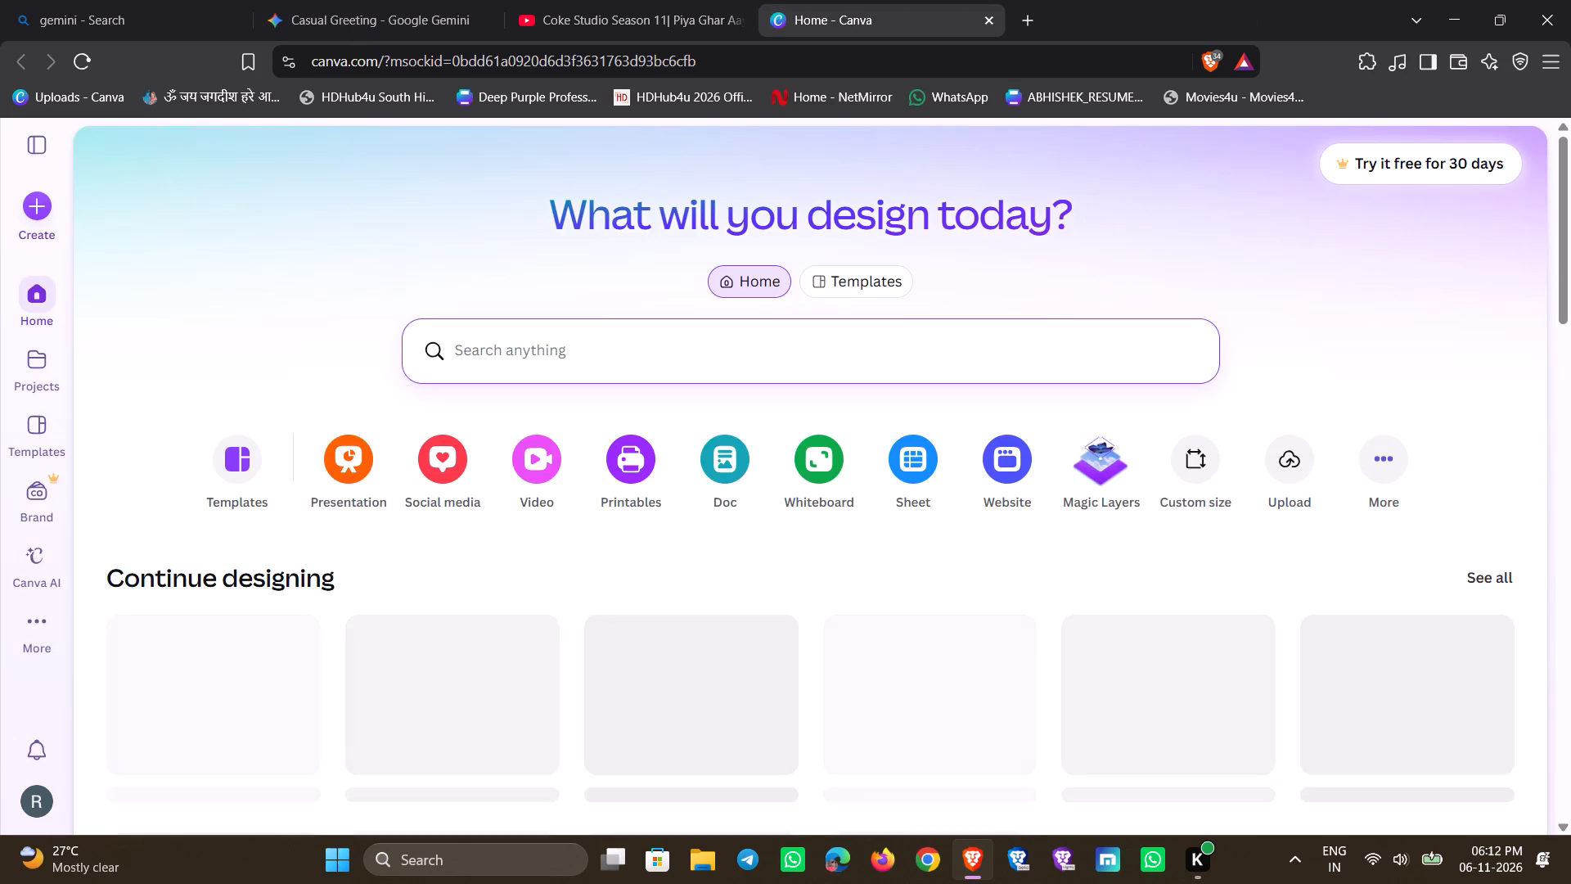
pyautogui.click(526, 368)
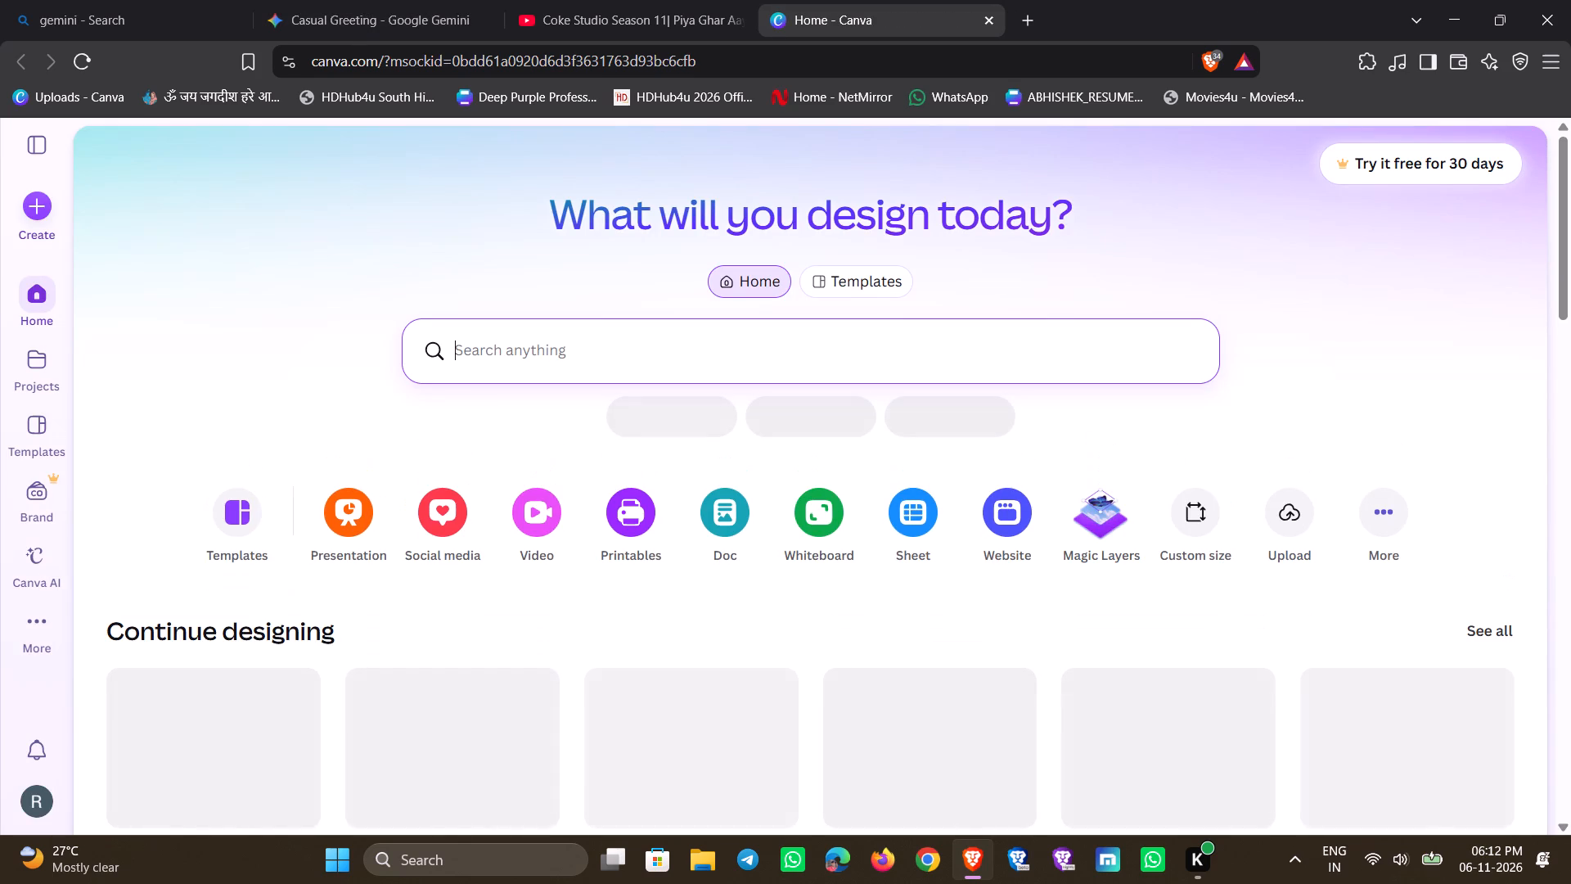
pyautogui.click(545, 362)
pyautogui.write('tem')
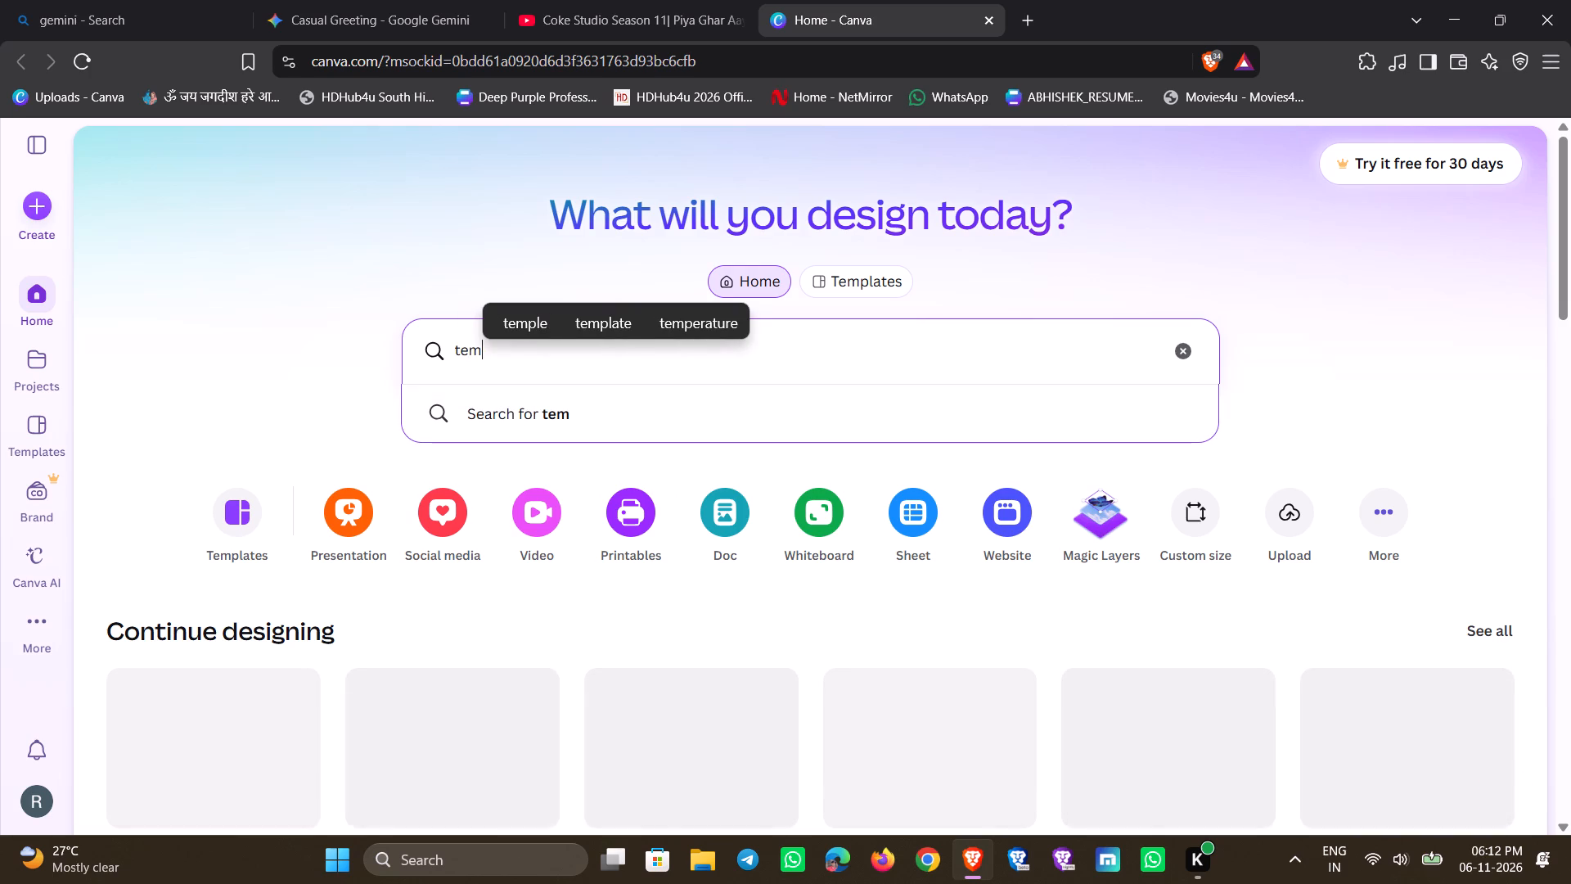
# Open the Templates gallery from the Canva home page.
pyautogui.click(232, 534)
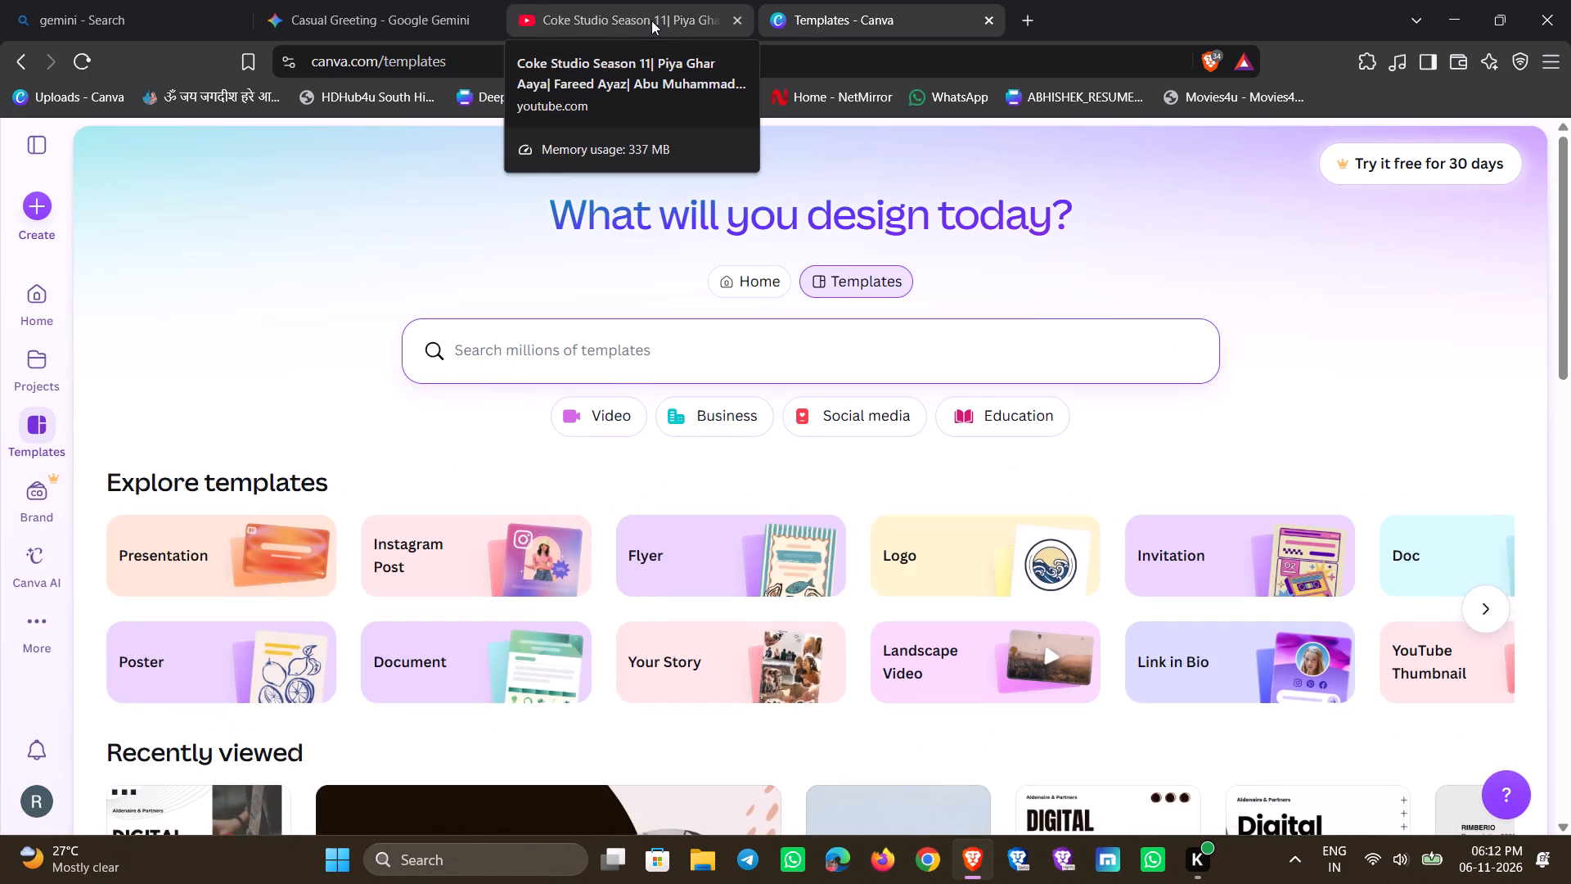
# Pause the Coke Studio video playing on YouTube and return to the Canva templates page.
pyautogui.click(651, 20)
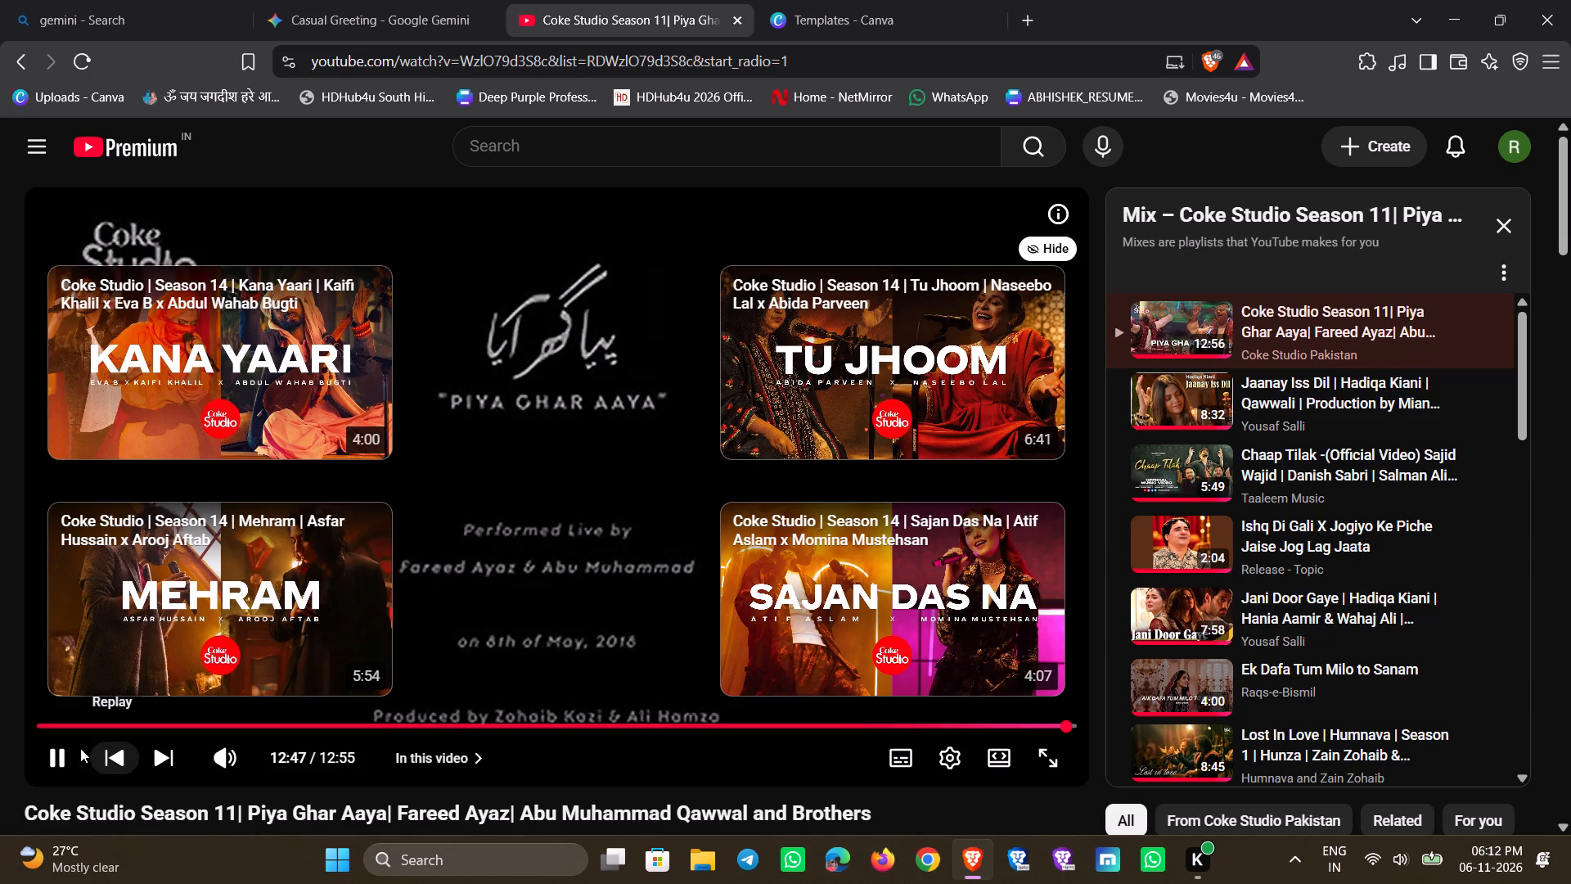
pyautogui.click(68, 754)
pyautogui.click(869, 0)
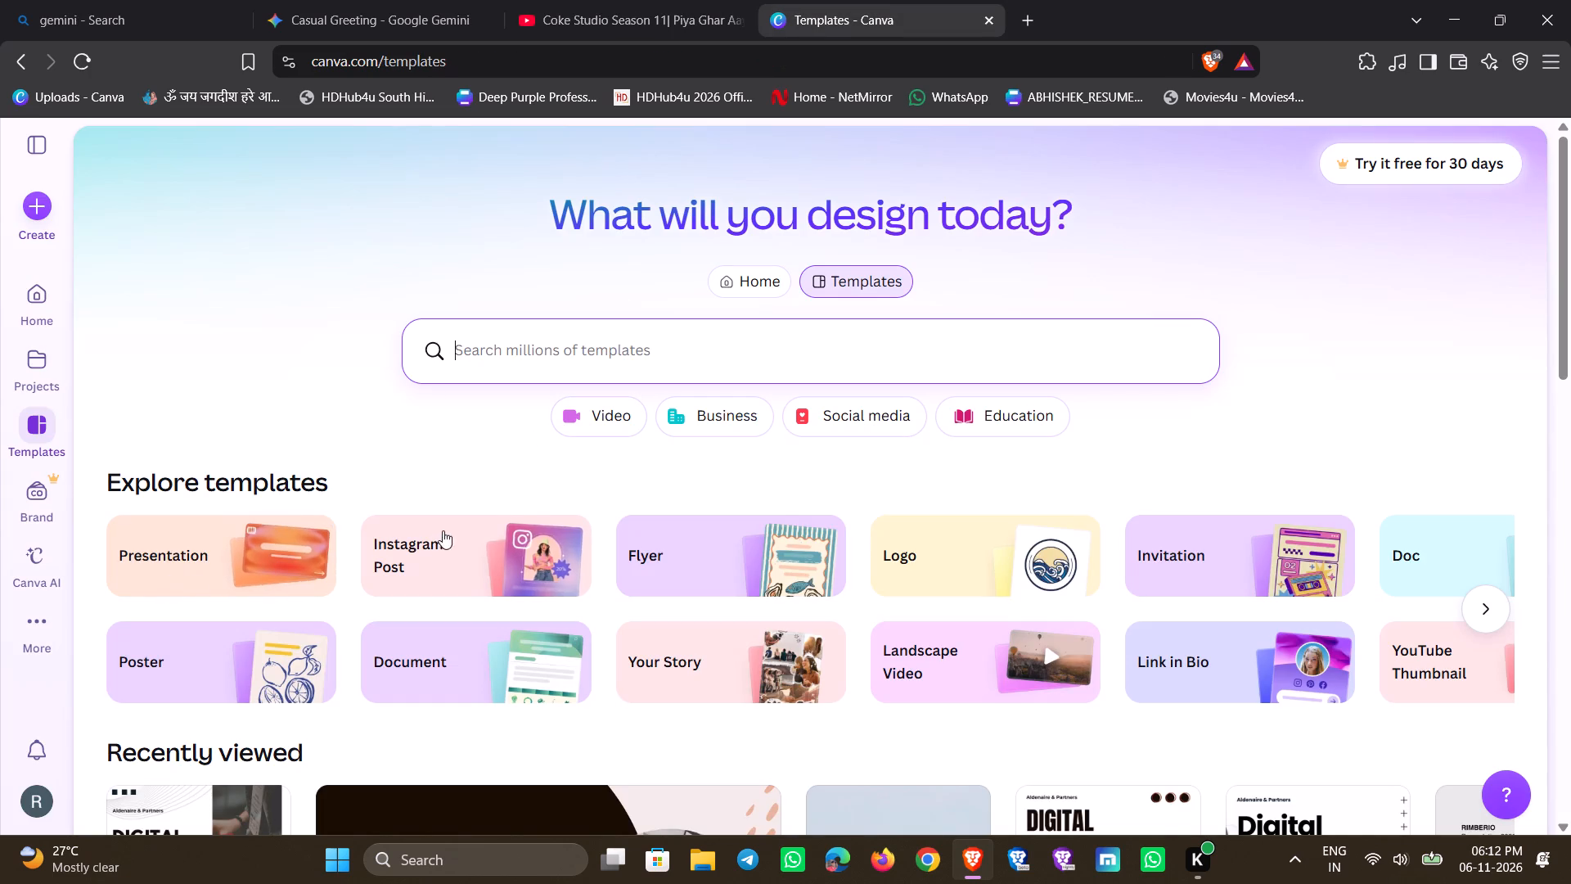
# Browse poster templates, open the Blue and Black Modern Digital Marketing Poster for customising, and close the template search tab.
pyautogui.click(275, 668)
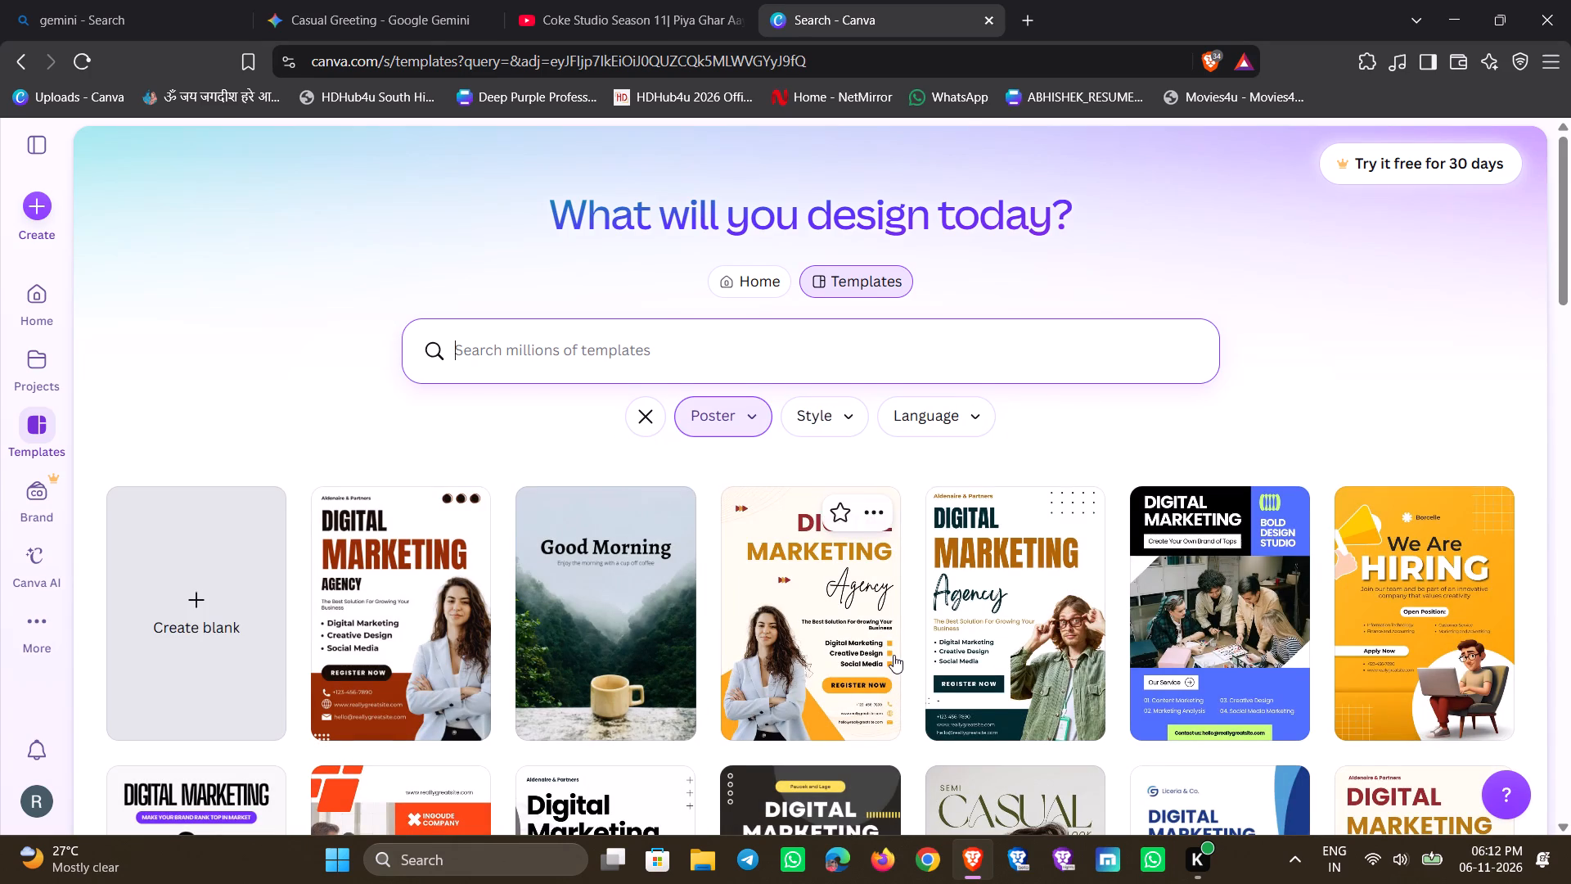
pyautogui.scroll(-1, 894, 655)
pyautogui.click(1243, 443)
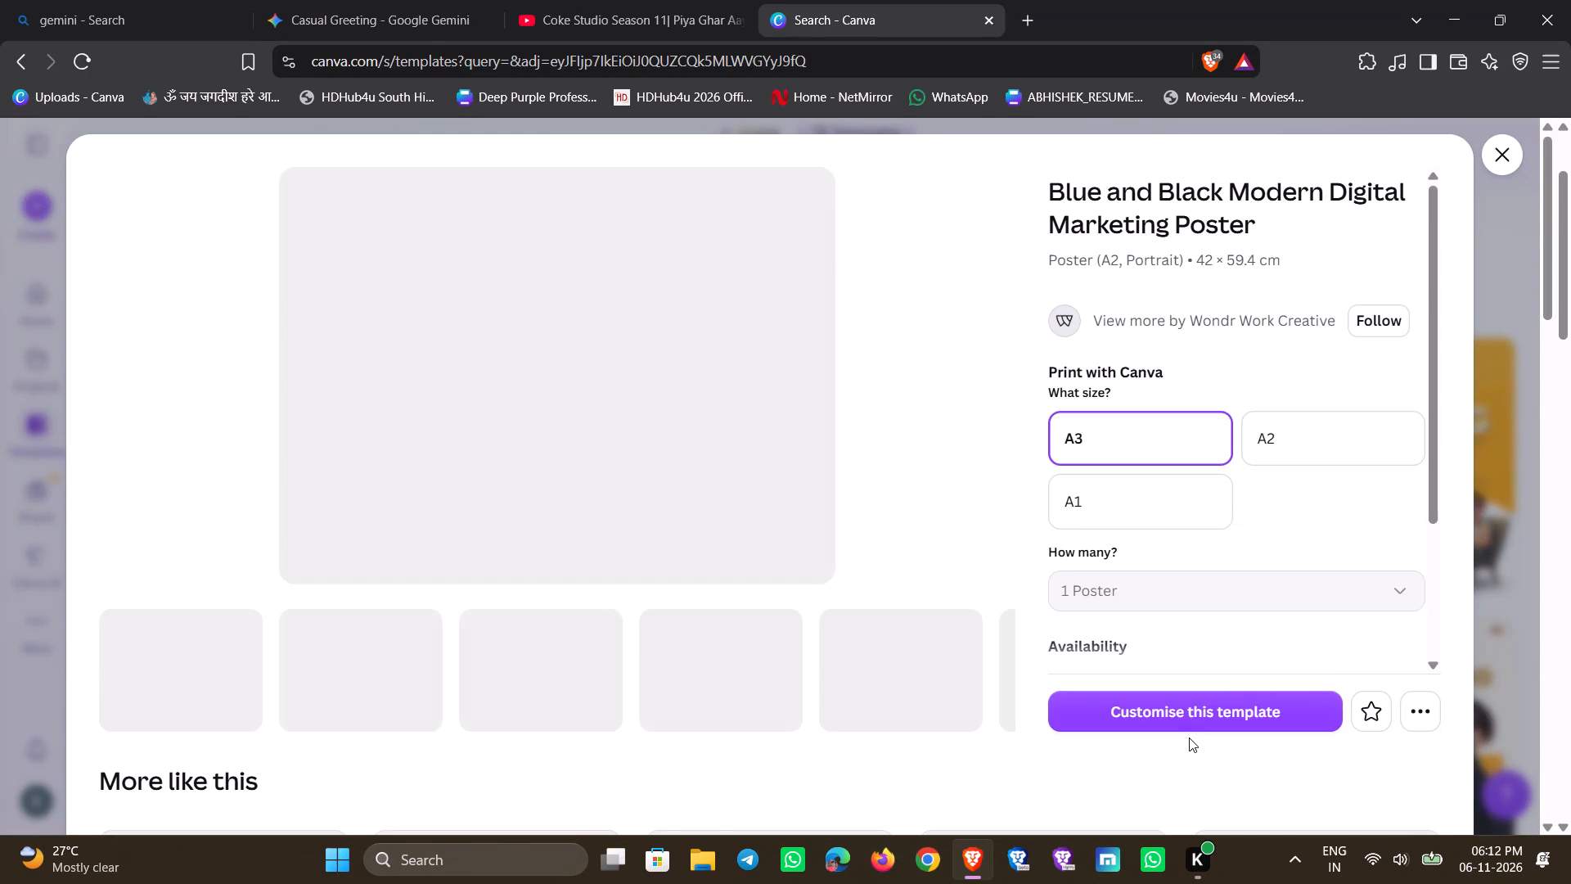
pyautogui.click(1178, 721)
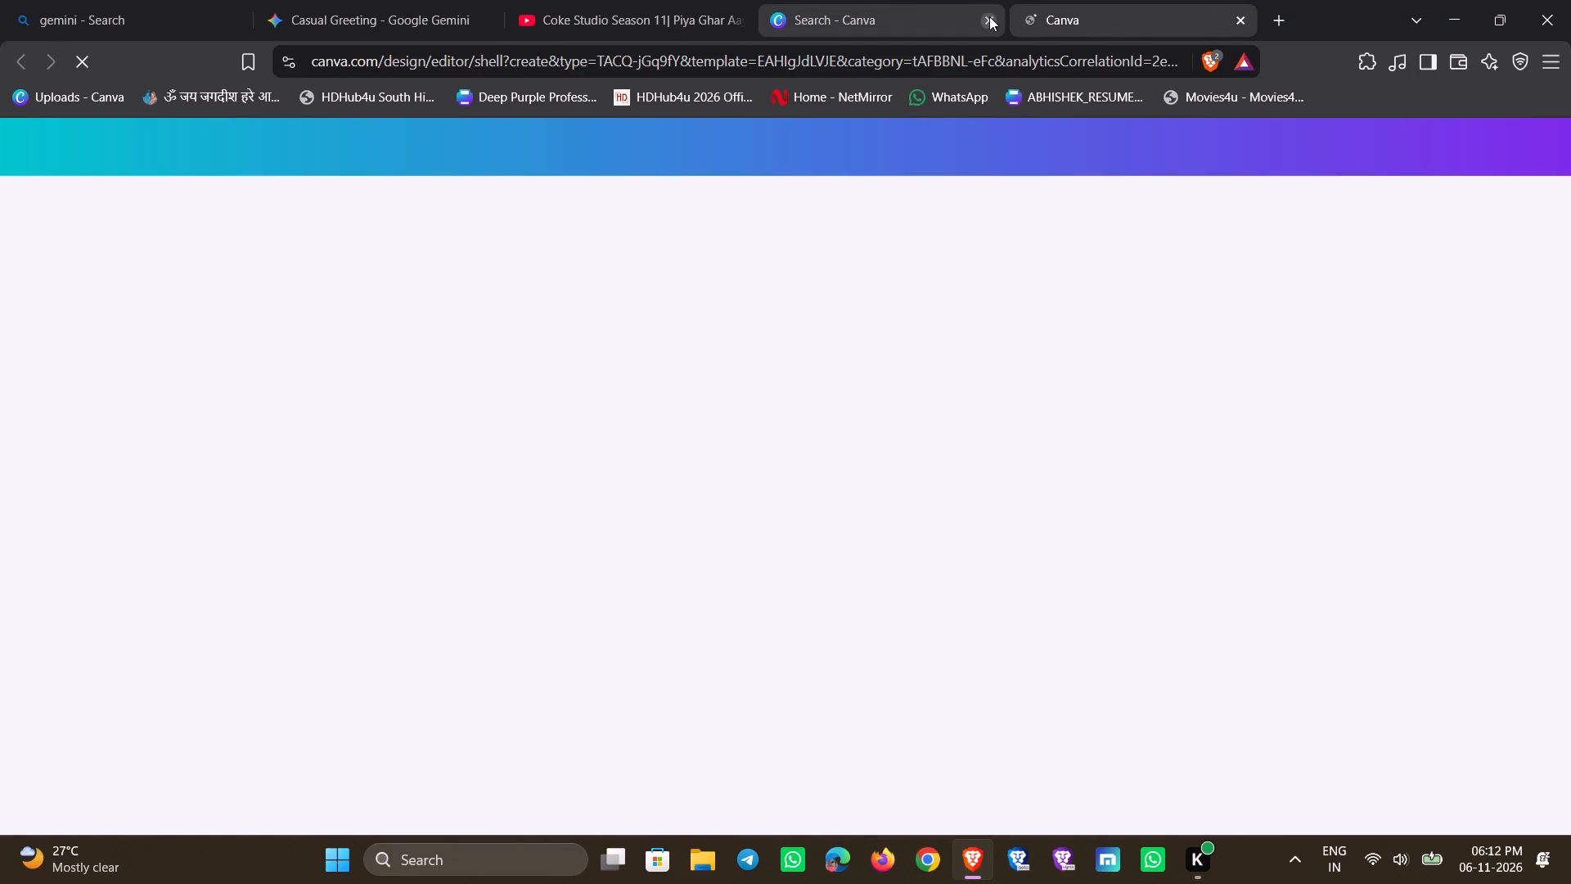
pyautogui.click(989, 25)
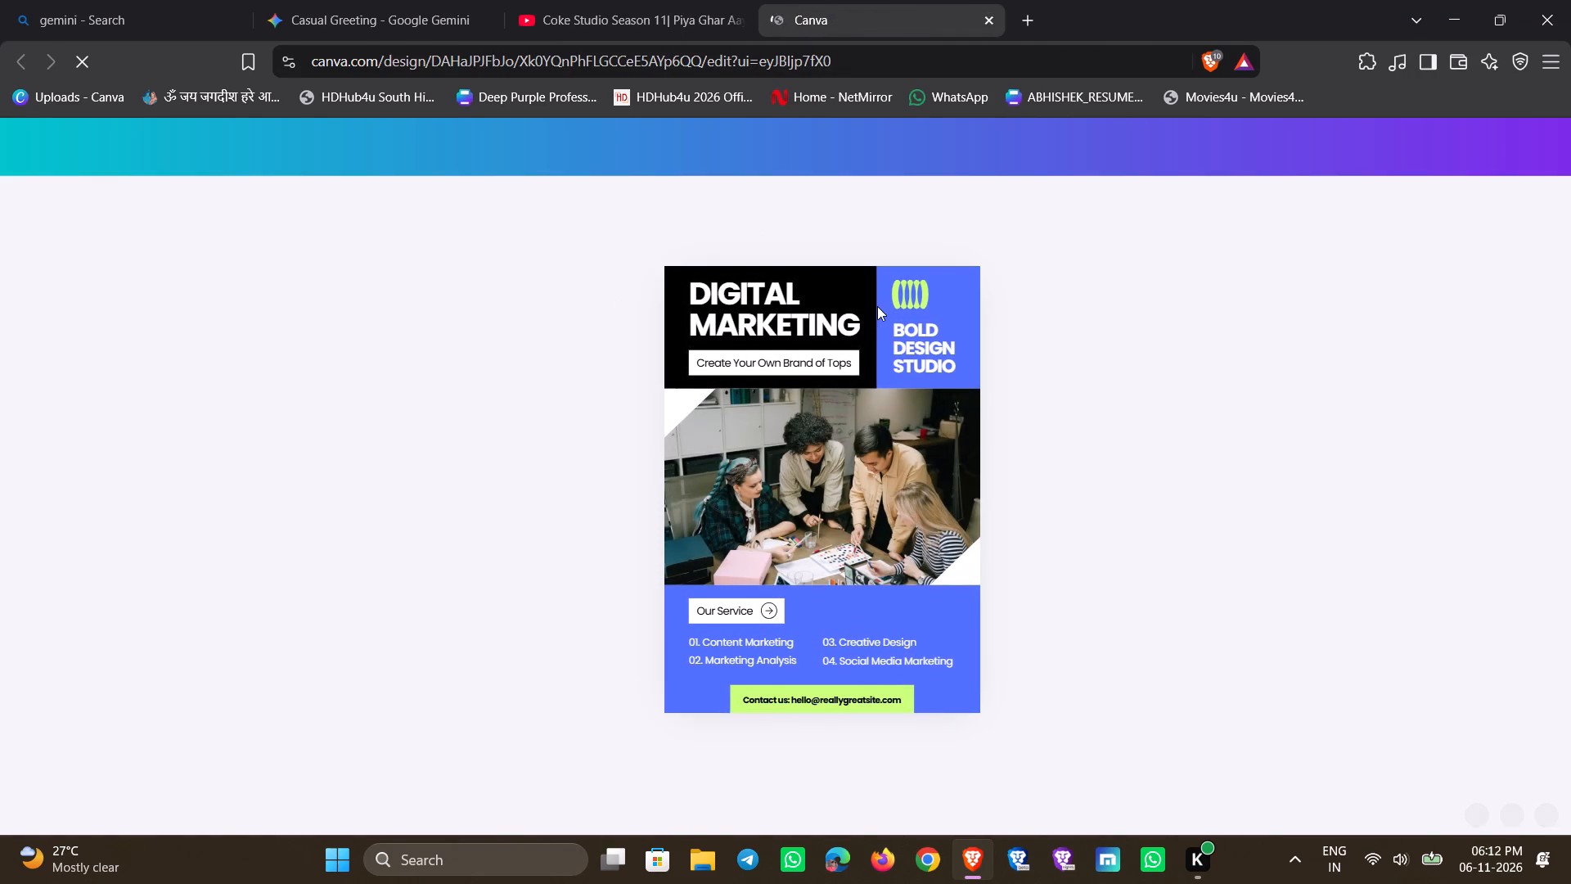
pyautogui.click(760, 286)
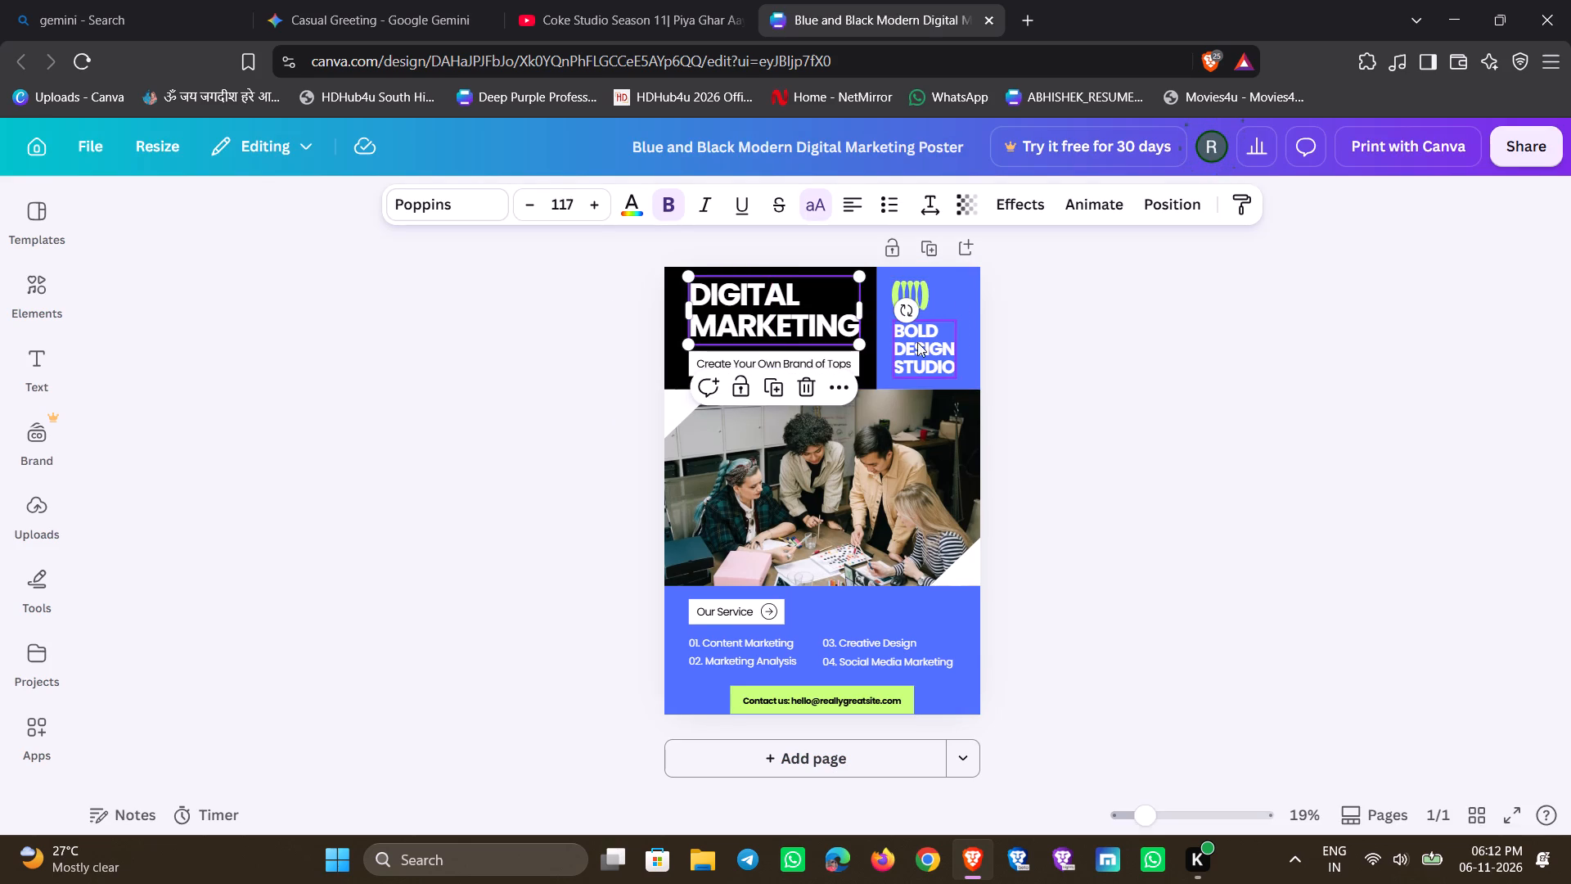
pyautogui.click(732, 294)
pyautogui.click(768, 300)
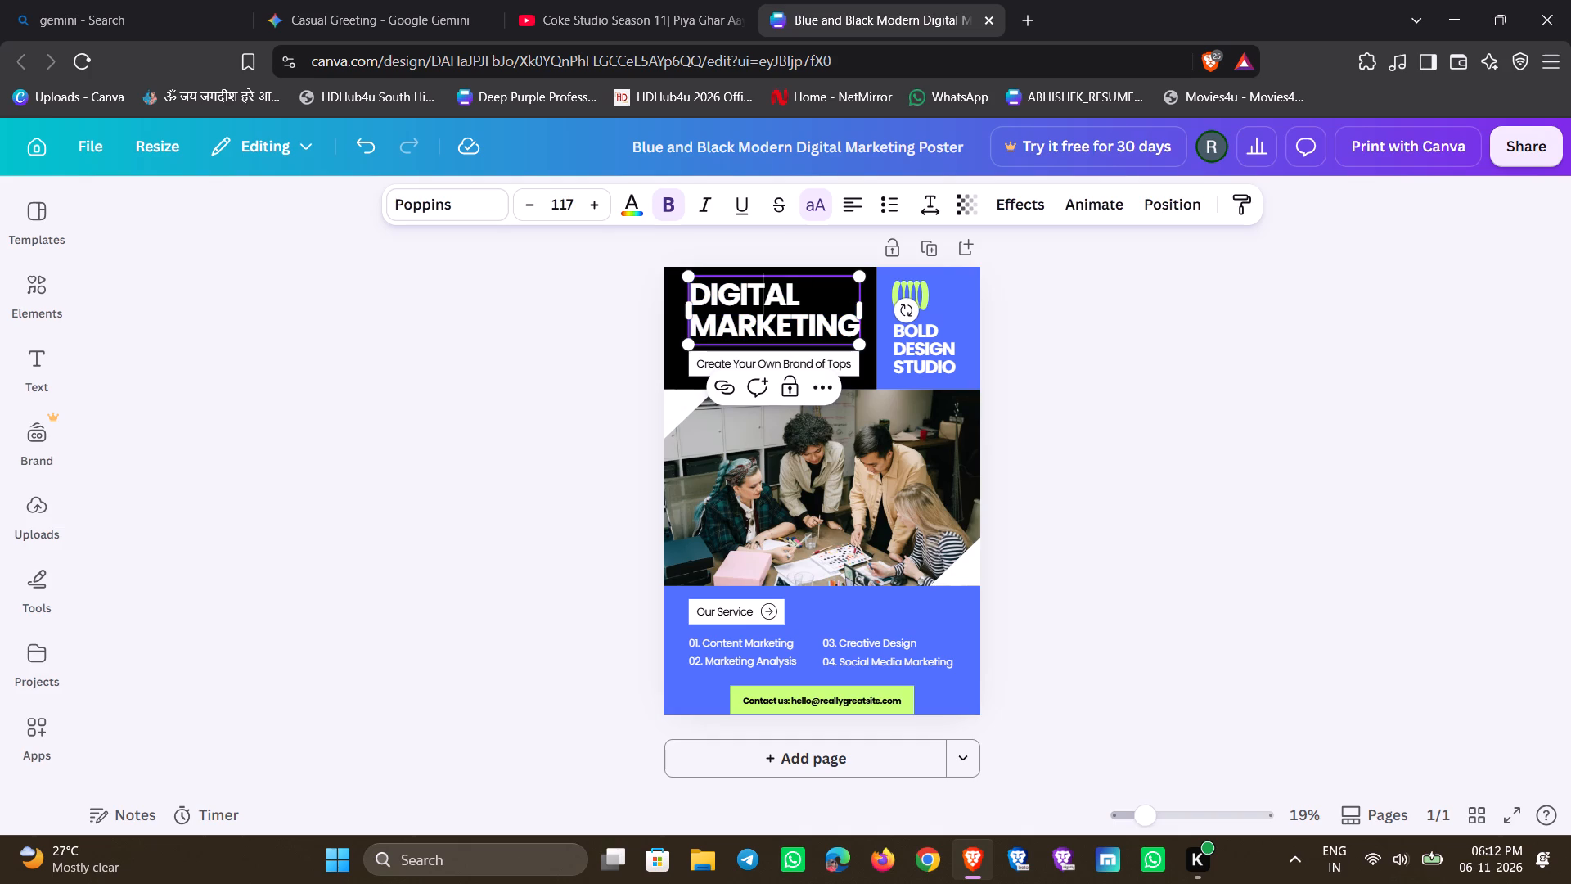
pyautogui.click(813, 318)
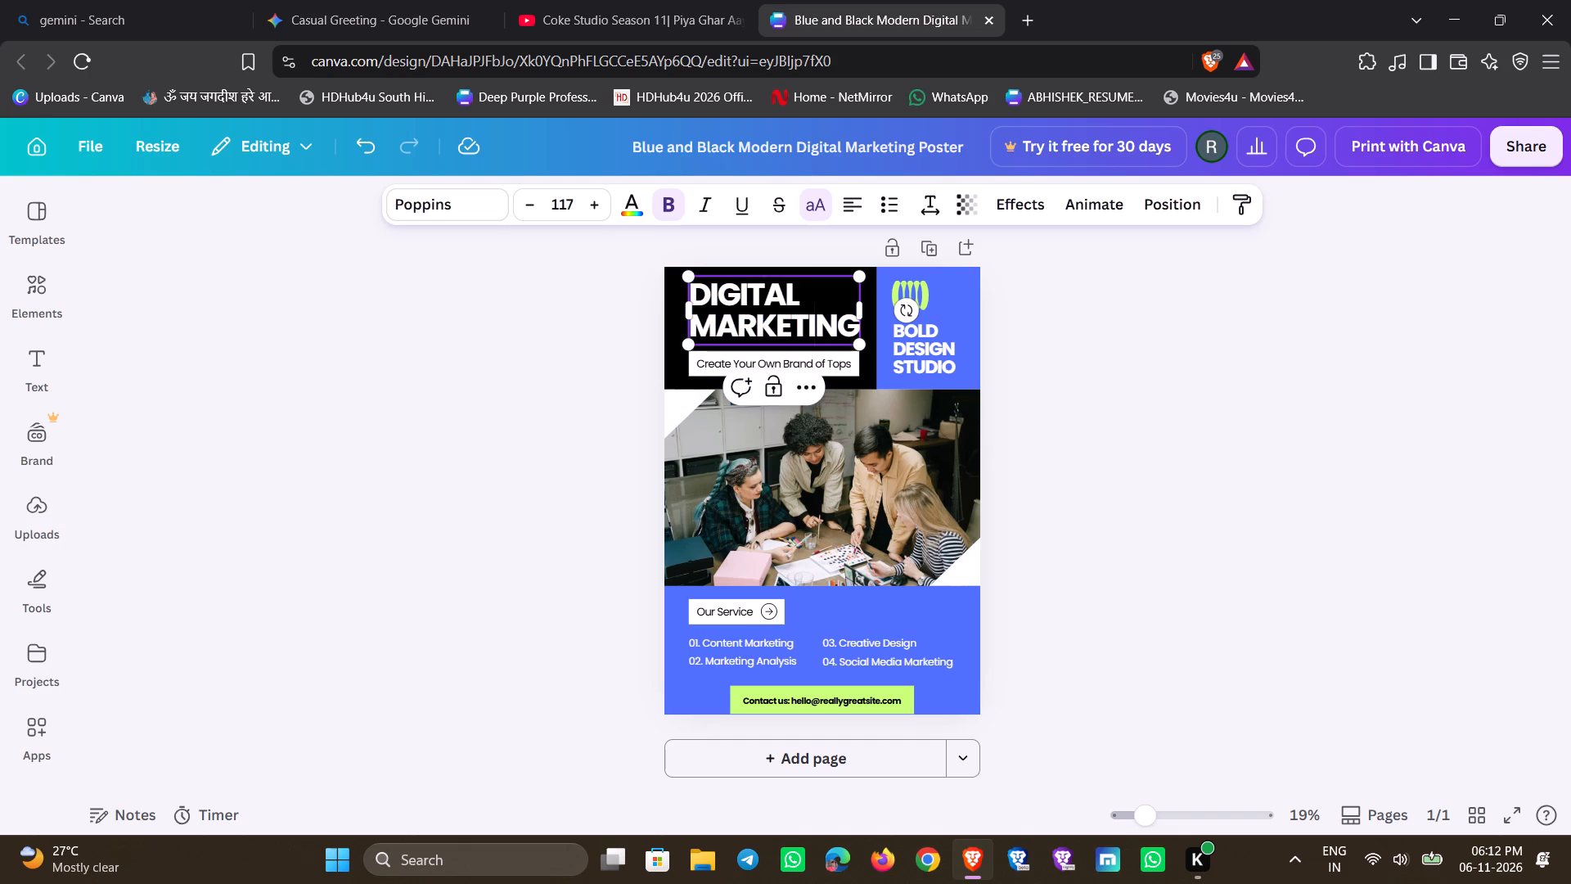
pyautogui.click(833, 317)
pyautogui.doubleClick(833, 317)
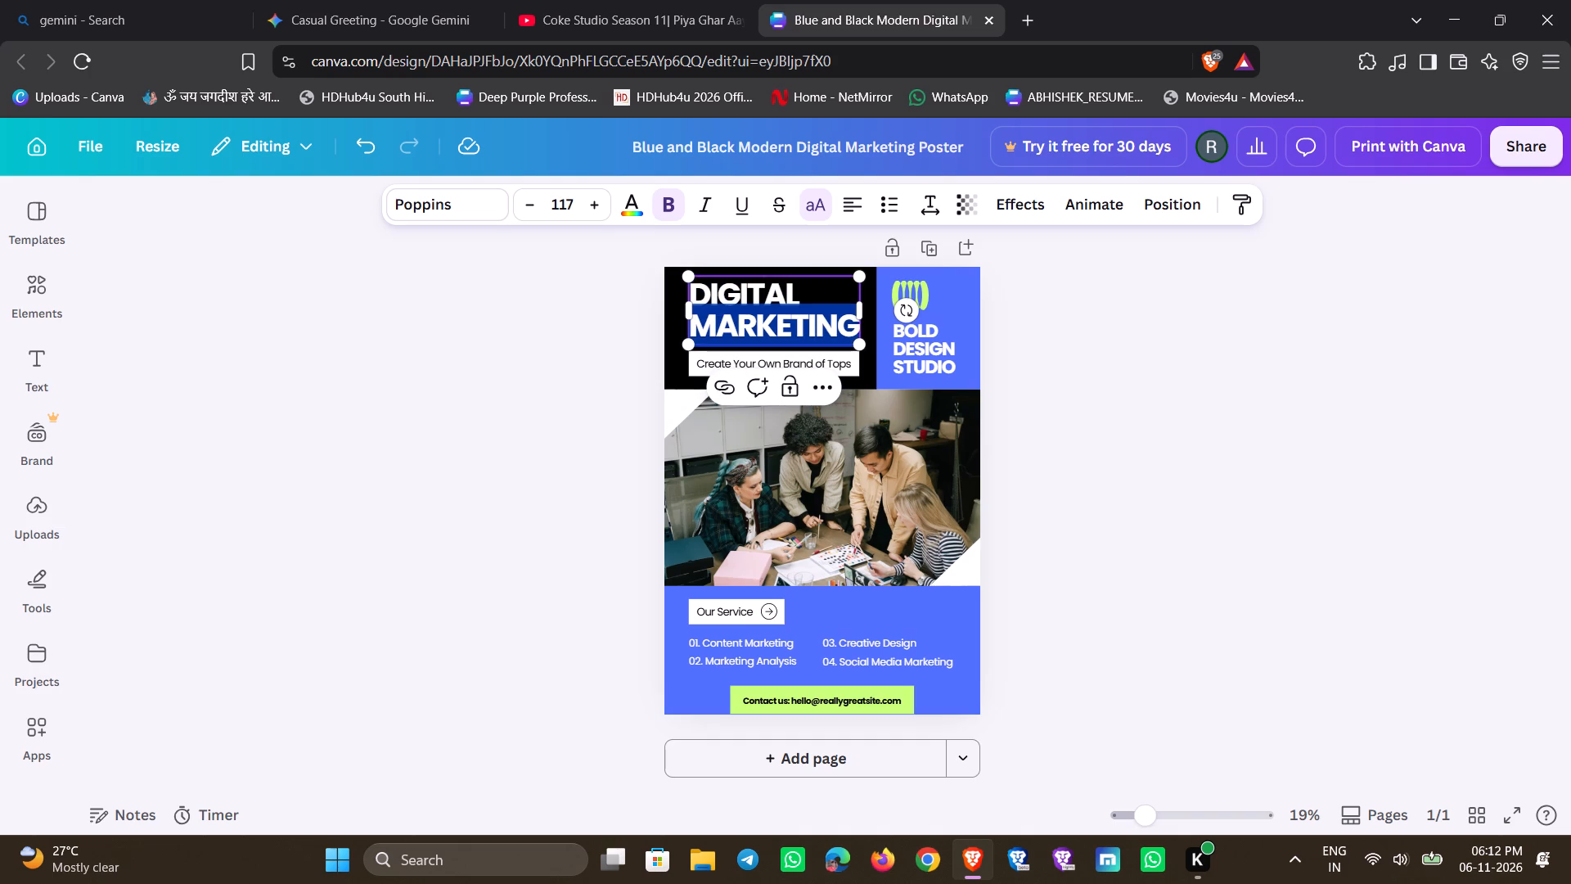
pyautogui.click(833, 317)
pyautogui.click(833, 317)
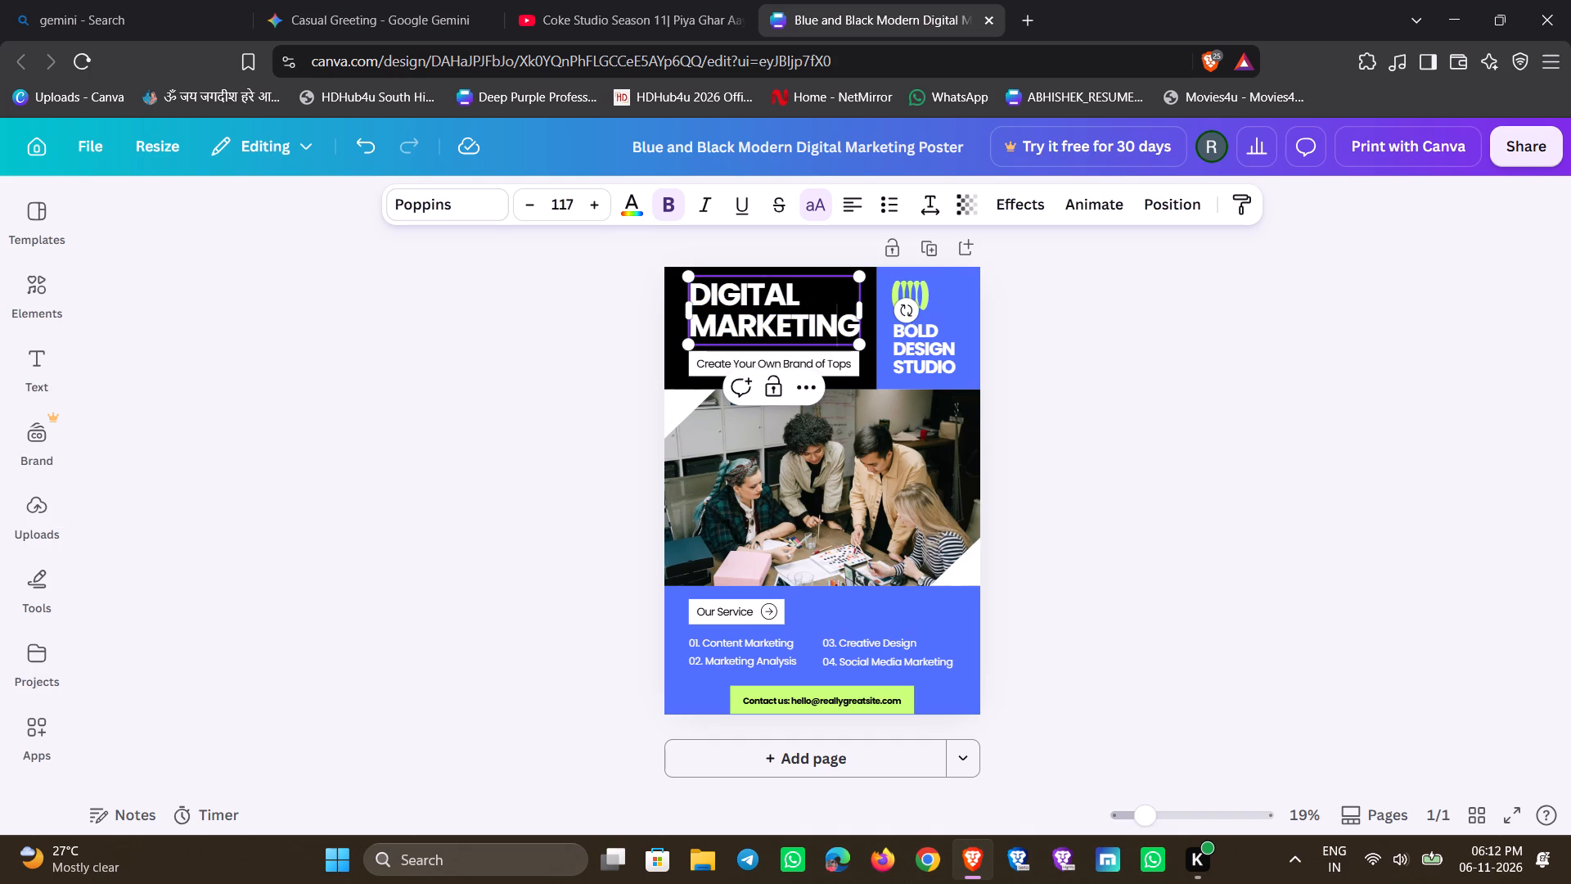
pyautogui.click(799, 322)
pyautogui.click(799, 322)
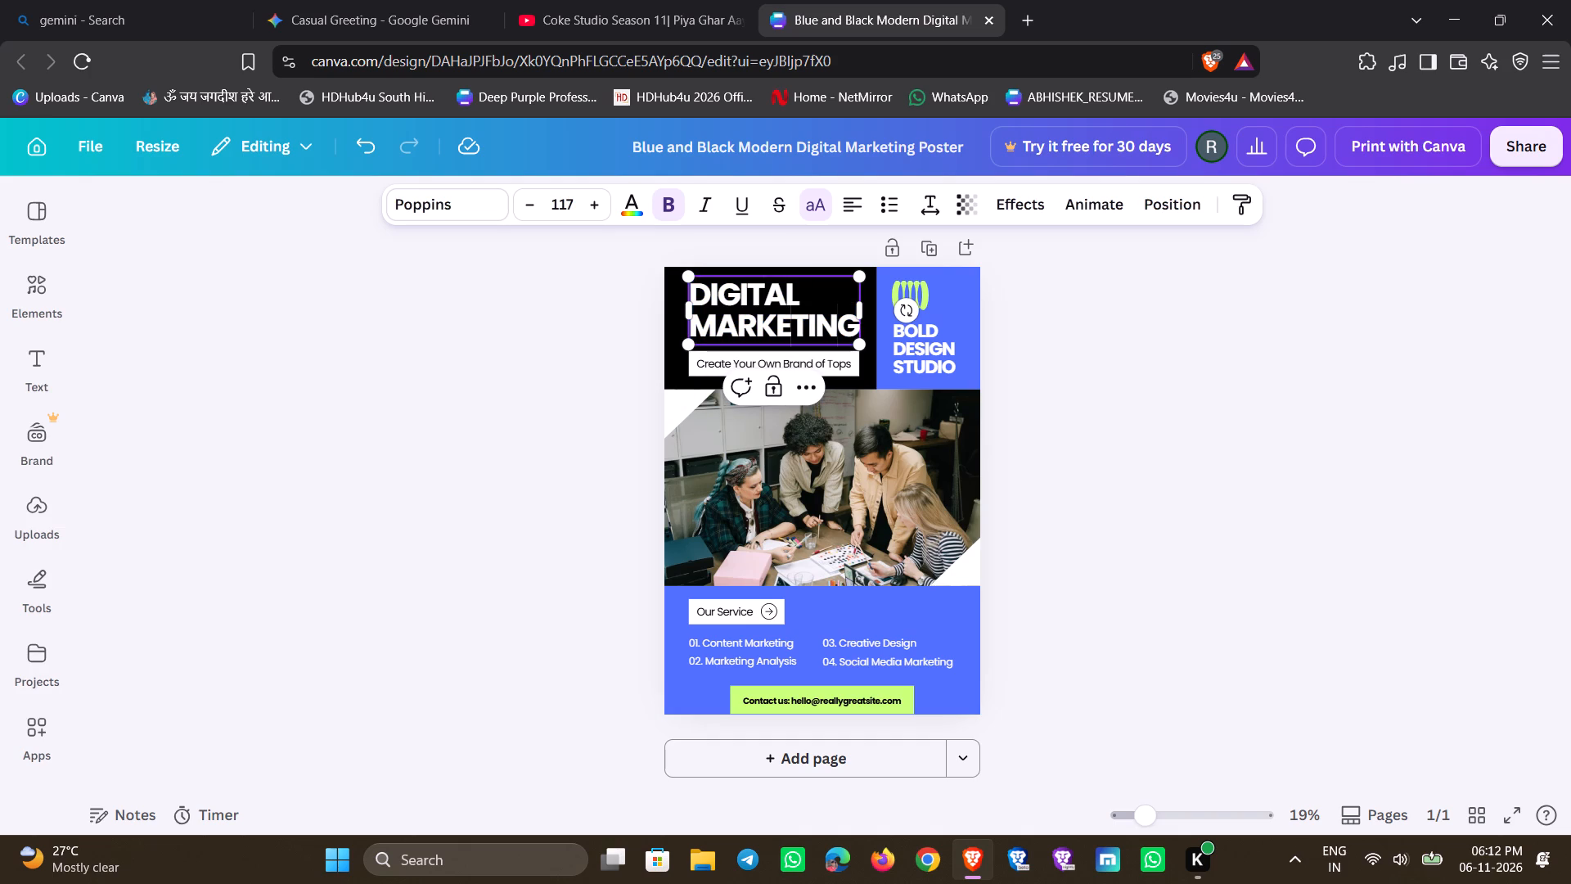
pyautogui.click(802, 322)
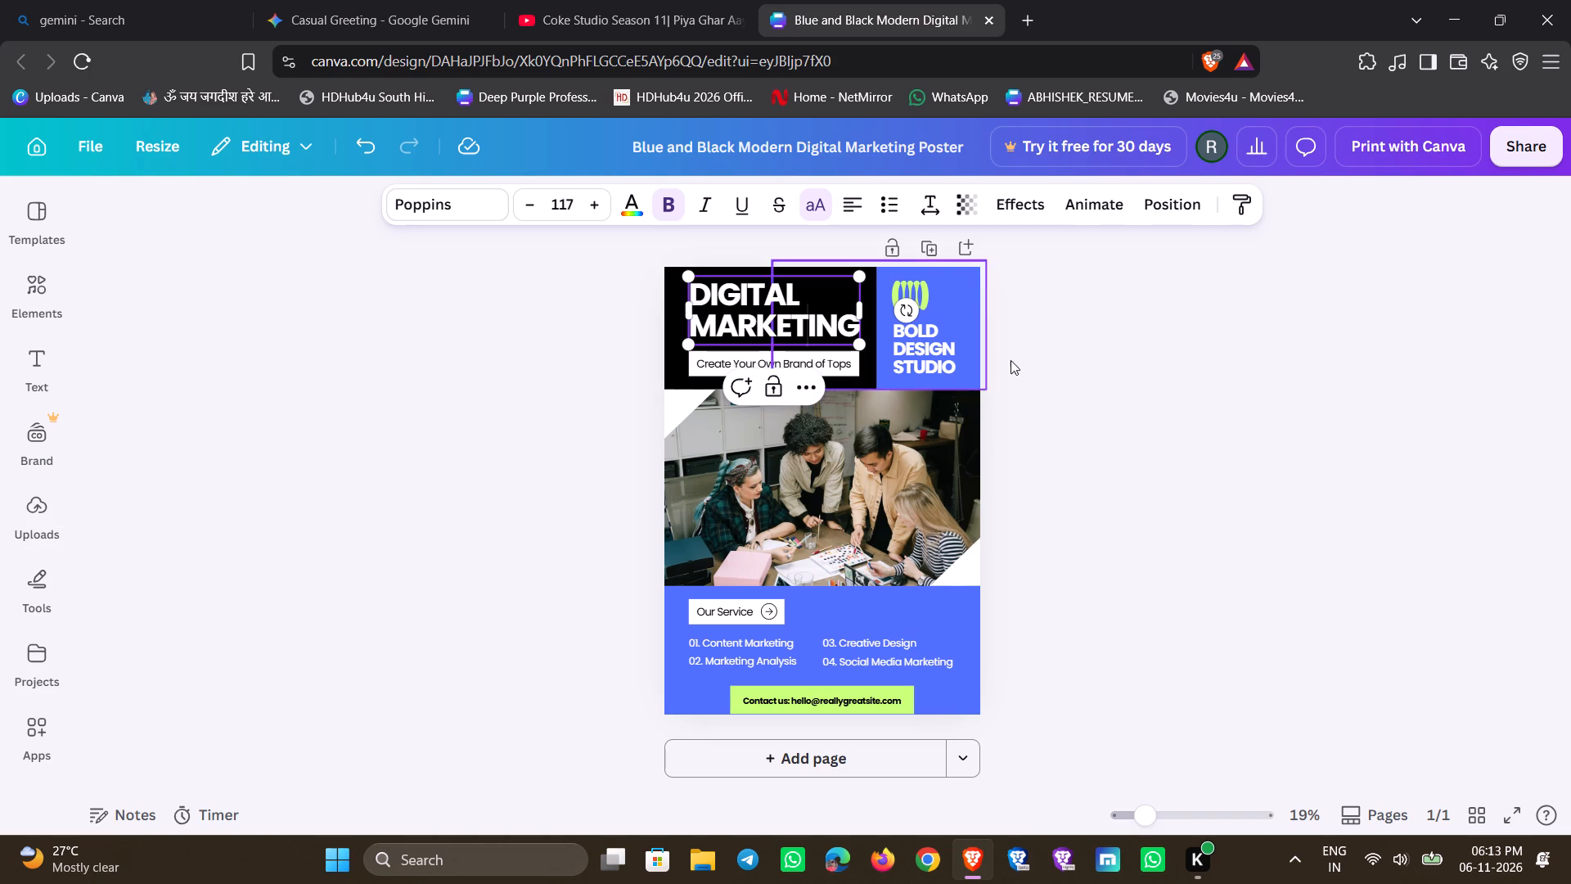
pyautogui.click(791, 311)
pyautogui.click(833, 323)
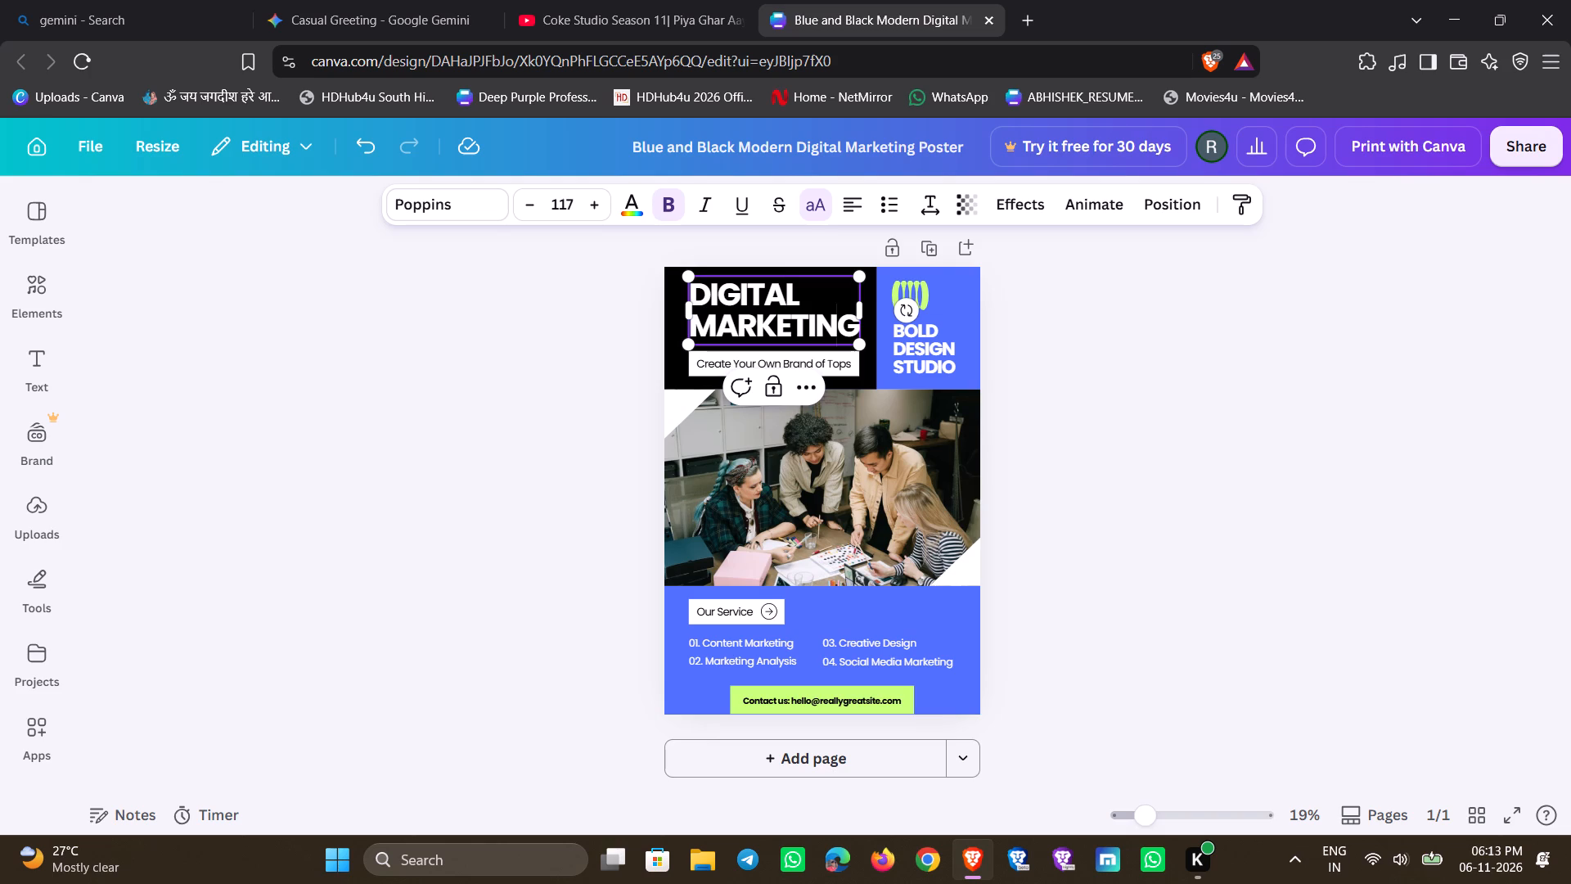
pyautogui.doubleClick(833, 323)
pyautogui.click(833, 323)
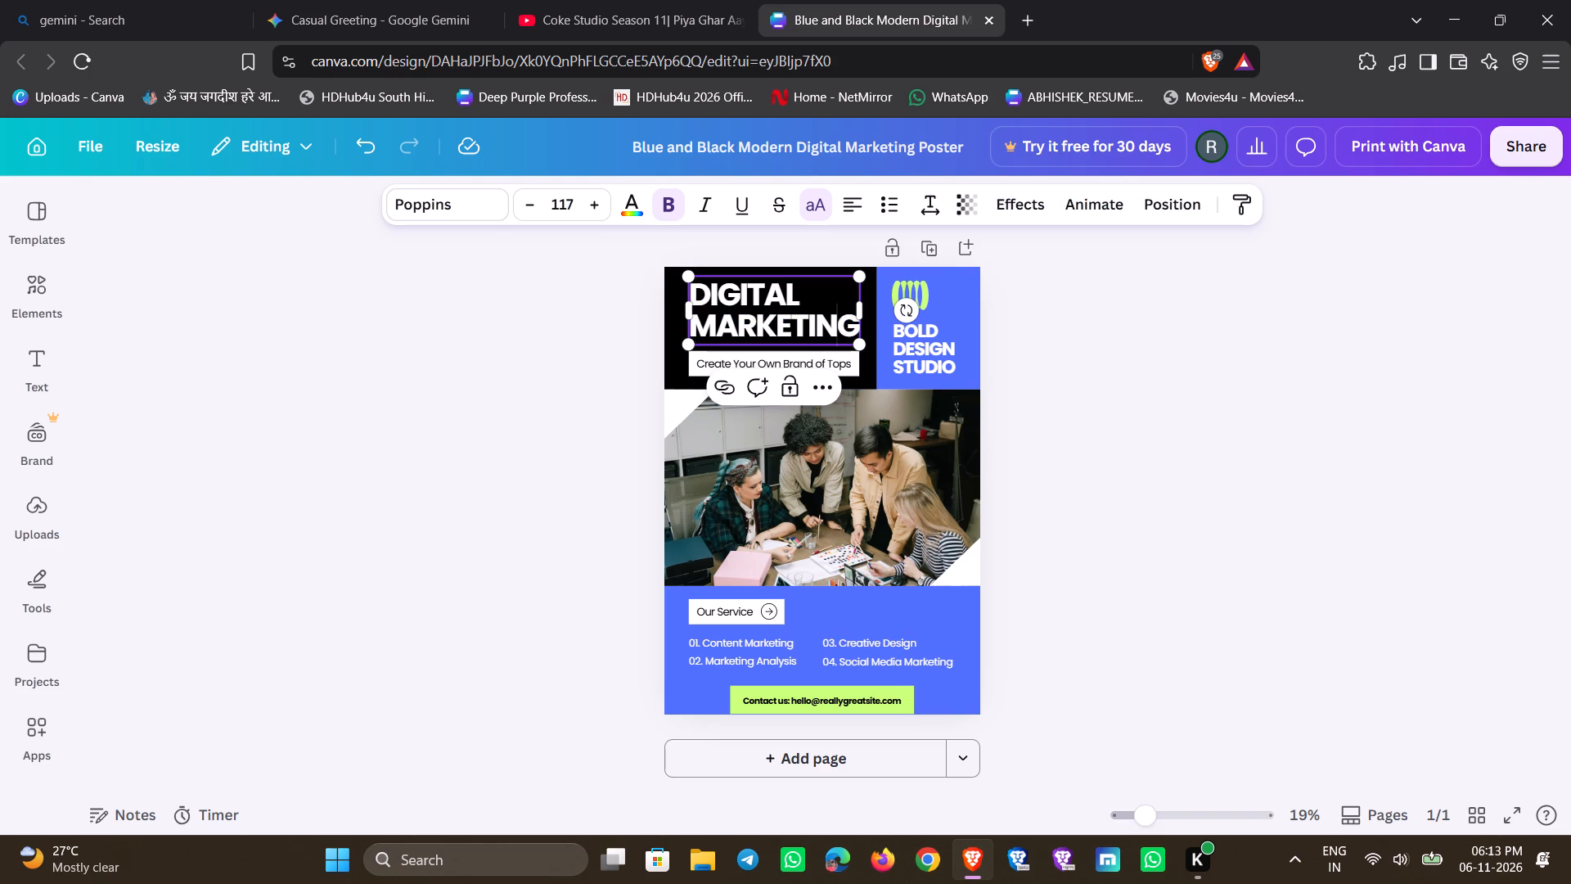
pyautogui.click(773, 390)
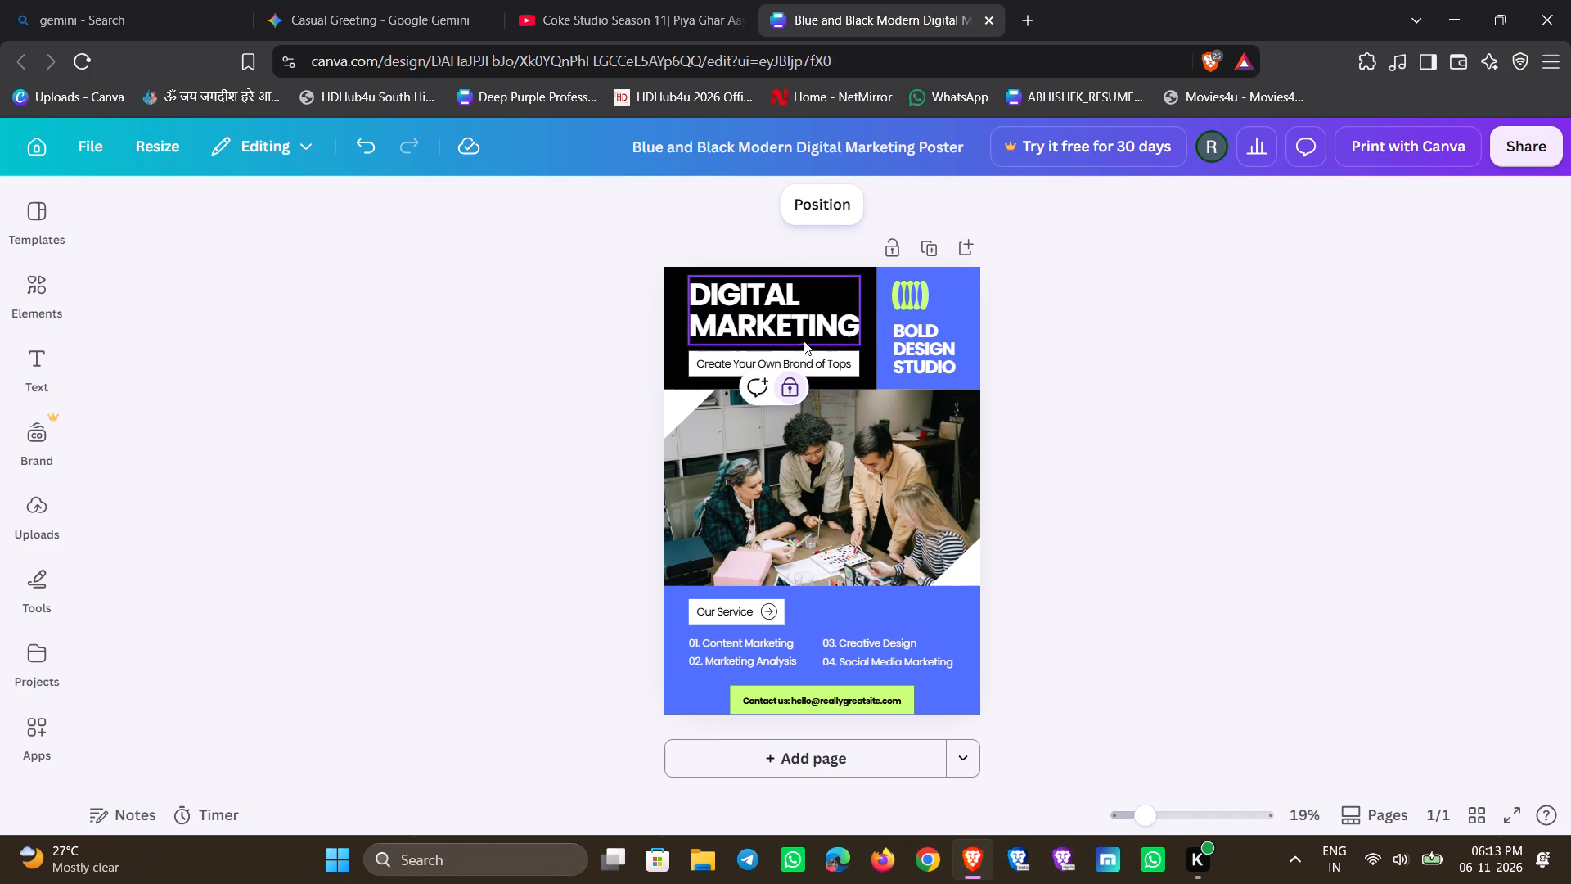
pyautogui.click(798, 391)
# Append "and confrencing" to the end of the poster's DIGITAL MARKETING heading.
pyautogui.doubleClick(741, 300)
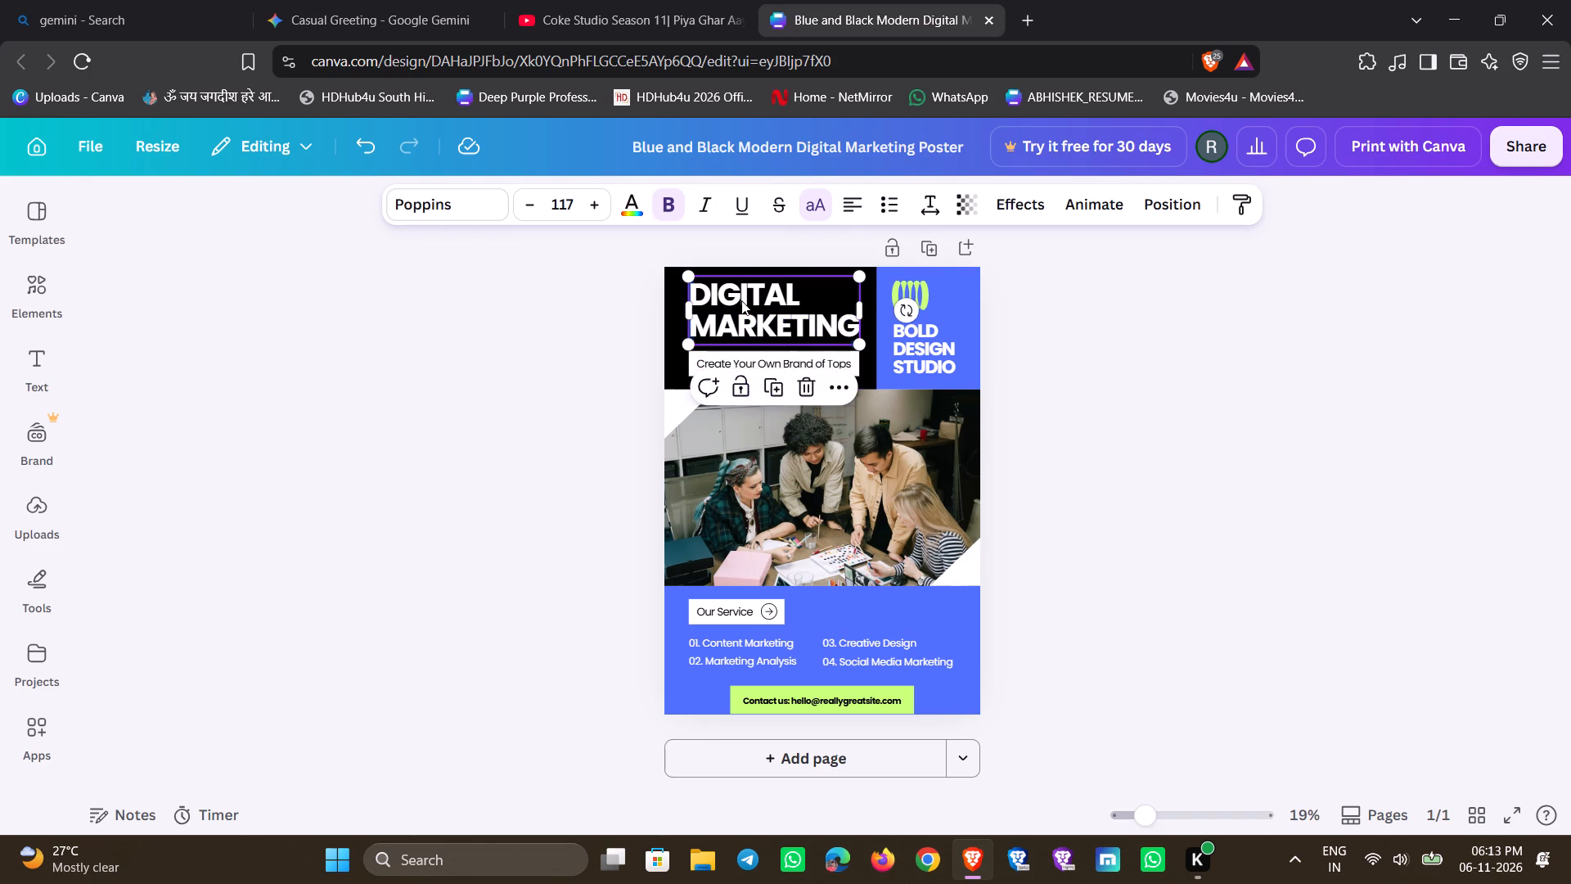
pyautogui.click(741, 300)
pyautogui.click(849, 331)
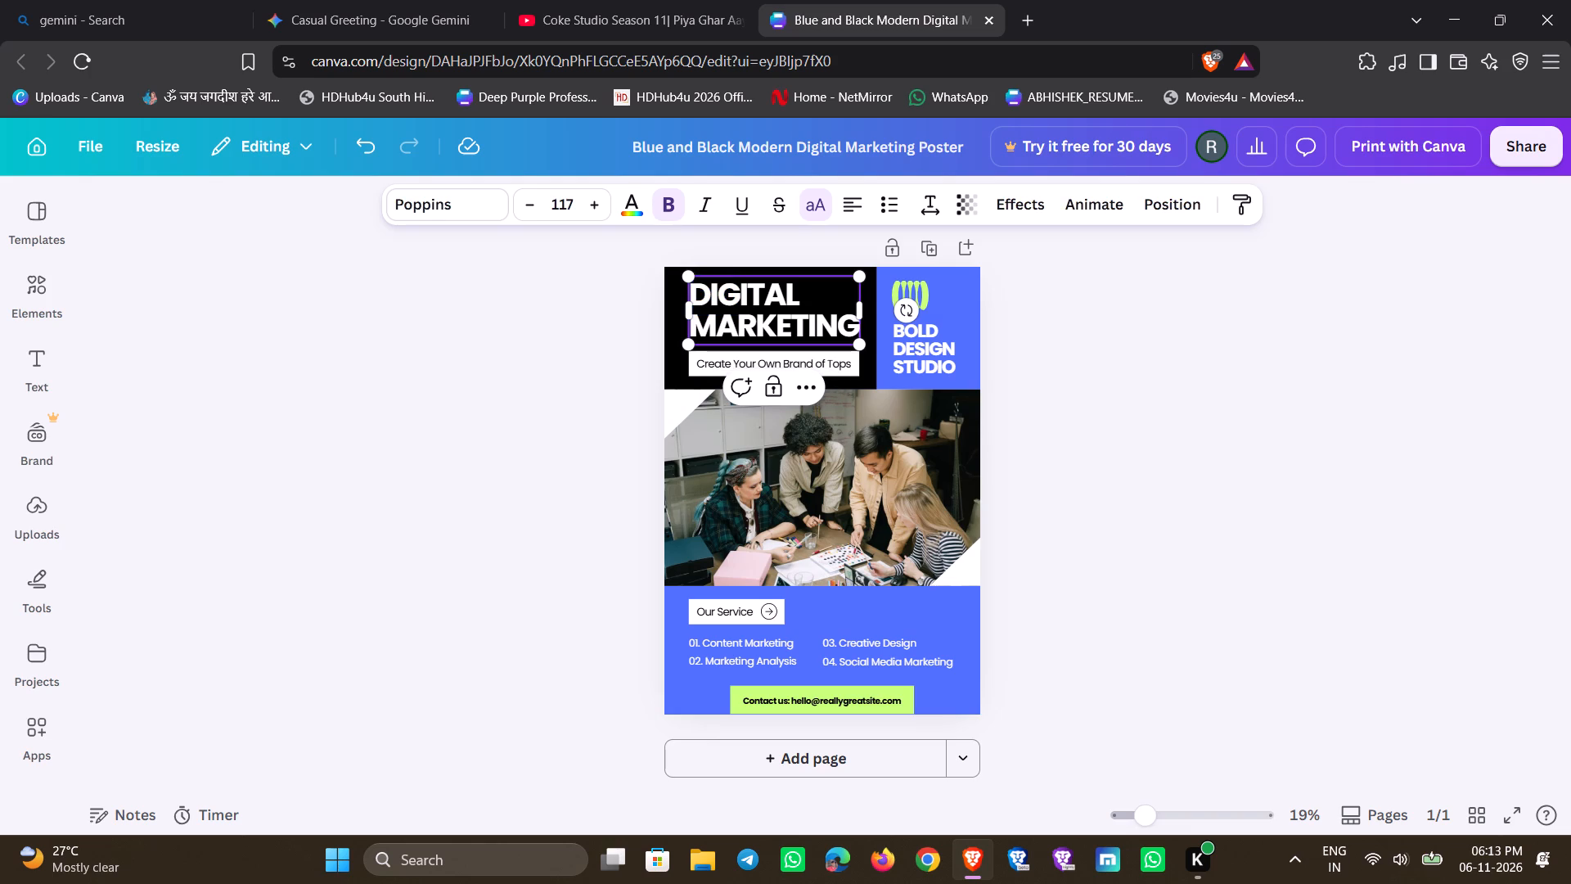
pyautogui.press('BackSpace')
pyautogui.press('g')
pyautogui.press('space')
pyautogui.write('and')
pyautogui.press('space')
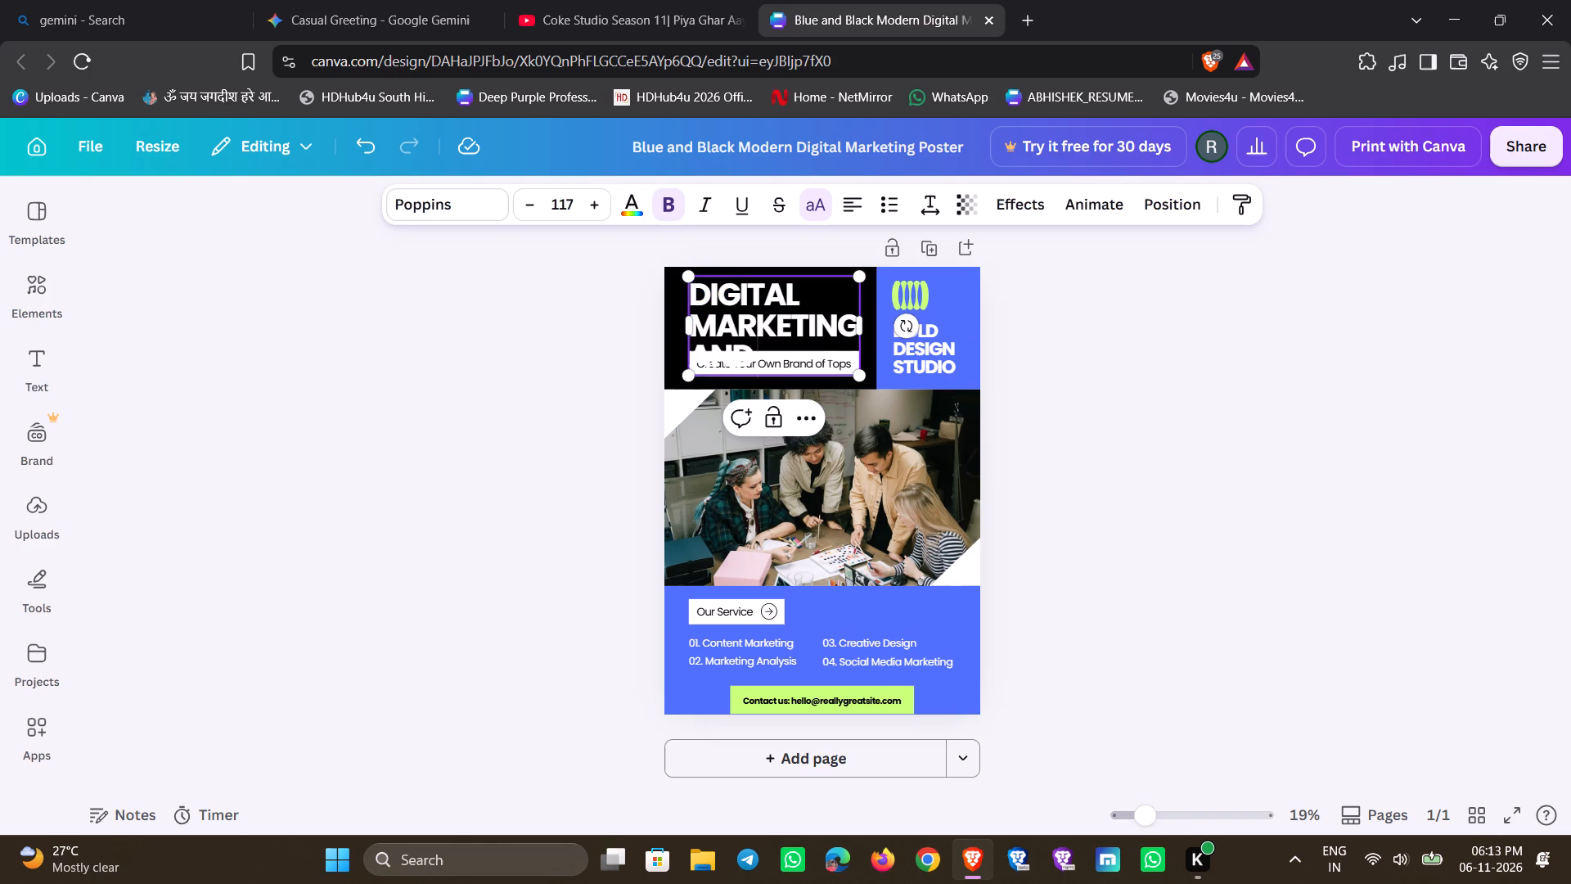
pyautogui.write('confrencing')
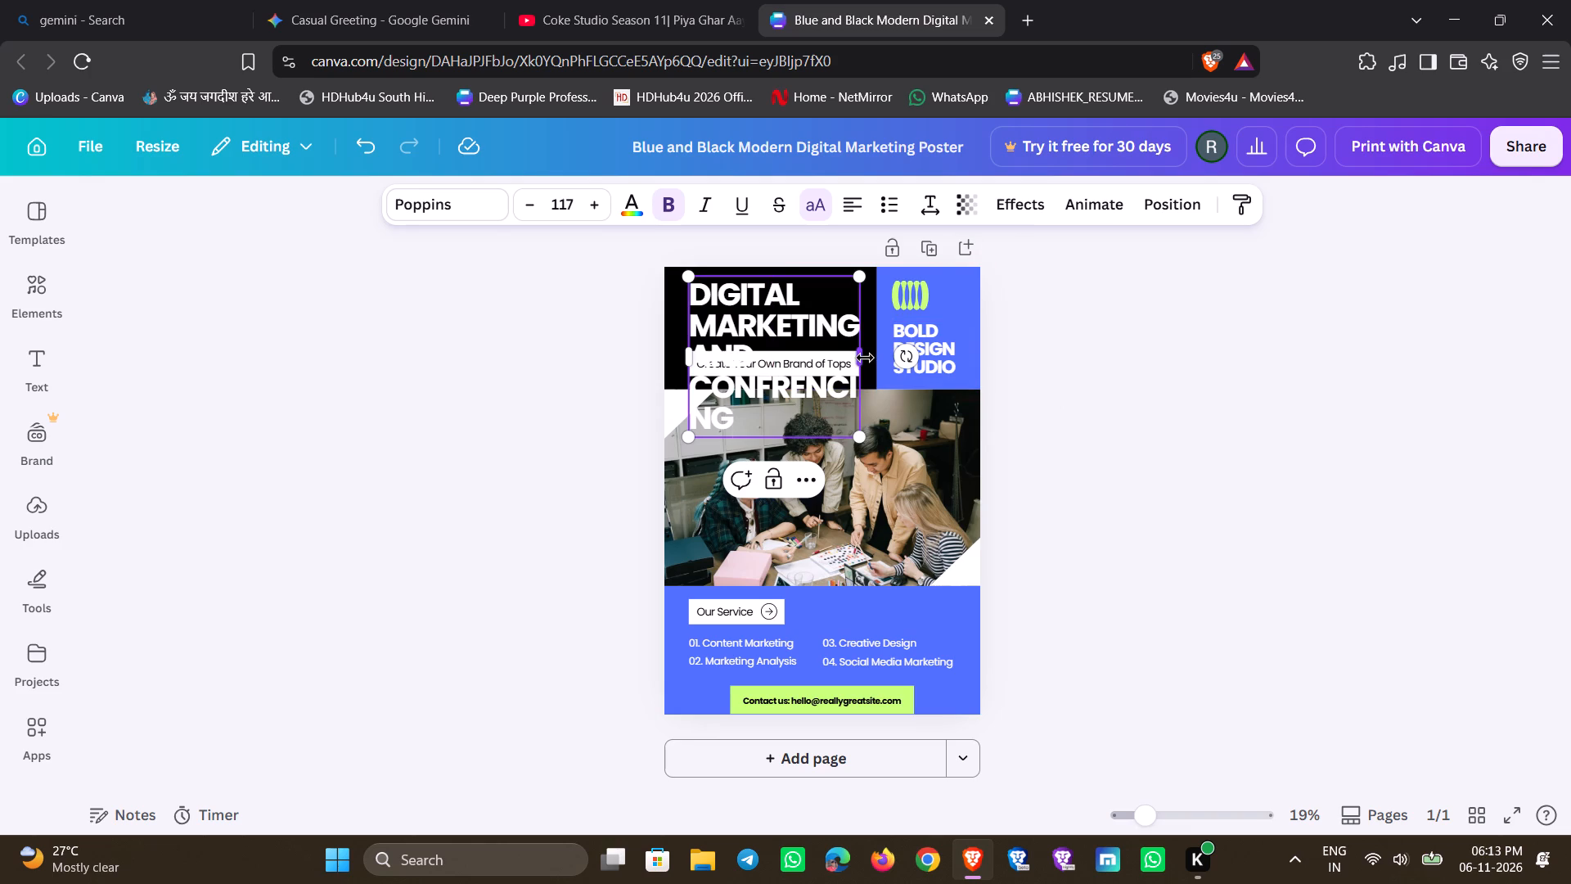
# Widen the heading's text box, scale it down to font size 103, and move it into the upper-left corner of the poster's black block.
pyautogui.moveTo(865, 358); pyautogui.dragTo(919, 350)
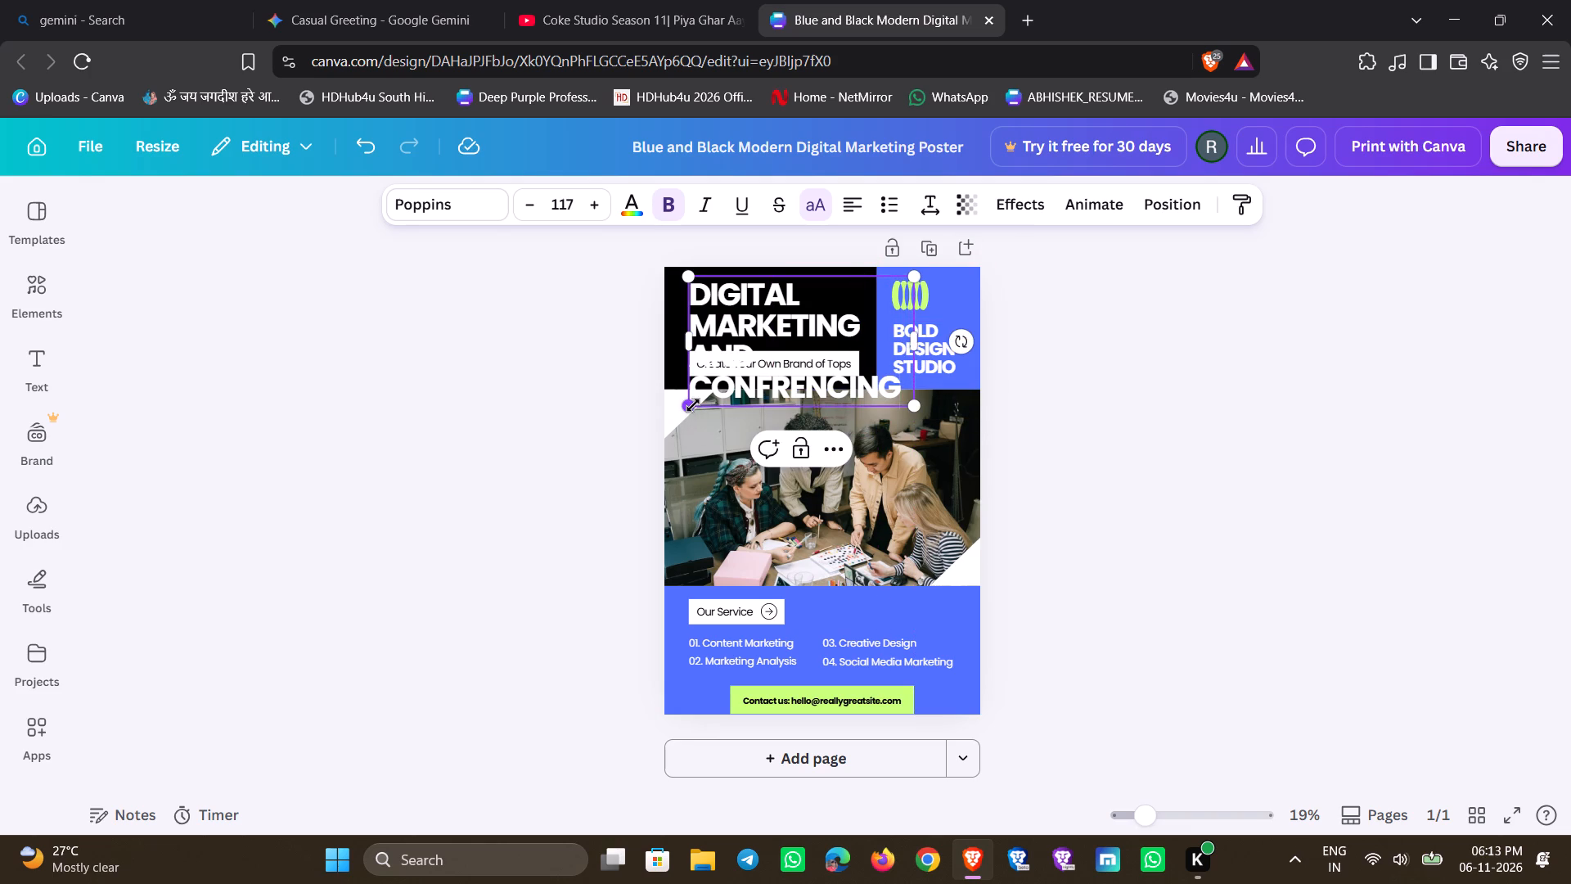
pyautogui.moveTo(693, 405); pyautogui.dragTo(712, 376)
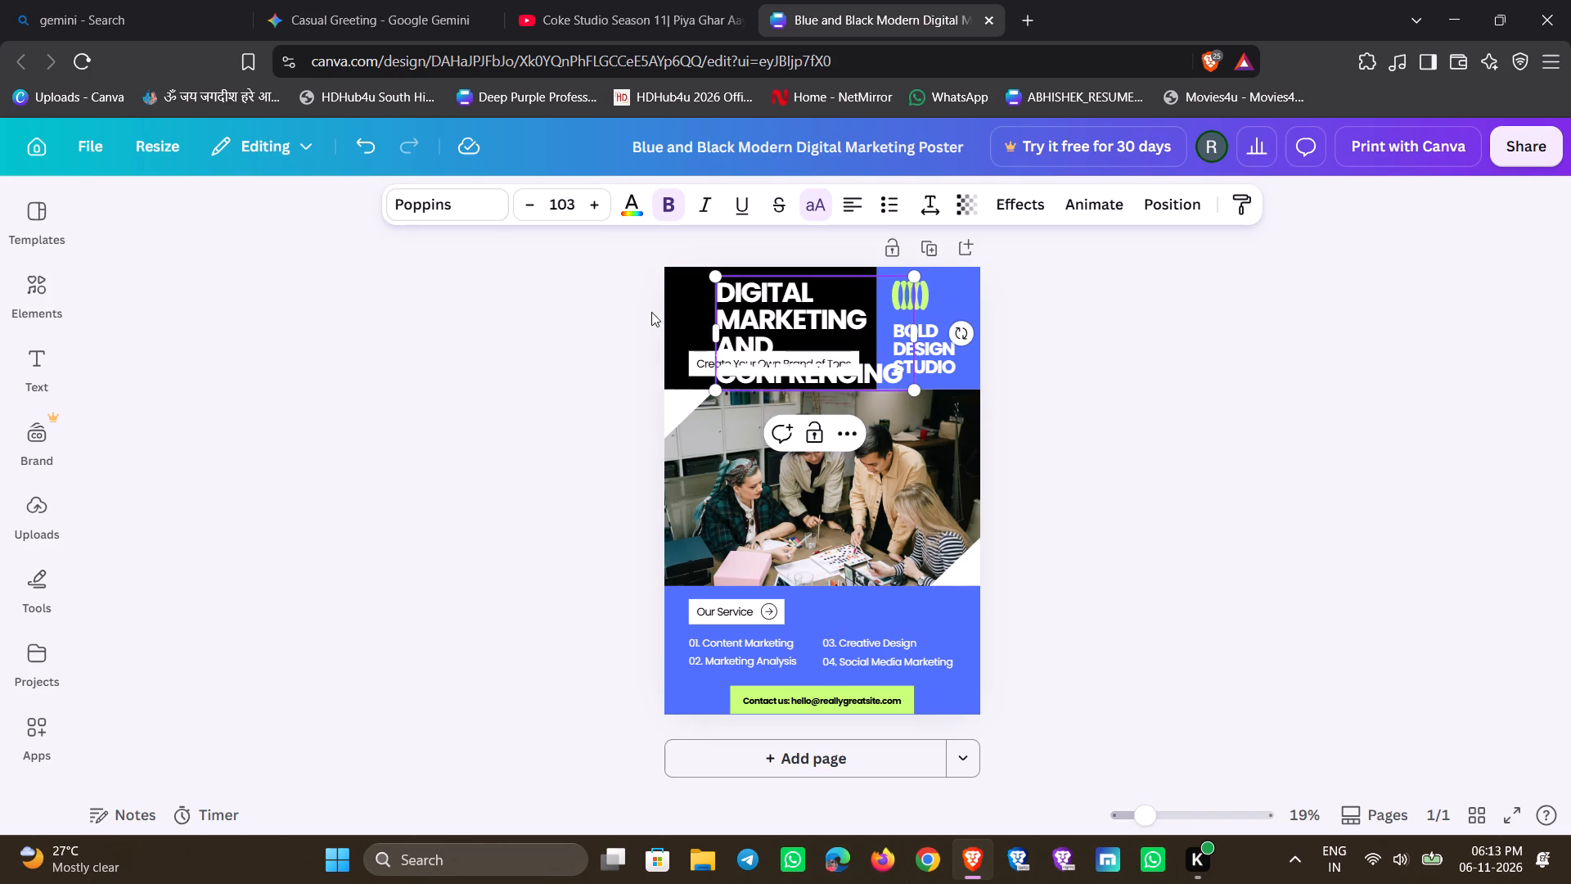
pyautogui.click(682, 312)
pyautogui.click(822, 300)
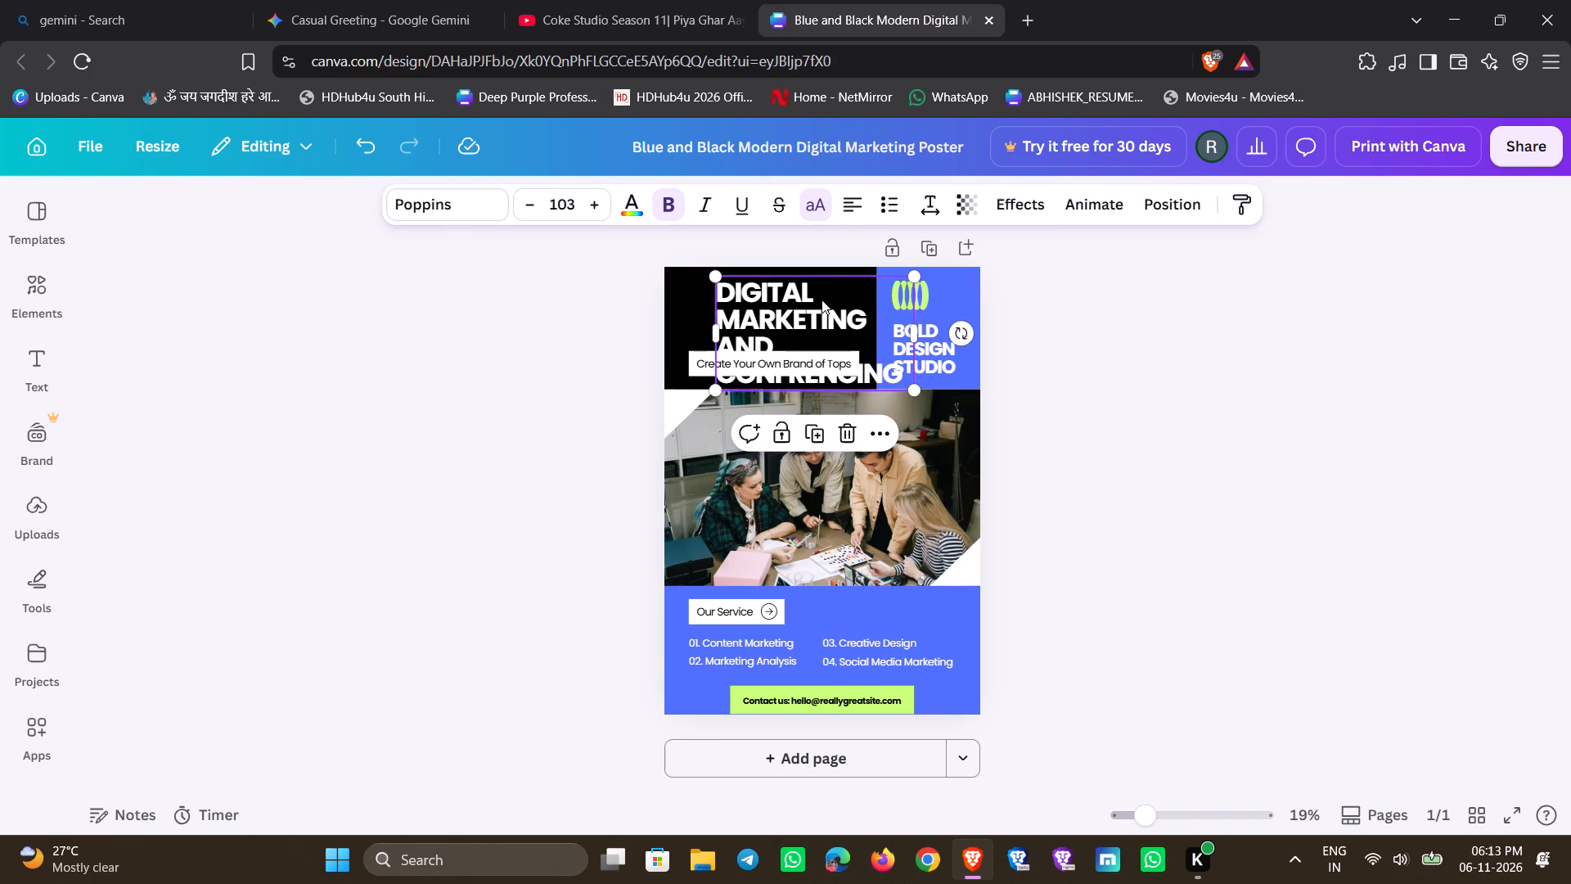
pyautogui.moveTo(822, 300); pyautogui.dragTo(776, 294)
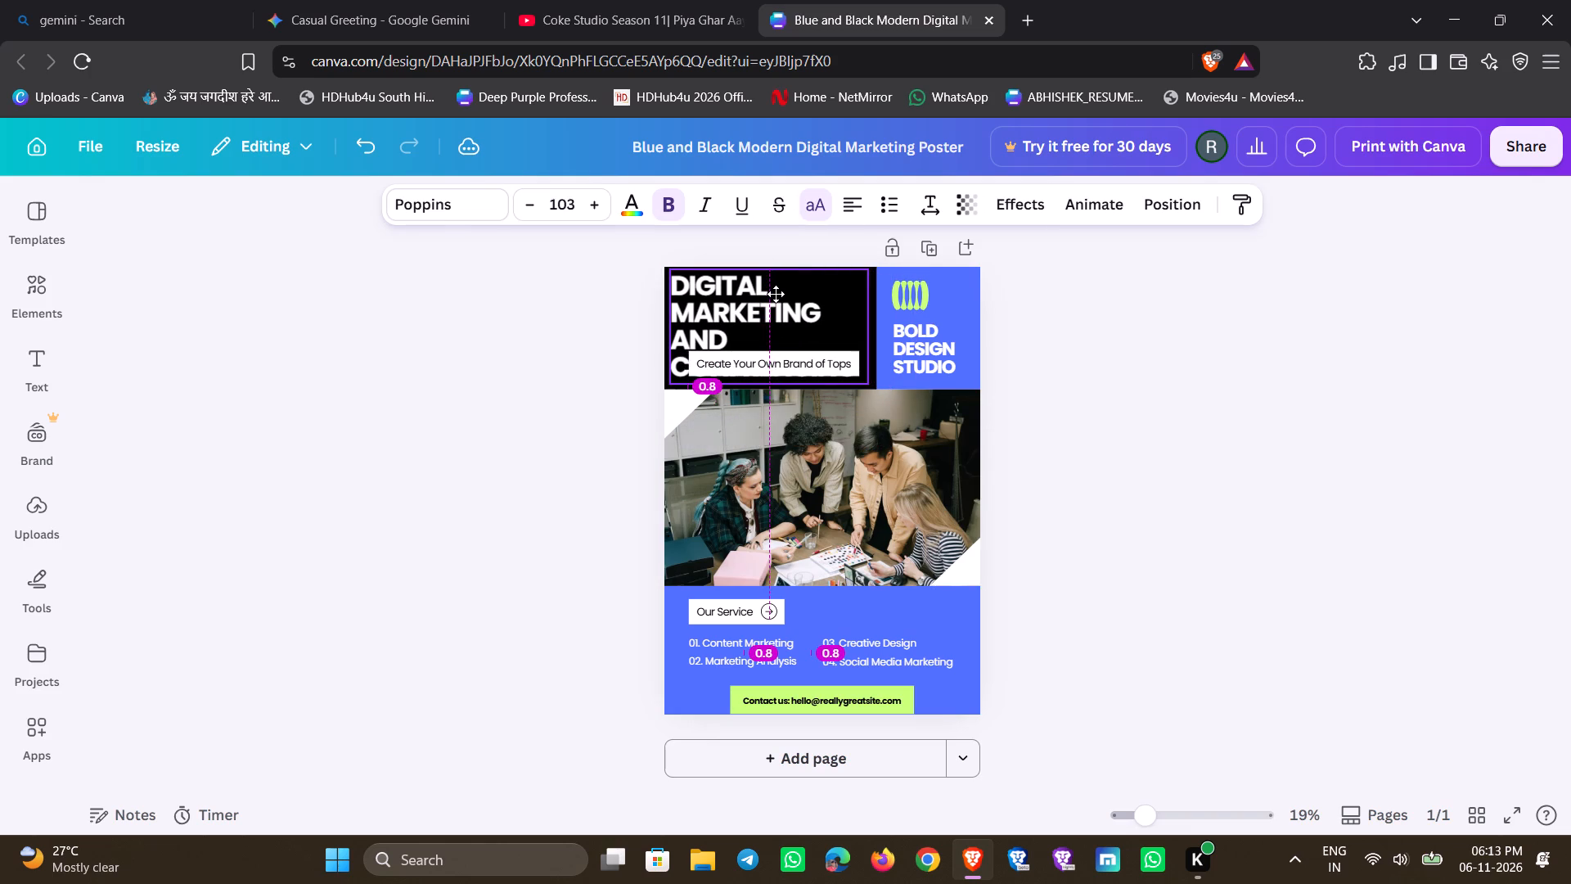
# Widen the heading's text box to about 29.1 so the text wraps onto three lines, and shift it to the poster's left edge.
pyautogui.moveTo(776, 294); pyautogui.dragTo(776, 294)
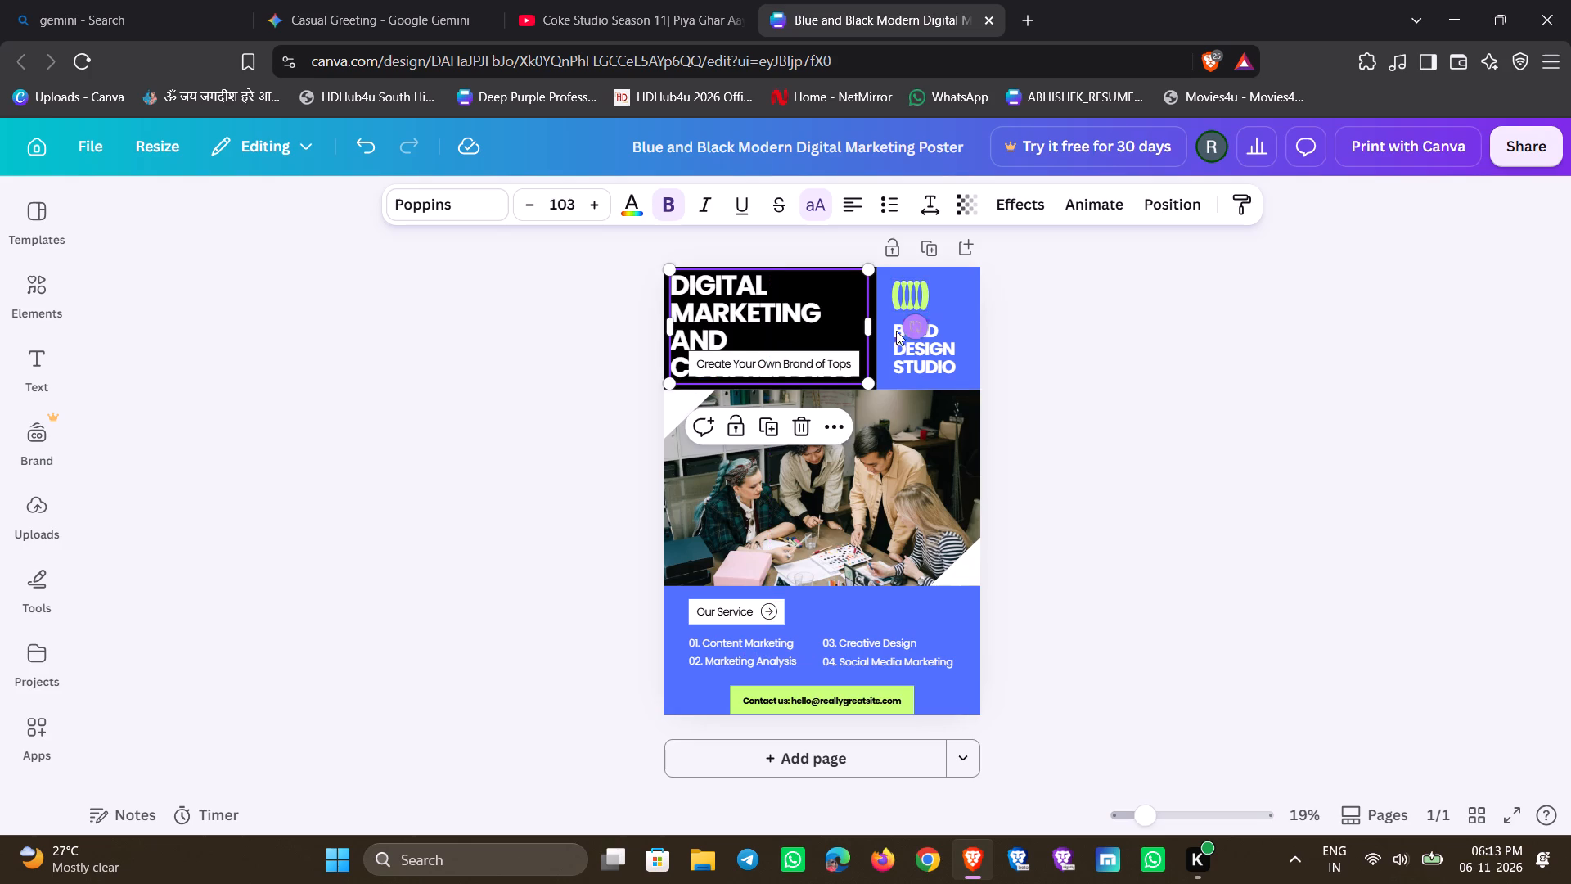
pyautogui.moveTo(872, 331); pyautogui.dragTo(888, 327)
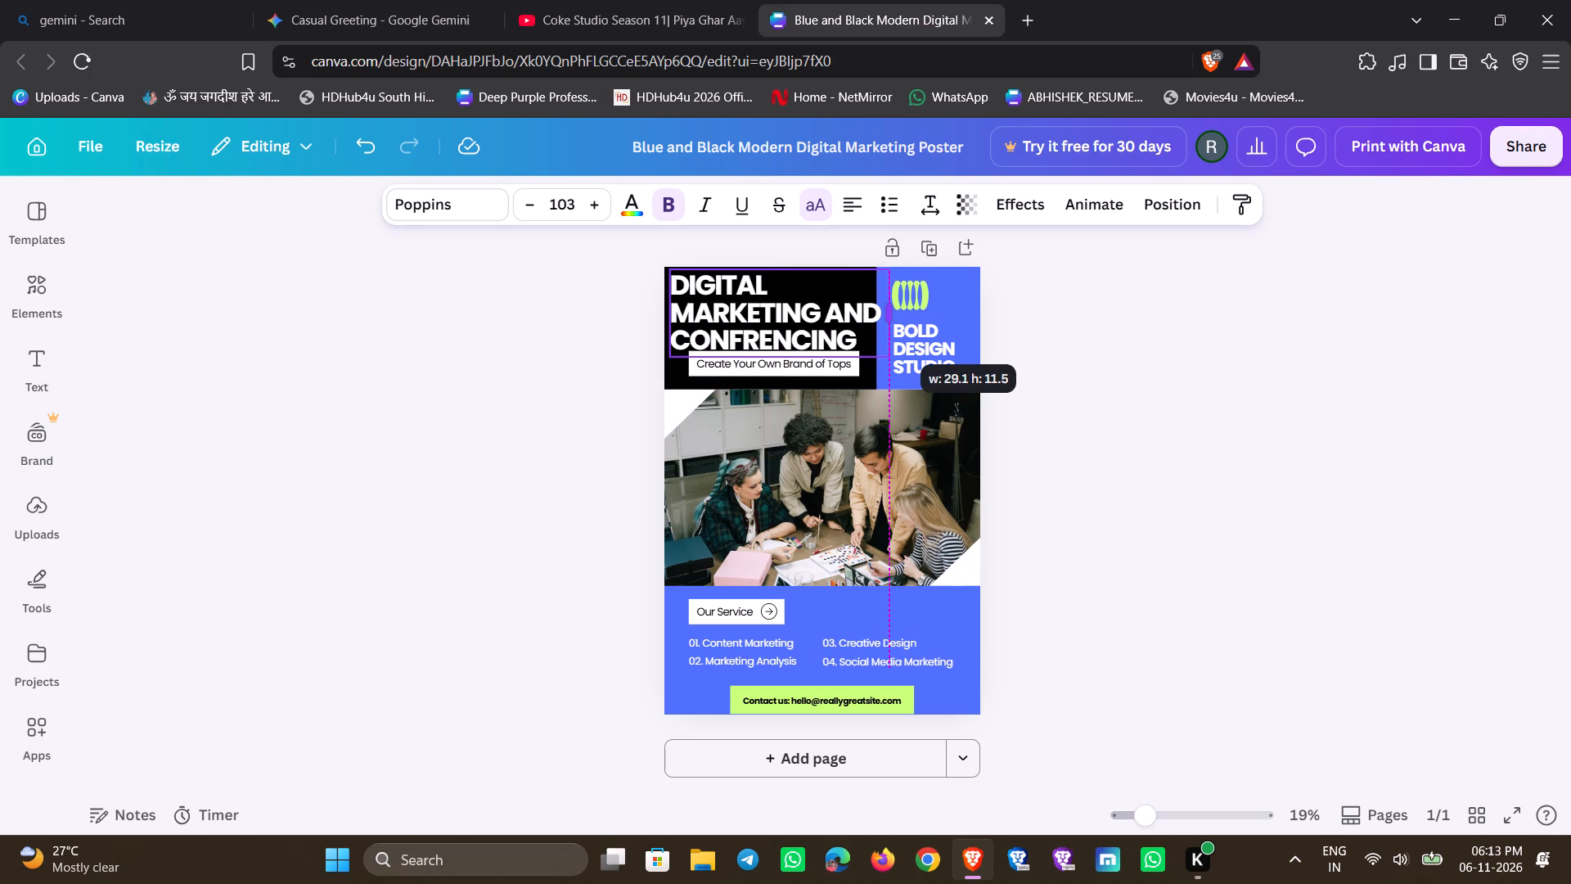
pyautogui.moveTo(888, 327); pyautogui.dragTo(889, 327)
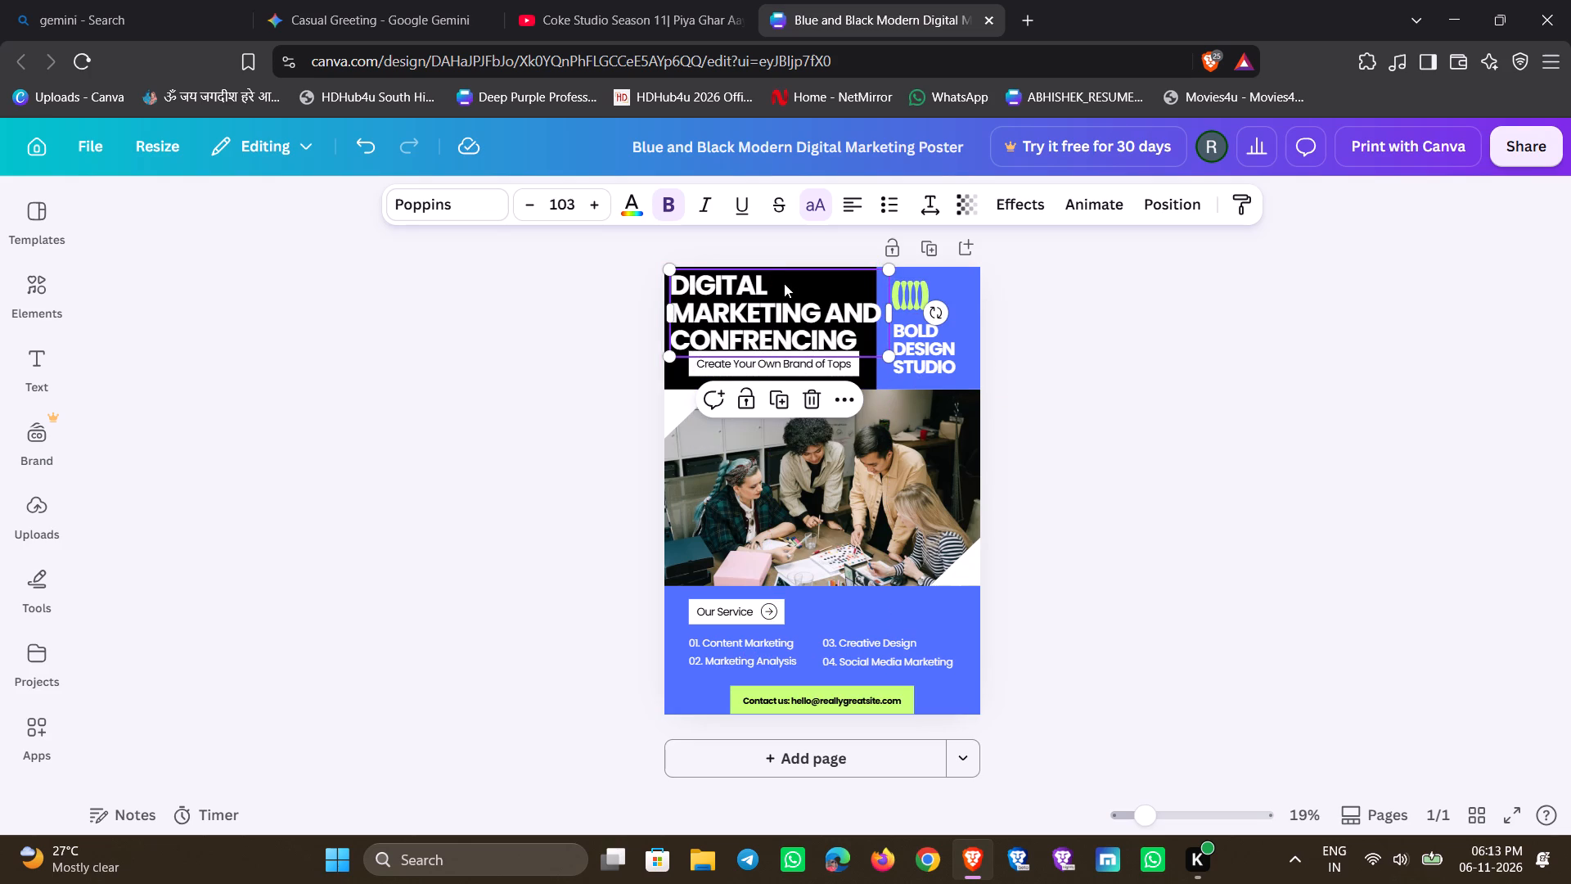
pyautogui.click(785, 281)
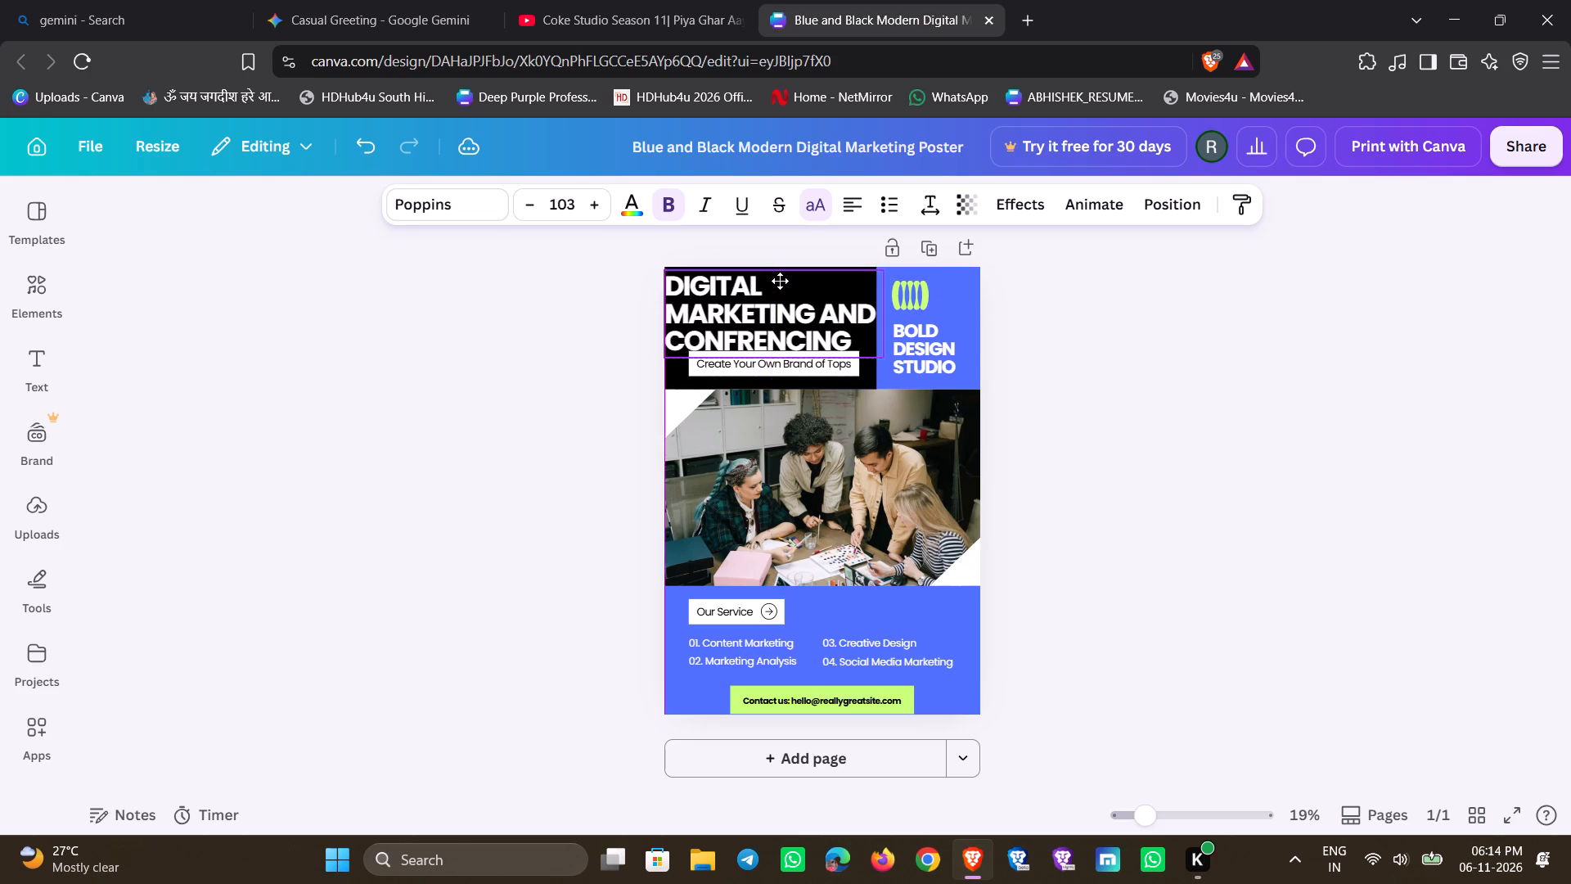
pyautogui.click(1113, 288)
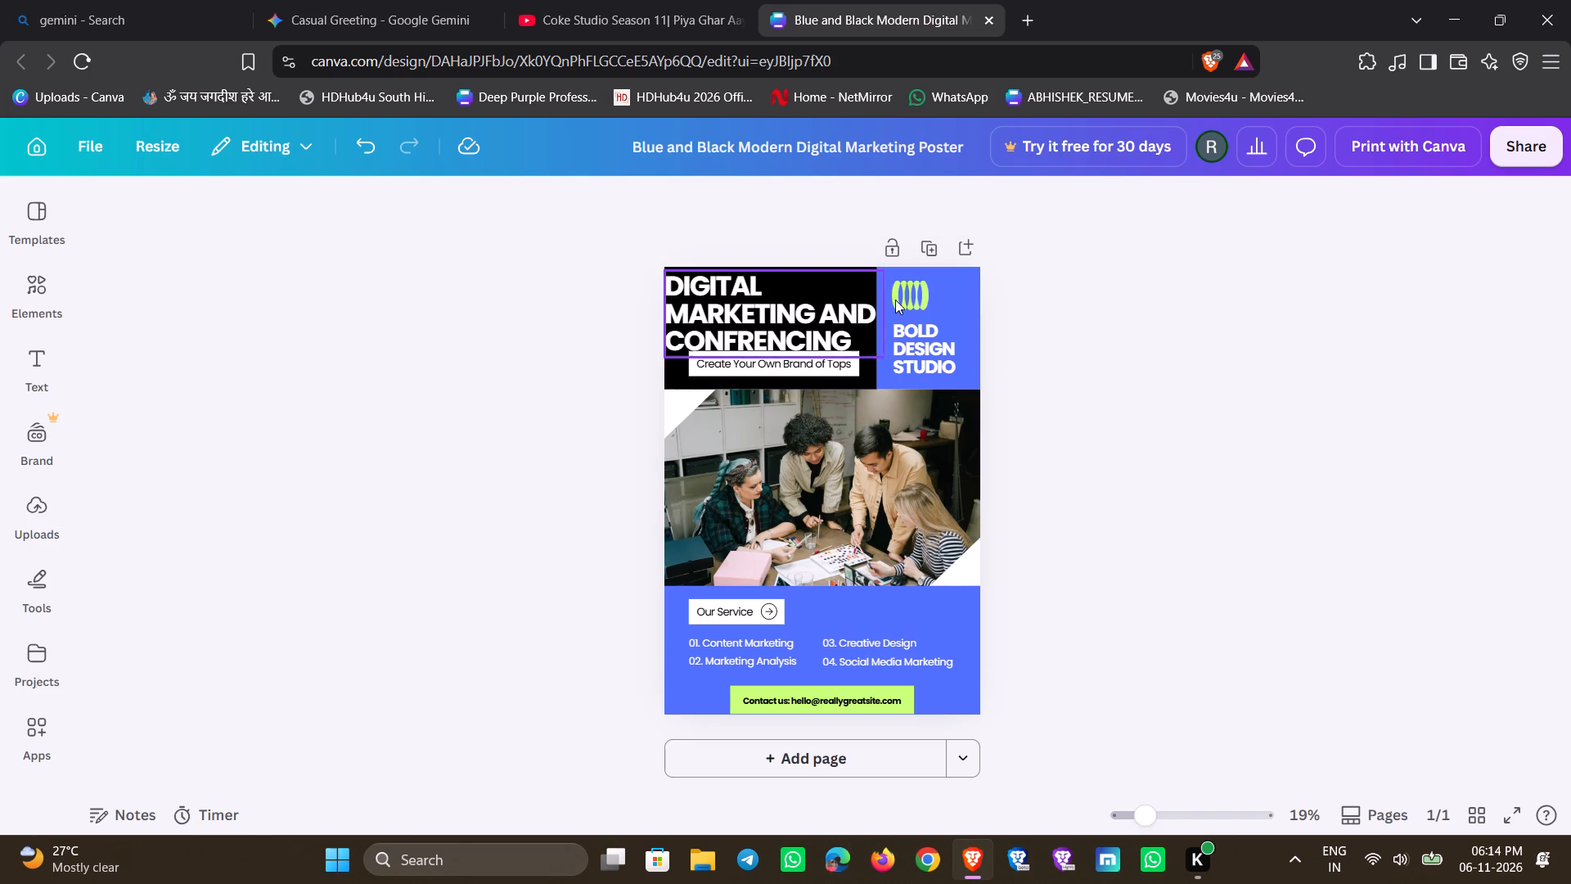
# Enlarge the green logo graphic above BOLD DESIGN STUDIO and move it up so it clears the text.
pyautogui.click(921, 295)
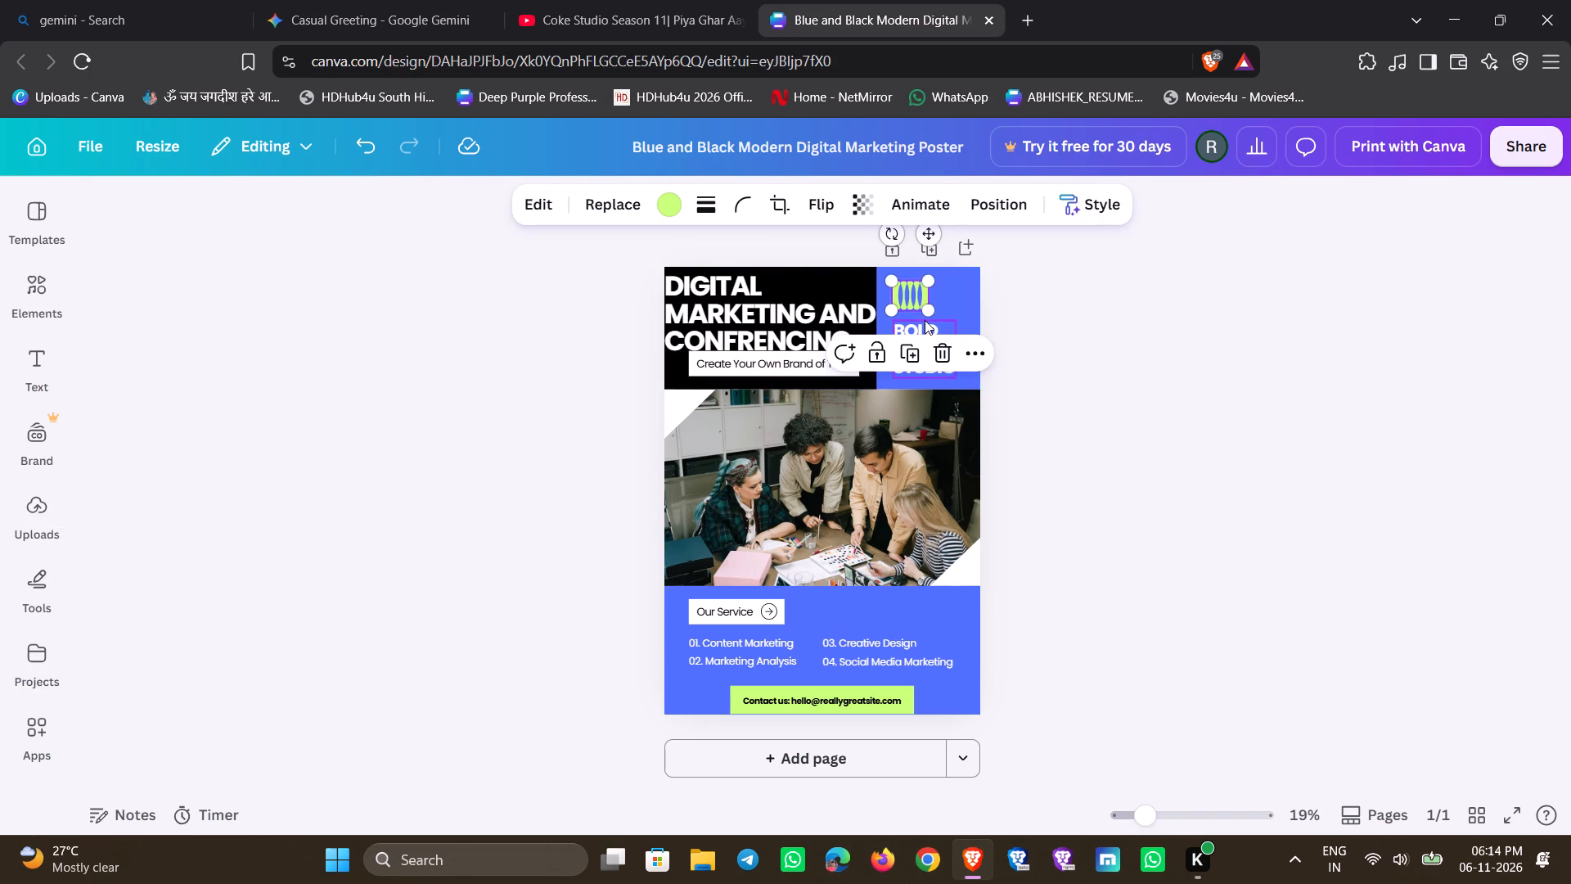
pyautogui.moveTo(930, 309); pyautogui.dragTo(951, 309)
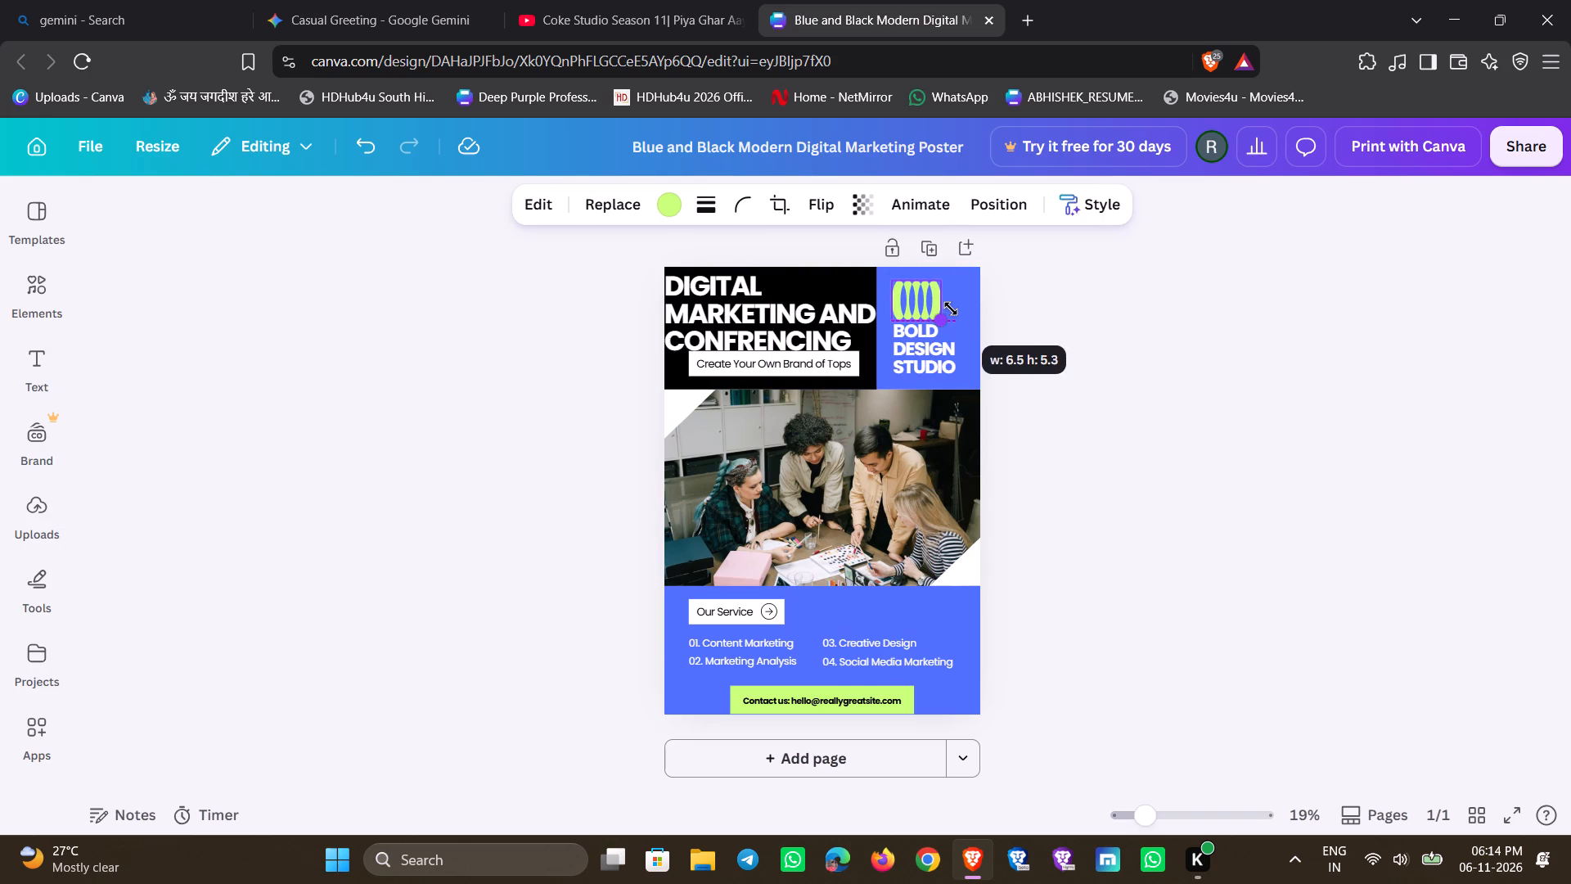
pyautogui.moveTo(951, 309); pyautogui.dragTo(959, 310)
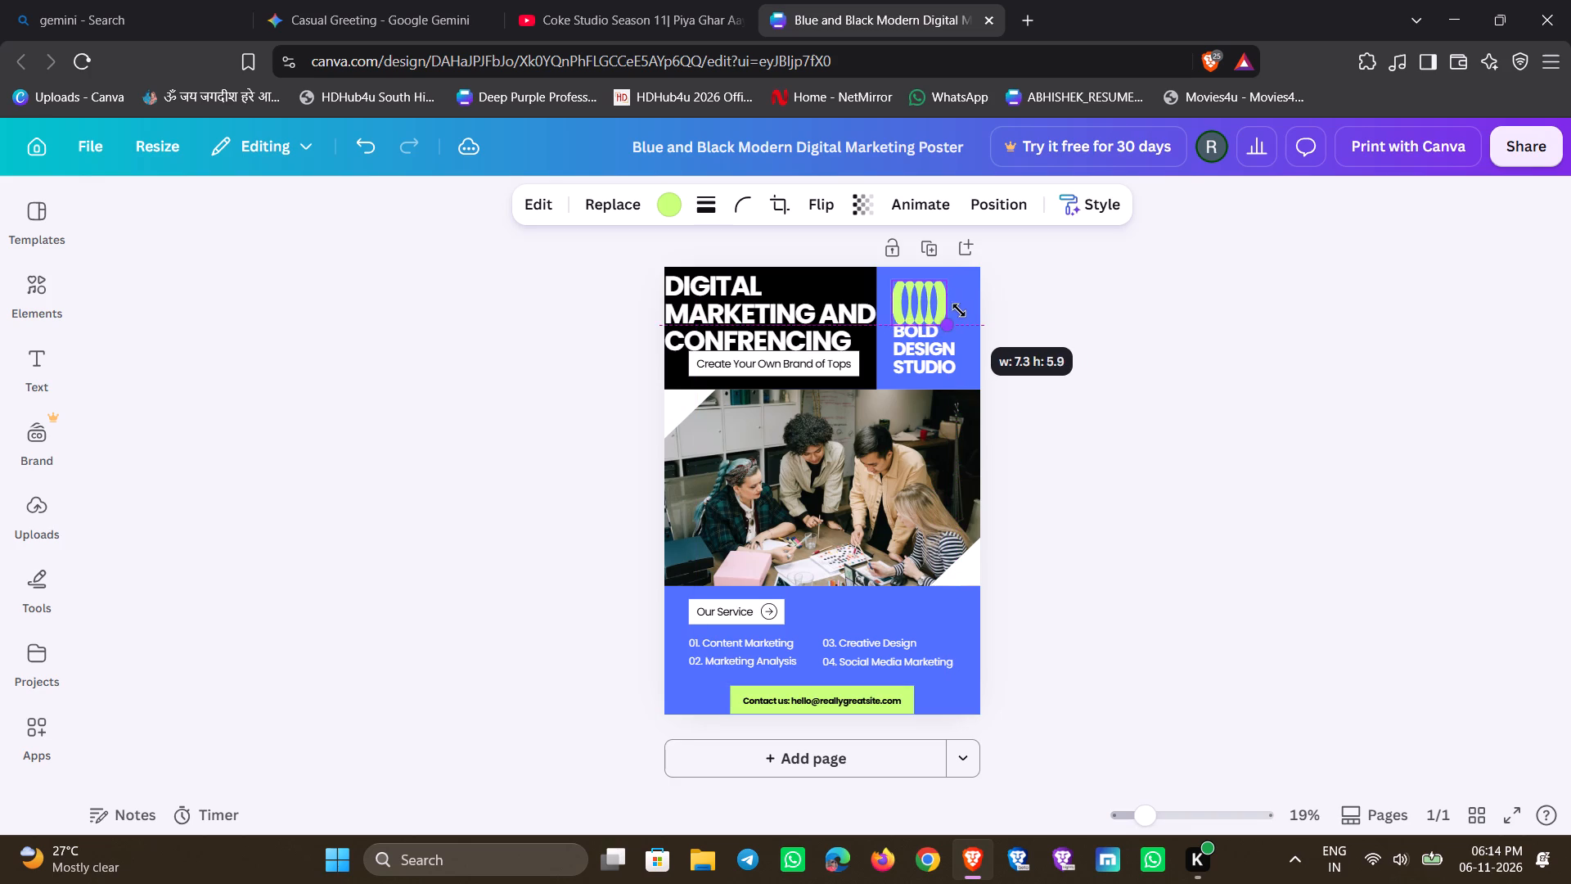
pyautogui.moveTo(959, 310); pyautogui.dragTo(965, 309)
pyautogui.moveTo(917, 309); pyautogui.dragTo(919, 299)
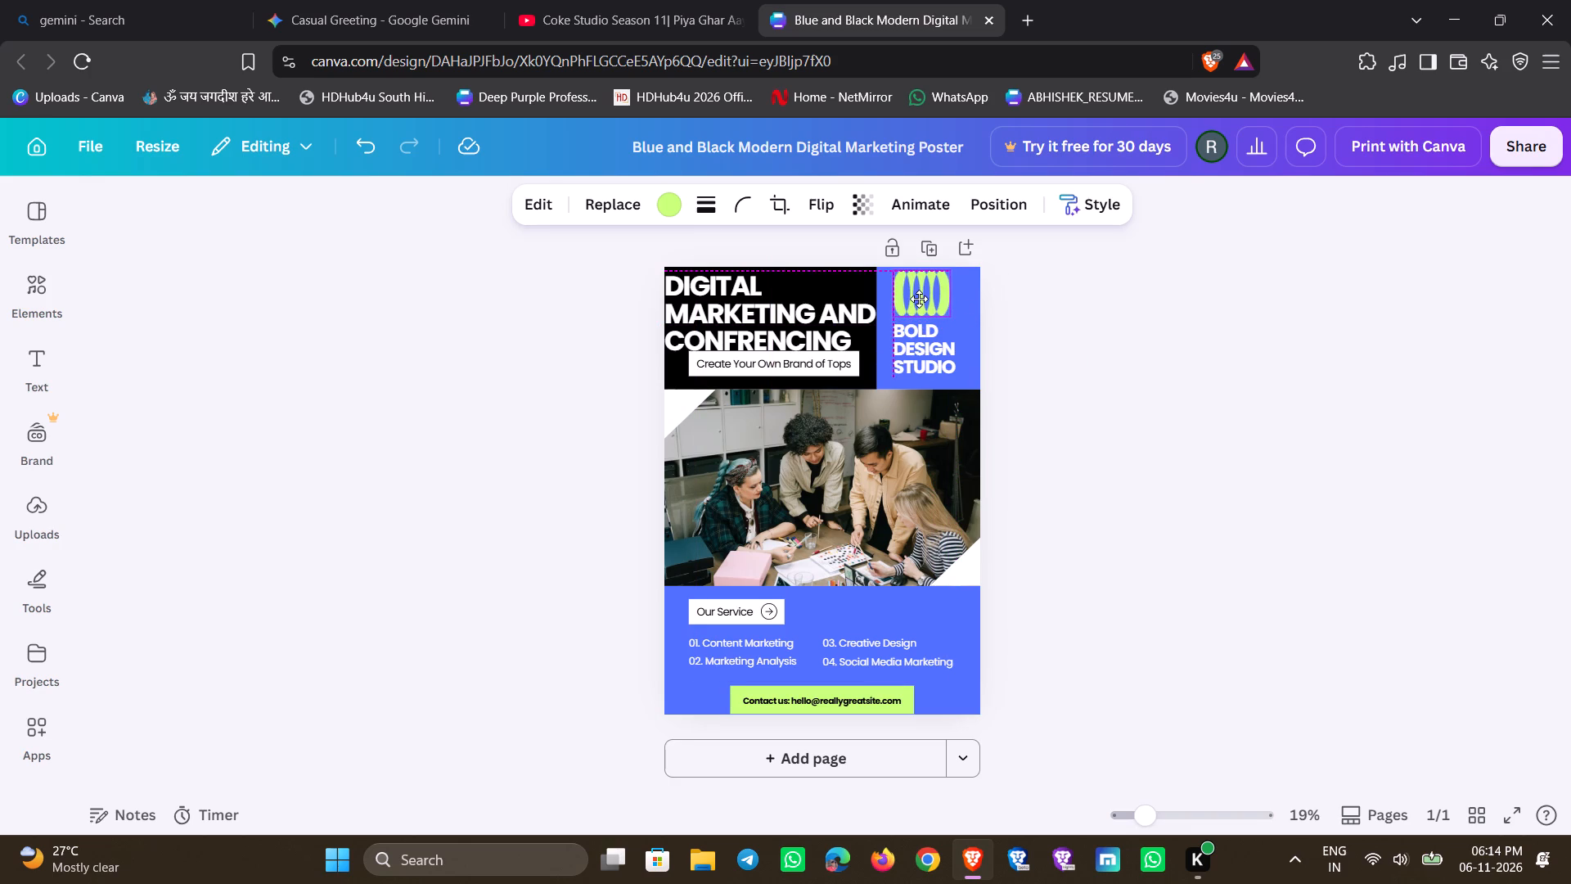
pyautogui.moveTo(919, 299); pyautogui.dragTo(921, 299)
pyautogui.click(1065, 342)
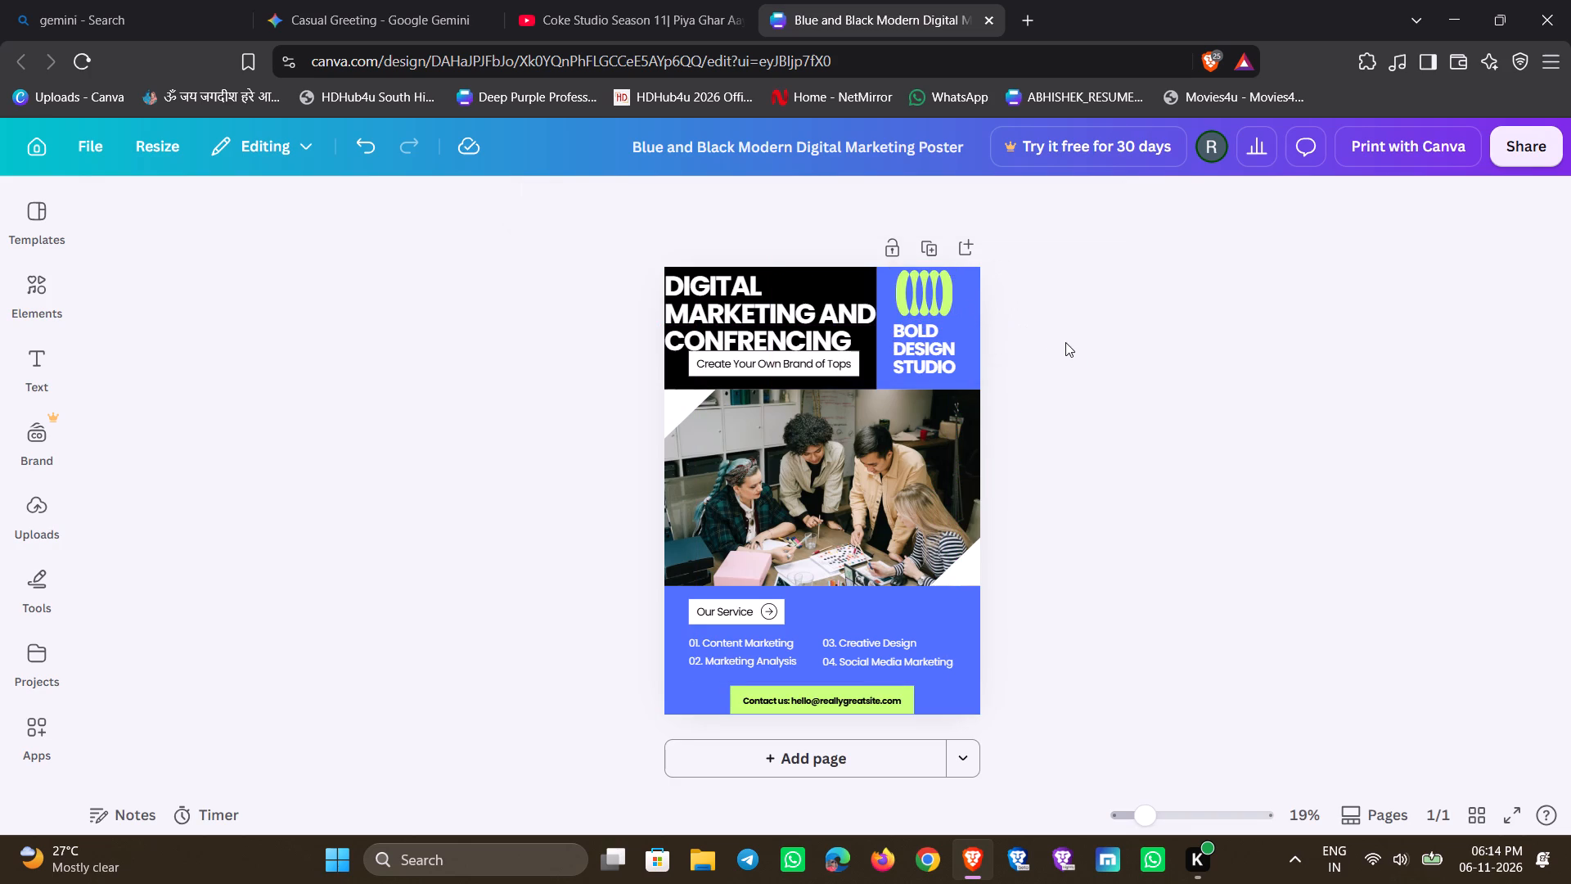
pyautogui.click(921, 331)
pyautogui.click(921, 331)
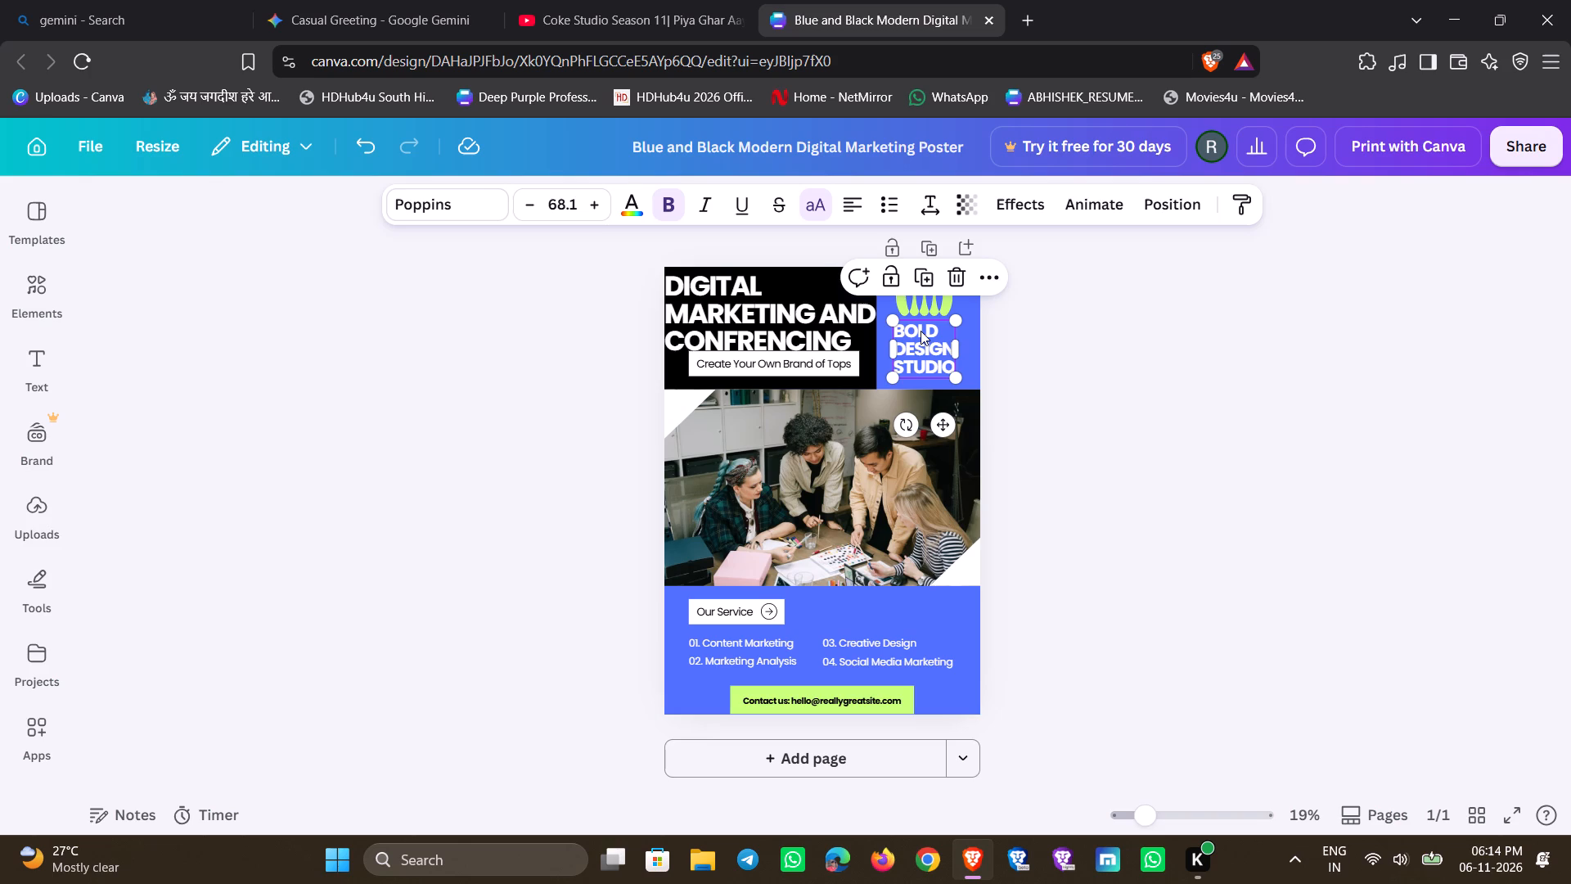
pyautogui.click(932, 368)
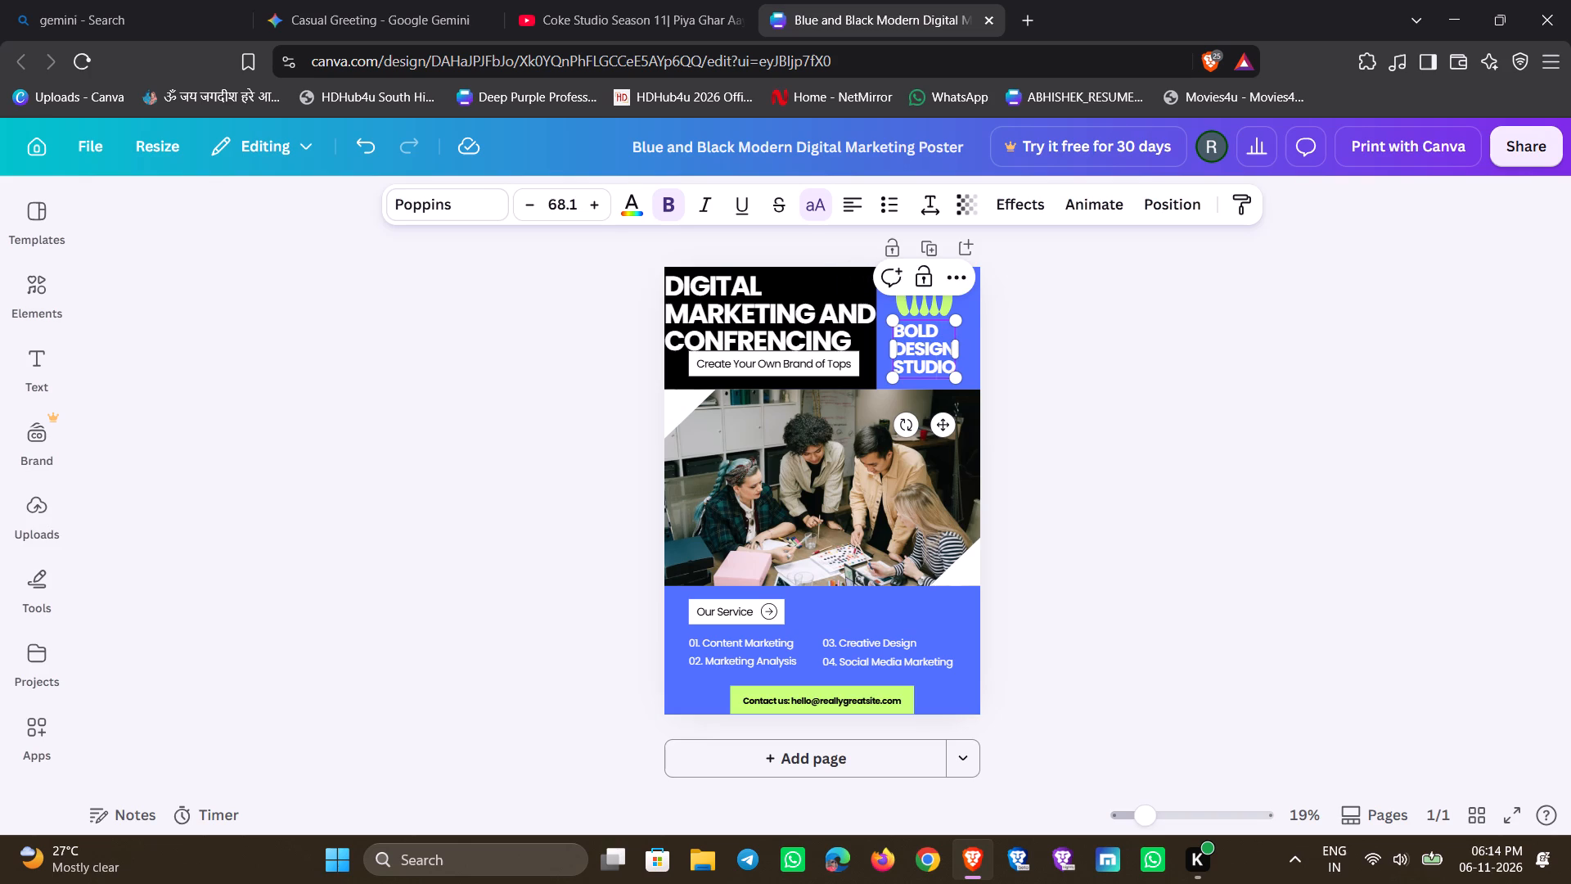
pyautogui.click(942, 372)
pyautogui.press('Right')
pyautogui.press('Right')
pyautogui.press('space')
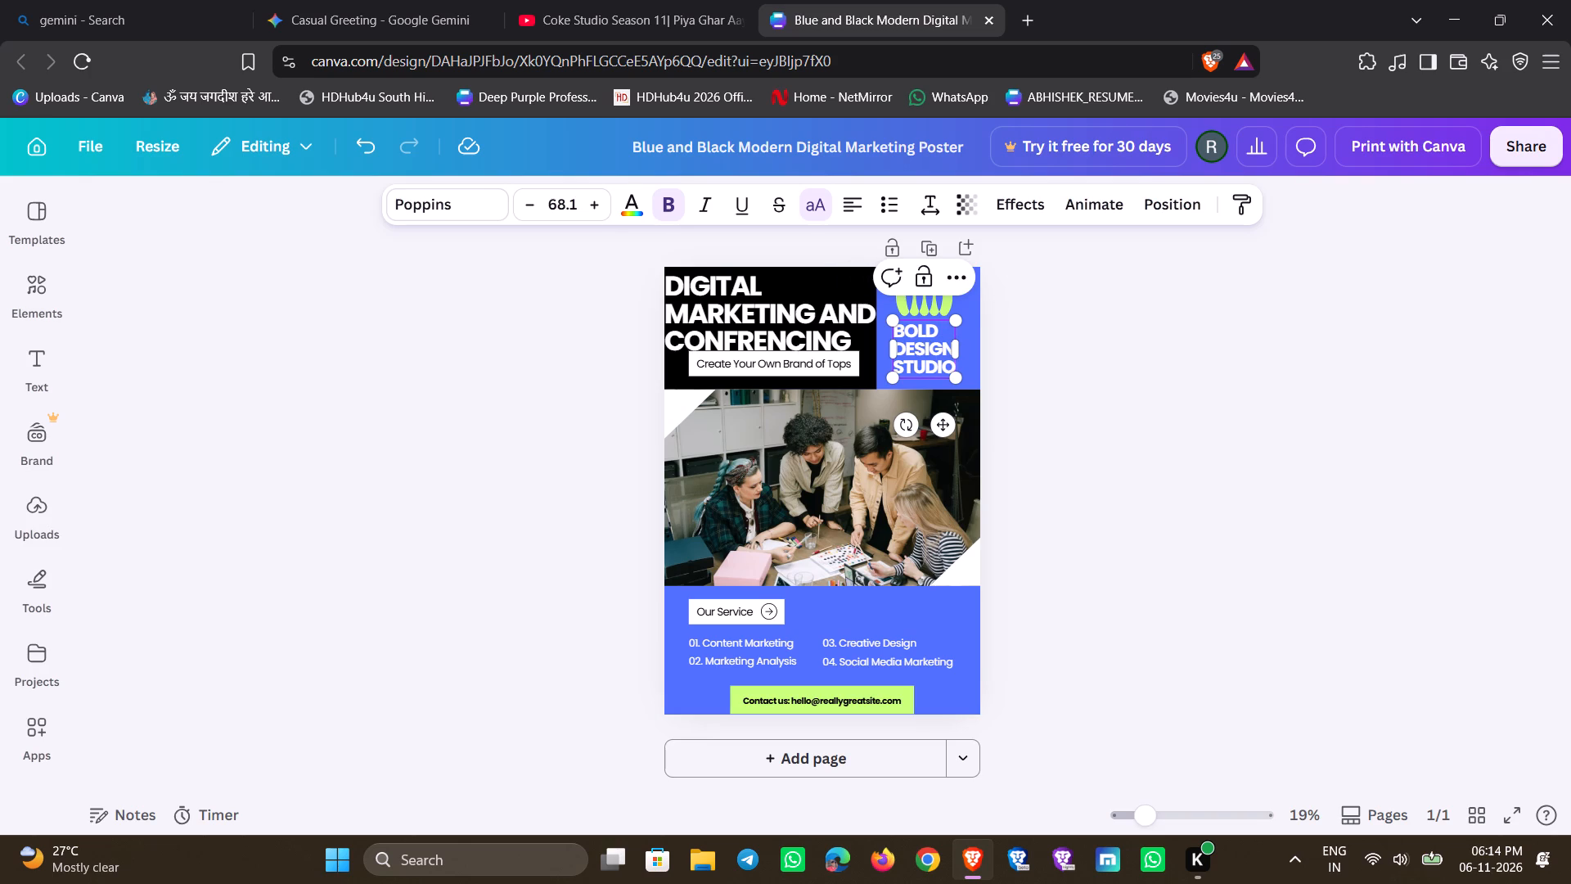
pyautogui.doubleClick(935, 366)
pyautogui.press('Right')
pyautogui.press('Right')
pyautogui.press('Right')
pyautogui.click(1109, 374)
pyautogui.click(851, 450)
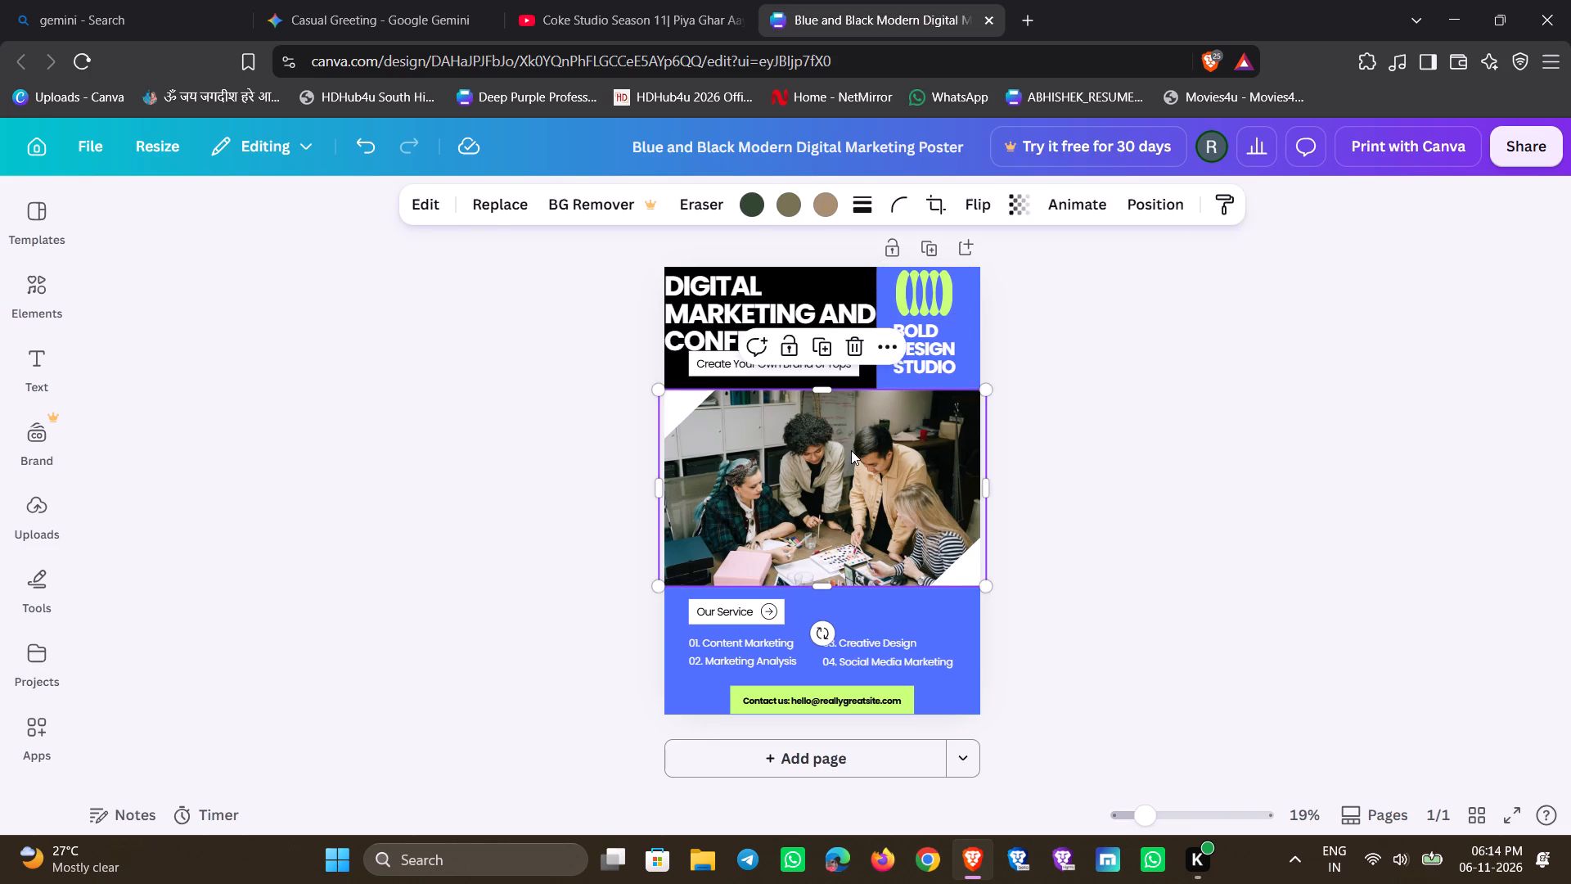
# Change the "Our Service" label below the photo to "Our Services".
pyautogui.scroll(-2, 733, 584)
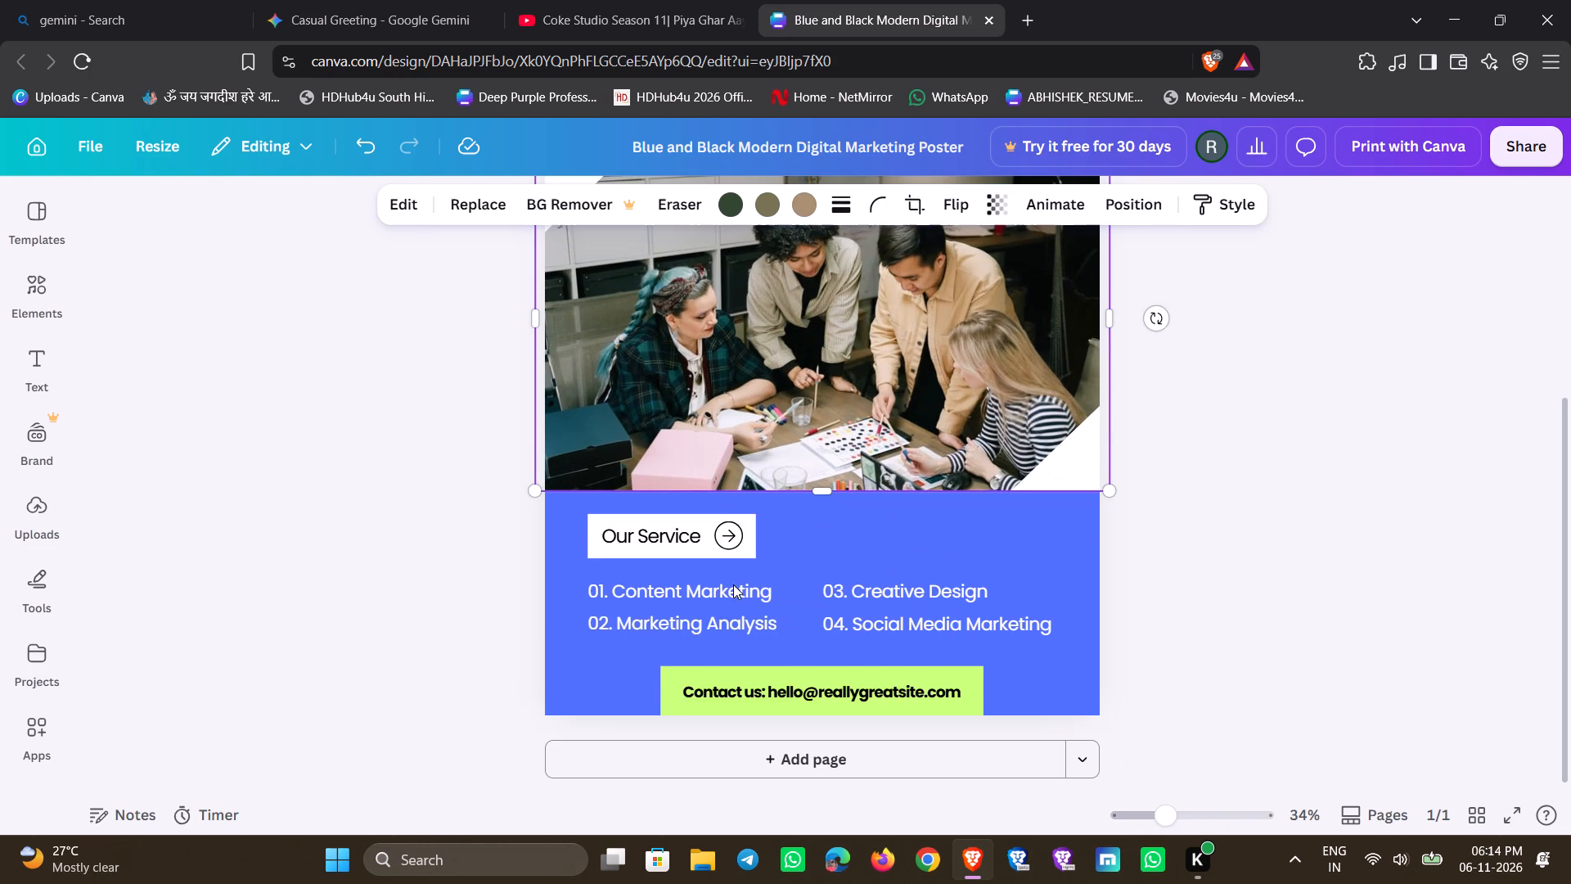
pyautogui.scroll(-1, 733, 584)
pyautogui.click(652, 534)
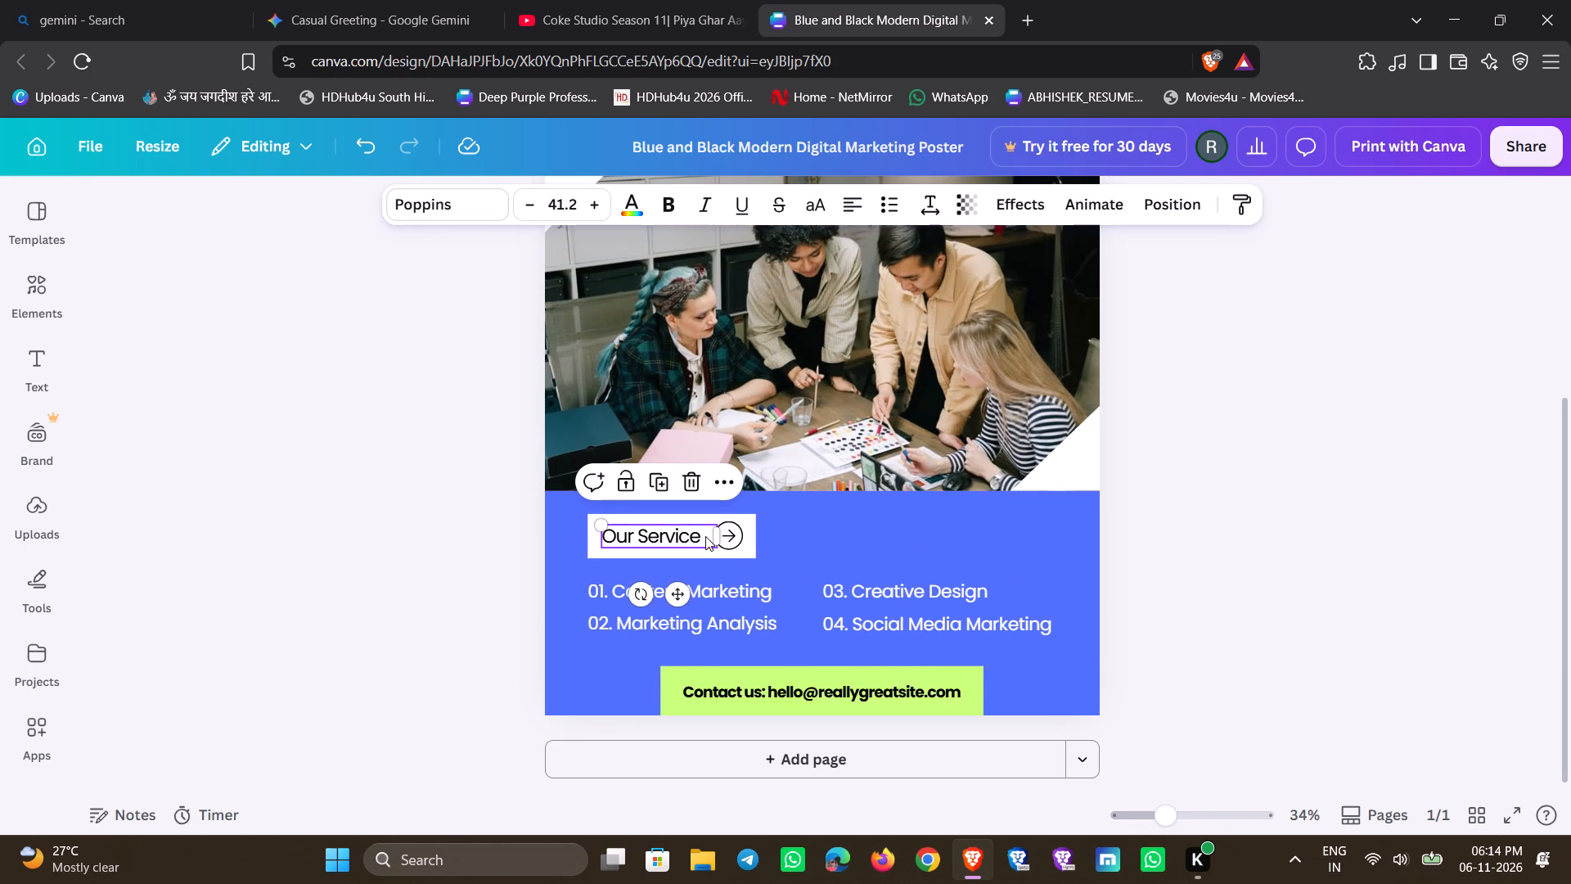
pyautogui.click(705, 536)
pyautogui.click(705, 536)
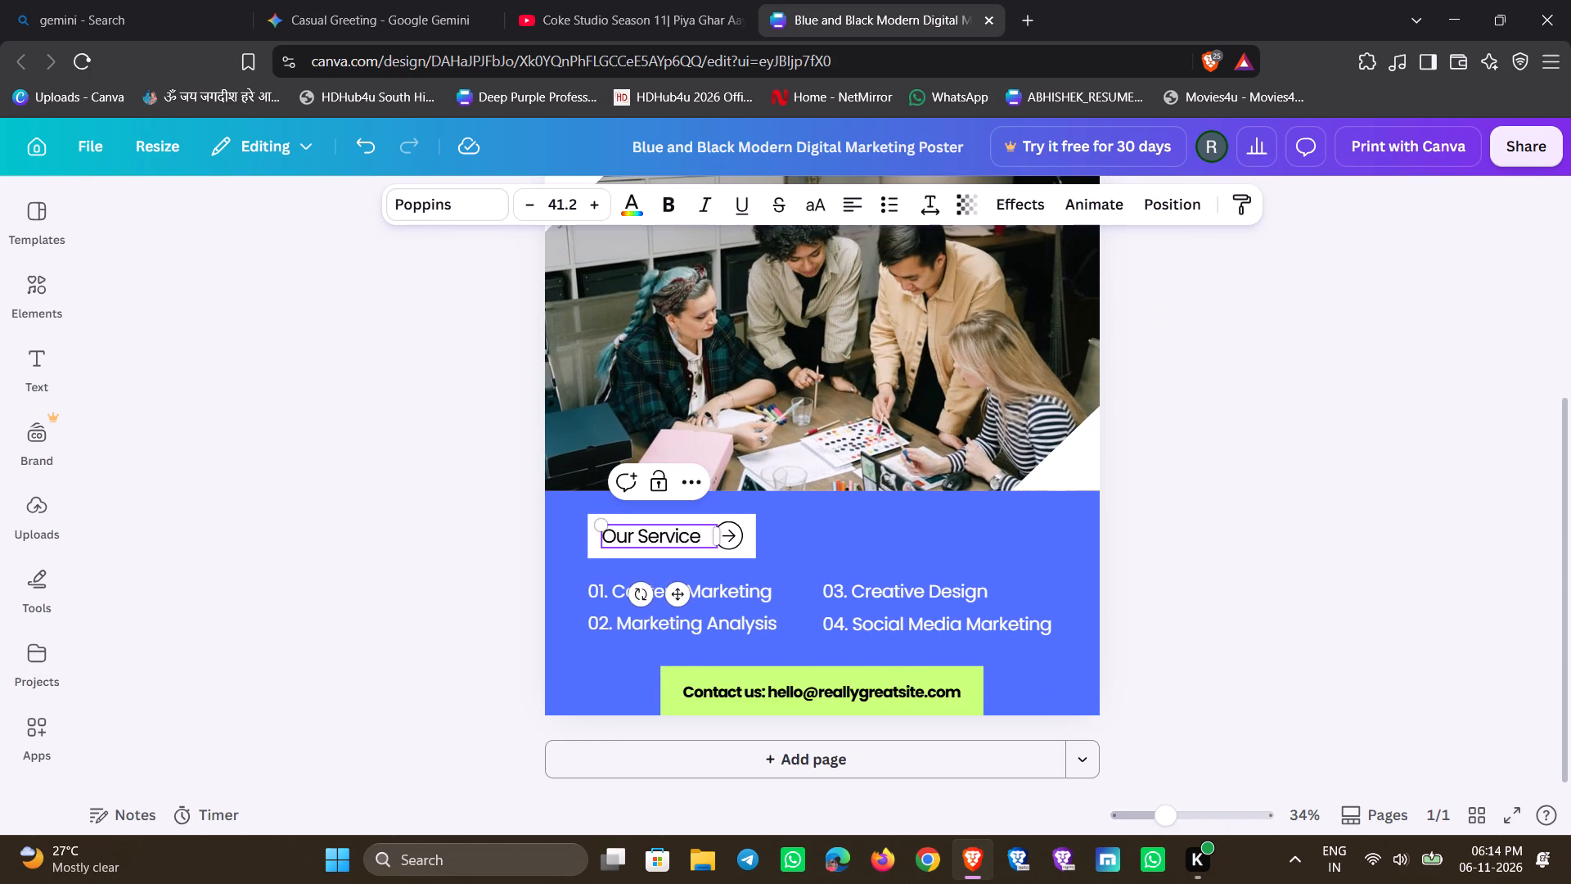
pyautogui.write('s')
pyautogui.press('space')
# Change service entry 03 to read "Creative Designs".
pyautogui.click(760, 593)
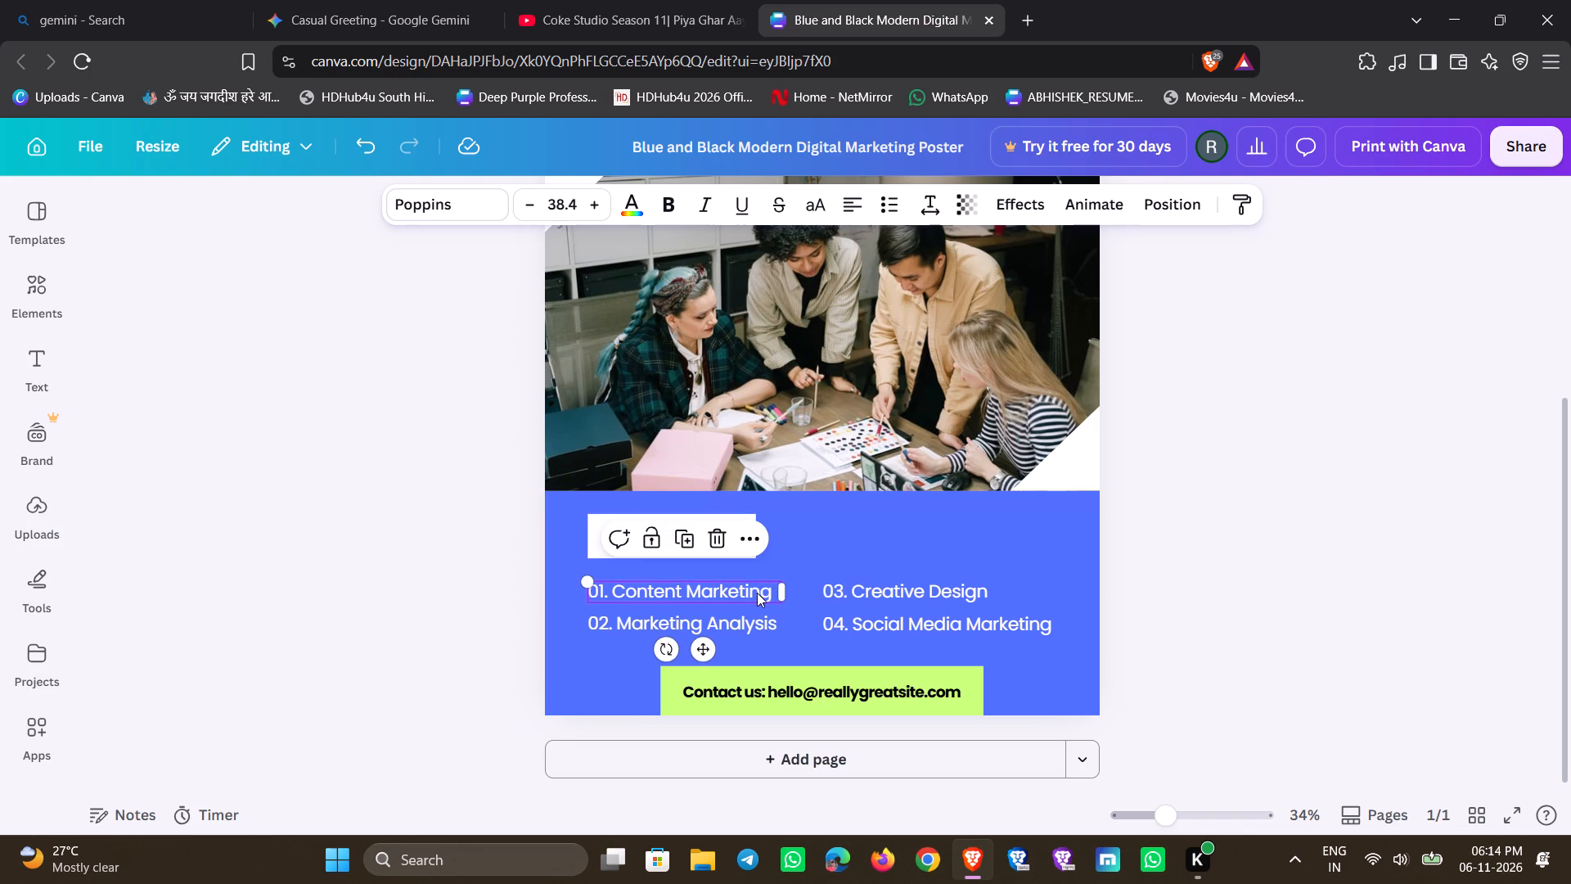
pyautogui.click(890, 595)
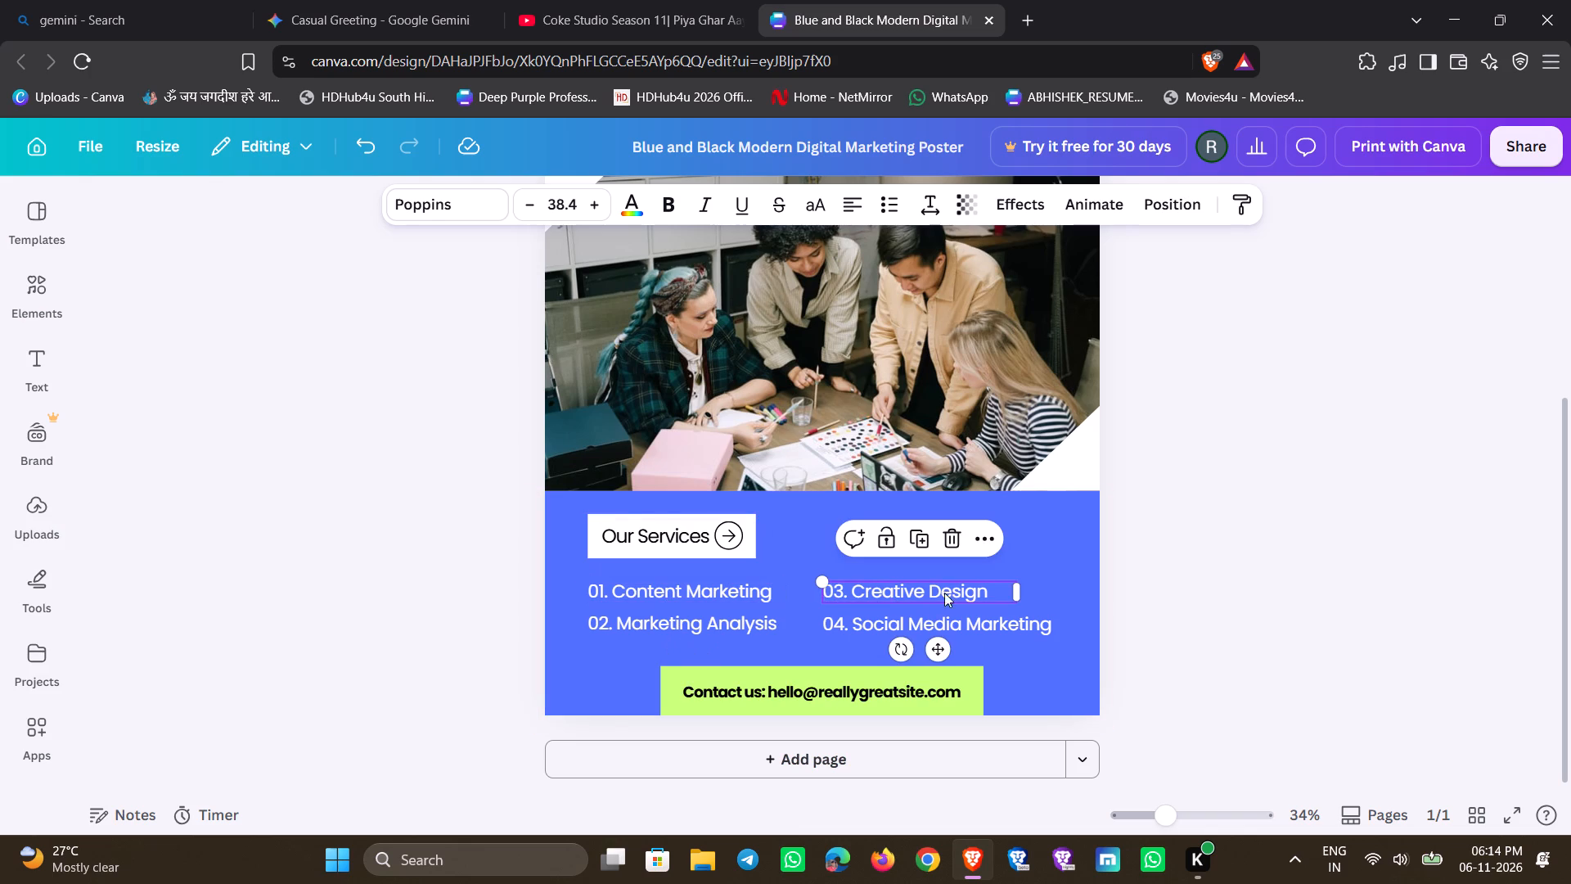
pyautogui.doubleClick(966, 589)
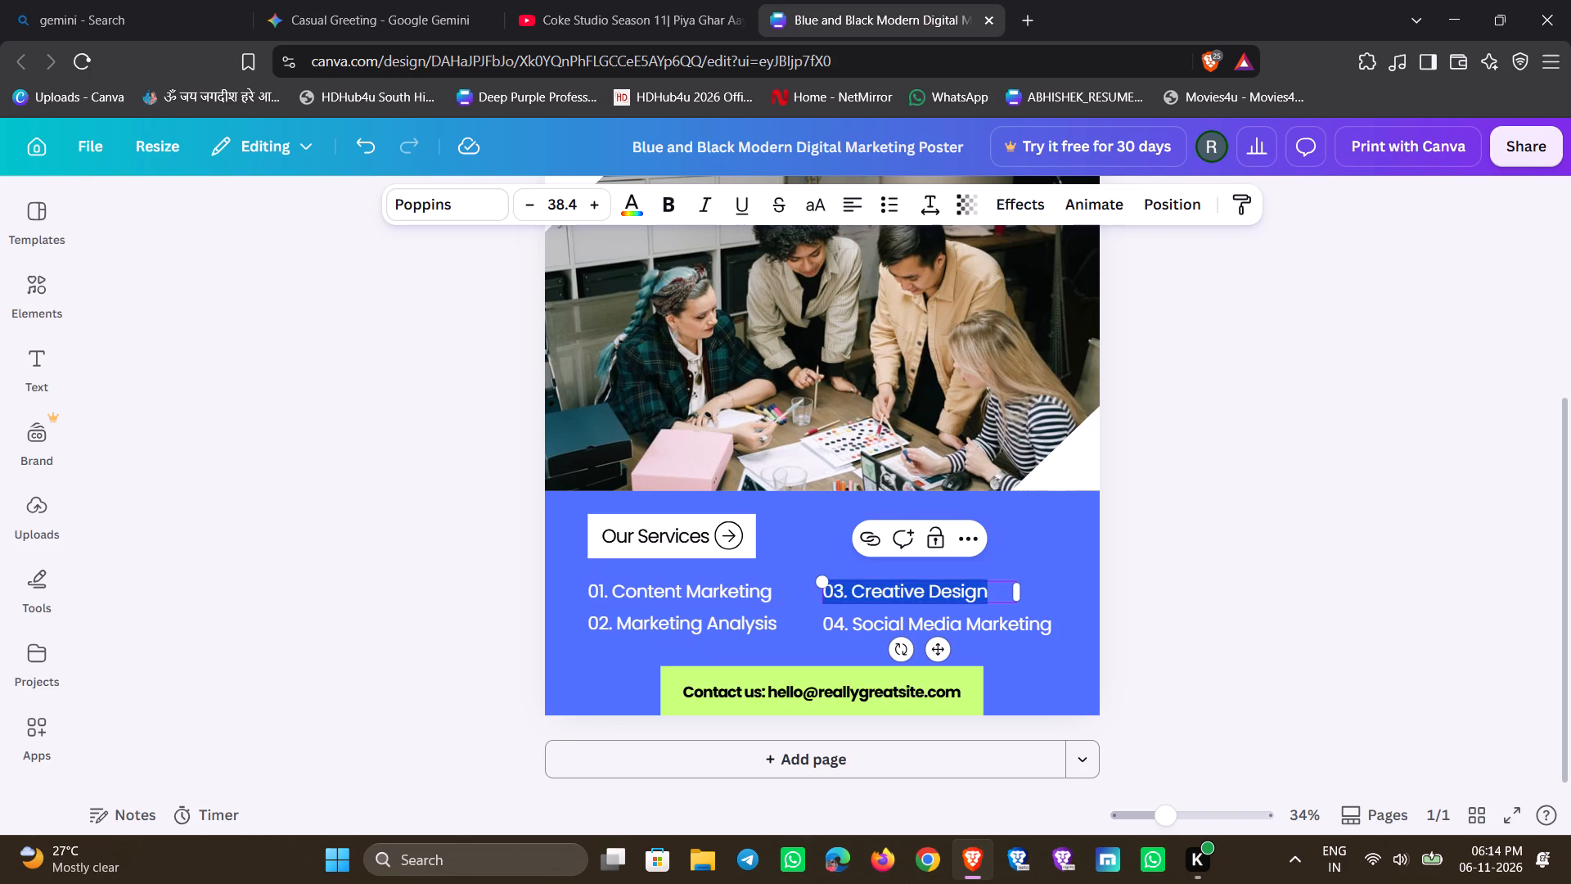
pyautogui.click(1009, 586)
pyautogui.press('s')
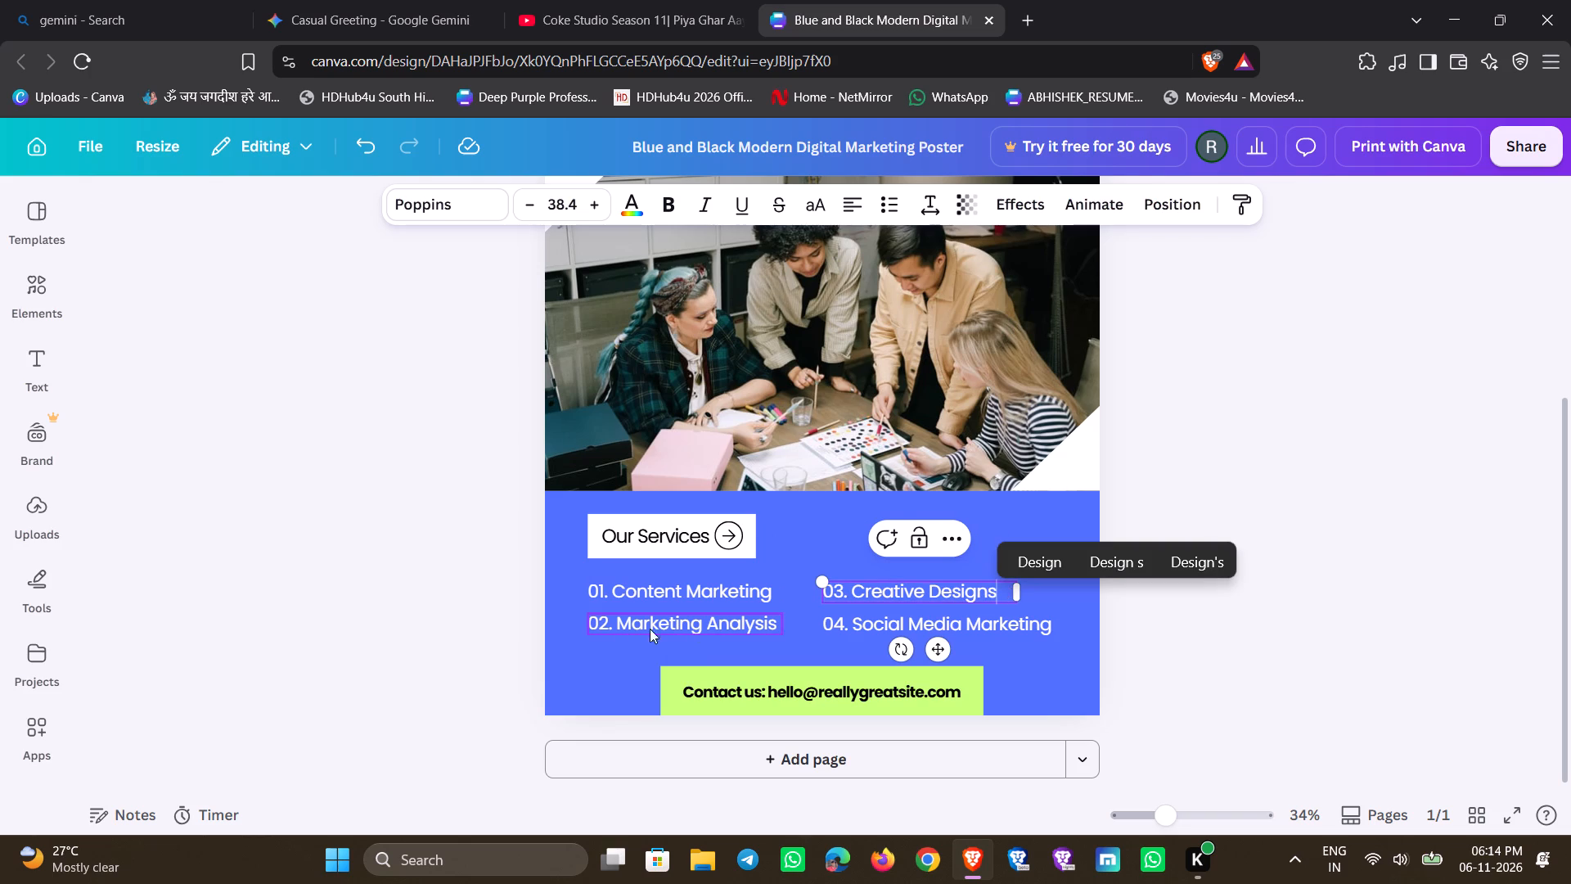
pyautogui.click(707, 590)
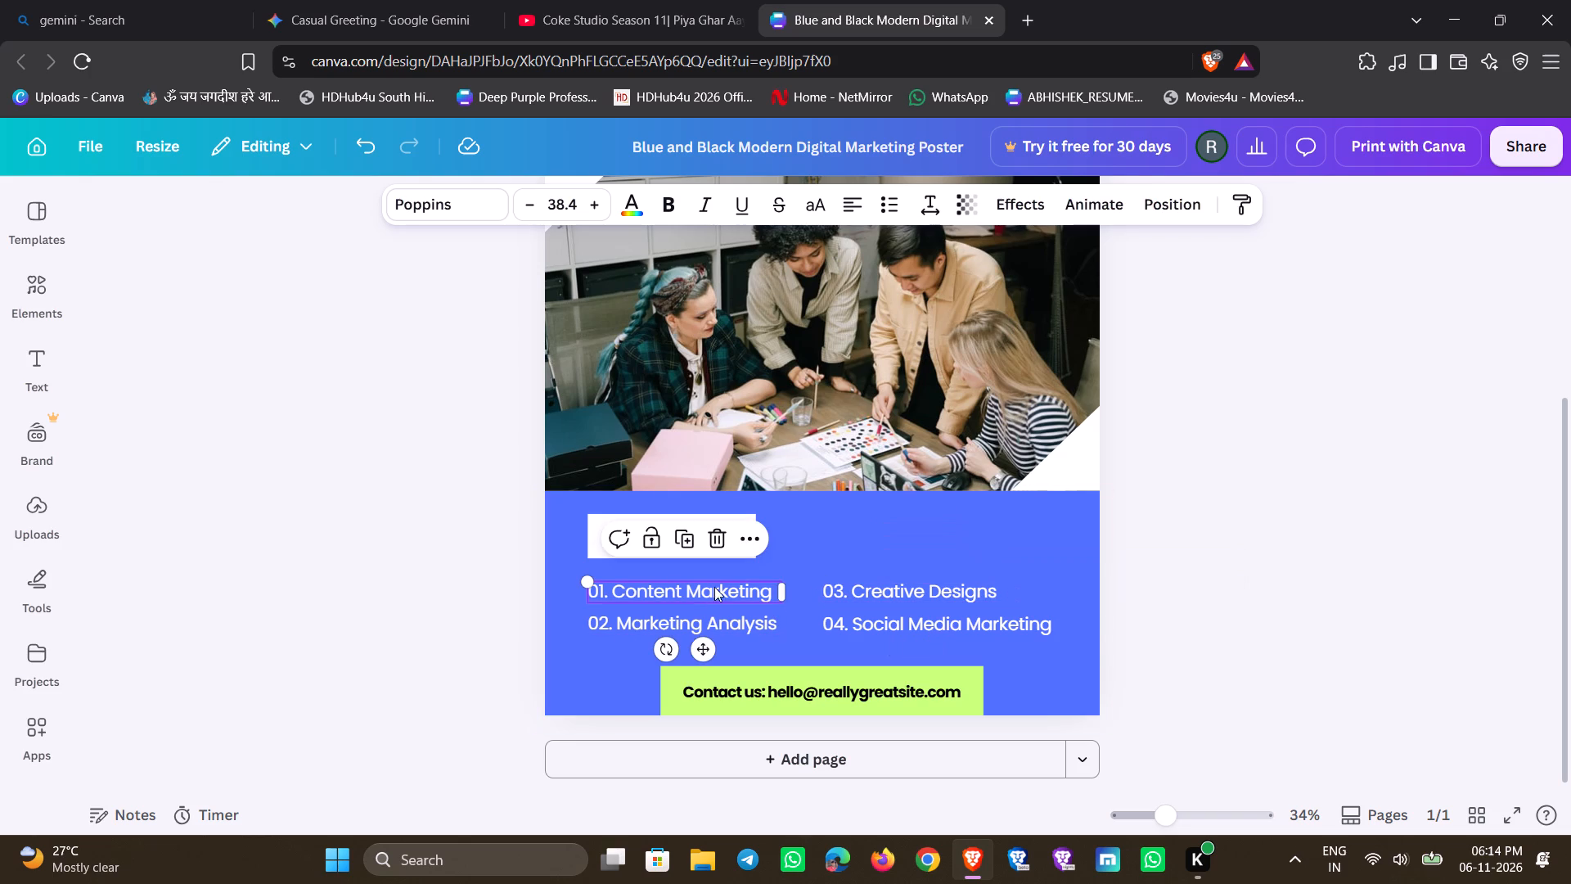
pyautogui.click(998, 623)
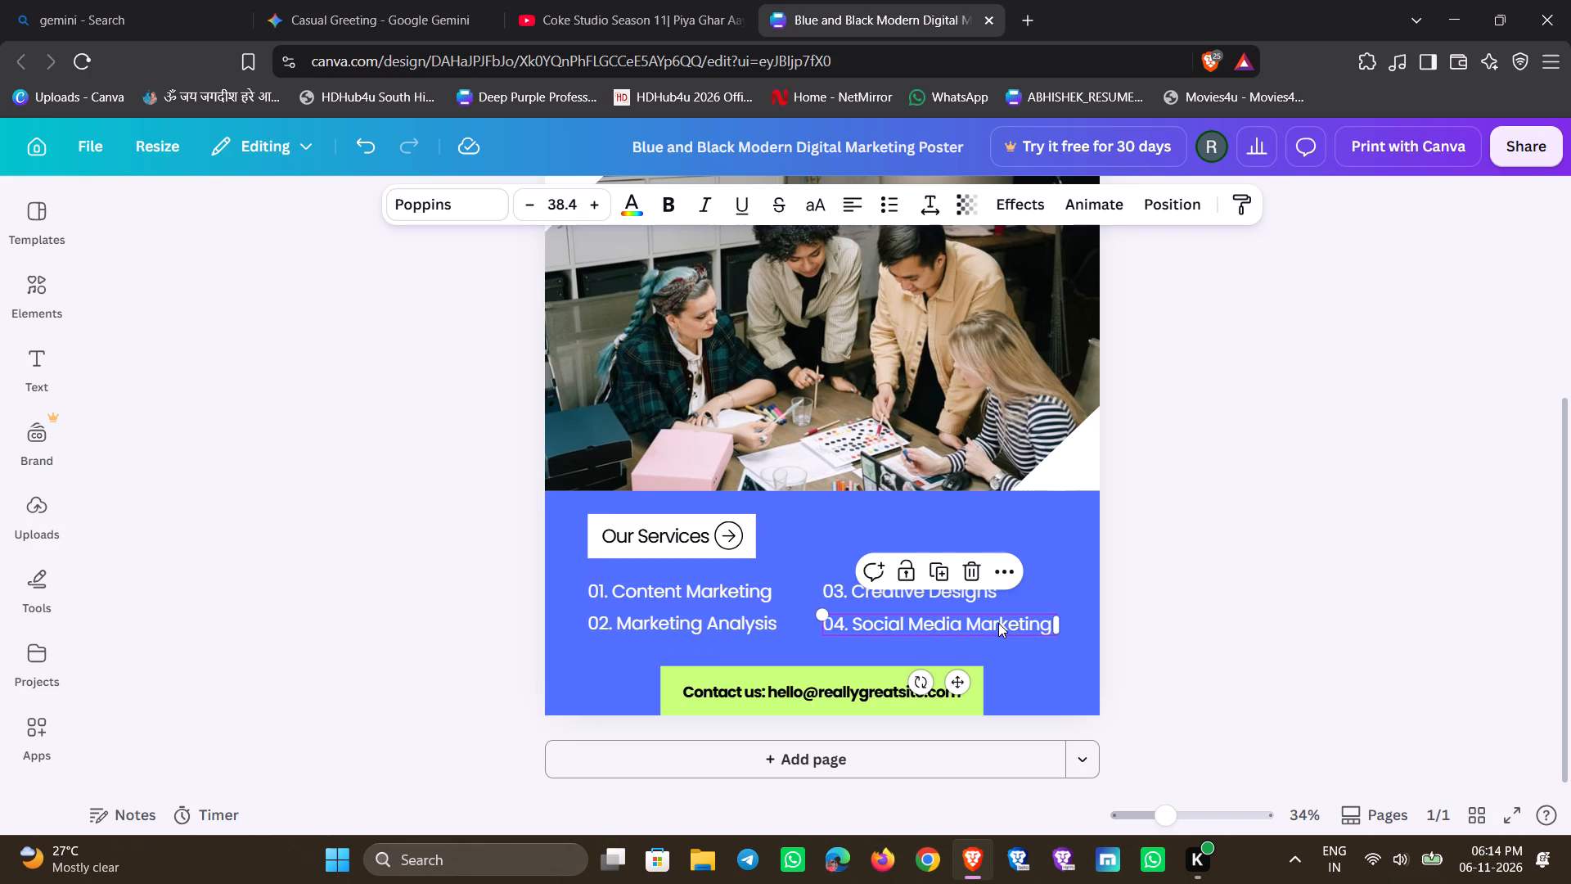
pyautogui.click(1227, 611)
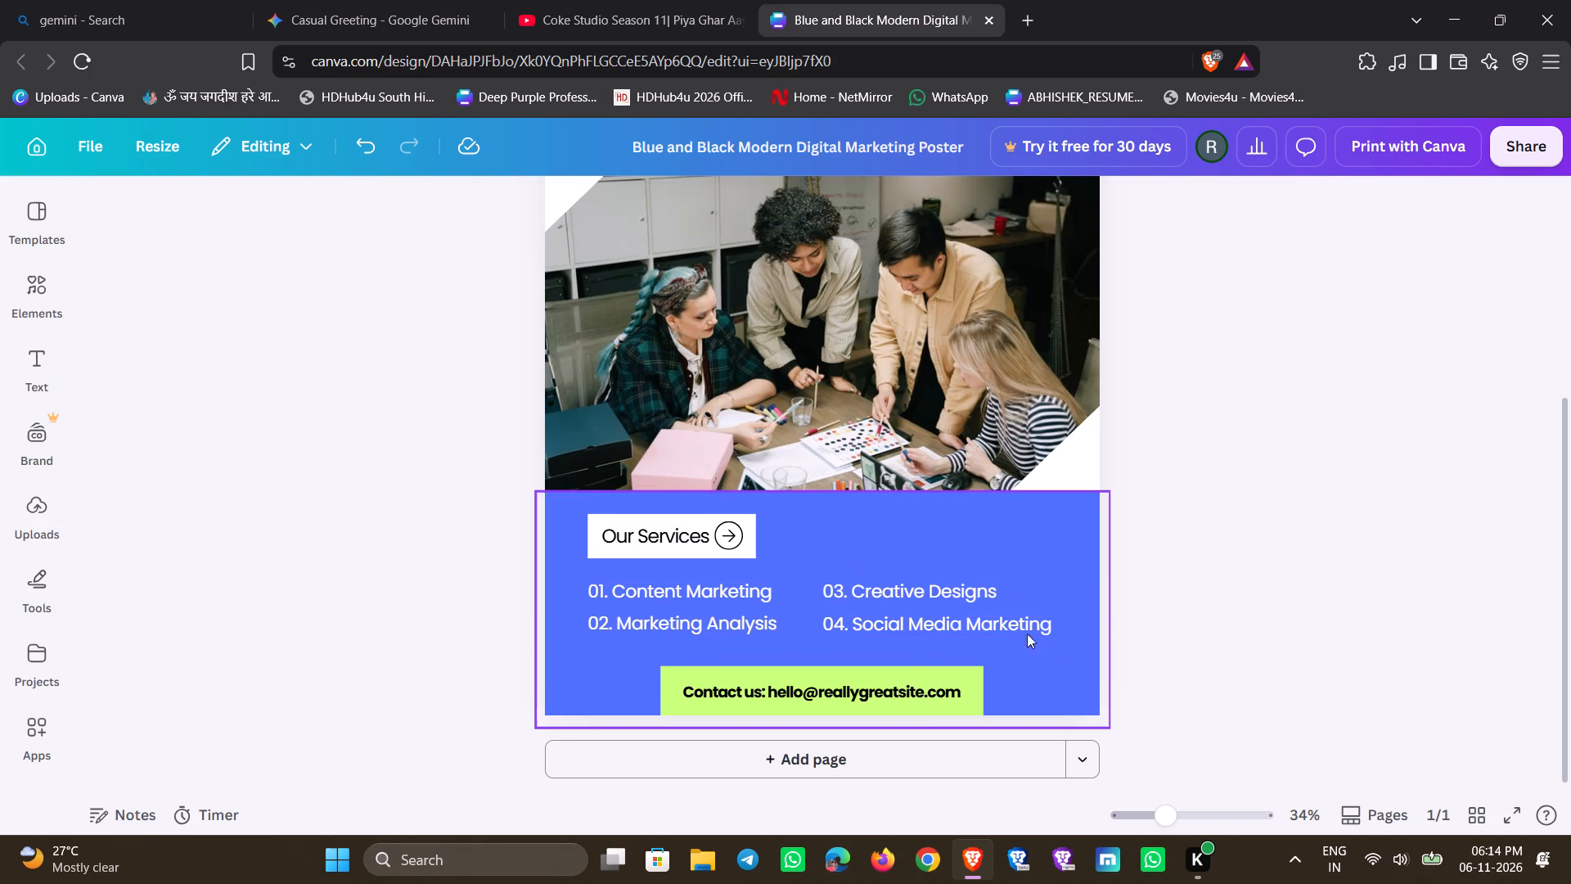
# Delete the placeholder e-mail text in front of ".com" in the green banner's contact line.
pyautogui.click(848, 704)
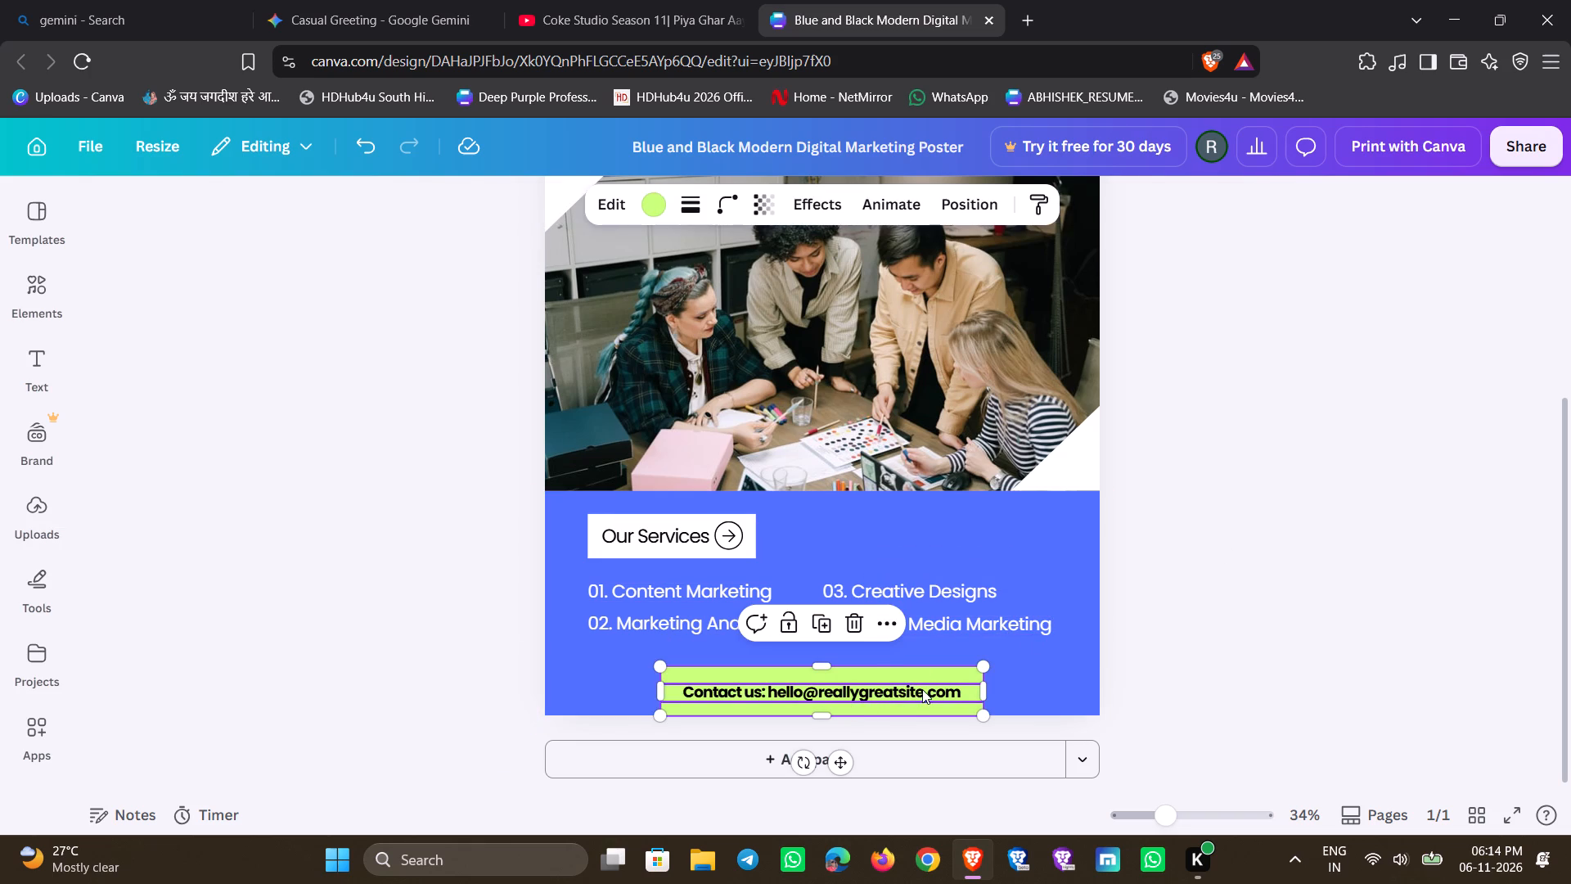
pyautogui.click(922, 689)
pyautogui.doubleClick(922, 689)
pyautogui.click(922, 689)
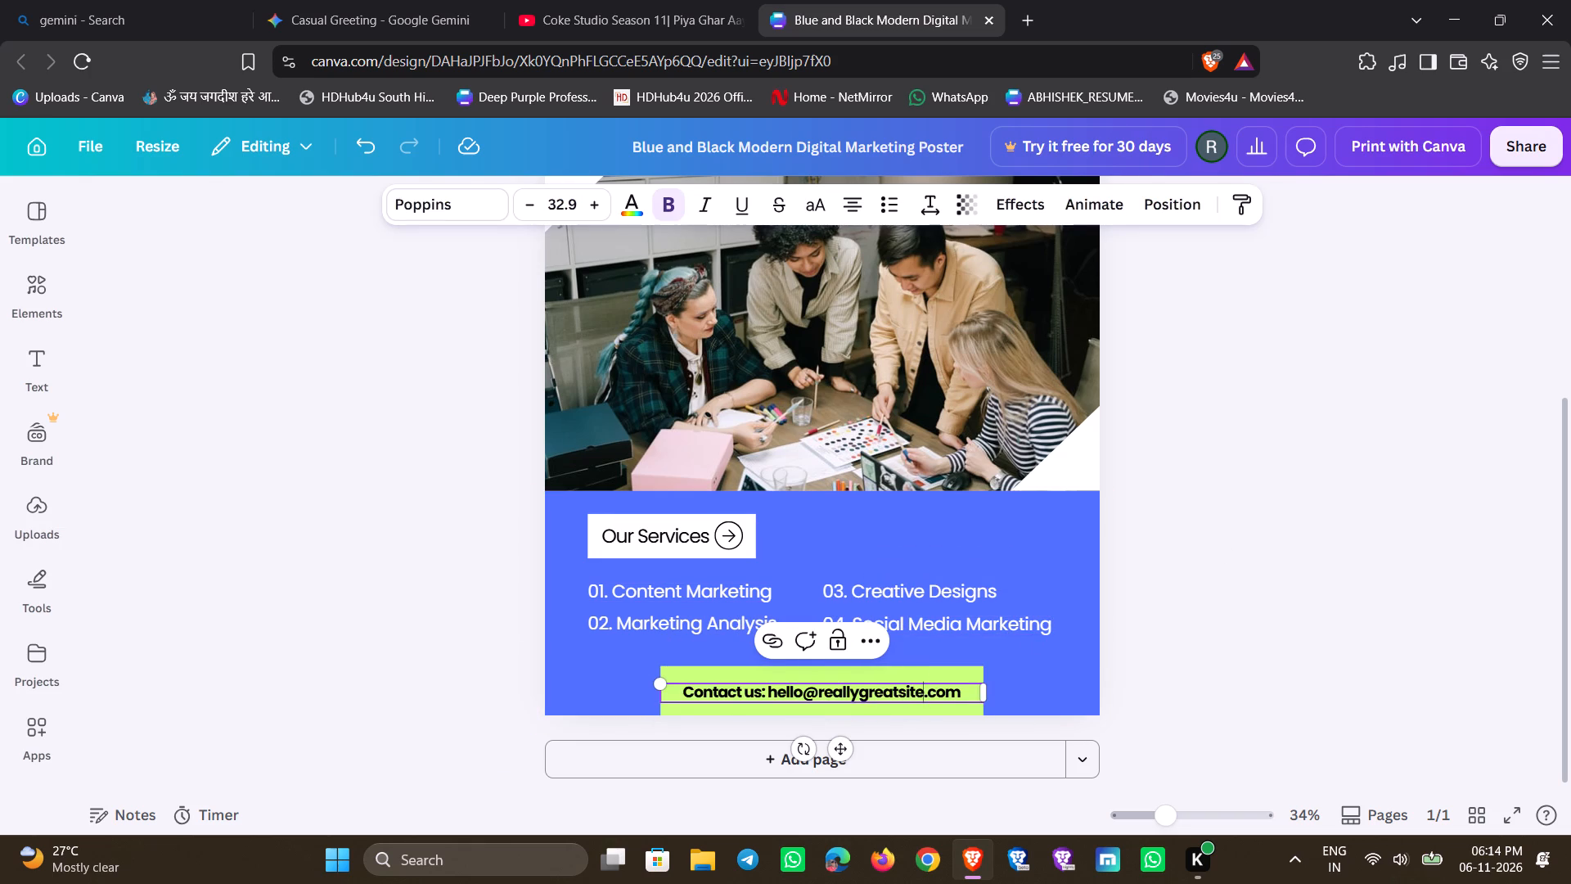
pyautogui.press('BackSpace')
pyautogui.press('BackSpace')
pyautogui.press('BackSpace')
pyautogui.press('BackSpace')
pyautogui.press('BackSpace')
pyautogui.press('BackSpace')
pyautogui.press('BackSpace')
pyautogui.press('BackSpace')
pyautogui.press('BackSpace')
pyautogui.press('BackSpace')
pyautogui.press('BackSpace')
pyautogui.press('BackSpace')
pyautogui.press('BackSpace')
pyautogui.press('BackSpace')
pyautogui.press('BackSpace')
pyautogui.press('BackSpace')
pyautogui.press('BackSpace')
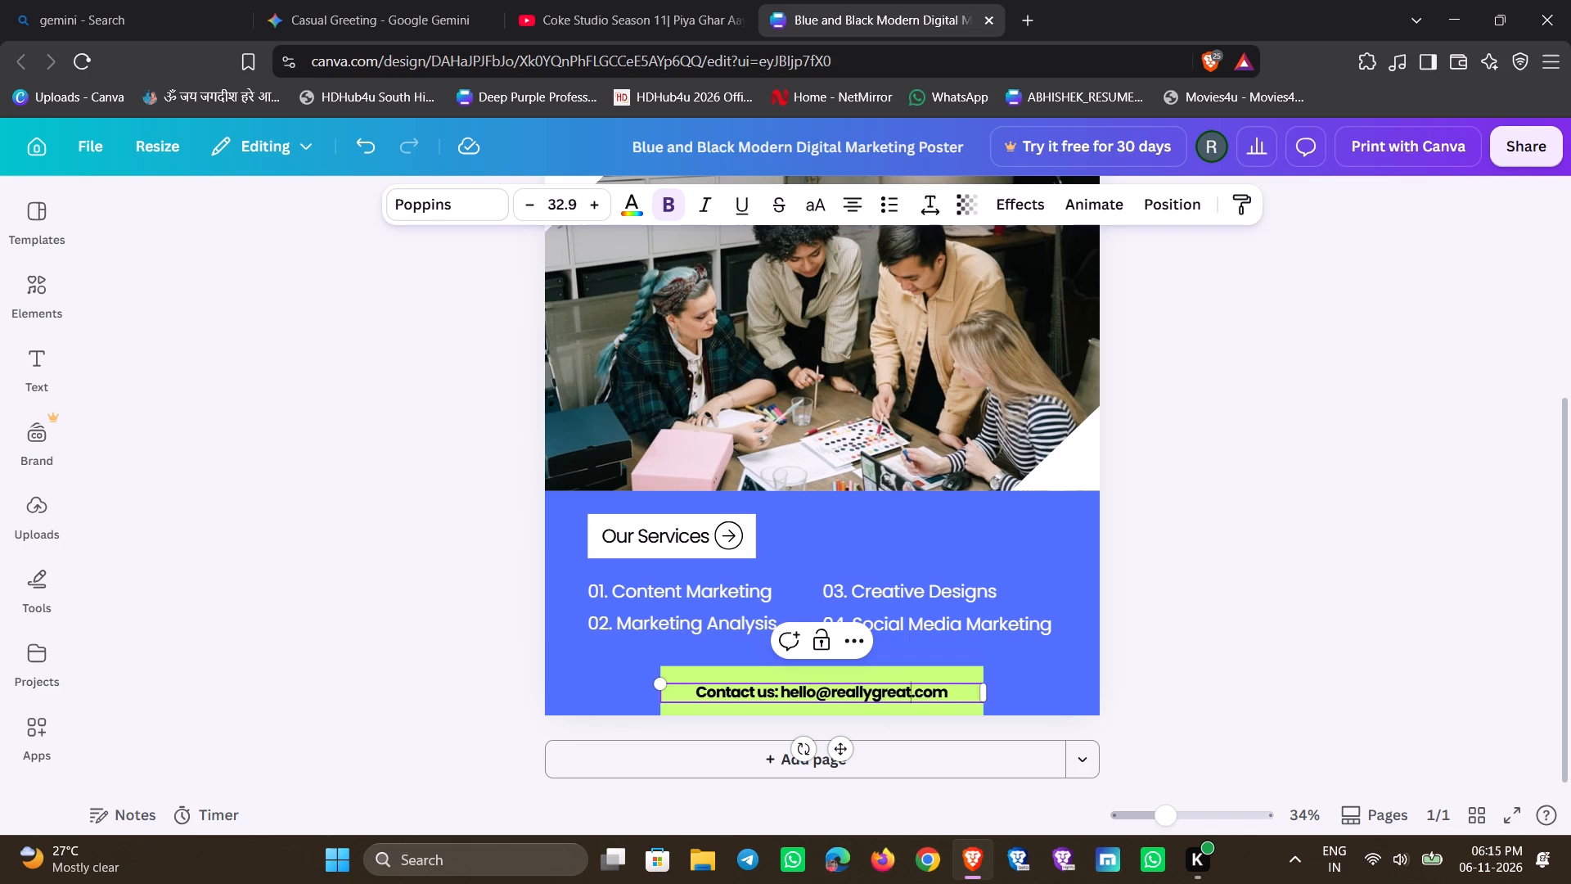
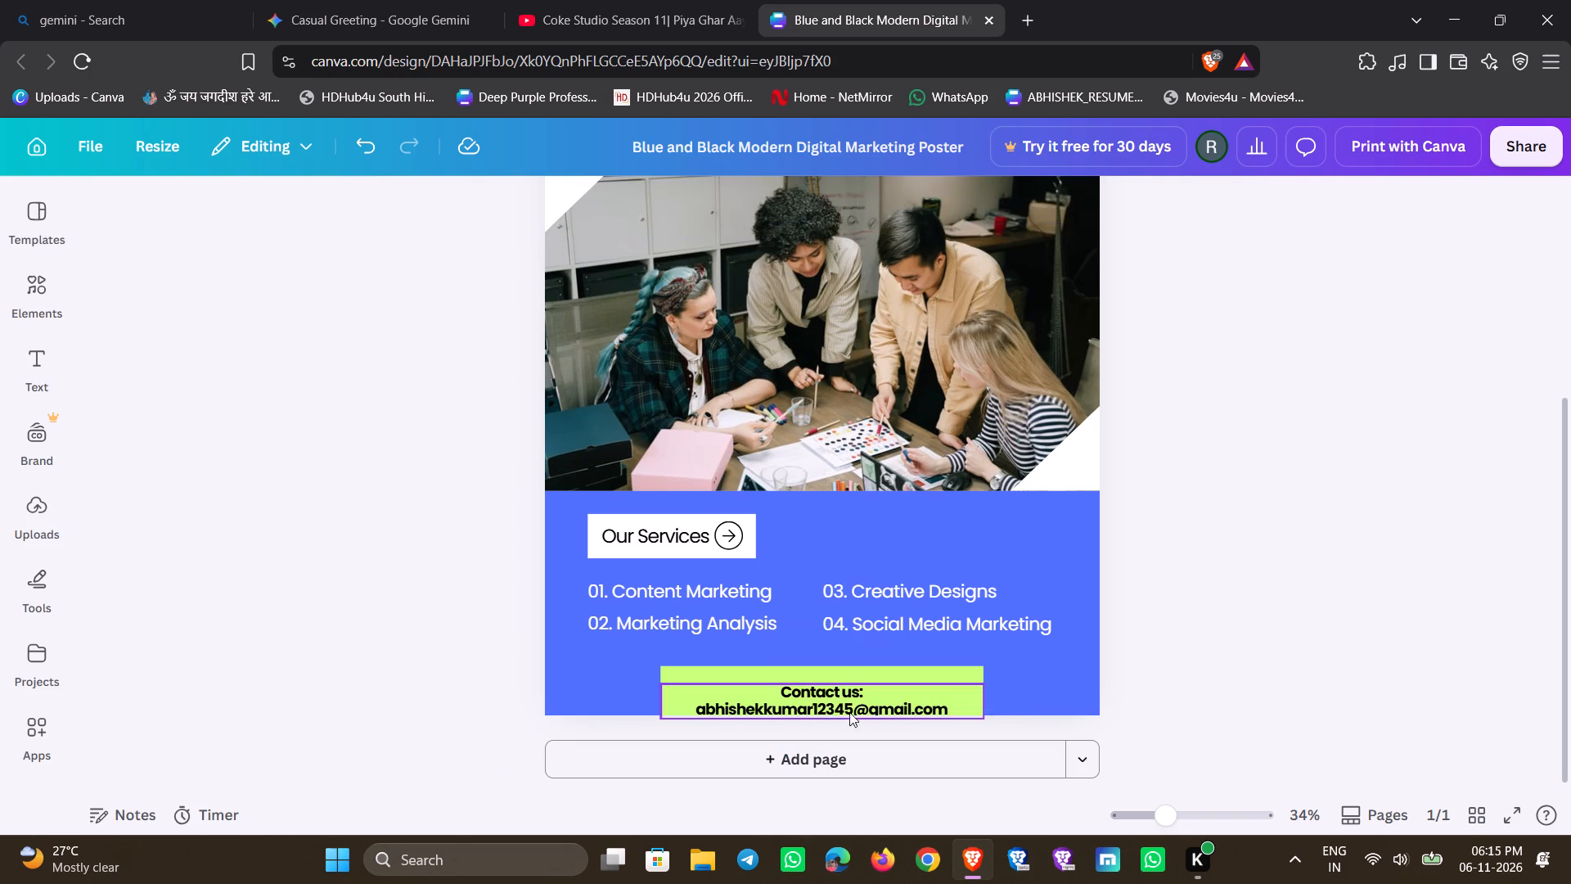
# Move the two-line contact text up slightly so it sits fully inside the green banner at the poster's bottom edge.
pyautogui.moveTo(827, 703); pyautogui.dragTo(827, 693)
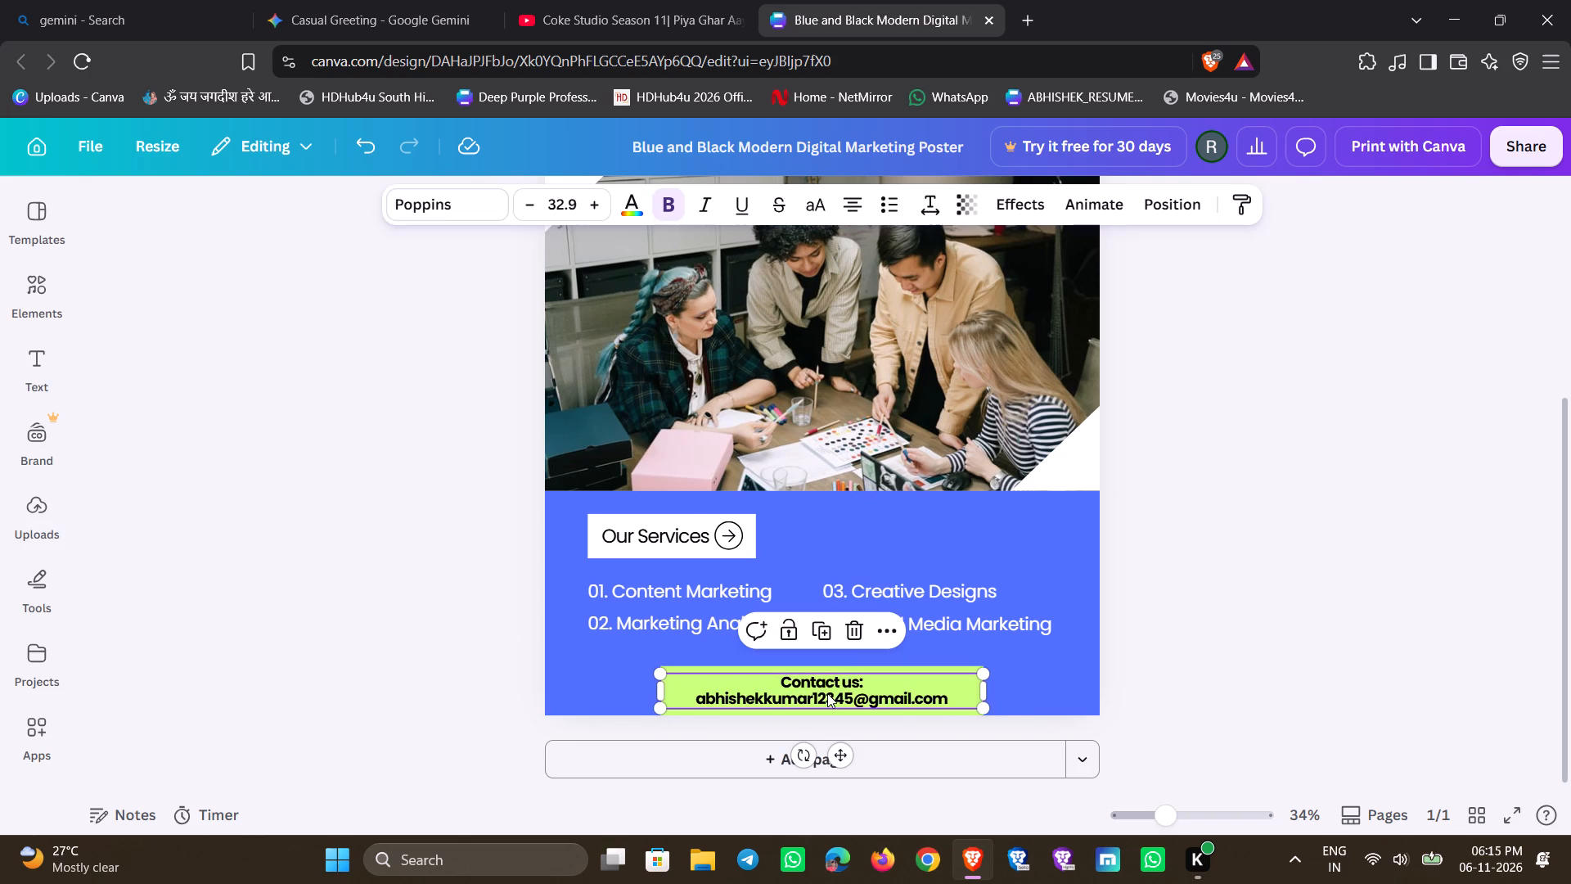
pyautogui.click(1360, 621)
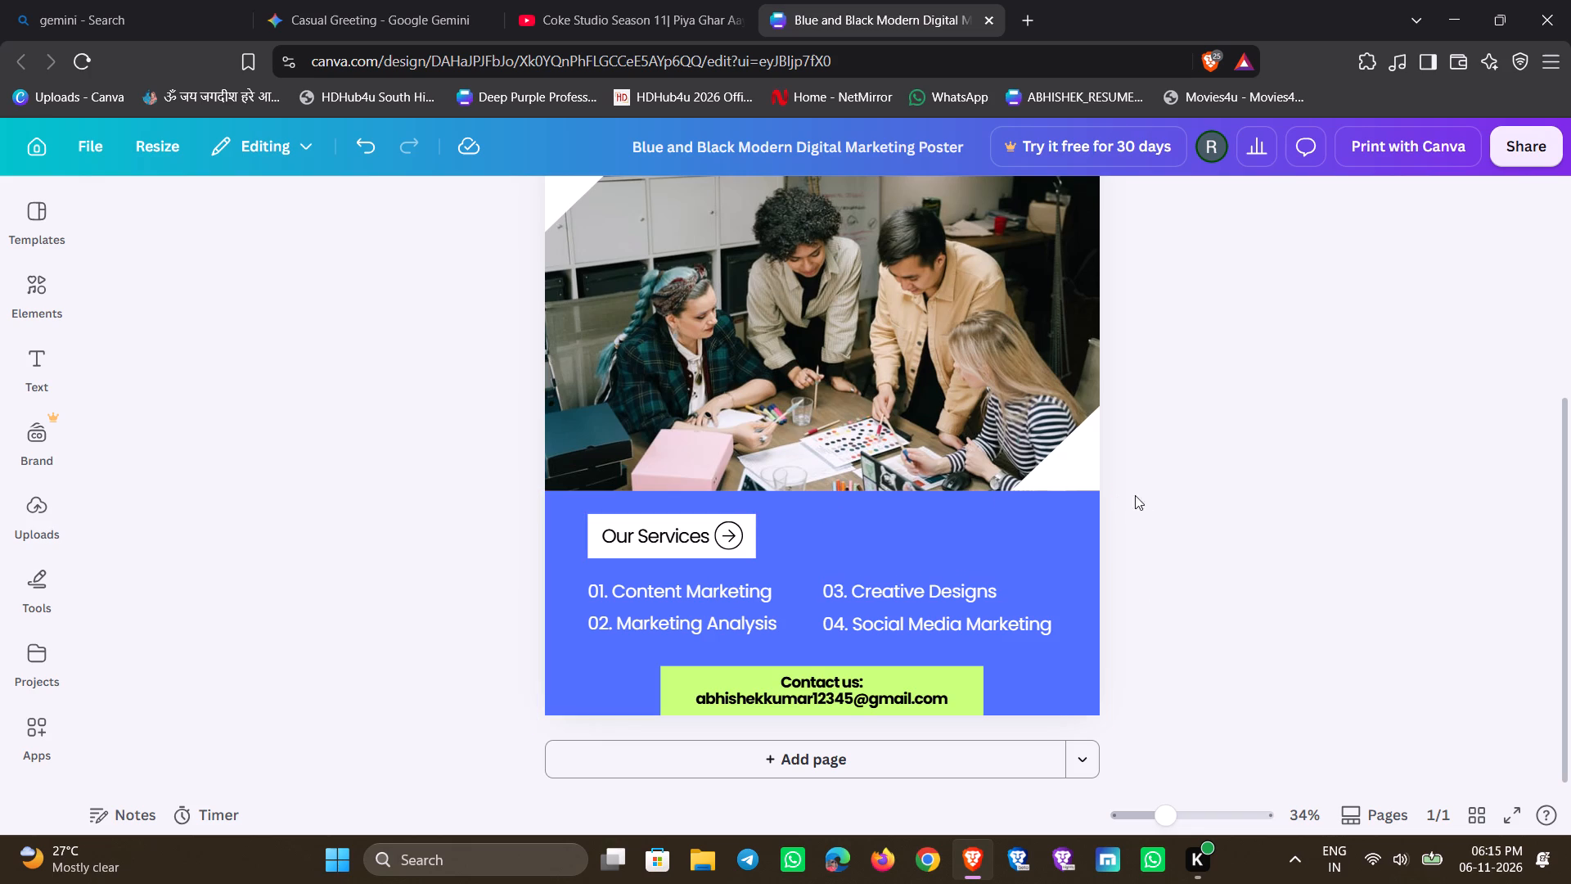
pyautogui.click(1193, 514)
# Select the team photo between the poster's header and the blue services section.
pyautogui.scroll(1, 838, 417)
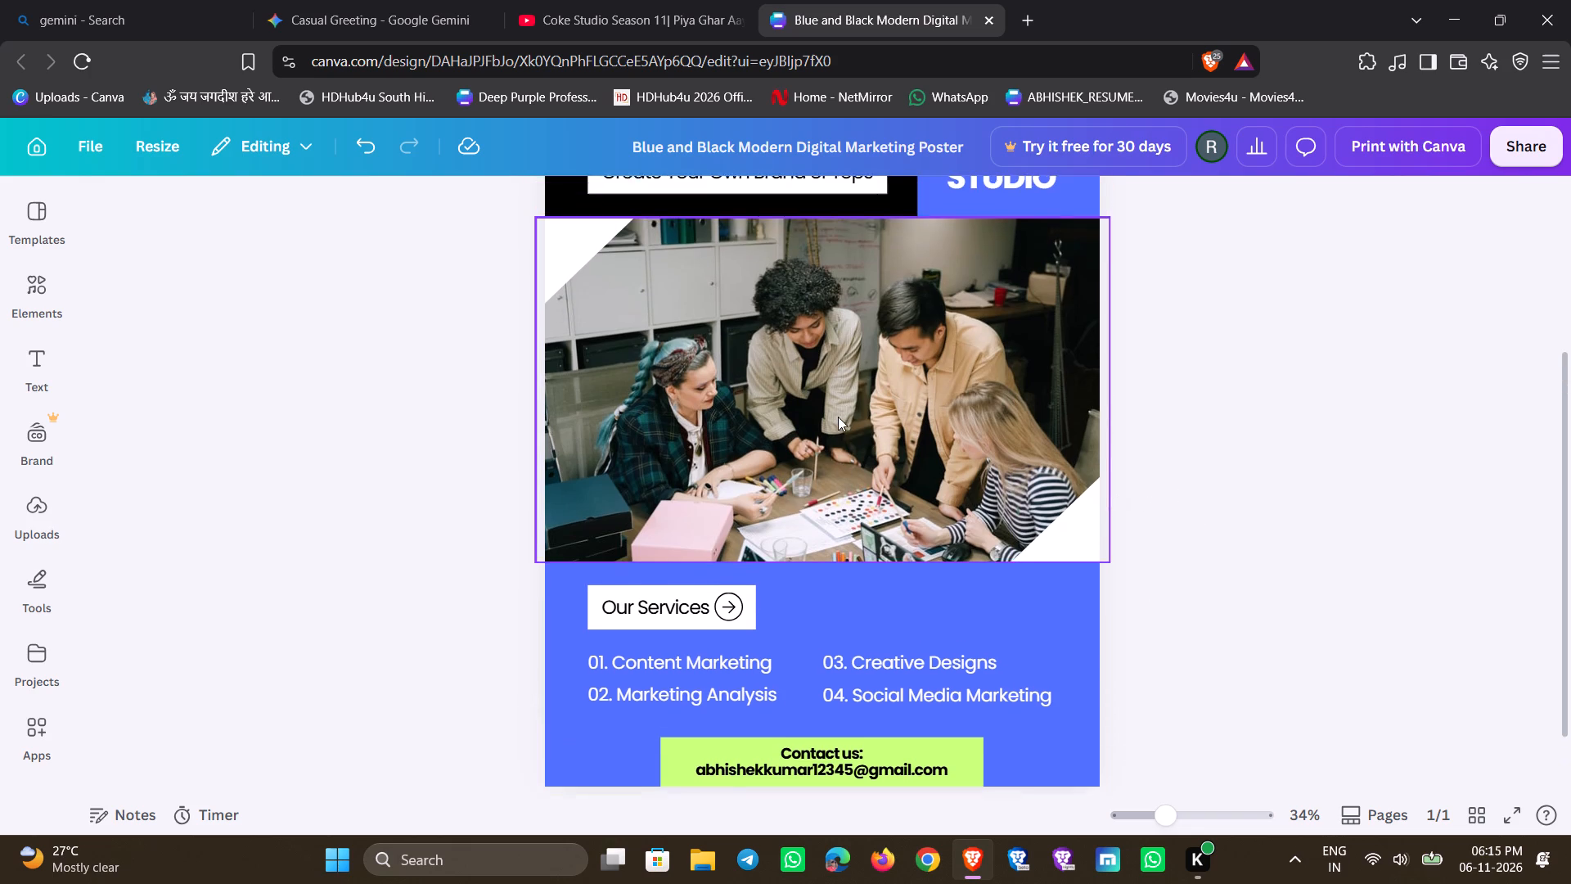
pyautogui.click(817, 426)
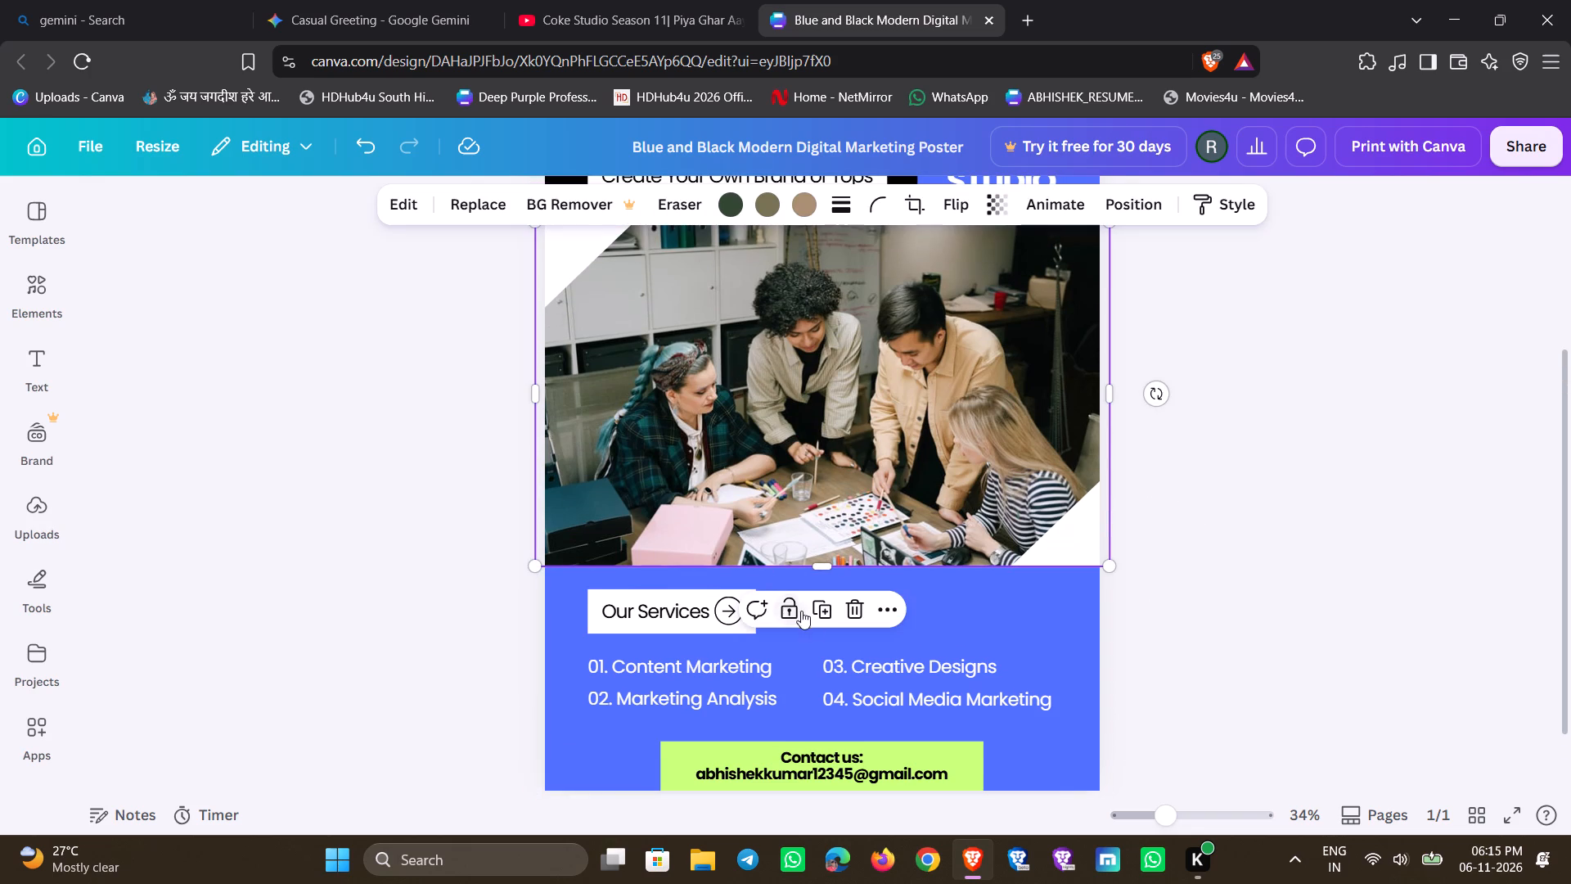
# Delete the team photo between the poster's heading and the Our Services section.
pyautogui.click(858, 614)
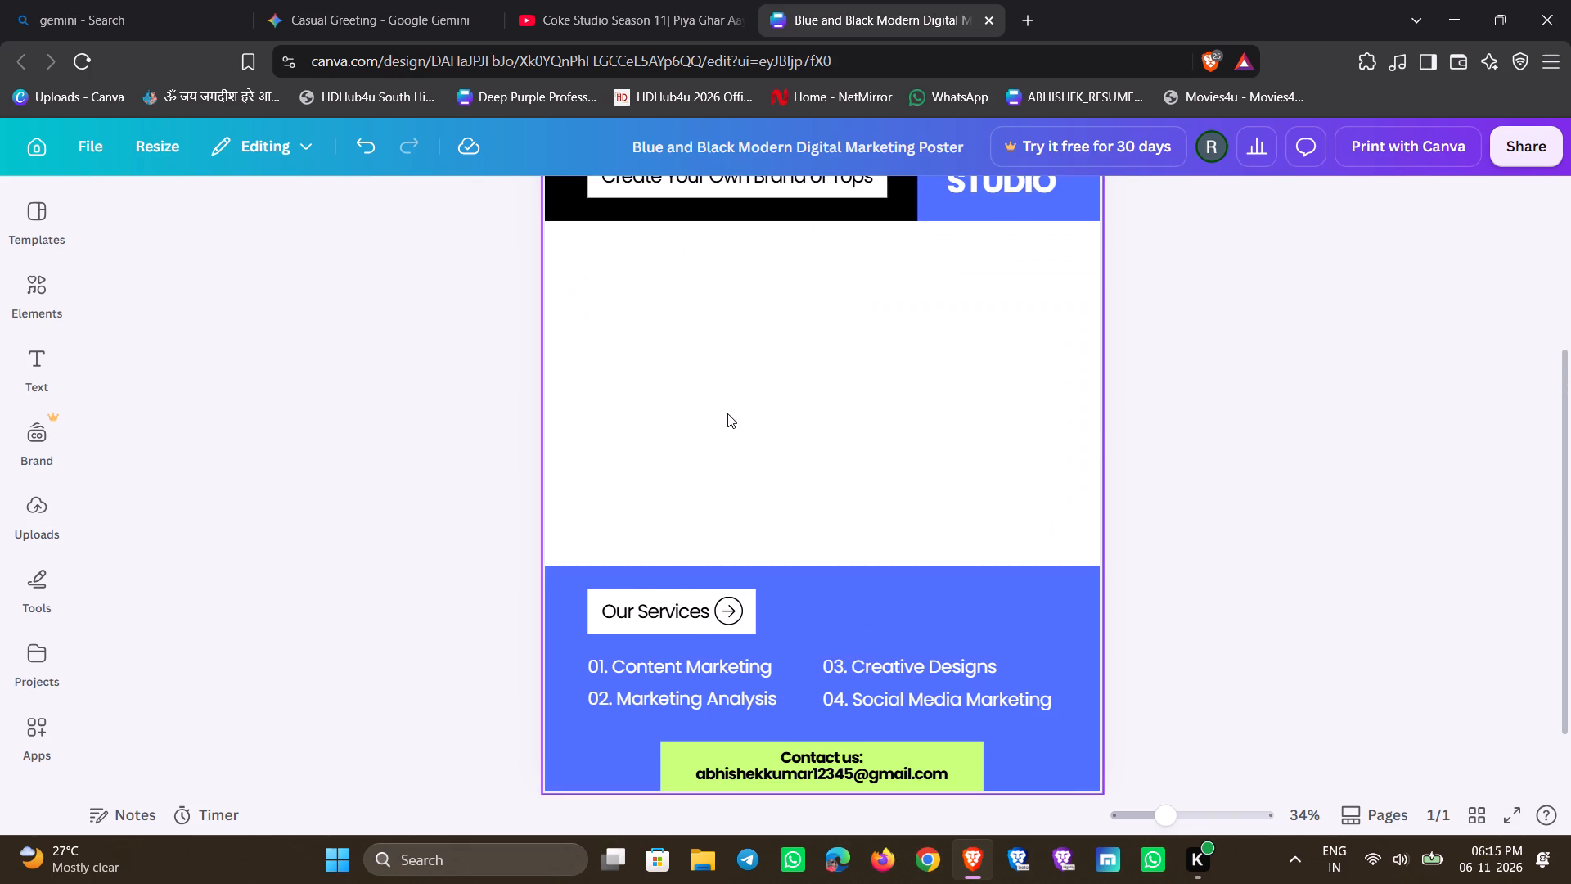
# Search the poster templates for "teams" and look through the results for a replacement picture.
pyautogui.click(31, 212)
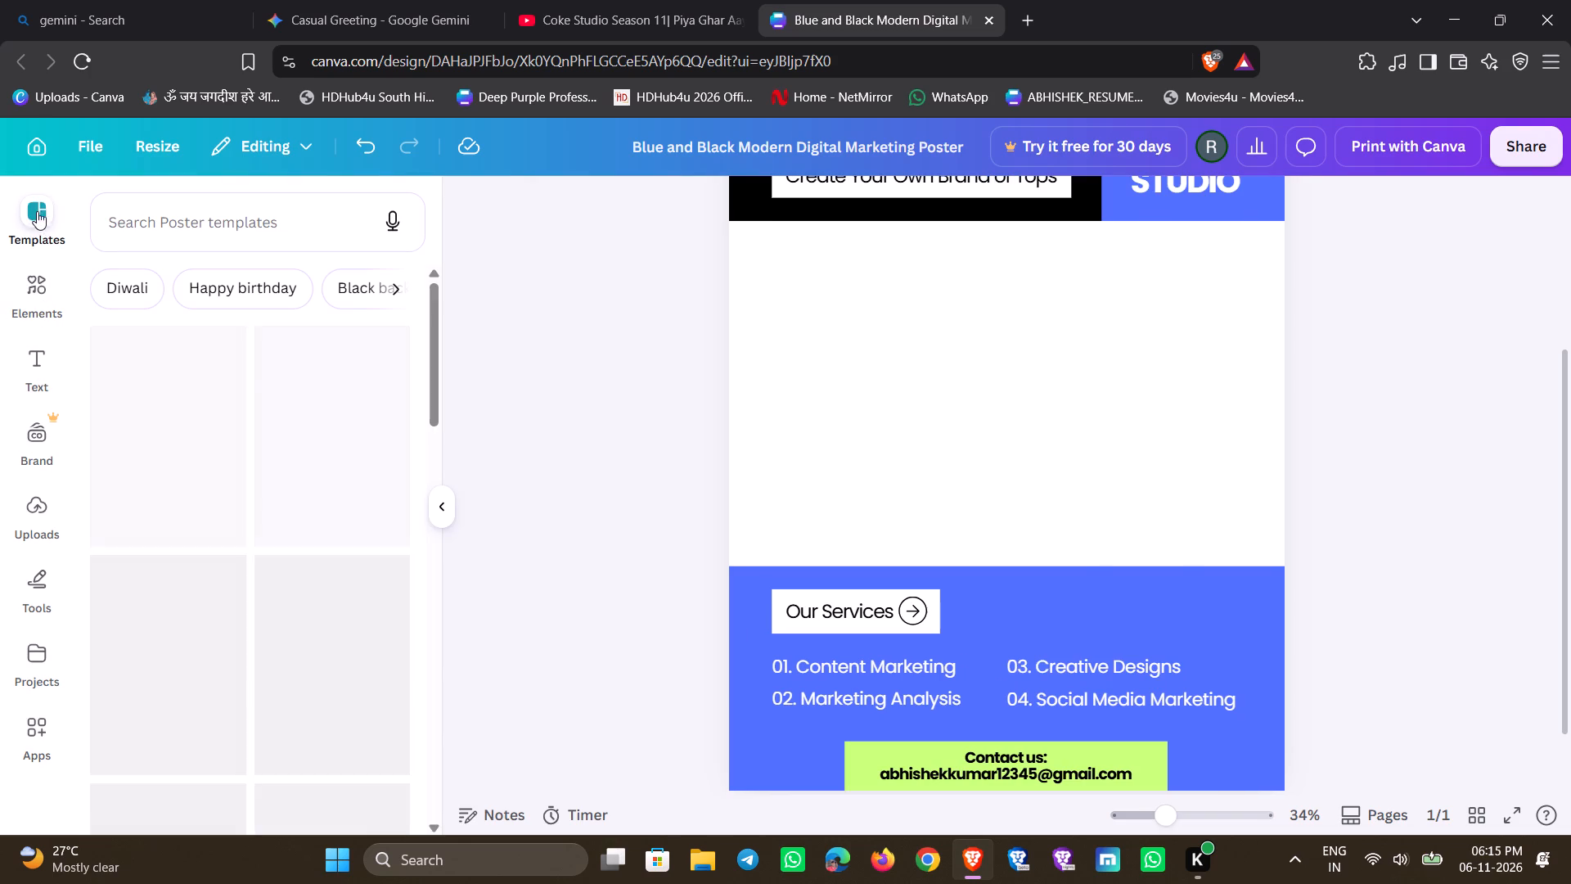
pyautogui.click(257, 220)
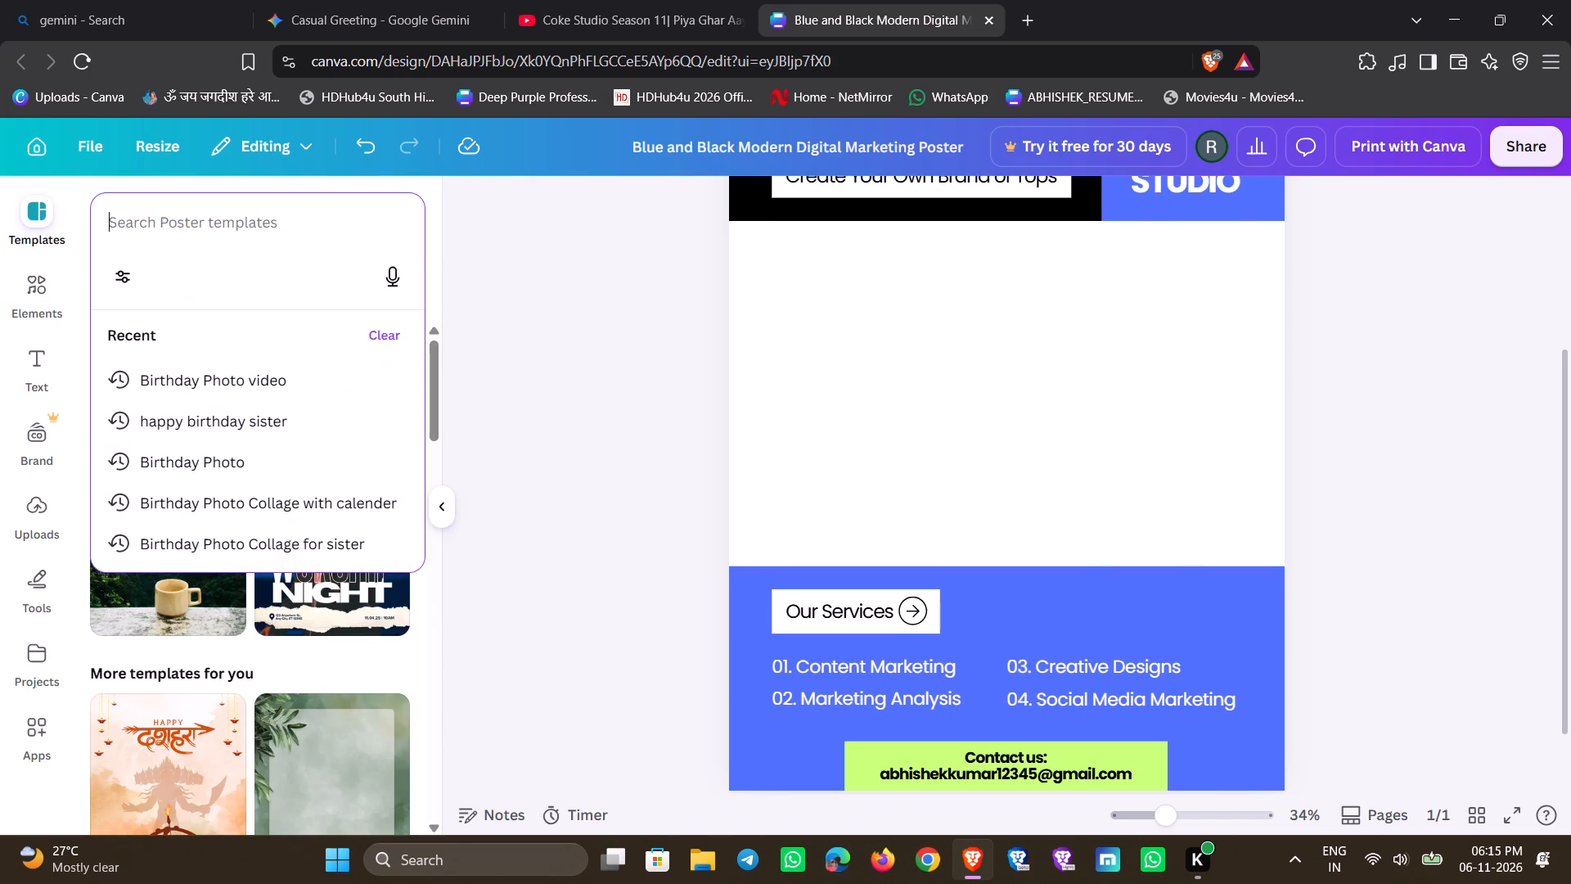
pyautogui.write('teams')
pyautogui.press('Return')
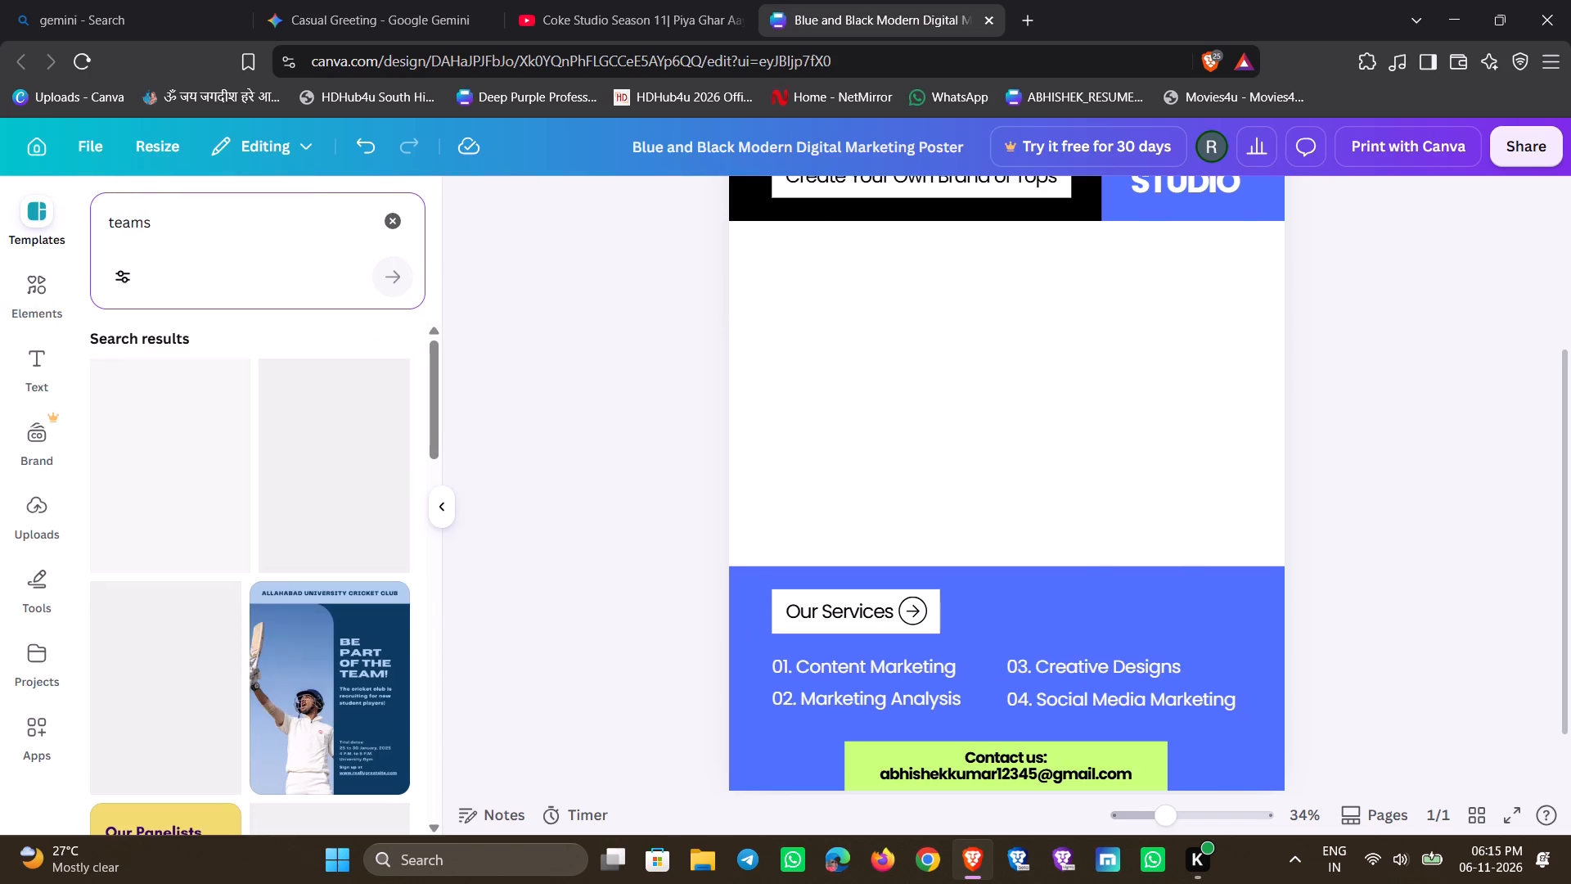
pyautogui.scroll(-2, 218, 232)
# Search the poster templates for "group" and browse the results for a suitable team picture.
pyautogui.press('BackSpace')
pyautogui.press('BackSpace')
pyautogui.press('BackSpace')
pyautogui.press('BackSpace')
pyautogui.press('BackSpace')
pyautogui.press('BackSpace')
pyautogui.press('BackSpace')
pyautogui.press('BackSpace')
pyautogui.press('BackSpace')
pyautogui.press('BackSpace')
pyautogui.press('BackSpace')
pyautogui.press('BackSpace')
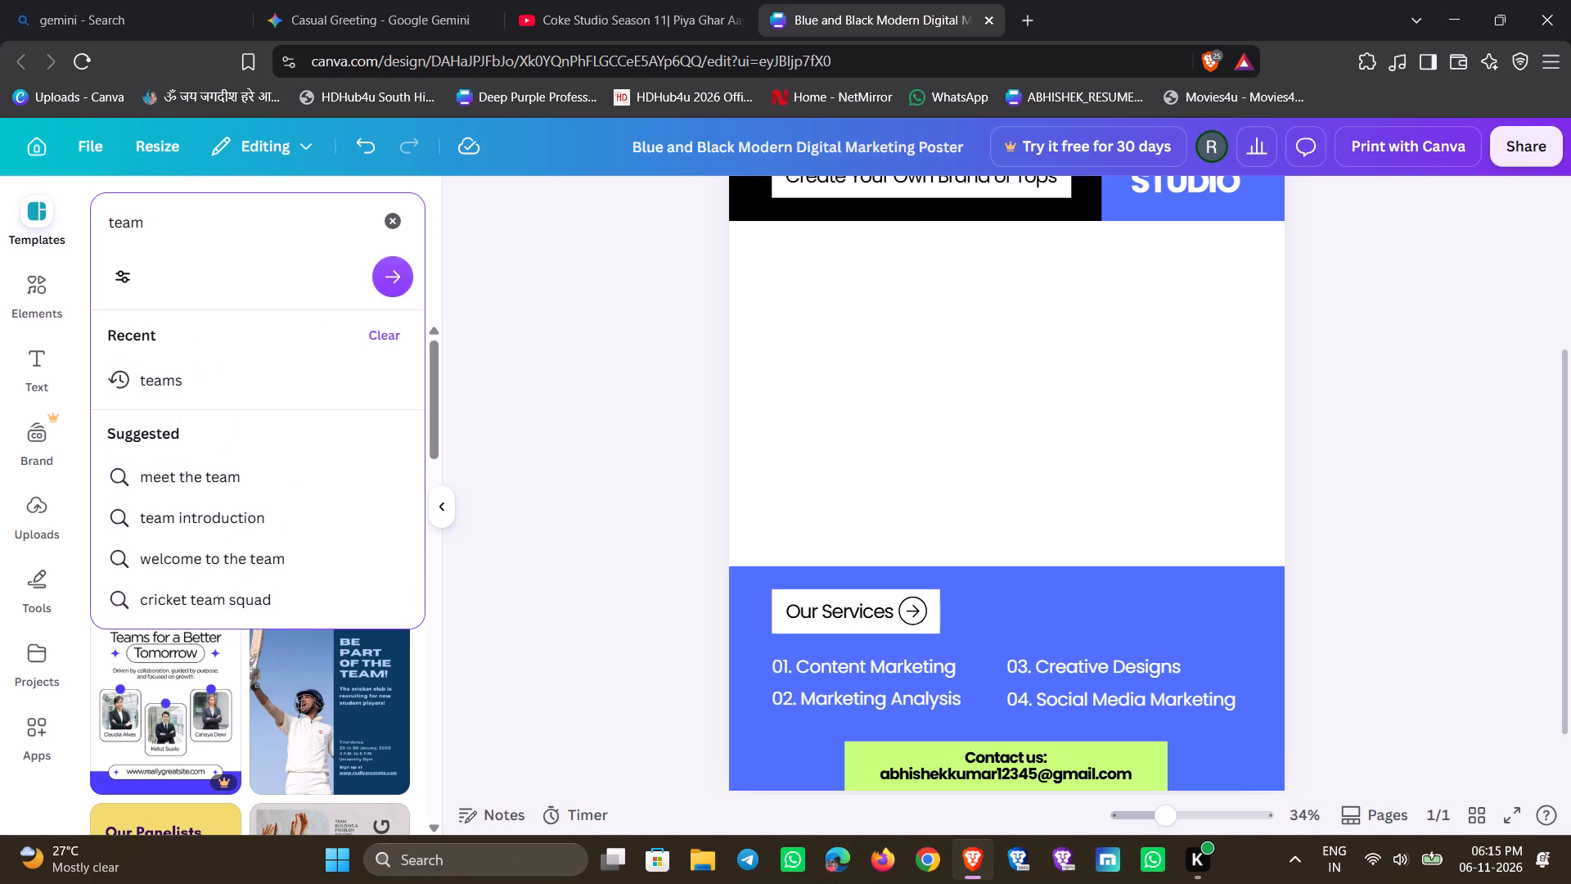
pyautogui.write('group')
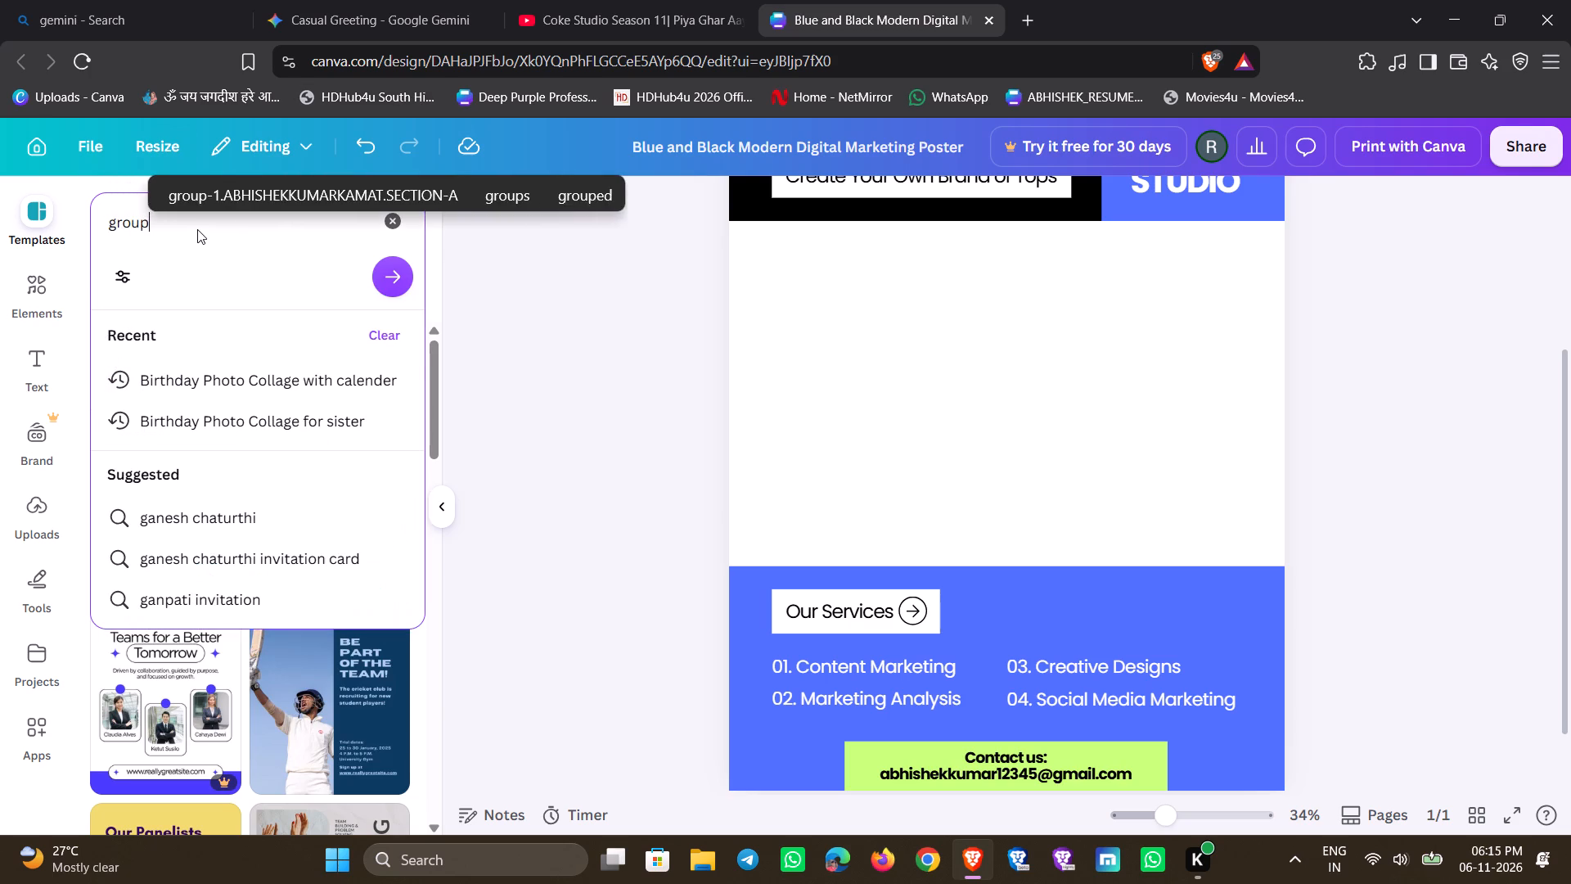
pyautogui.press('Return')
pyautogui.scroll(-3, 245, 413)
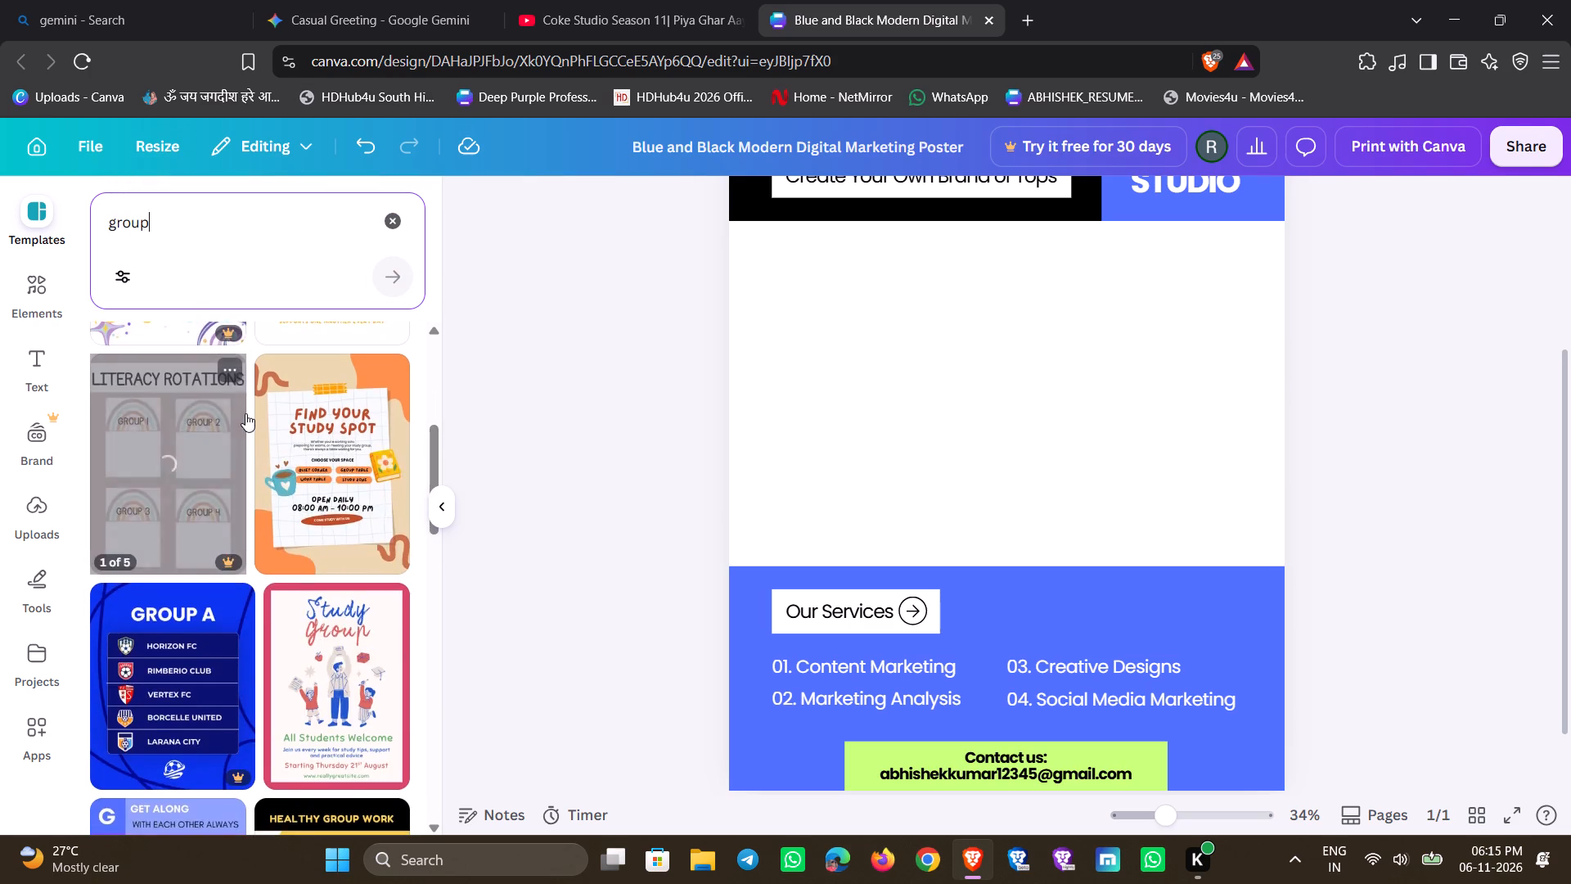
pyautogui.scroll(-3, 245, 413)
pyautogui.scroll(-3, 245, 543)
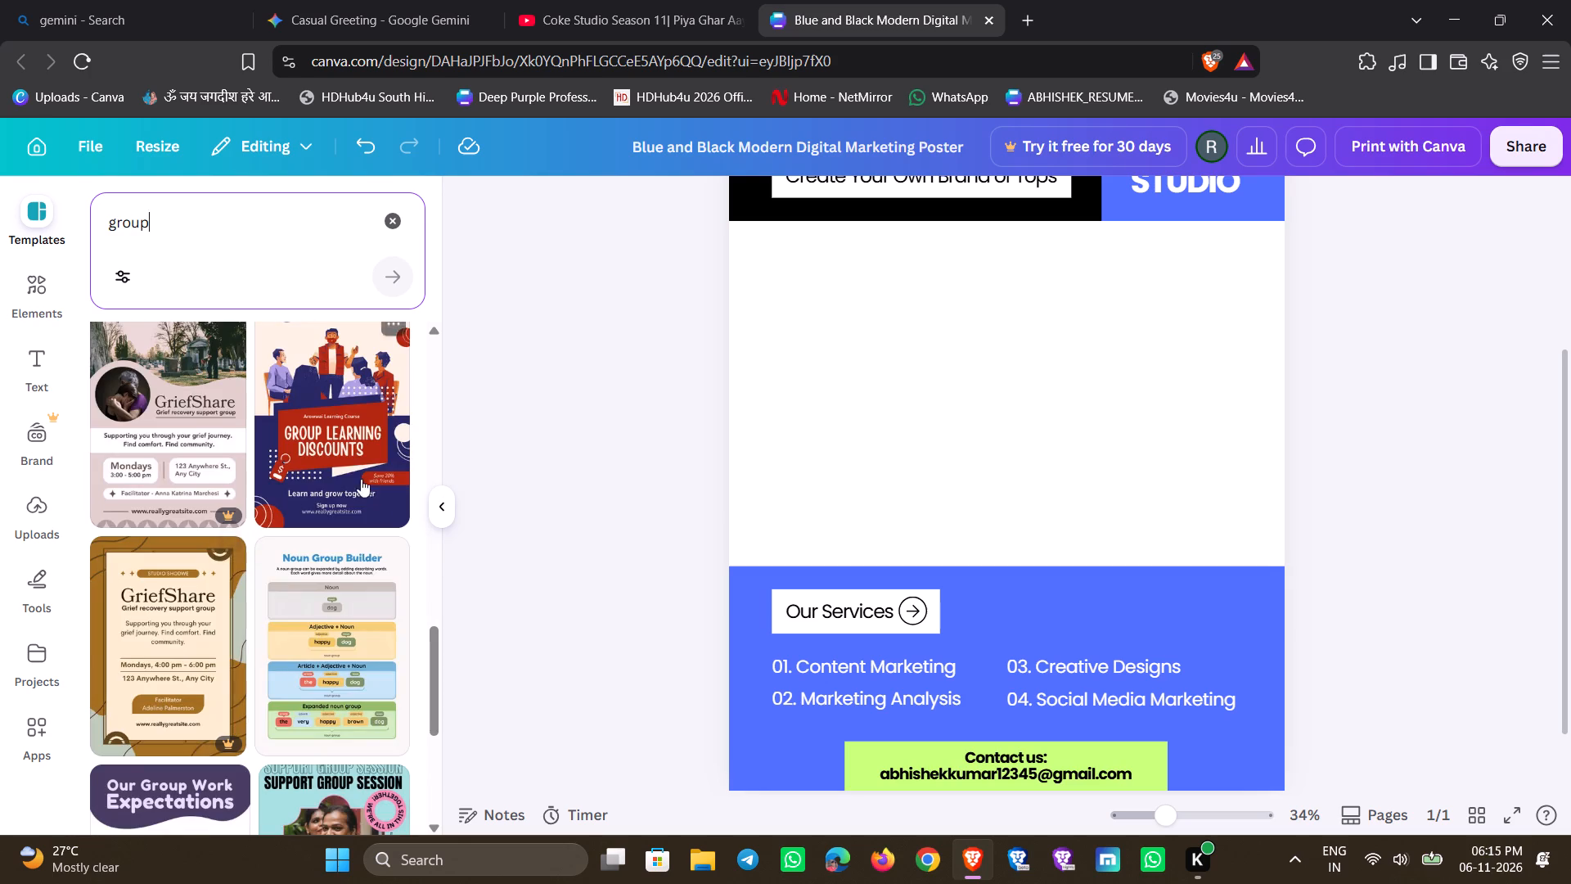
pyautogui.scroll(-6, 304, 643)
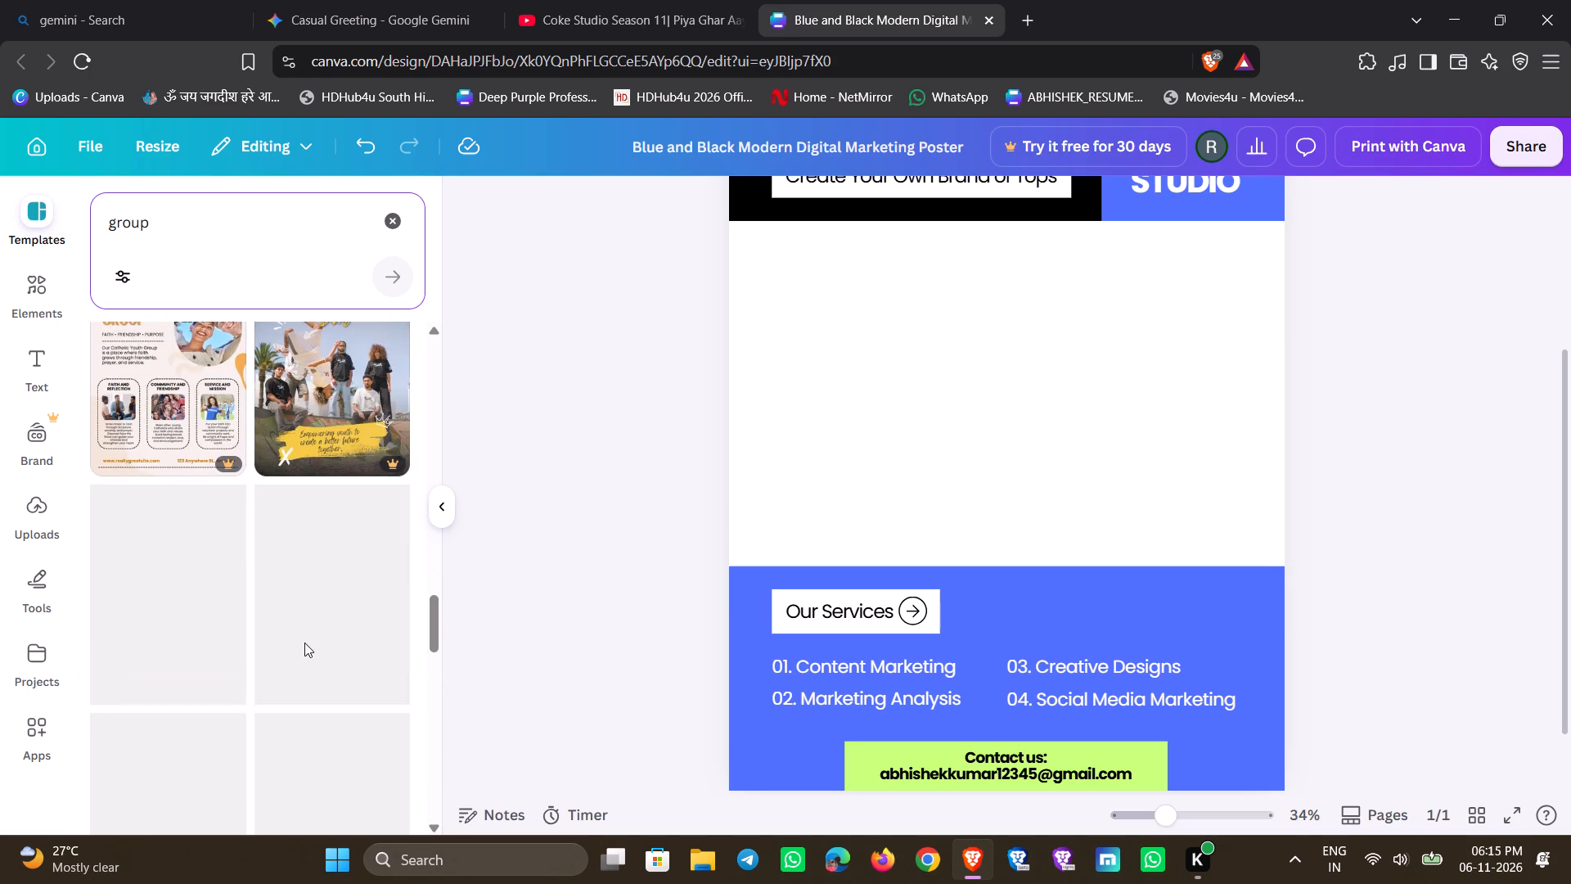
pyautogui.hscroll(1, 304, 643)
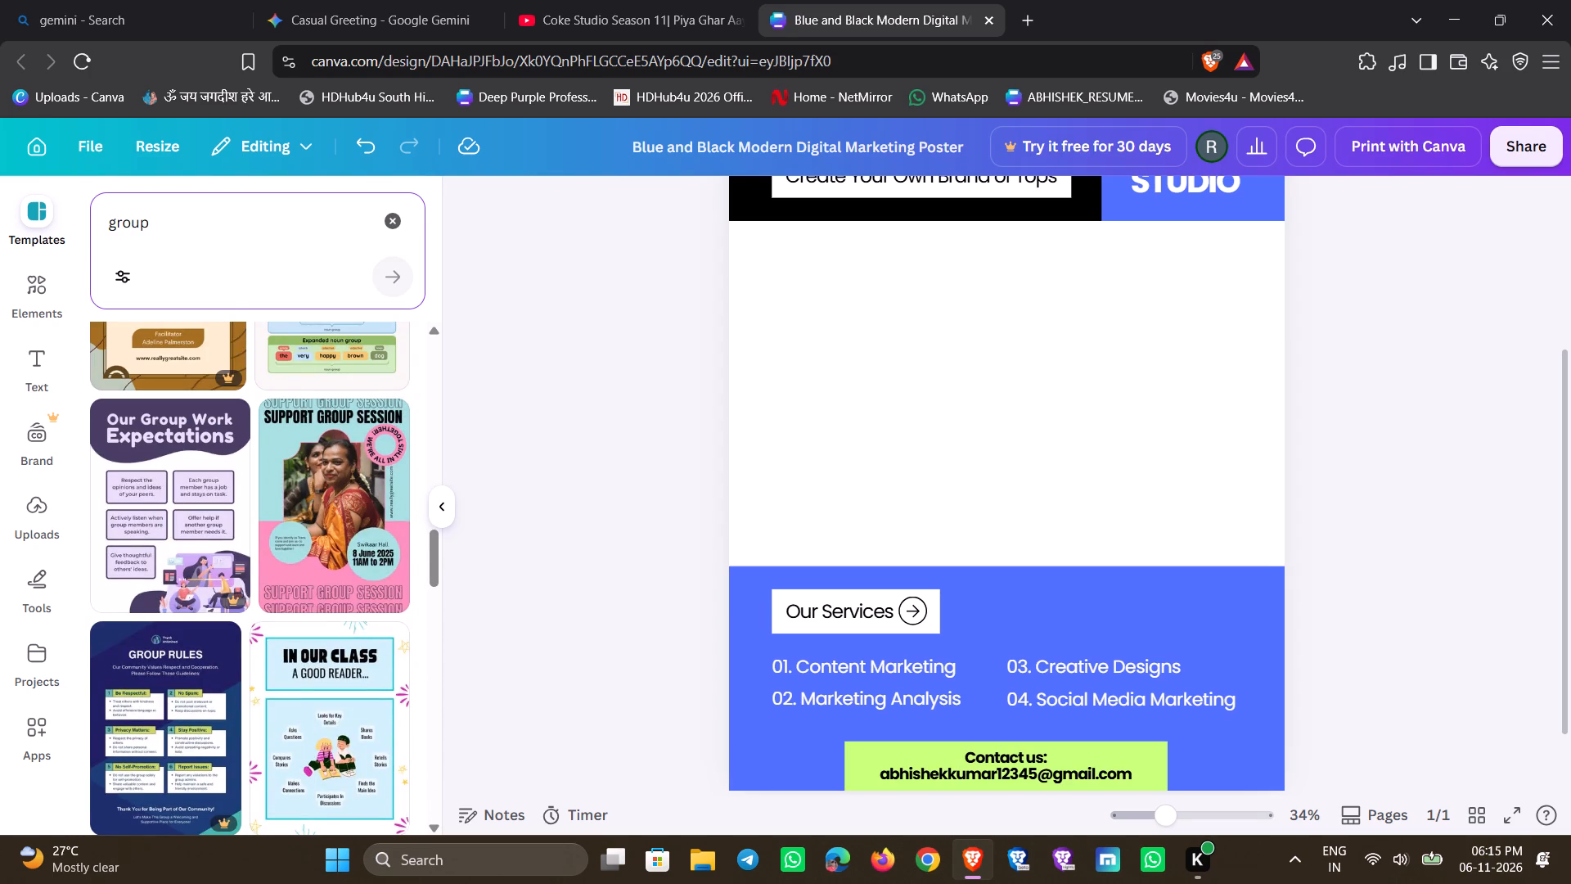
# Extend the template search to "group of people" and browse the results for a suitable group photo.
pyautogui.press('space')
pyautogui.write('of people')
pyautogui.press('Return')
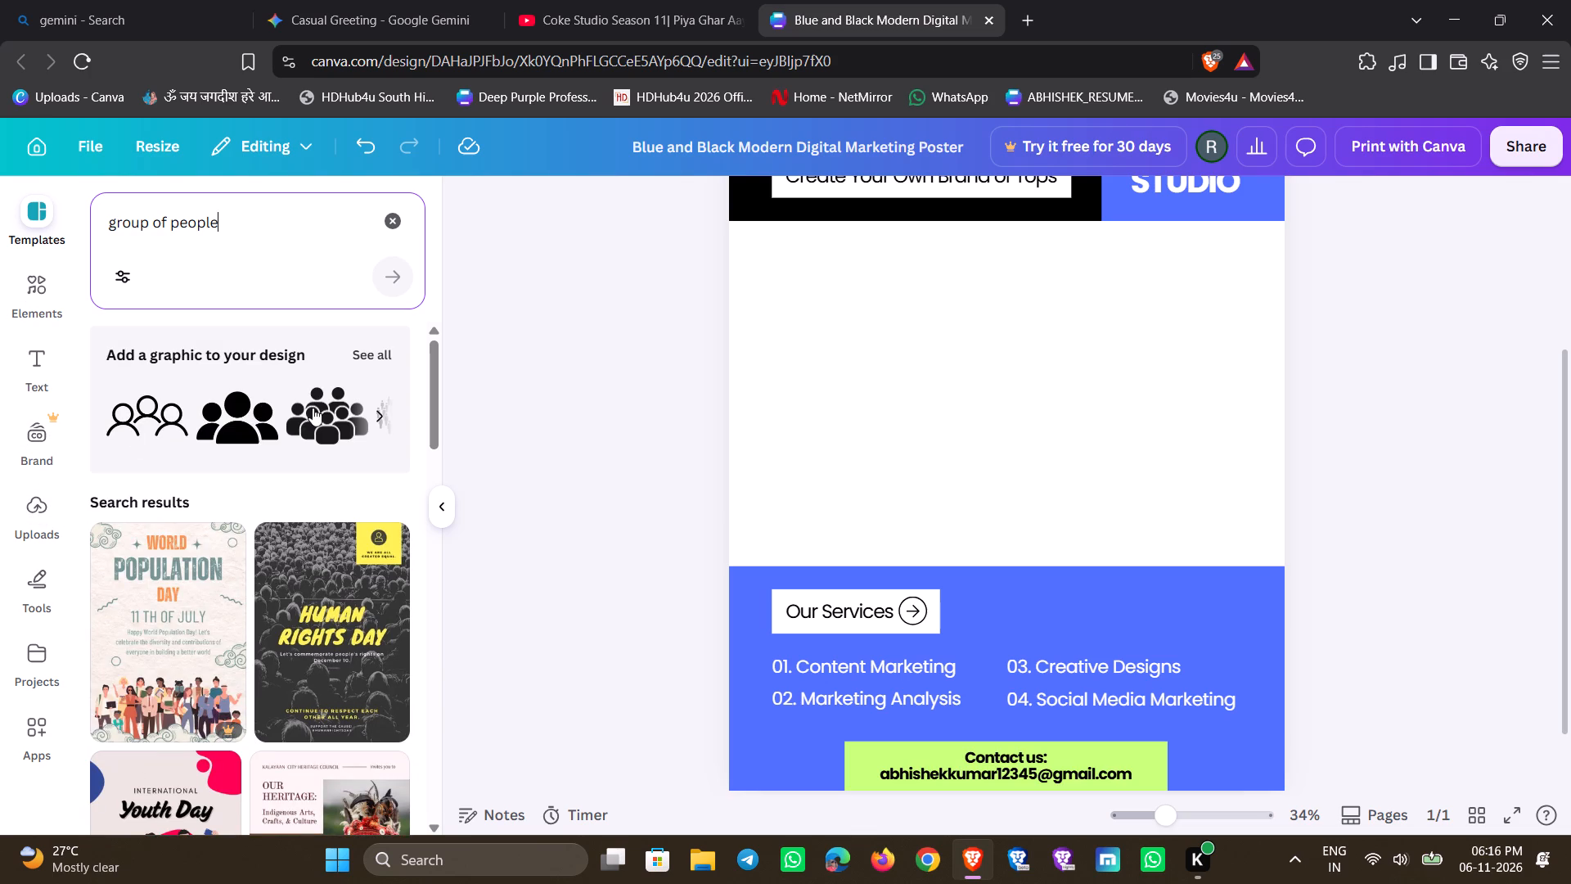
pyautogui.scroll(-4, 300, 445)
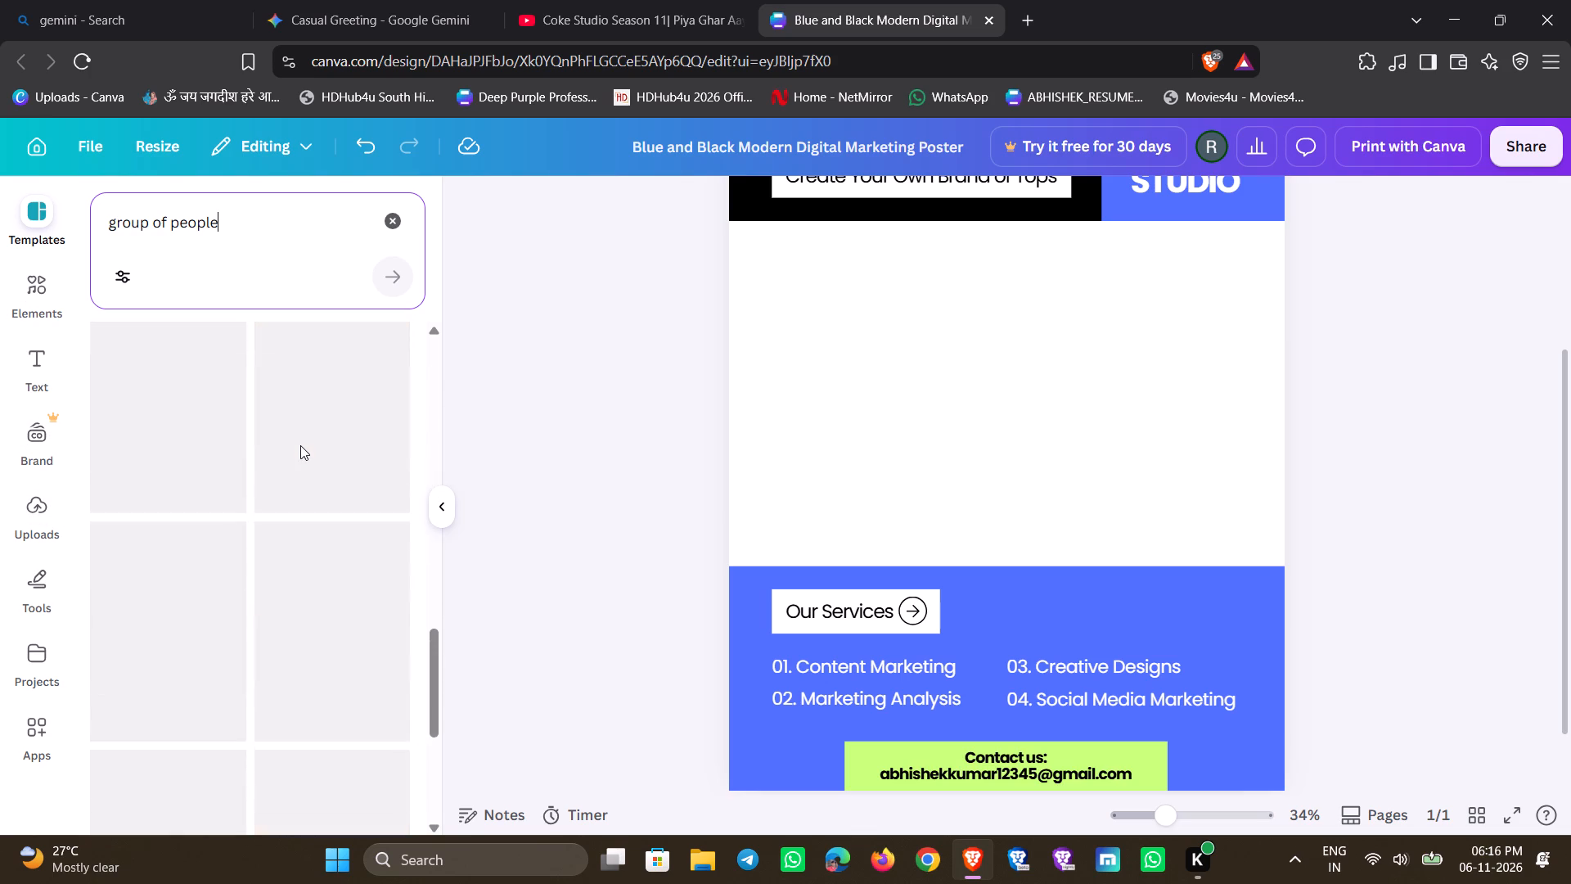
pyautogui.scroll(-2, 300, 445)
pyautogui.scroll(-1, 301, 520)
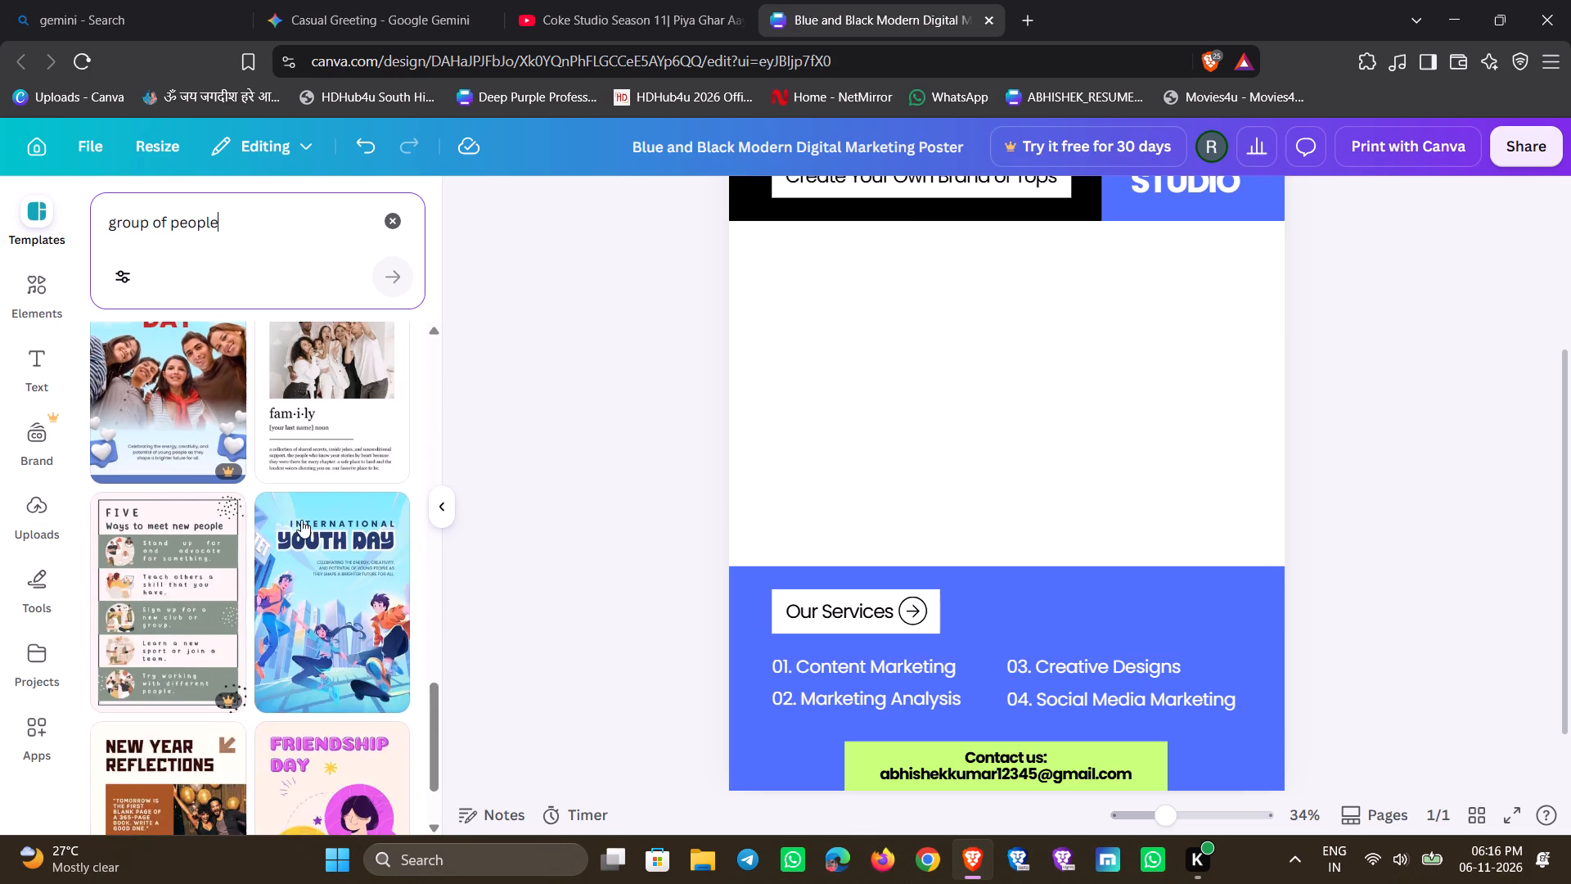
pyautogui.scroll(-7, 301, 520)
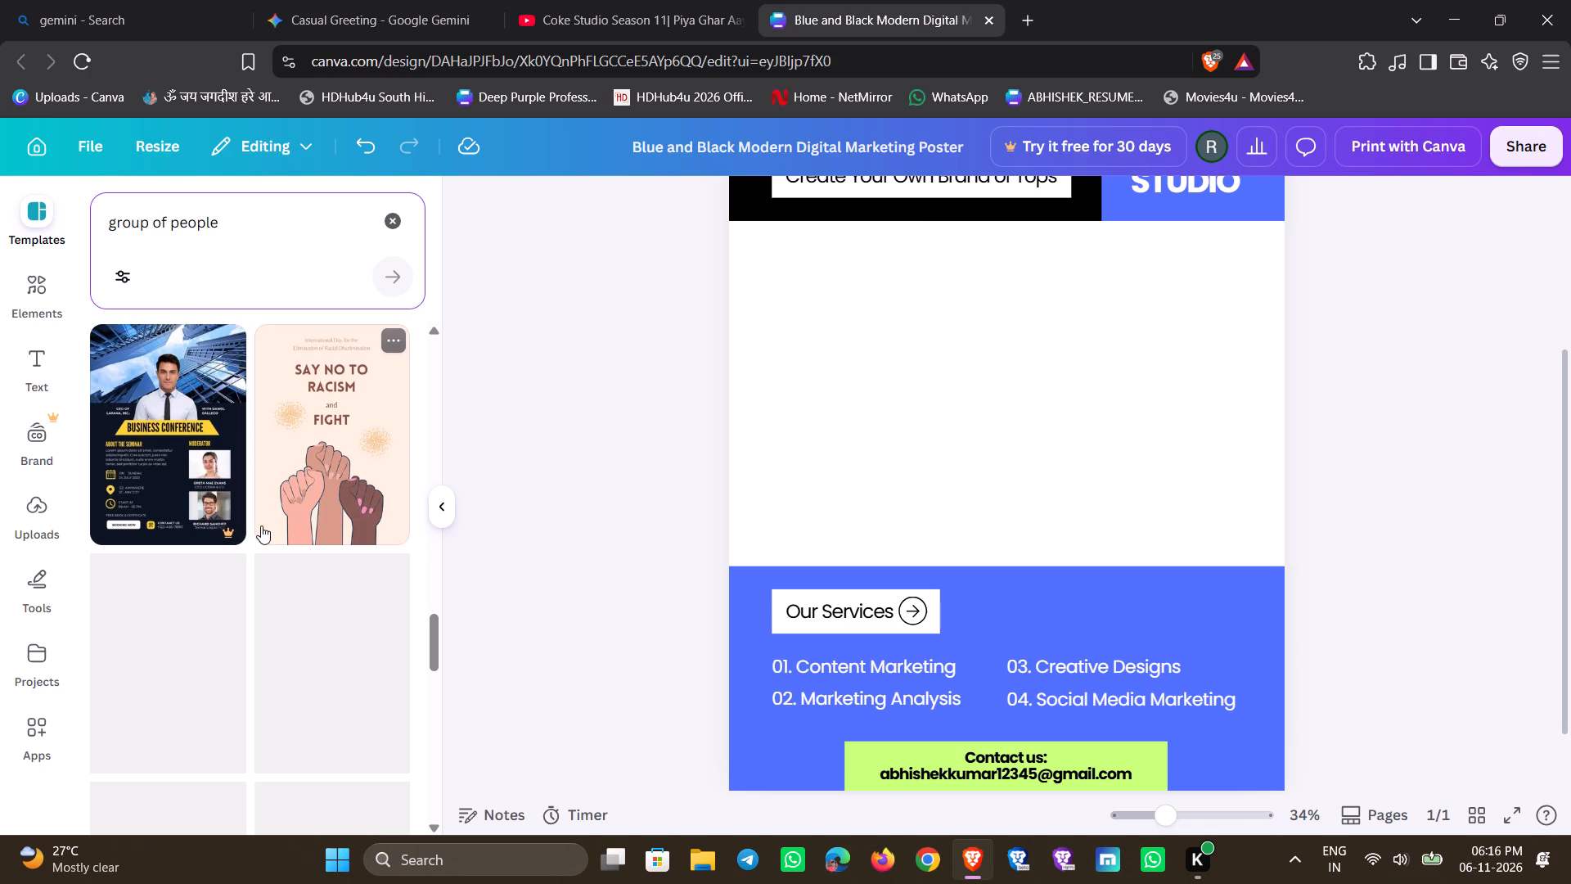
pyautogui.scroll(1, 261, 525)
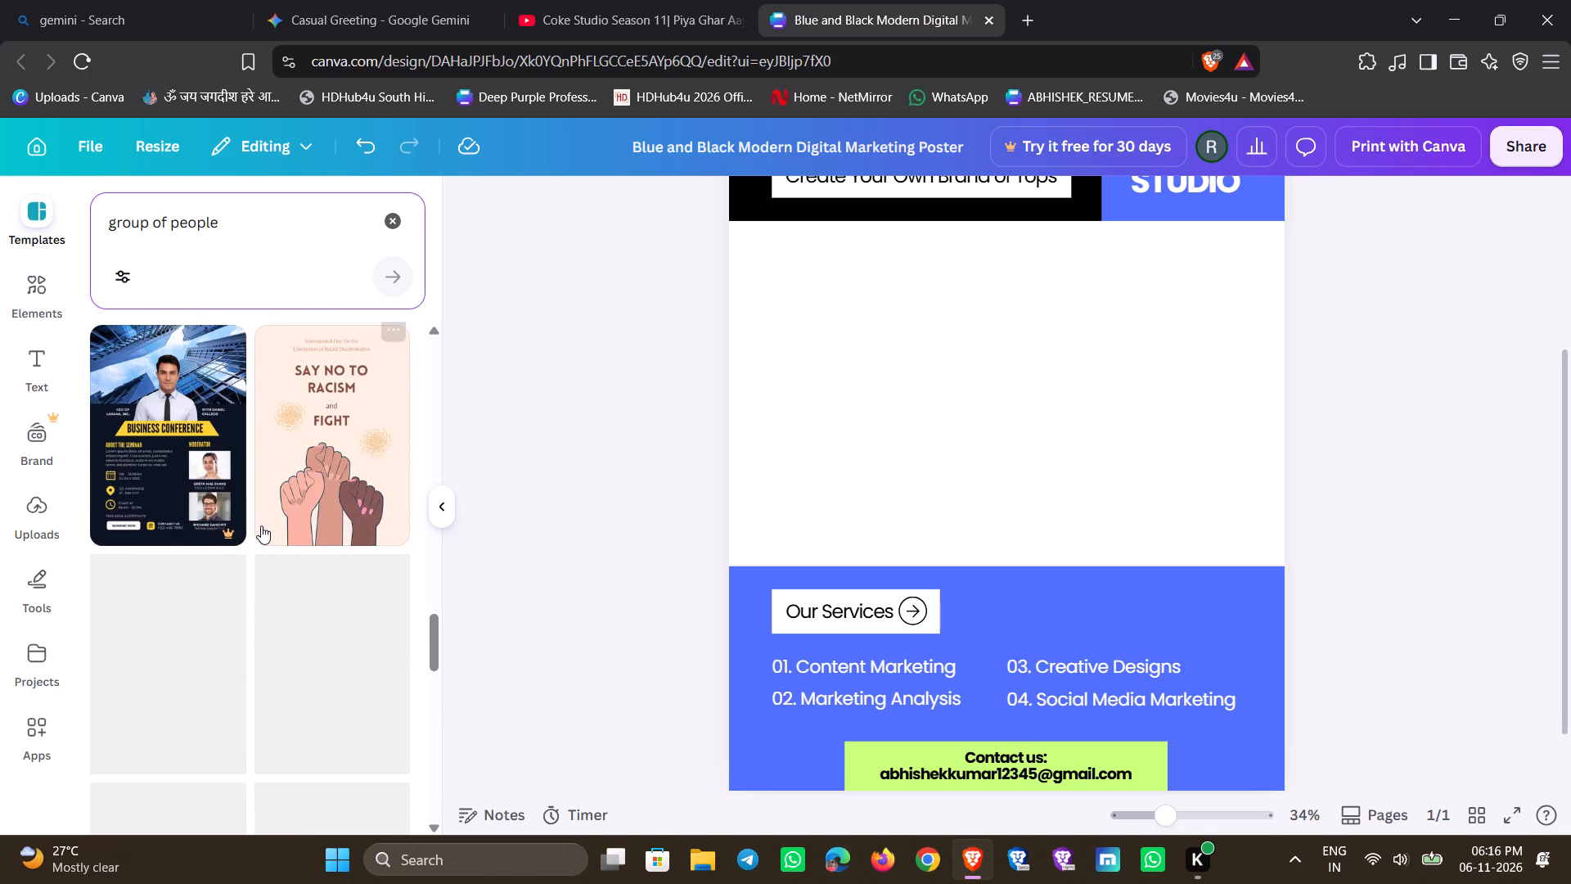
pyautogui.scroll(-4, 338, 480)
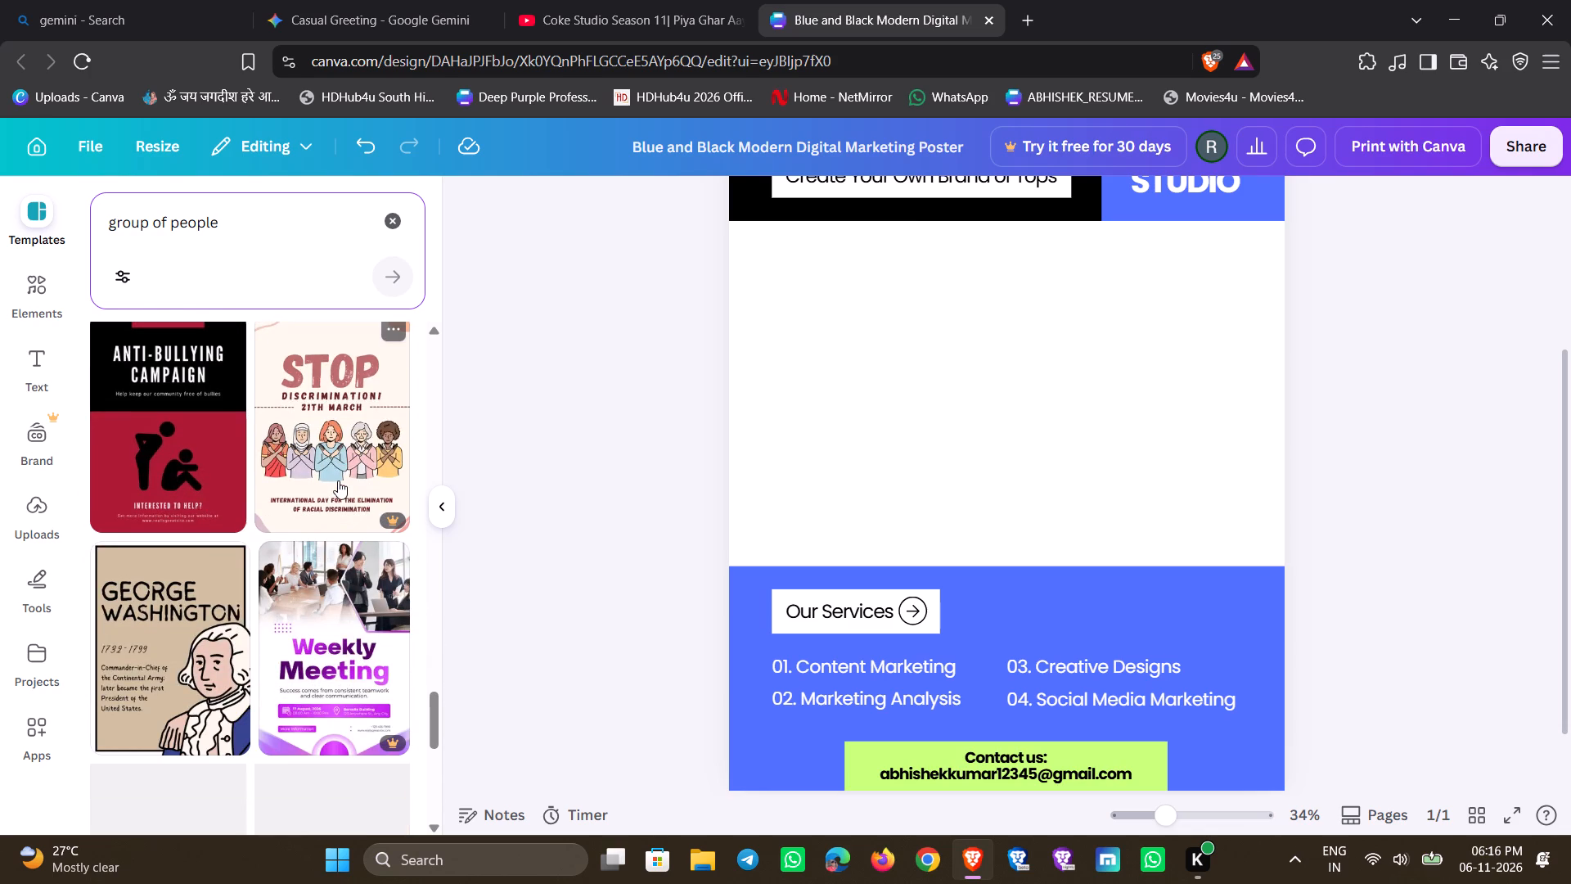
pyautogui.scroll(-3, 216, 539)
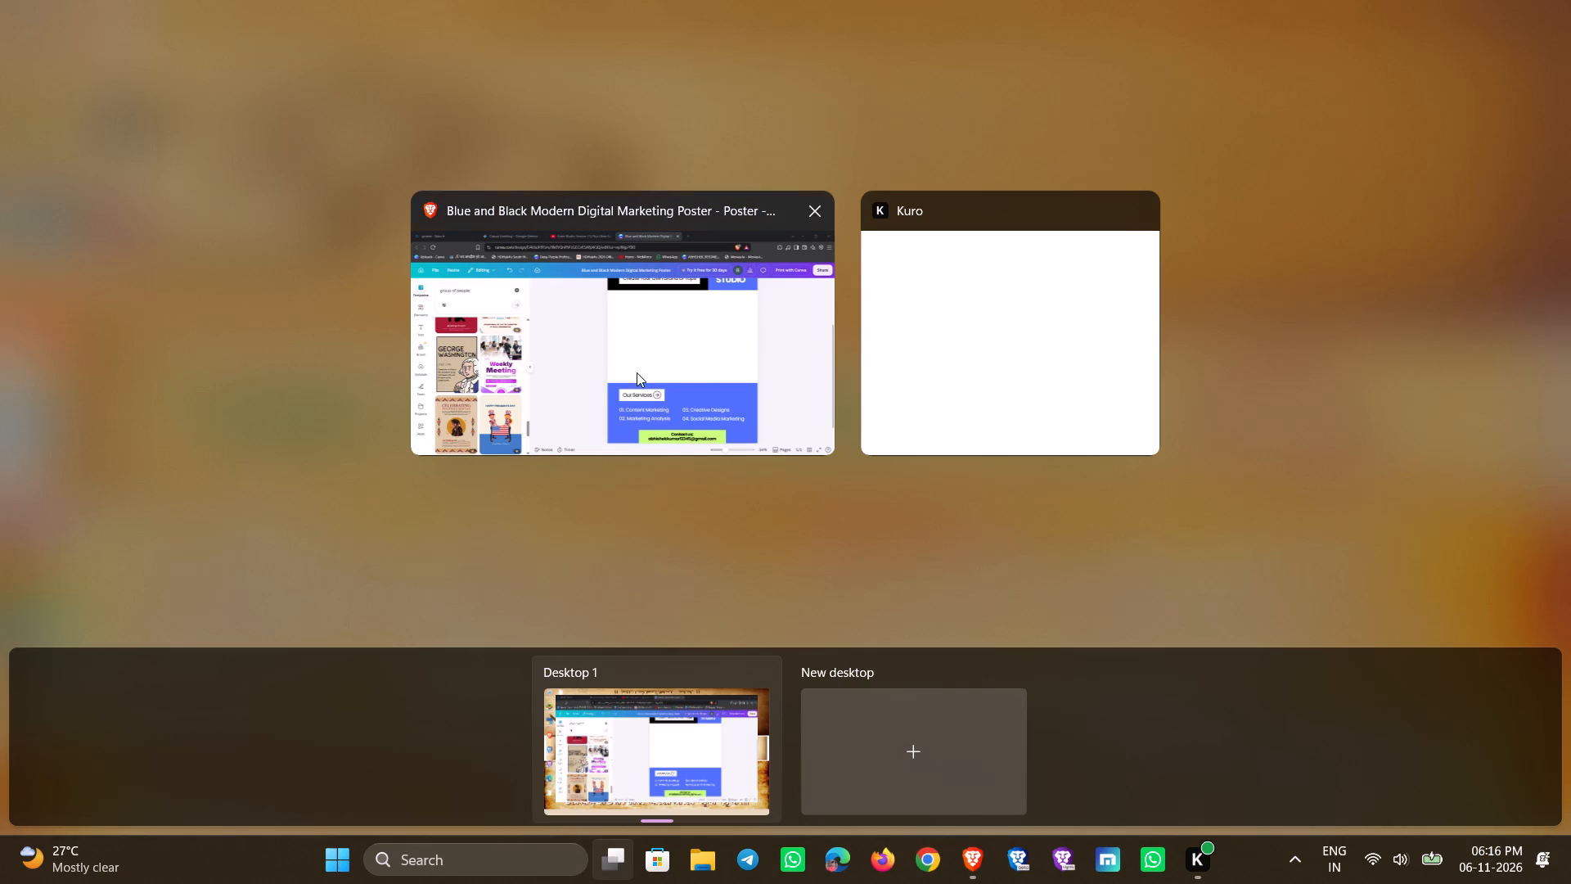
pyautogui.click(758, 345)
pyautogui.scroll(-1, 348, 499)
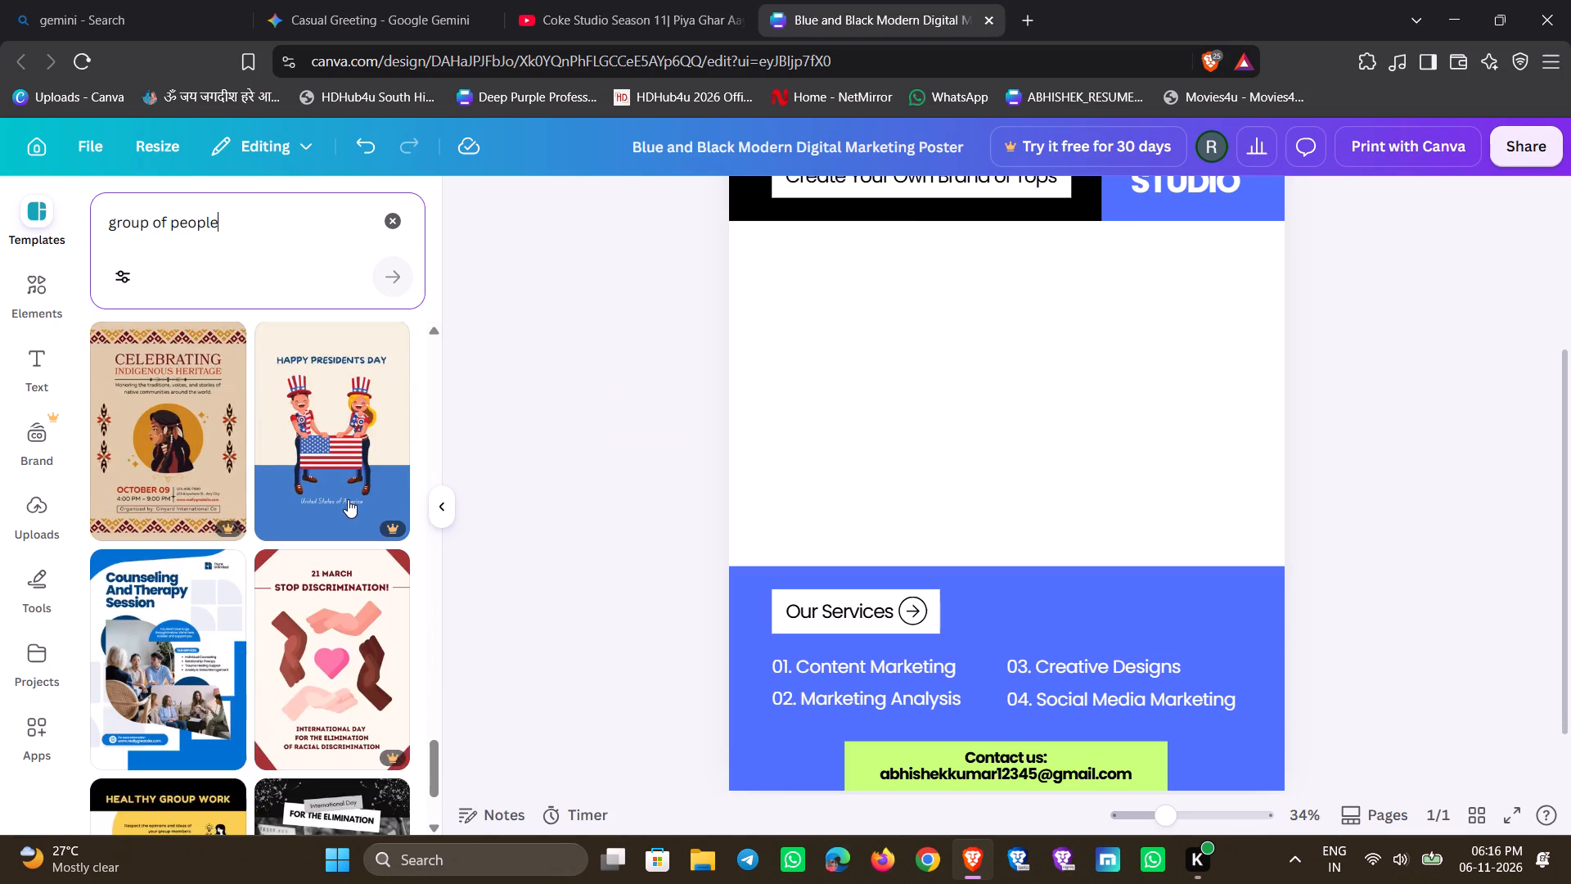
pyautogui.scroll(-3, 348, 499)
pyautogui.scroll(-3, 191, 692)
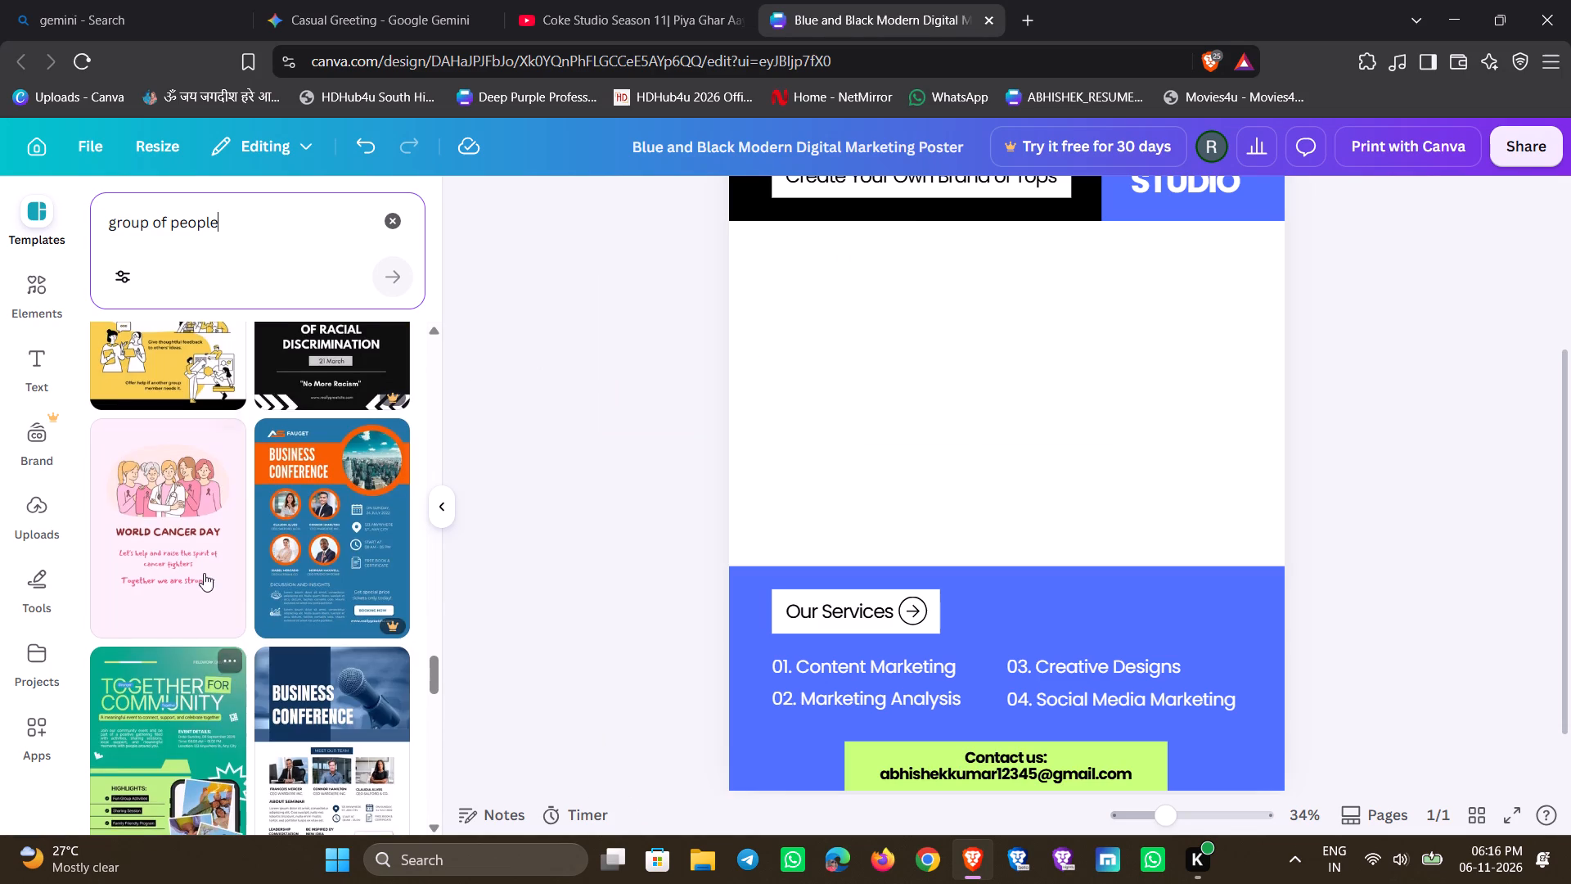
pyautogui.scroll(-5, 191, 562)
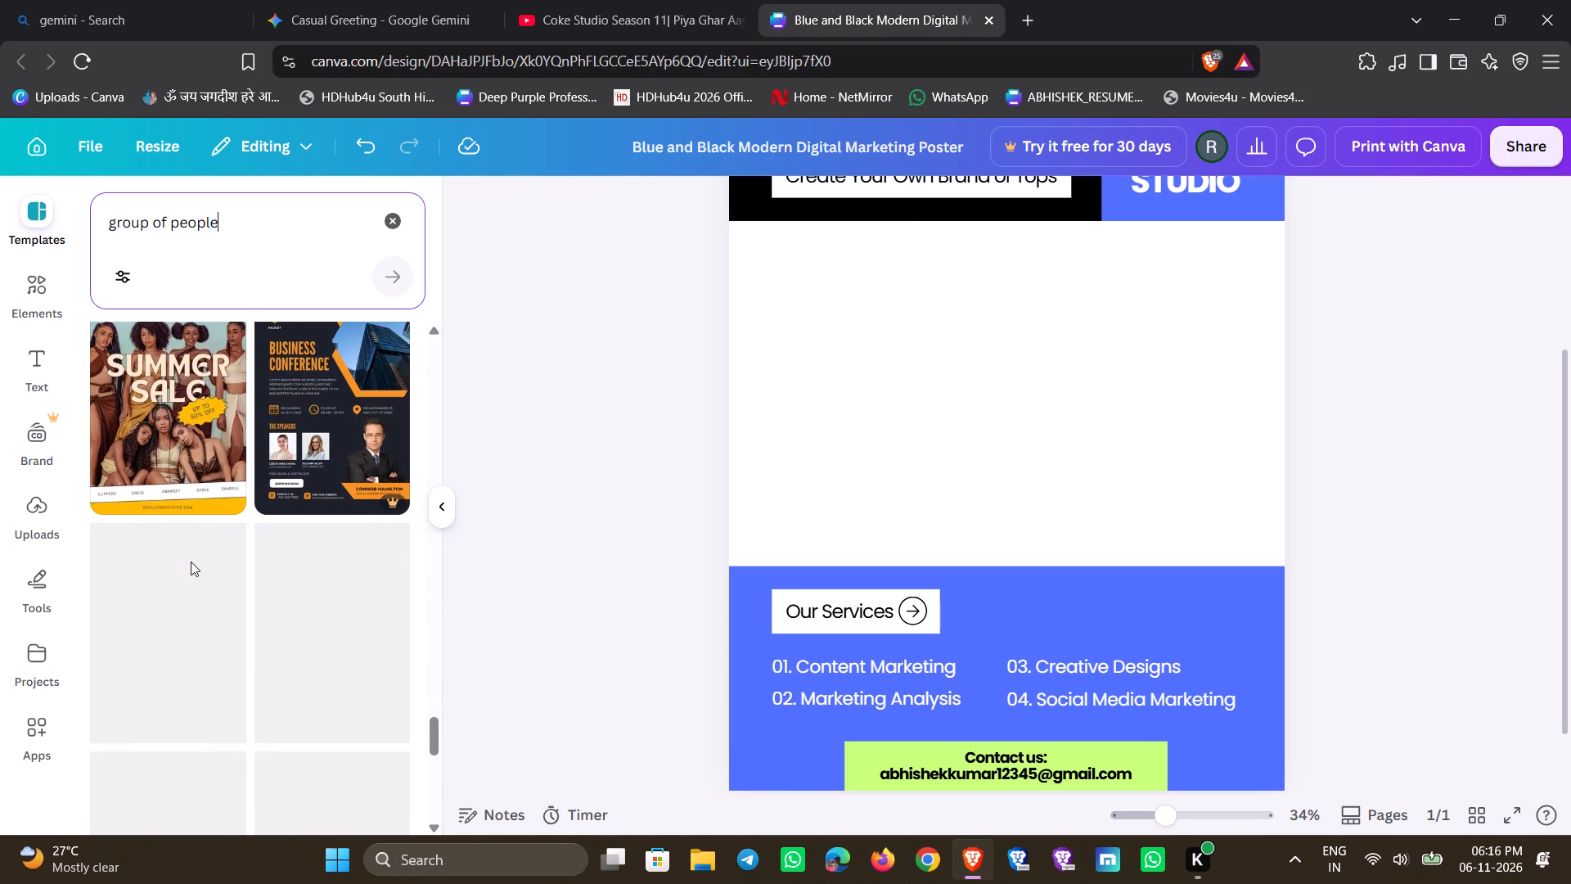
pyautogui.scroll(-2, 234, 556)
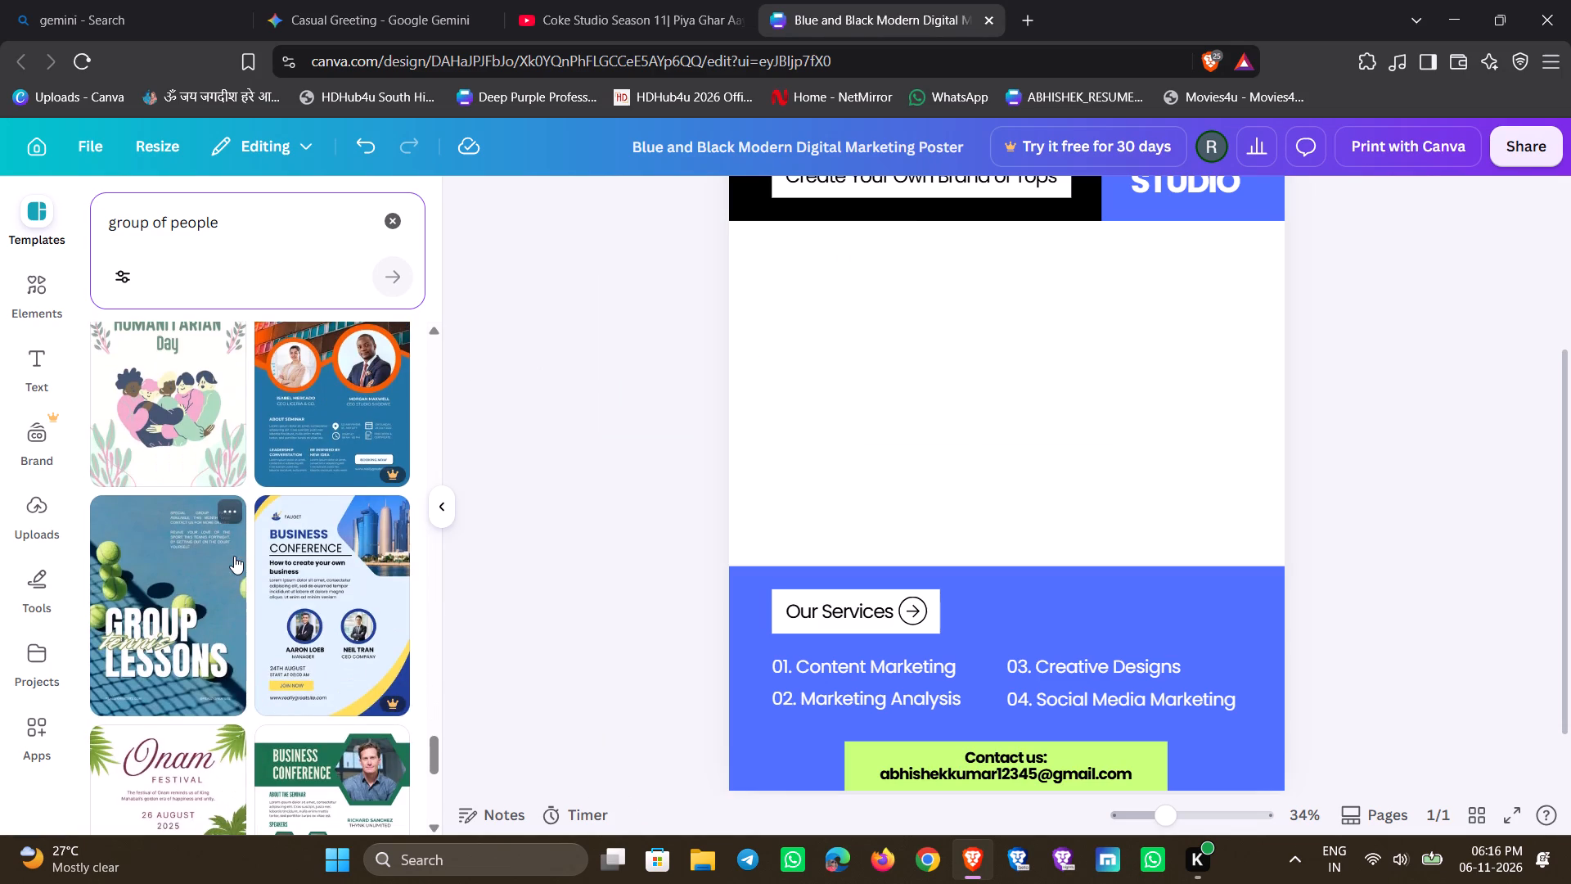
pyautogui.scroll(-3, 208, 611)
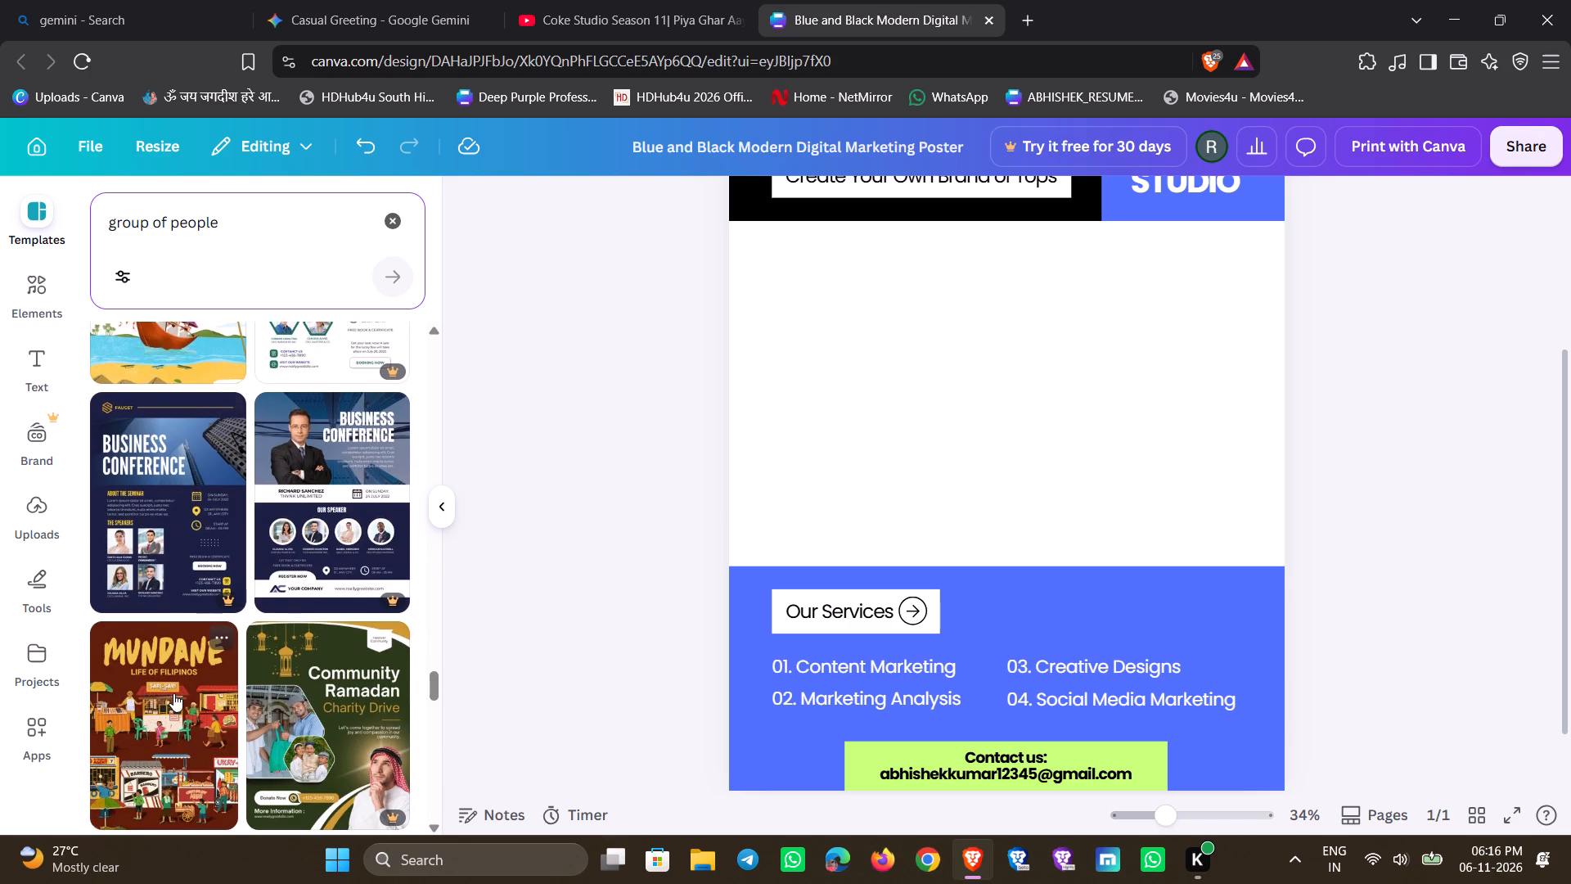
pyautogui.scroll(-2, 173, 693)
pyautogui.scroll(-4, 212, 615)
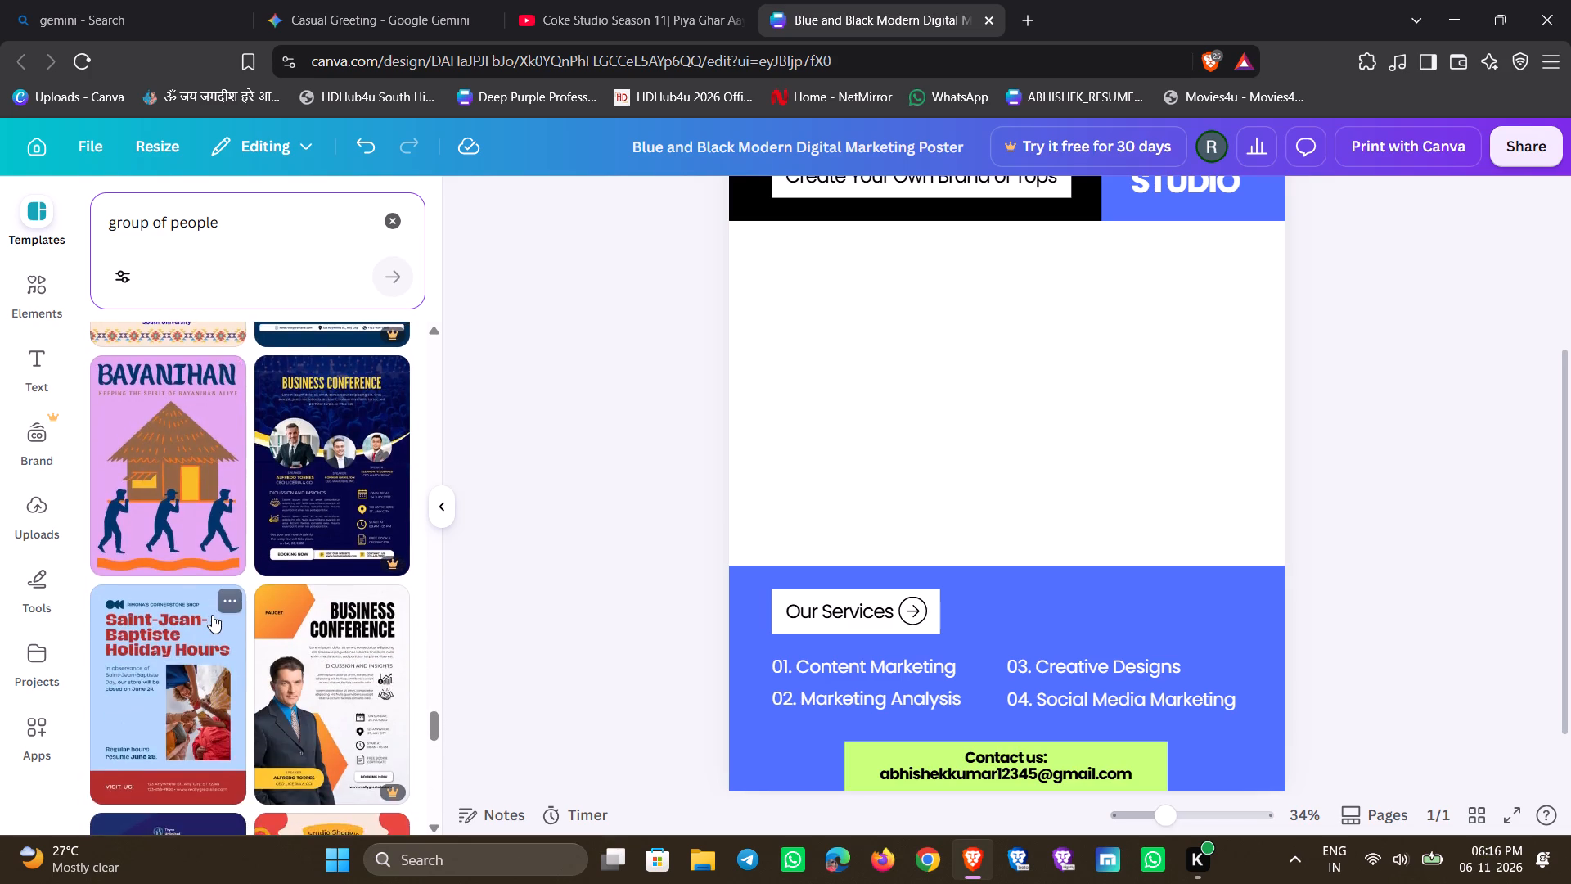
pyautogui.scroll(-3, 212, 615)
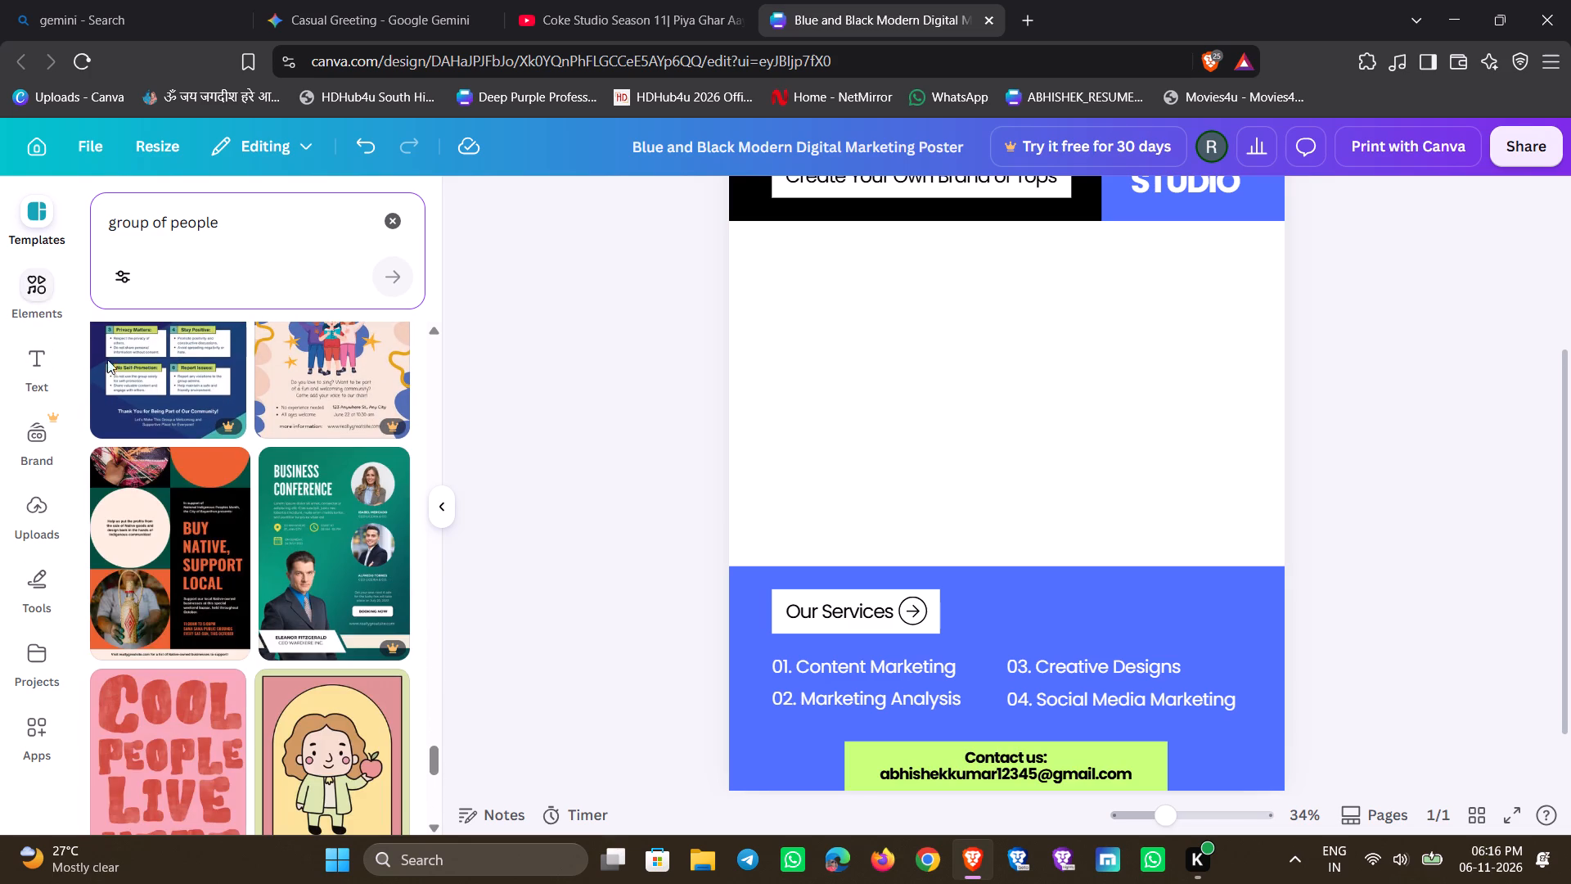
pyautogui.scroll(-5, 254, 510)
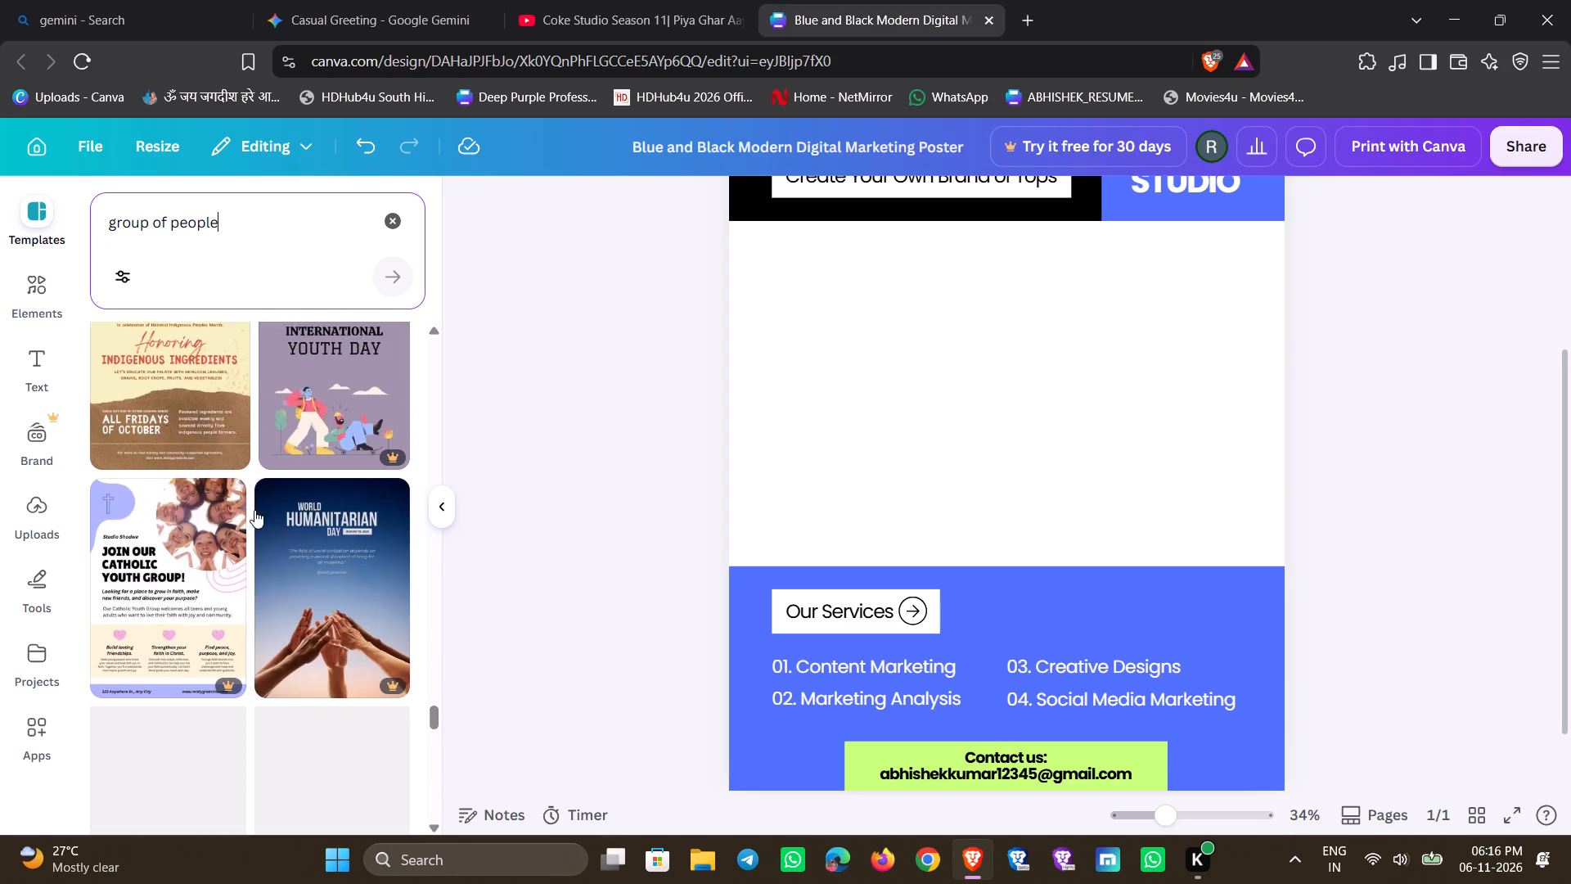
pyautogui.scroll(-3, 254, 510)
pyautogui.scroll(-3, 227, 599)
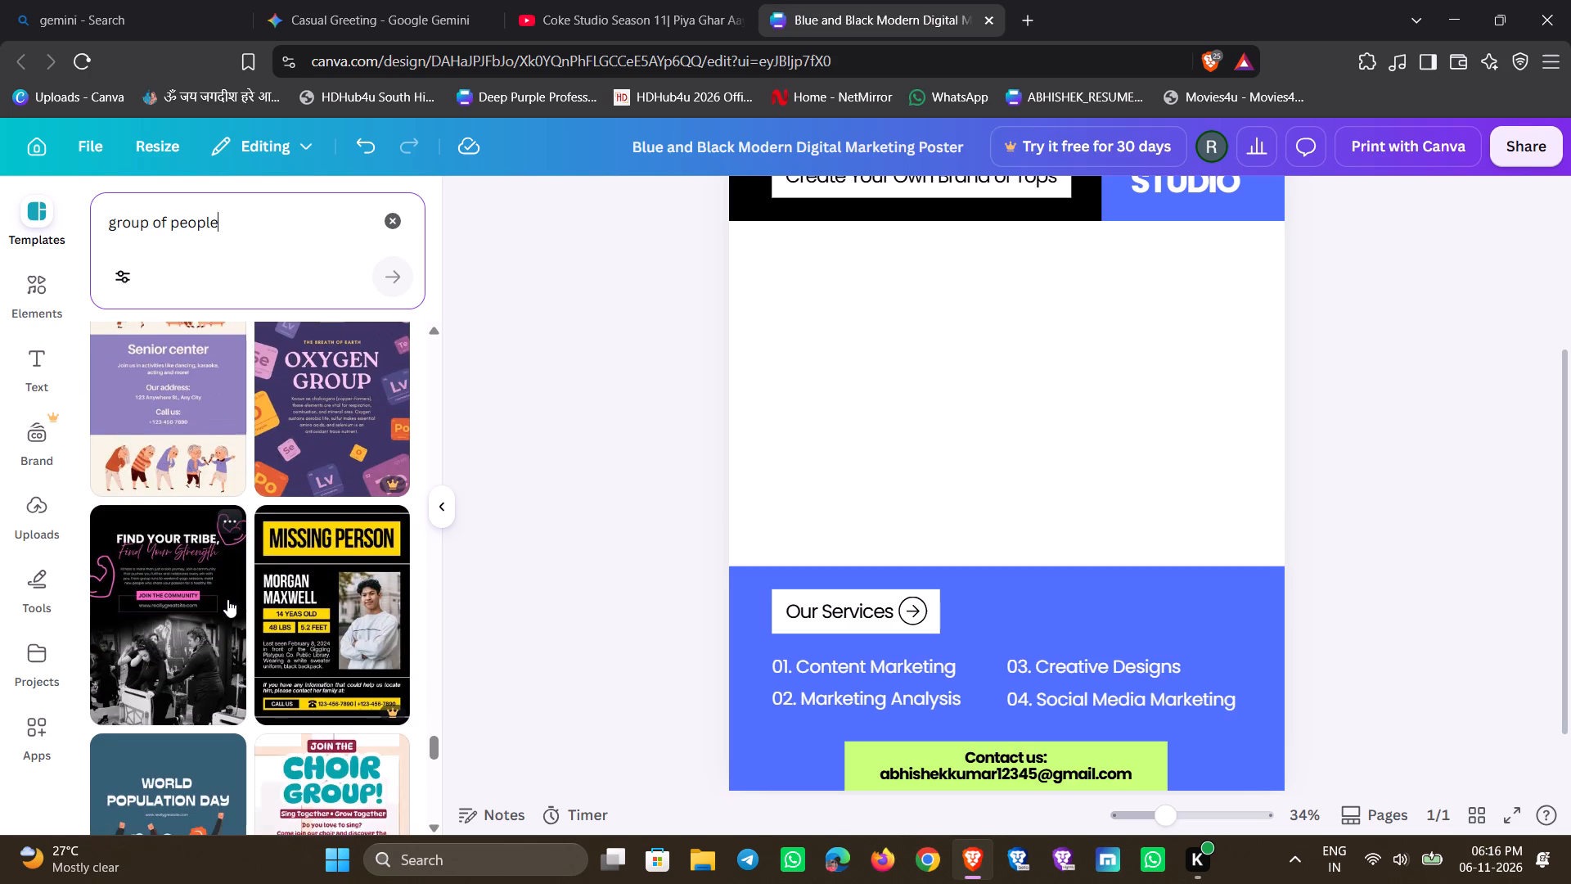
pyautogui.scroll(-6, 227, 614)
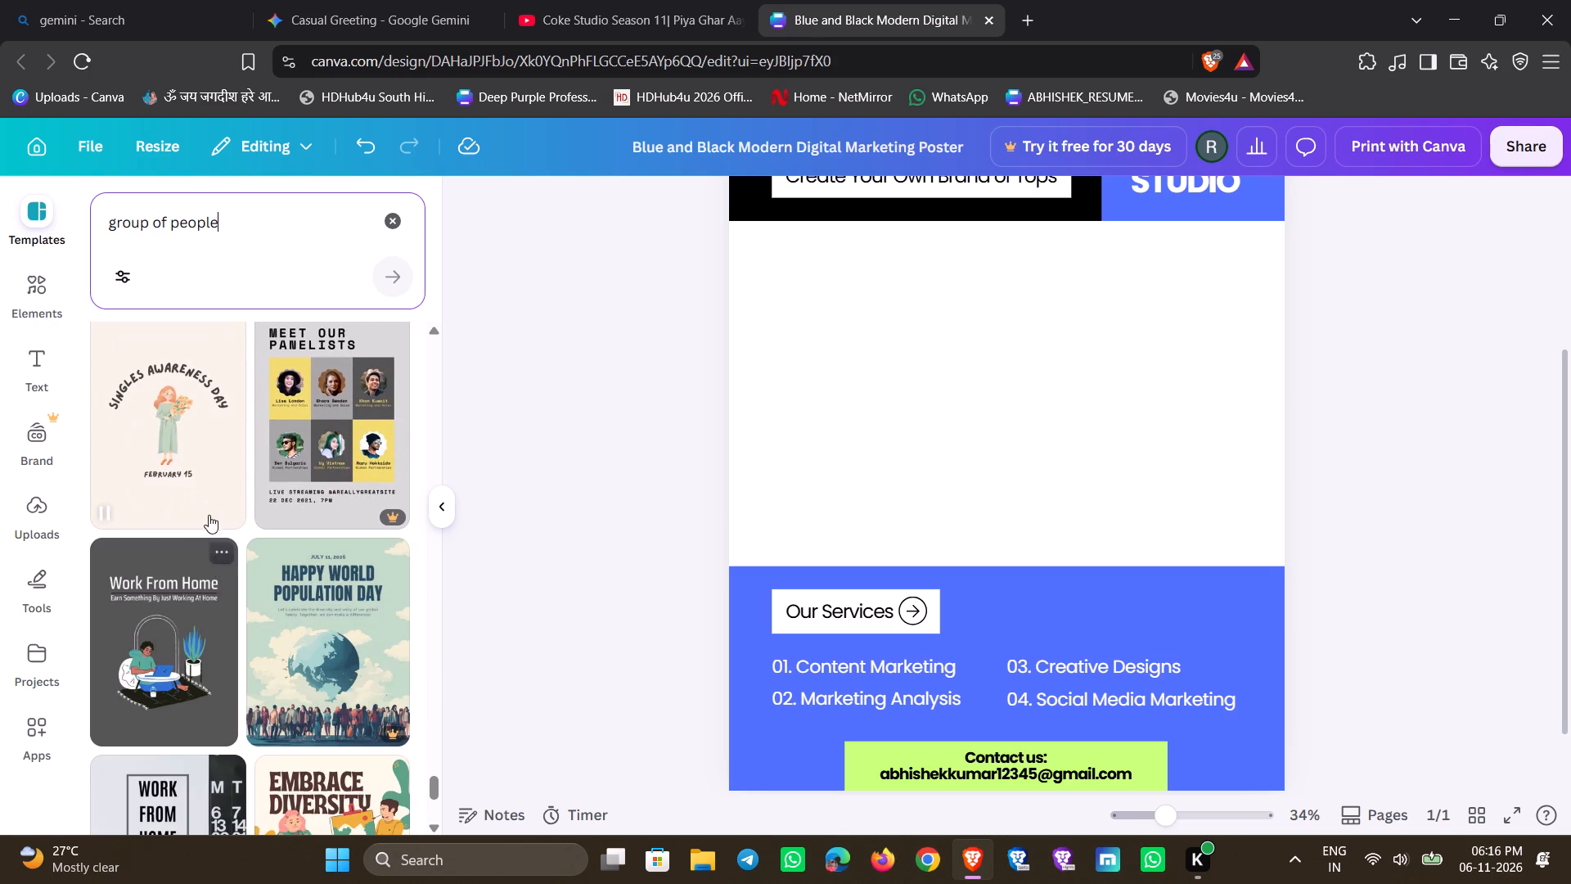
pyautogui.scroll(-3, 160, 661)
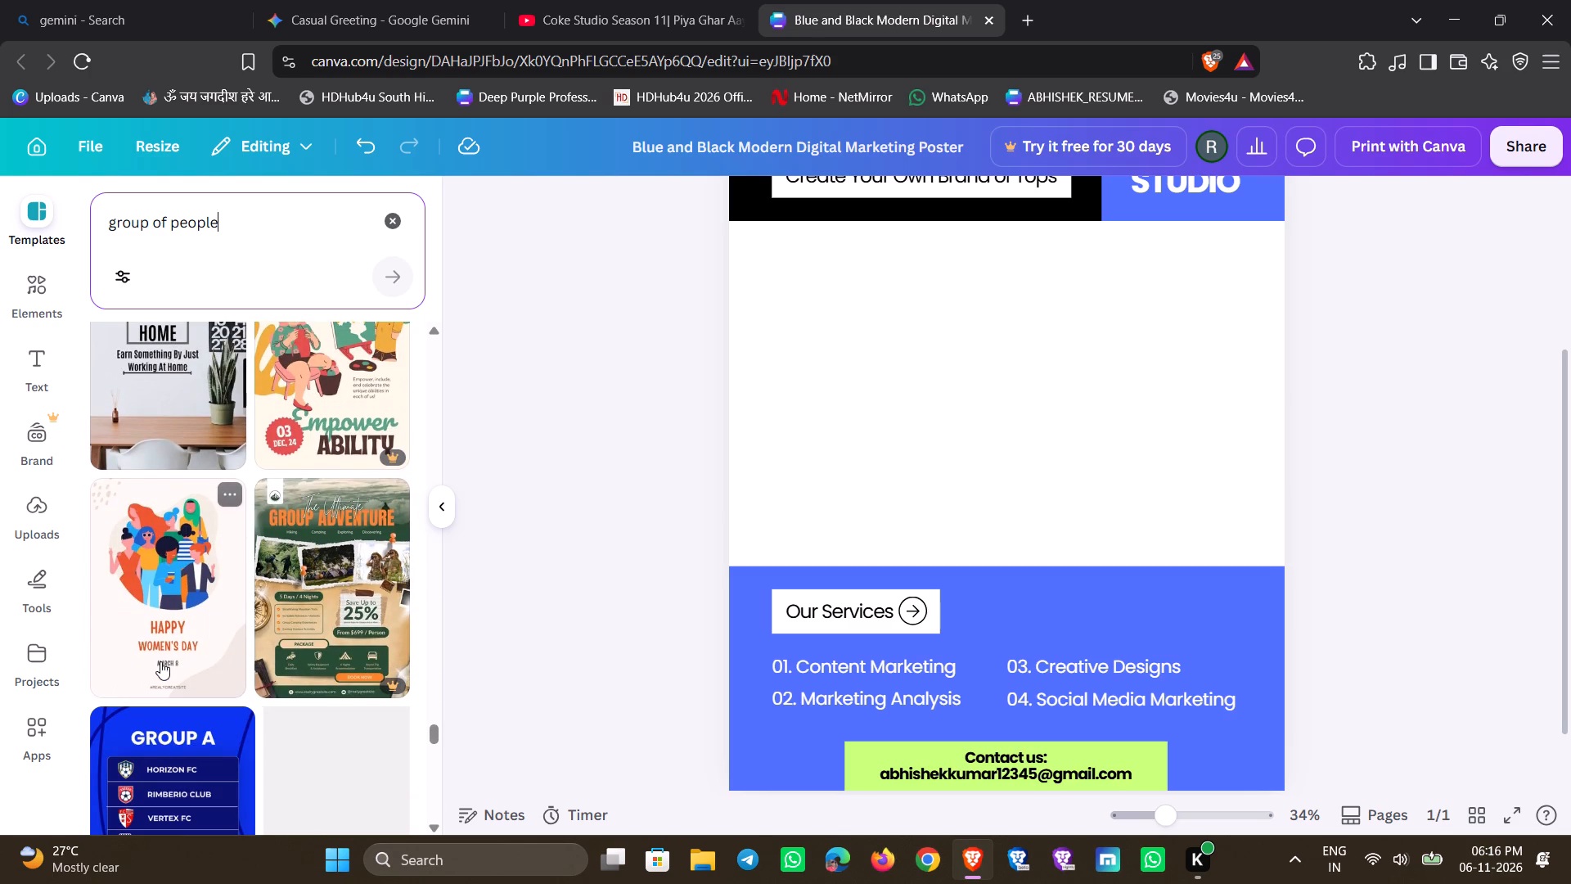
pyautogui.scroll(-3, 254, 620)
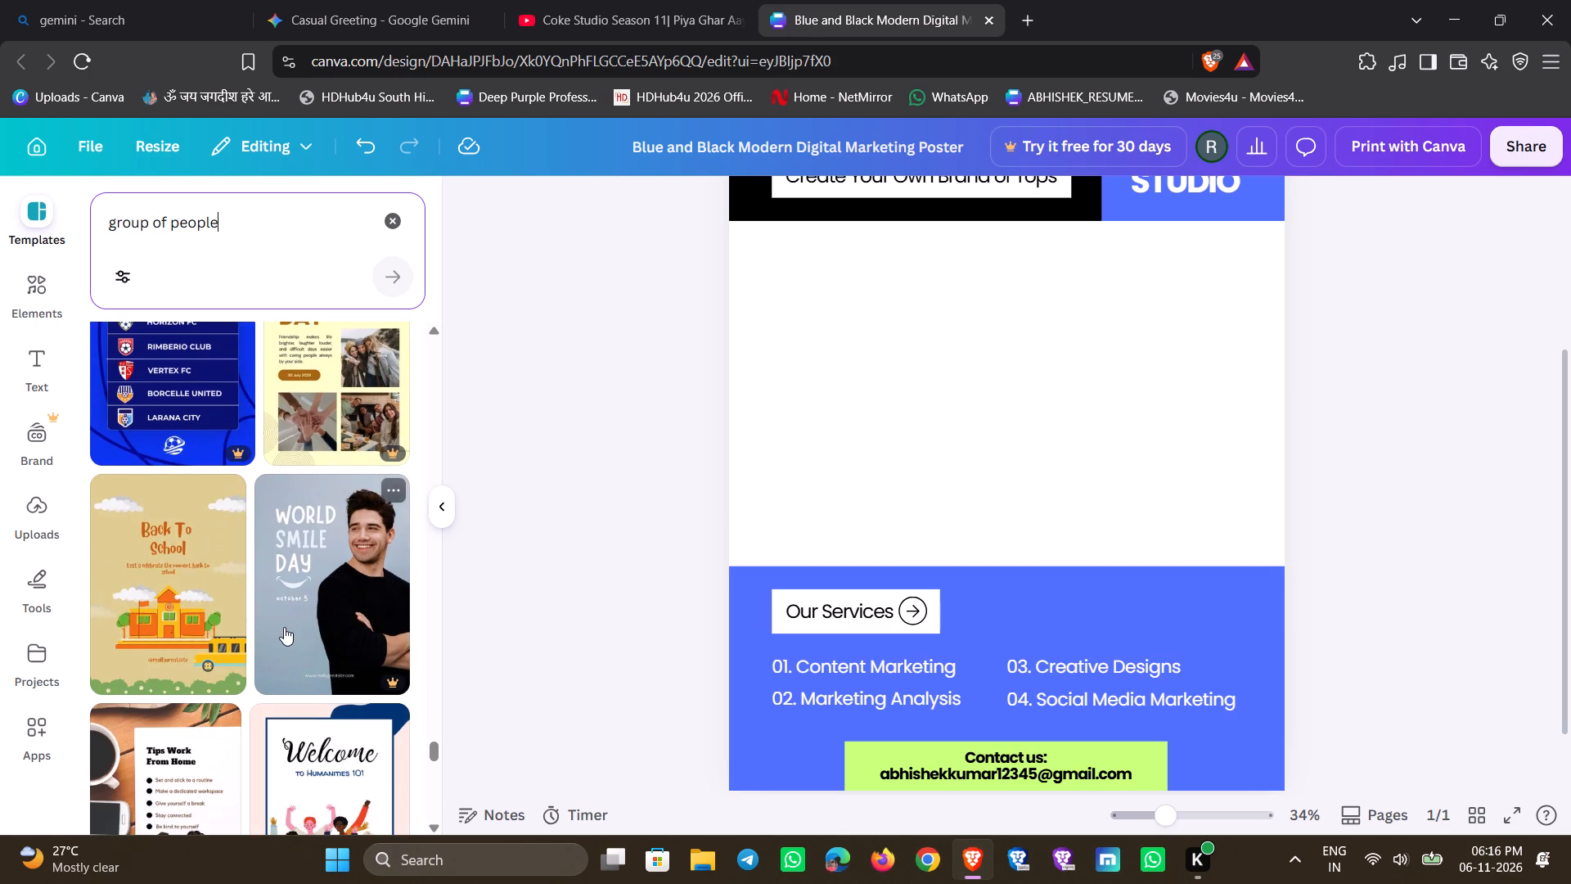
pyautogui.scroll(-4, 284, 627)
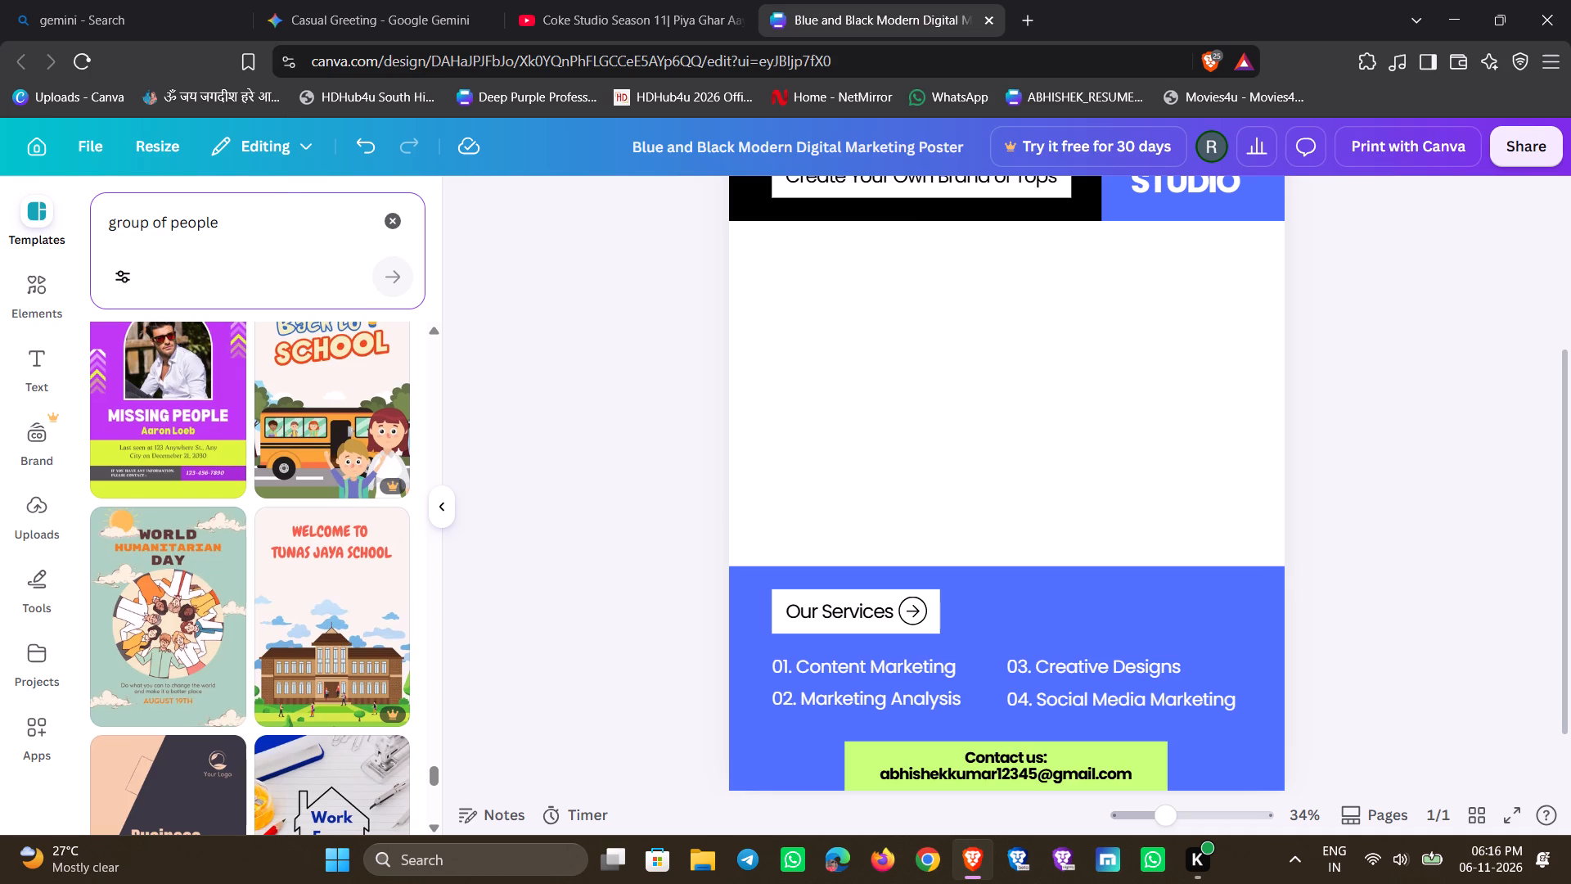
# Replace the template search term with "mens" and run the search.
pyautogui.click(275, 212)
pyautogui.press('BackSpace')
pyautogui.press('BackSpace')
pyautogui.press('BackSpace')
pyautogui.press('BackSpace')
pyautogui.press('BackSpace')
pyautogui.press('BackSpace')
pyautogui.press('BackSpace')
pyautogui.press('BackSpace')
pyautogui.press('BackSpace')
pyautogui.press('BackSpace')
pyautogui.press('BackSpace')
pyautogui.press('BackSpace')
pyautogui.press('BackSpace')
pyautogui.press('BackSpace')
pyautogui.press('BackSpace')
pyautogui.press('BackSpace')
pyautogui.press('BackSpace')
pyautogui.press('BackSpace')
pyautogui.press('BackSpace')
pyautogui.press('BackSpace')
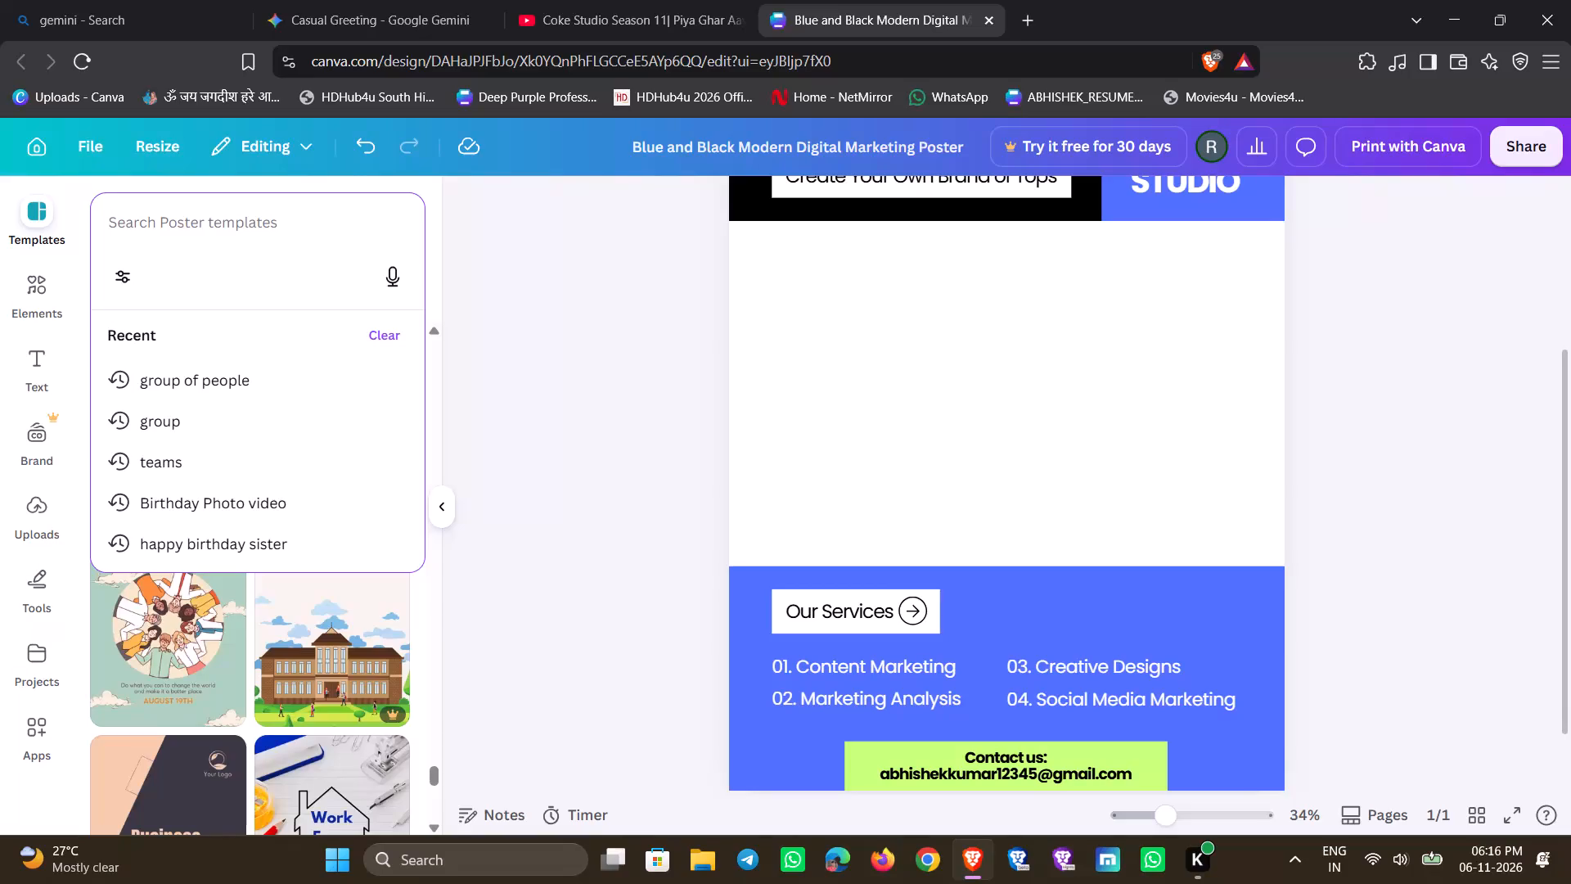
pyautogui.write('mens')
pyautogui.press('Return')
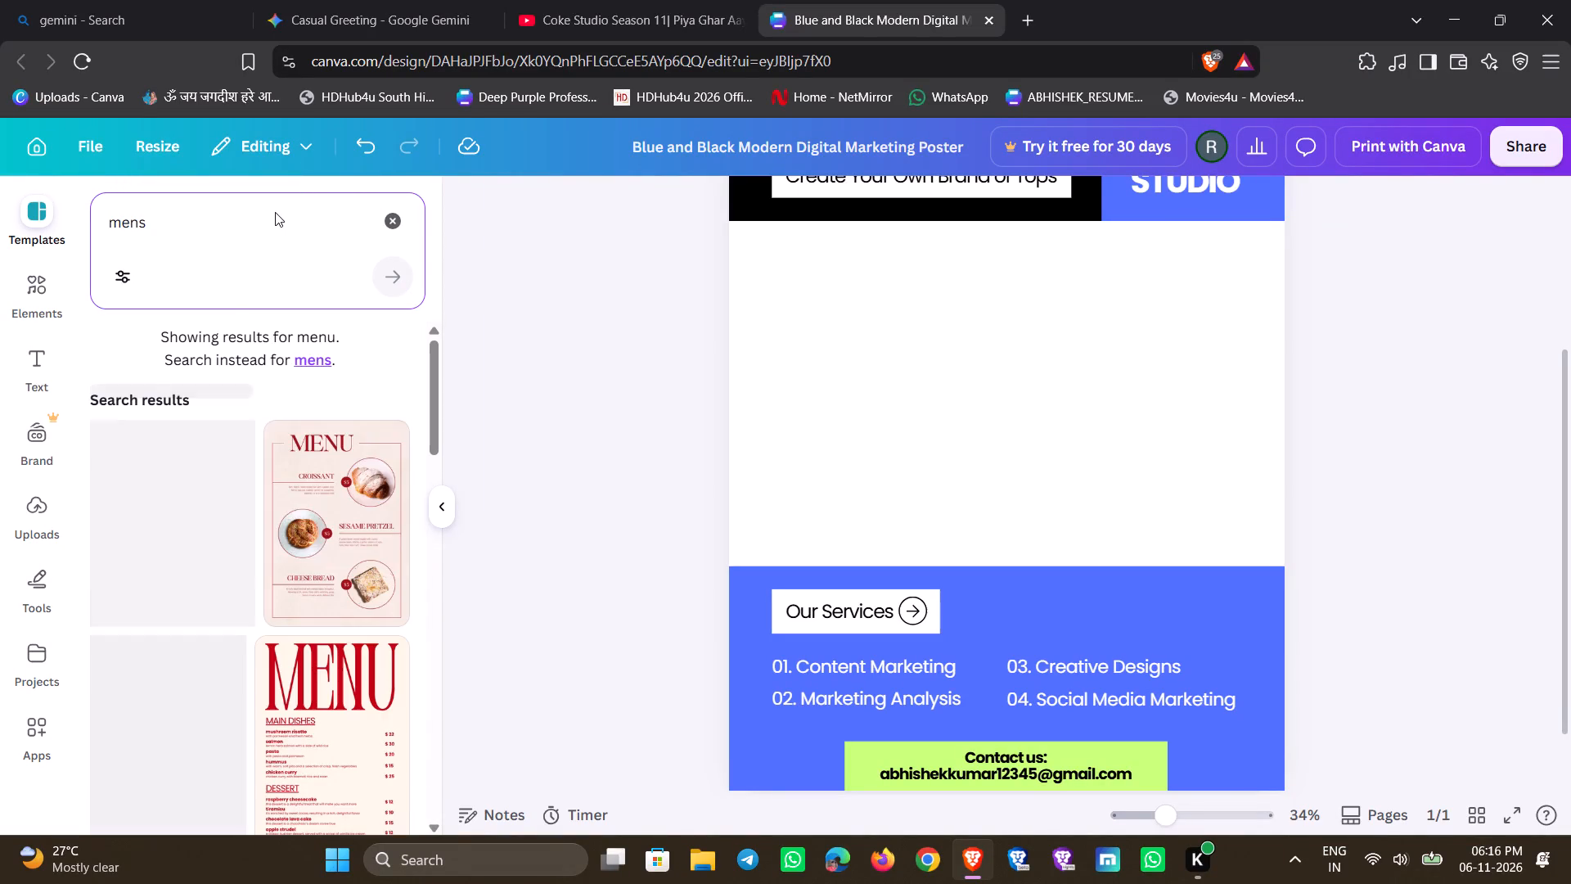
pyautogui.press('=')
pyautogui.press('=')
pyautogui.press('=')
pyautogui.press('=')
pyautogui.press('=')
pyautogui.press('=')
pyautogui.press('=')
pyautogui.press('=')
pyautogui.press('=')
pyautogui.press('=')
pyautogui.press('=')
pyautogui.press('=')
pyautogui.press('=')
pyautogui.press('=')
pyautogui.press('=')
pyautogui.press('=')
pyautogui.press('=')
# Replace the template search term with "teams" and browse the results for a suitable team picture.
pyautogui.press('BackSpace')
pyautogui.press('BackSpace')
pyautogui.press('BackSpace')
pyautogui.press('BackSpace')
pyautogui.press('BackSpace')
pyautogui.press('BackSpace')
pyautogui.press('BackSpace')
pyautogui.press('BackSpace')
pyautogui.press('BackSpace')
pyautogui.press('BackSpace')
pyautogui.press('BackSpace')
pyautogui.press('BackSpace')
pyautogui.press('BackSpace')
pyautogui.press('BackSpace')
pyautogui.press('BackSpace')
pyautogui.press('BackSpace')
pyautogui.press('BackSpace')
pyautogui.press('BackSpace')
pyautogui.press('BackSpace')
pyautogui.press('BackSpace')
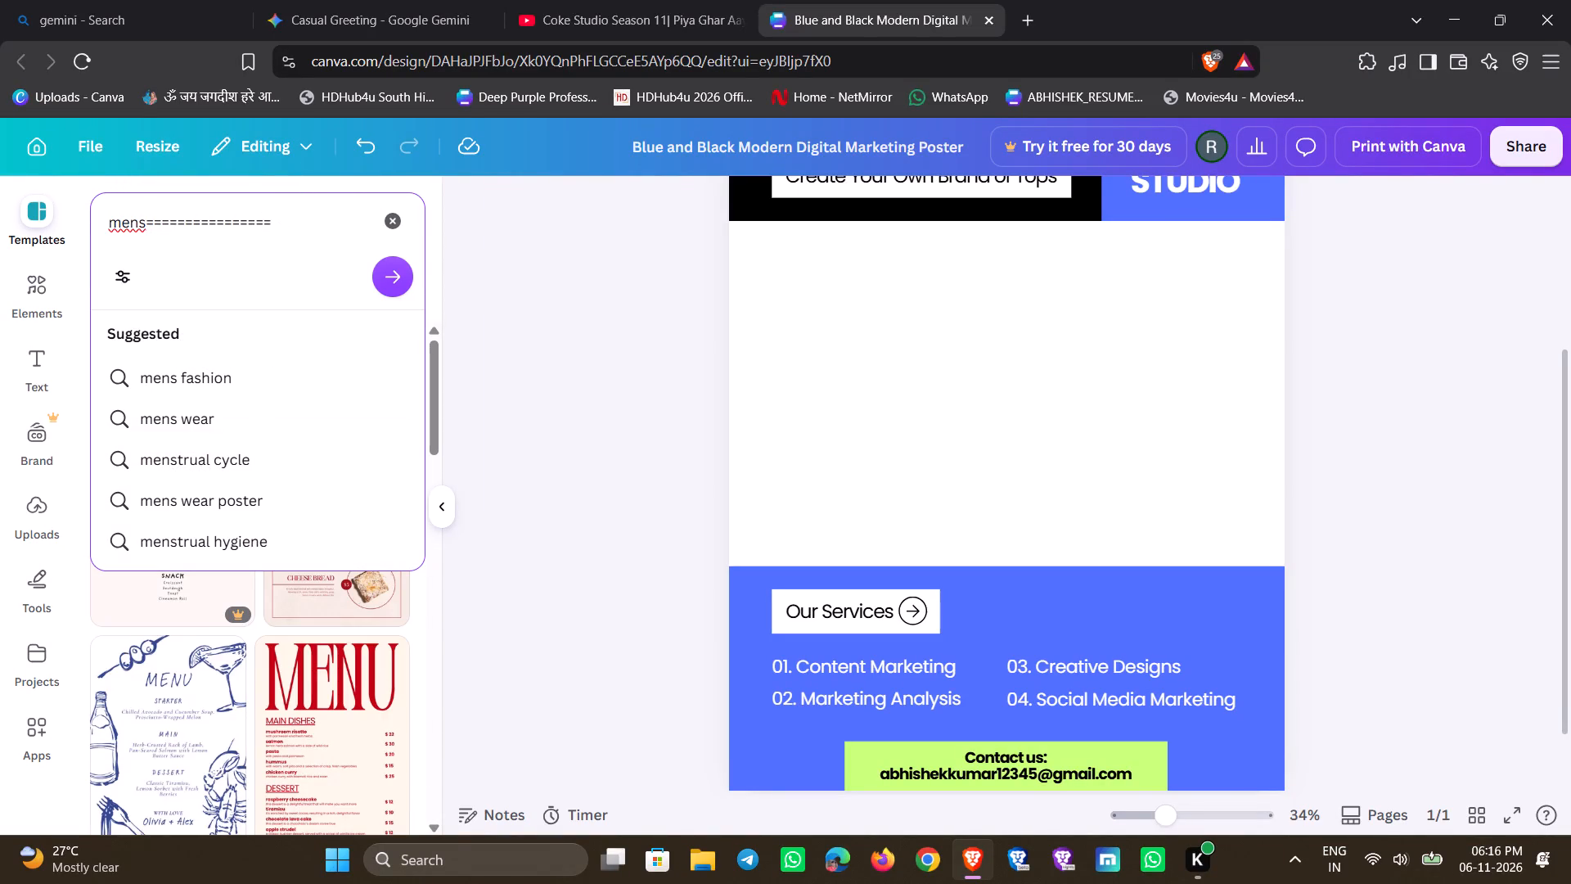
pyautogui.write('teams')
pyautogui.press('Return')
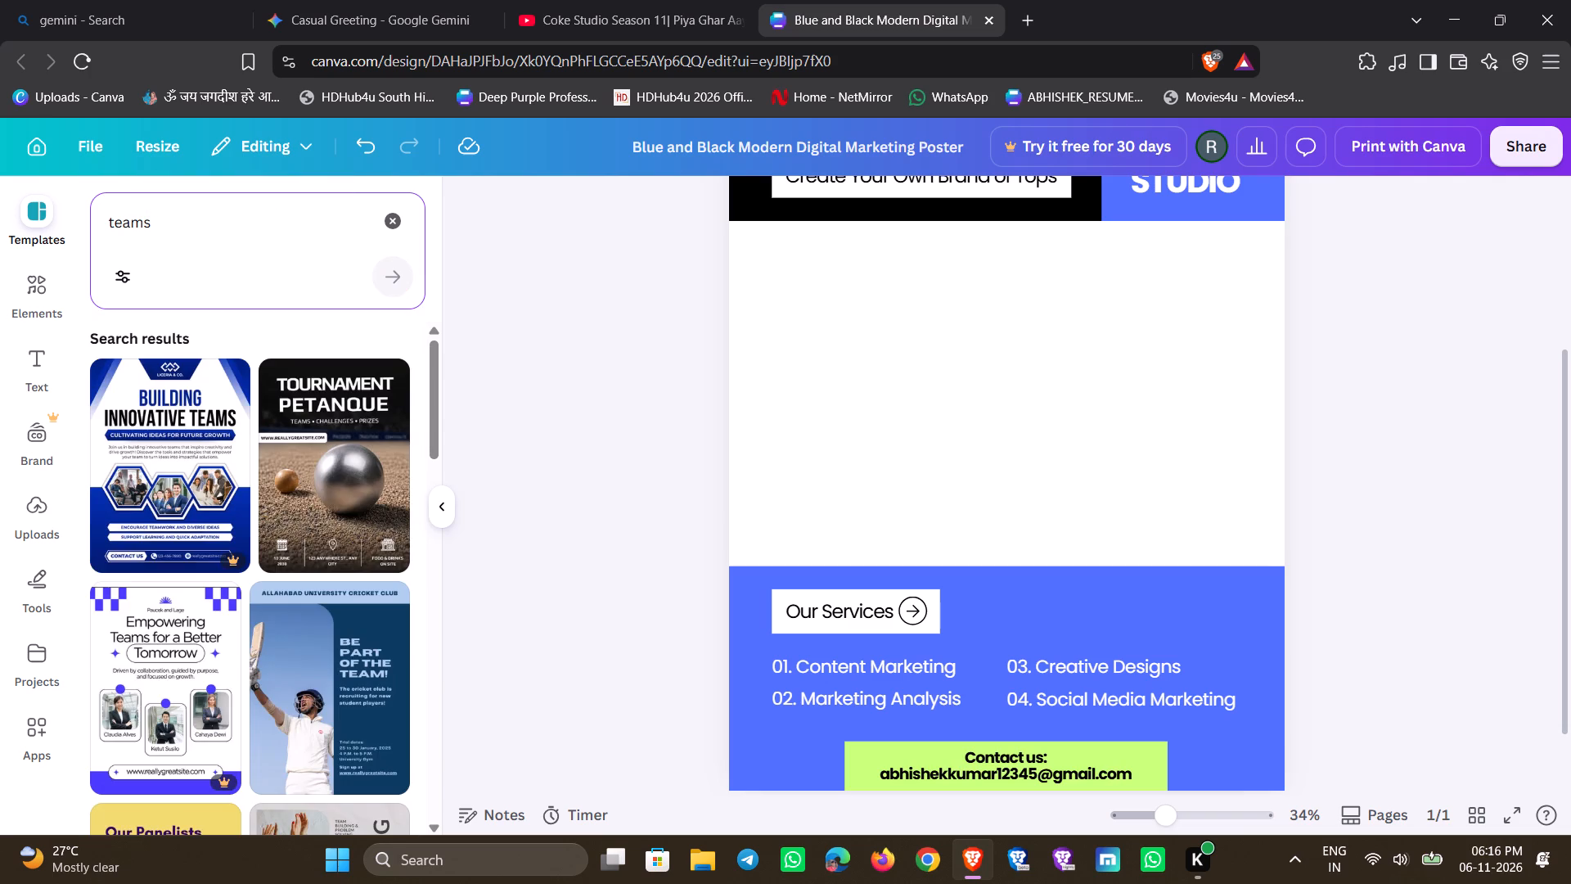
pyautogui.scroll(-2, 333, 482)
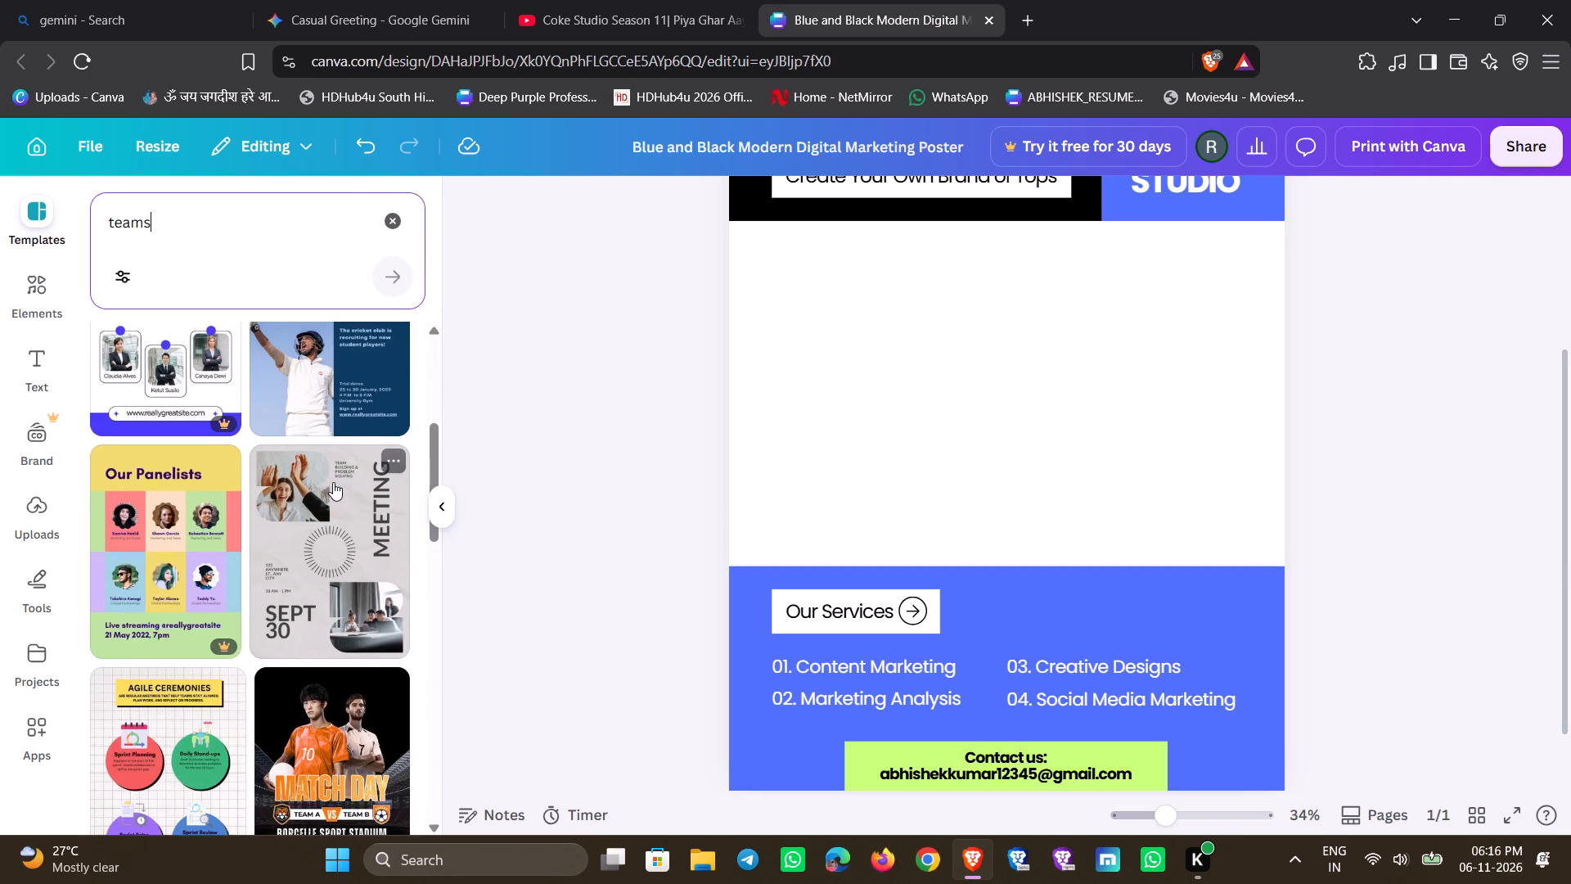
pyautogui.scroll(1, 846, 439)
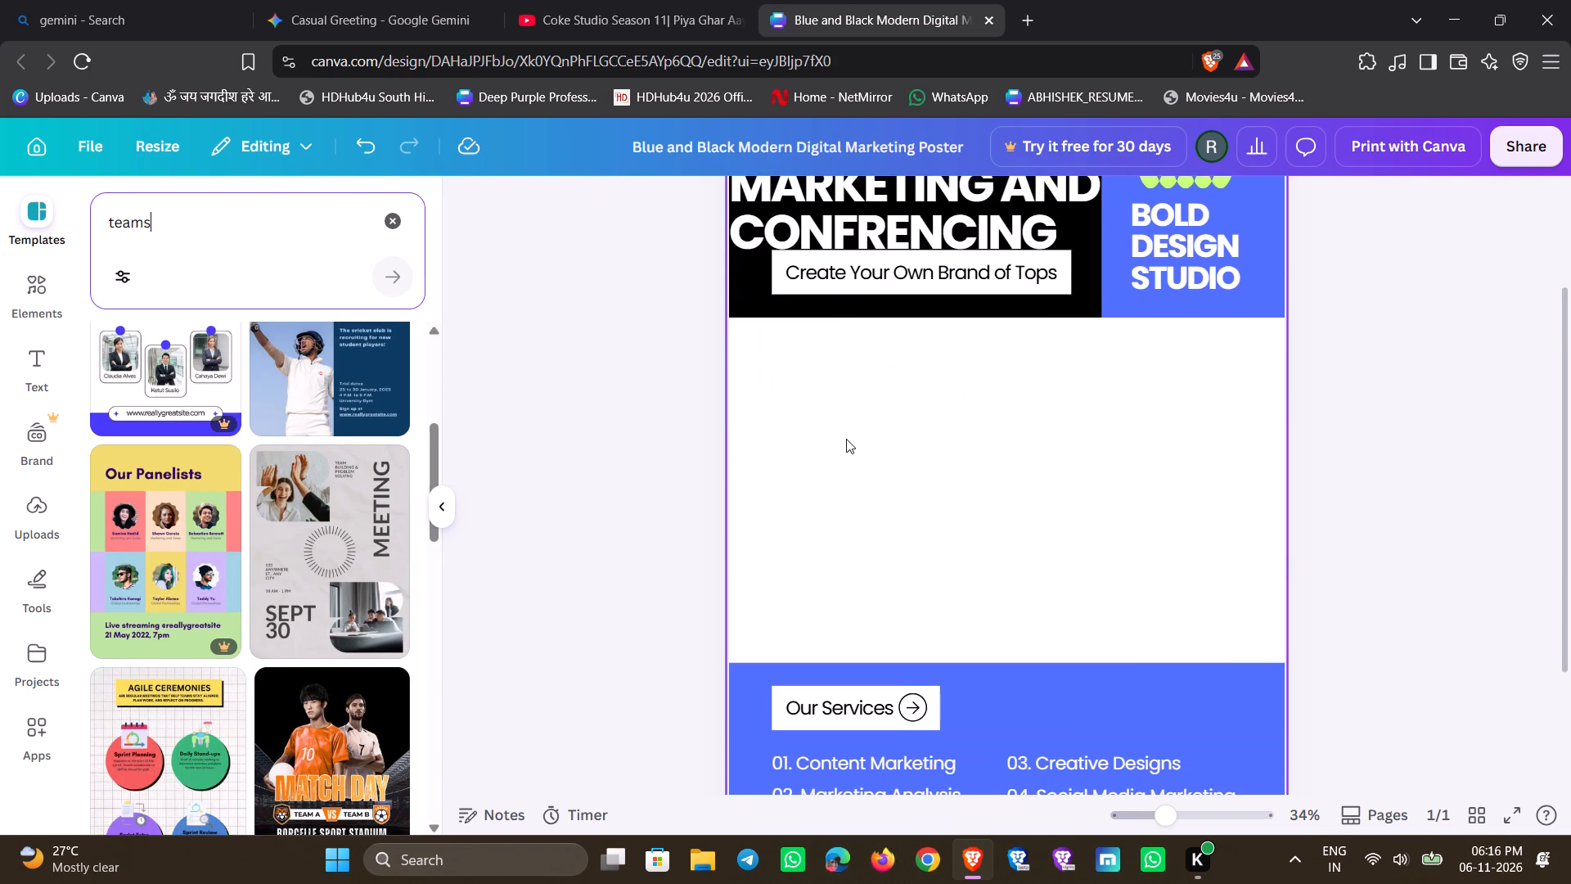
# Search the elements for "people" and add the photo of a crowd with raised hands to the poster.
pyautogui.click(31, 295)
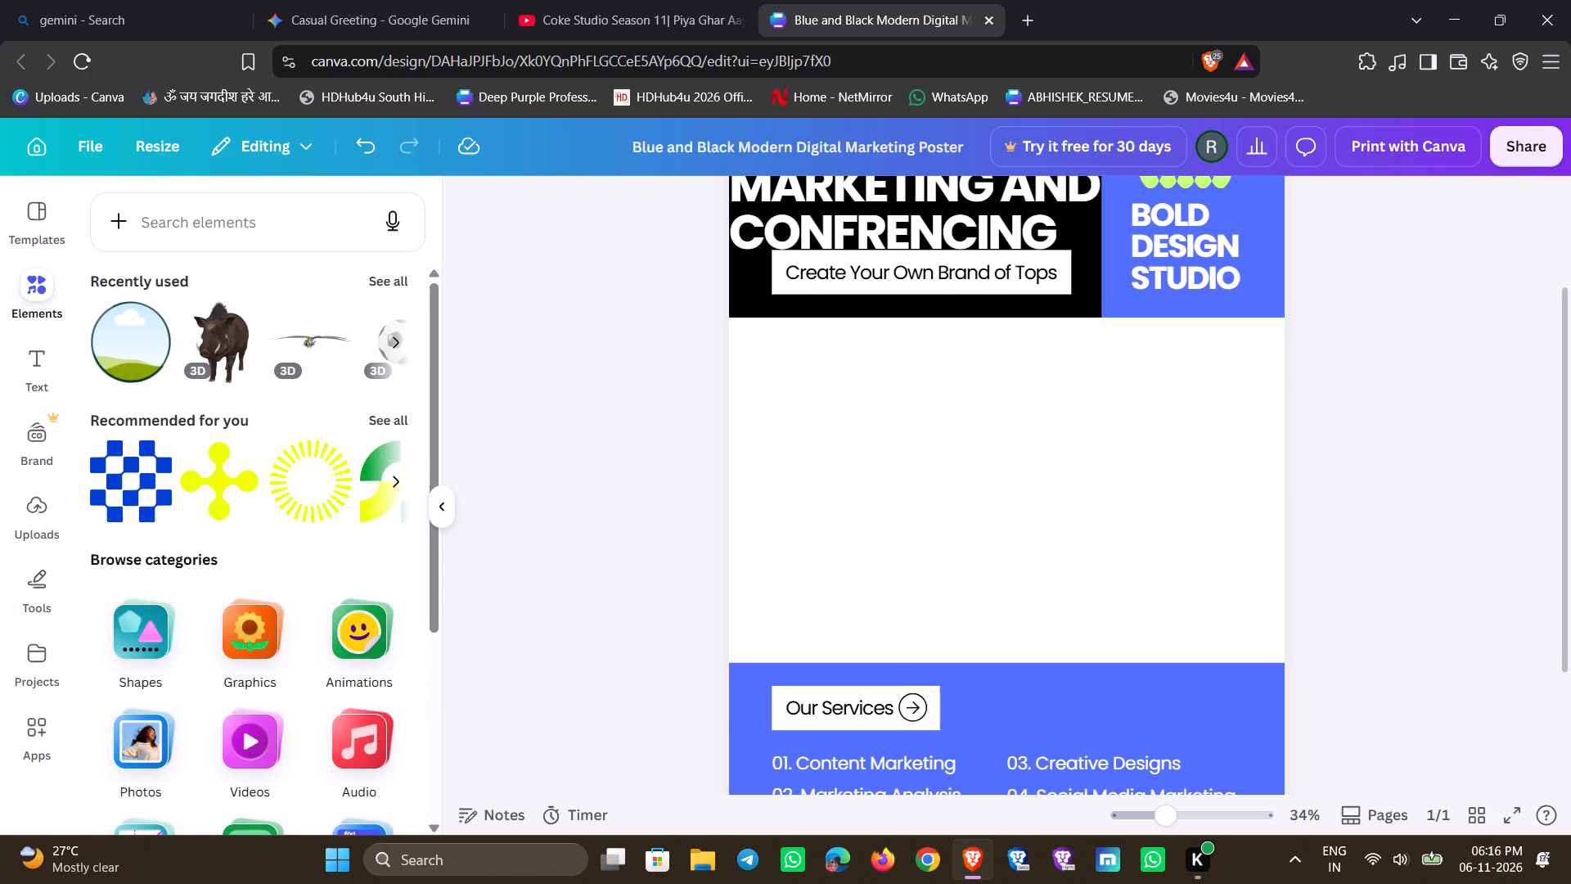
pyautogui.click(224, 230)
pyautogui.write('pei')
pyautogui.press('BackSpace')
pyautogui.write('ople')
pyautogui.press('Return')
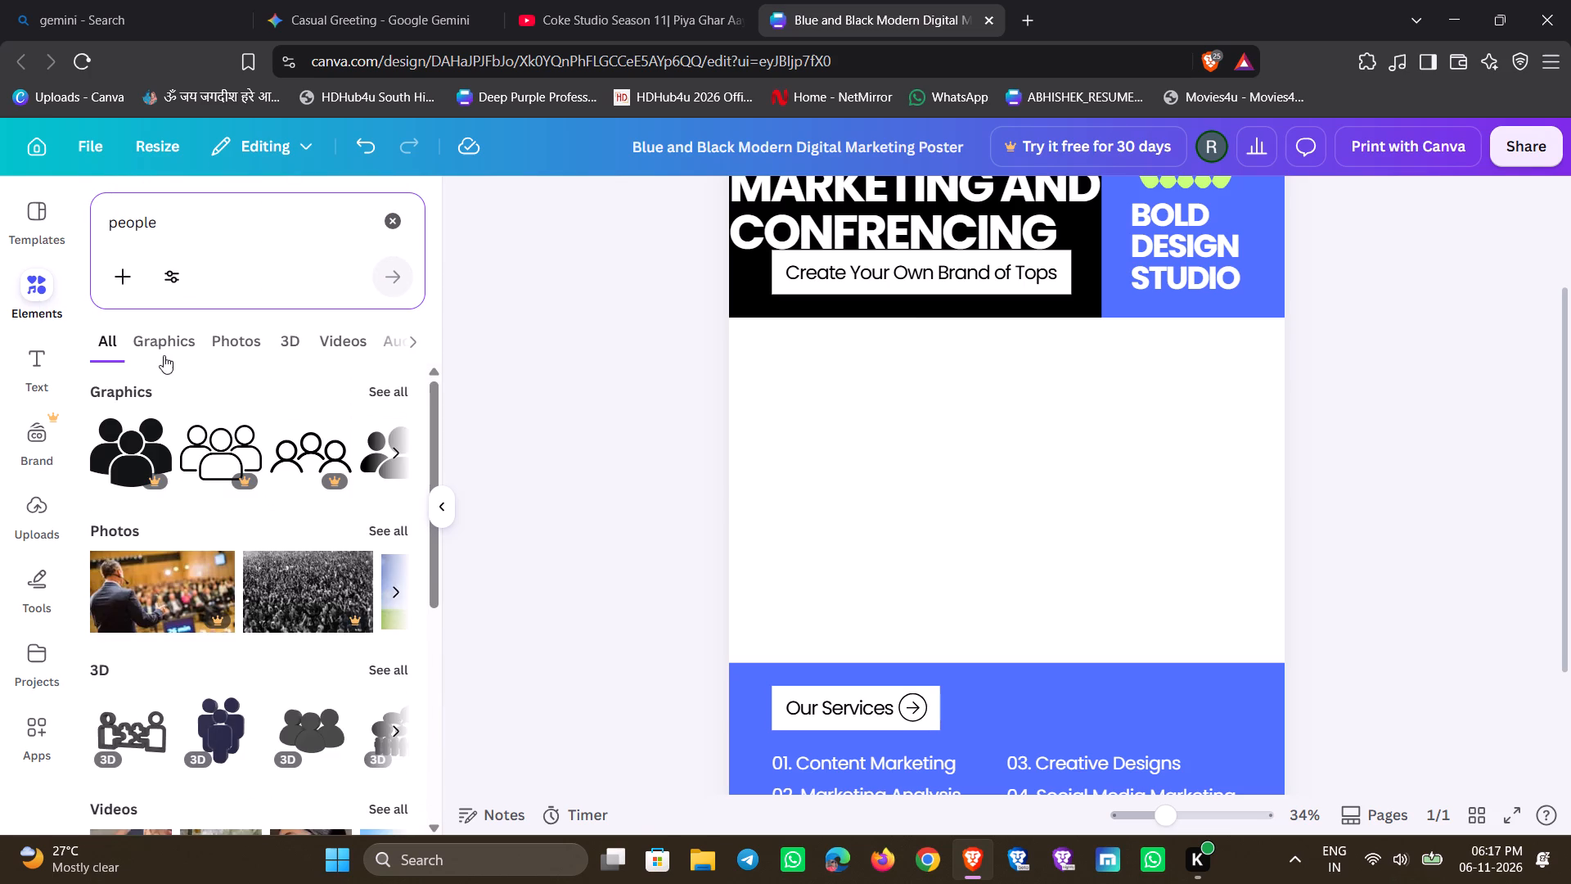
pyautogui.scroll(-3, 247, 504)
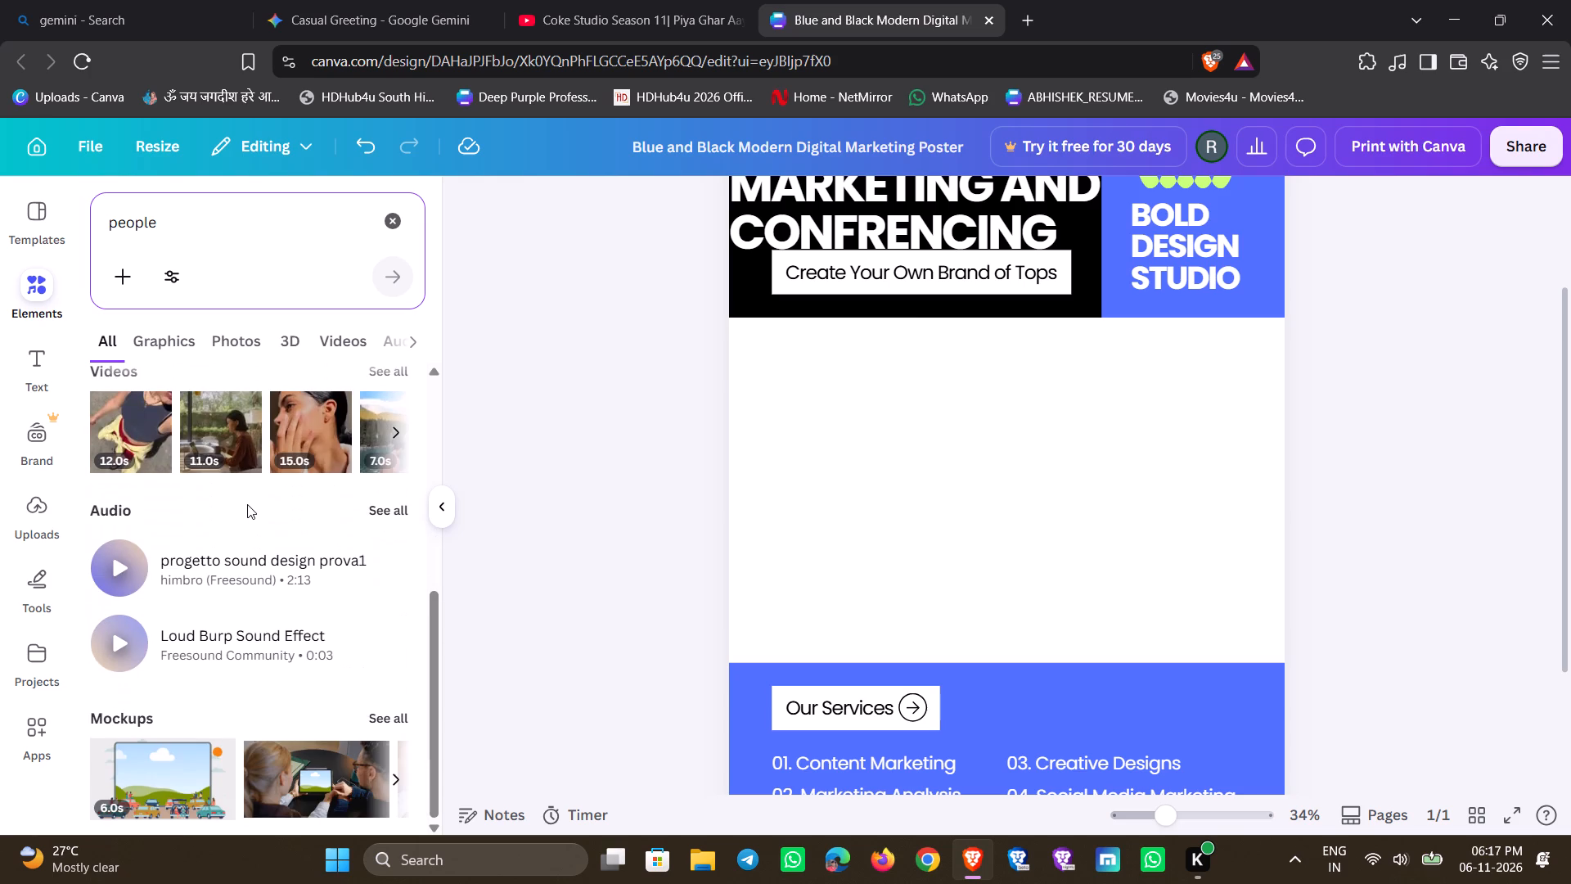
pyautogui.scroll(-1, 247, 504)
pyautogui.scroll(2, 247, 504)
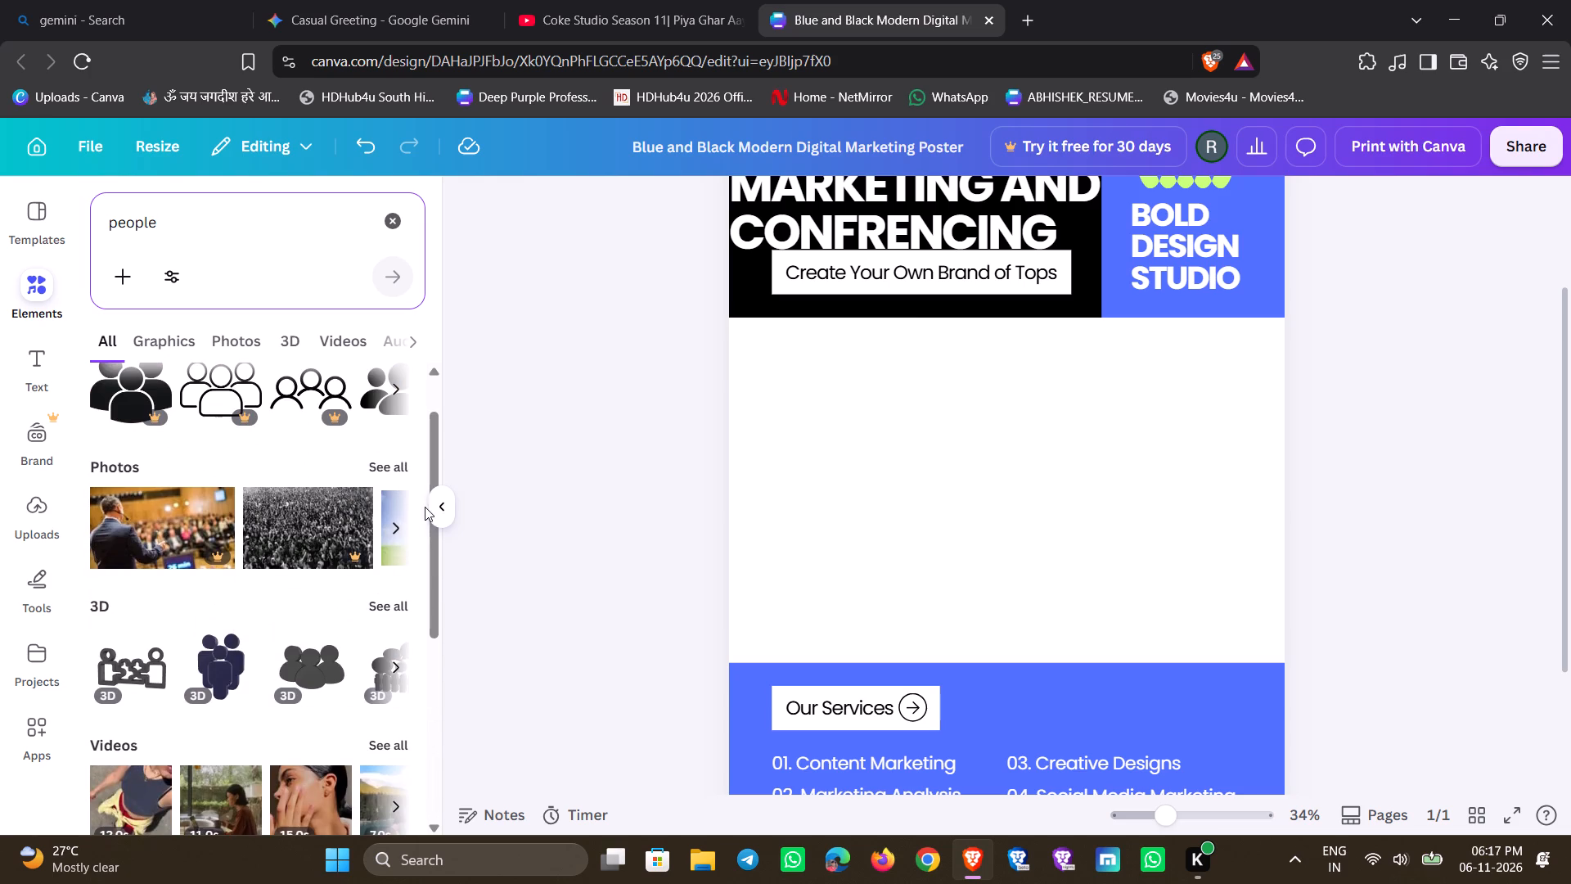
pyautogui.click(398, 521)
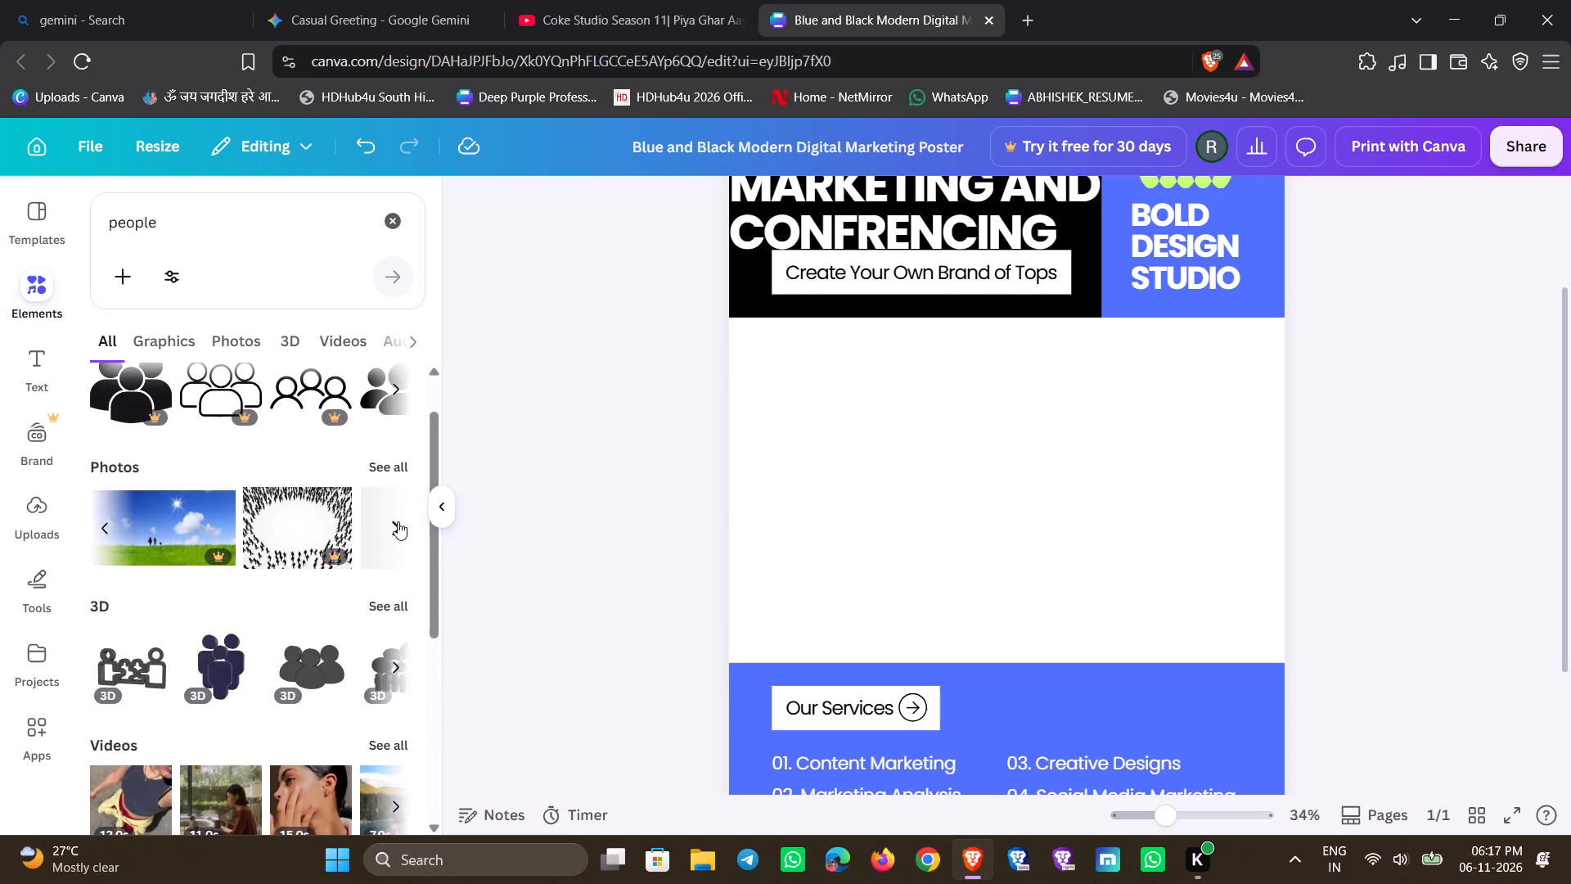
pyautogui.click(398, 521)
pyautogui.click(304, 543)
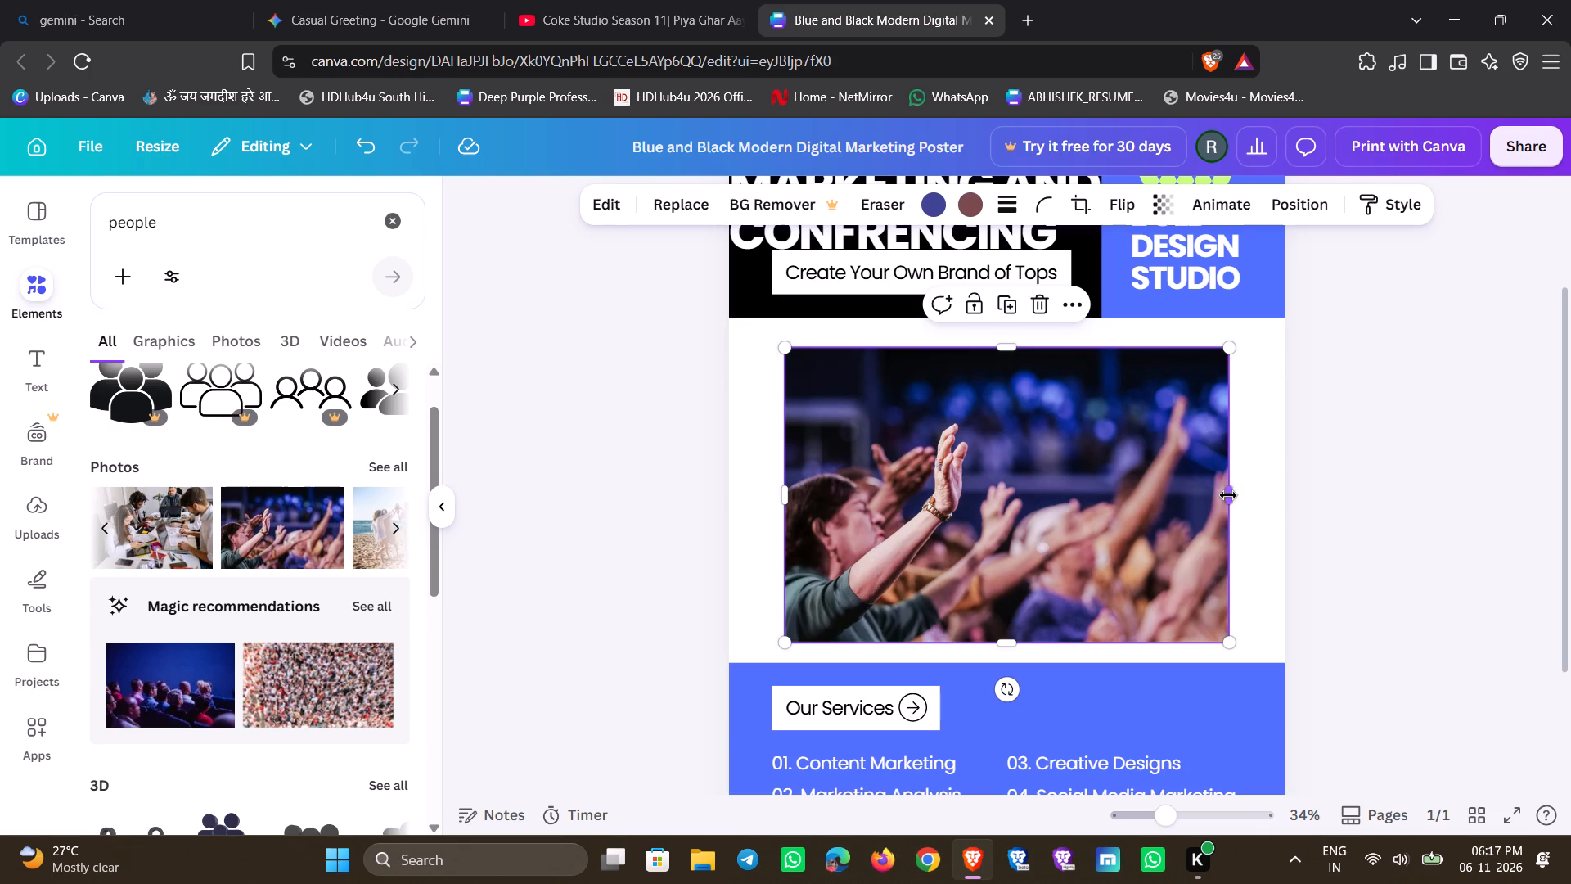
# Enlarge and position the crowd photo so it fills the blank area between the poster's header and the services section.
pyautogui.moveTo(1228, 495); pyautogui.dragTo(1272, 491)
pyautogui.moveTo(1137, 490); pyautogui.dragTo(1081, 456)
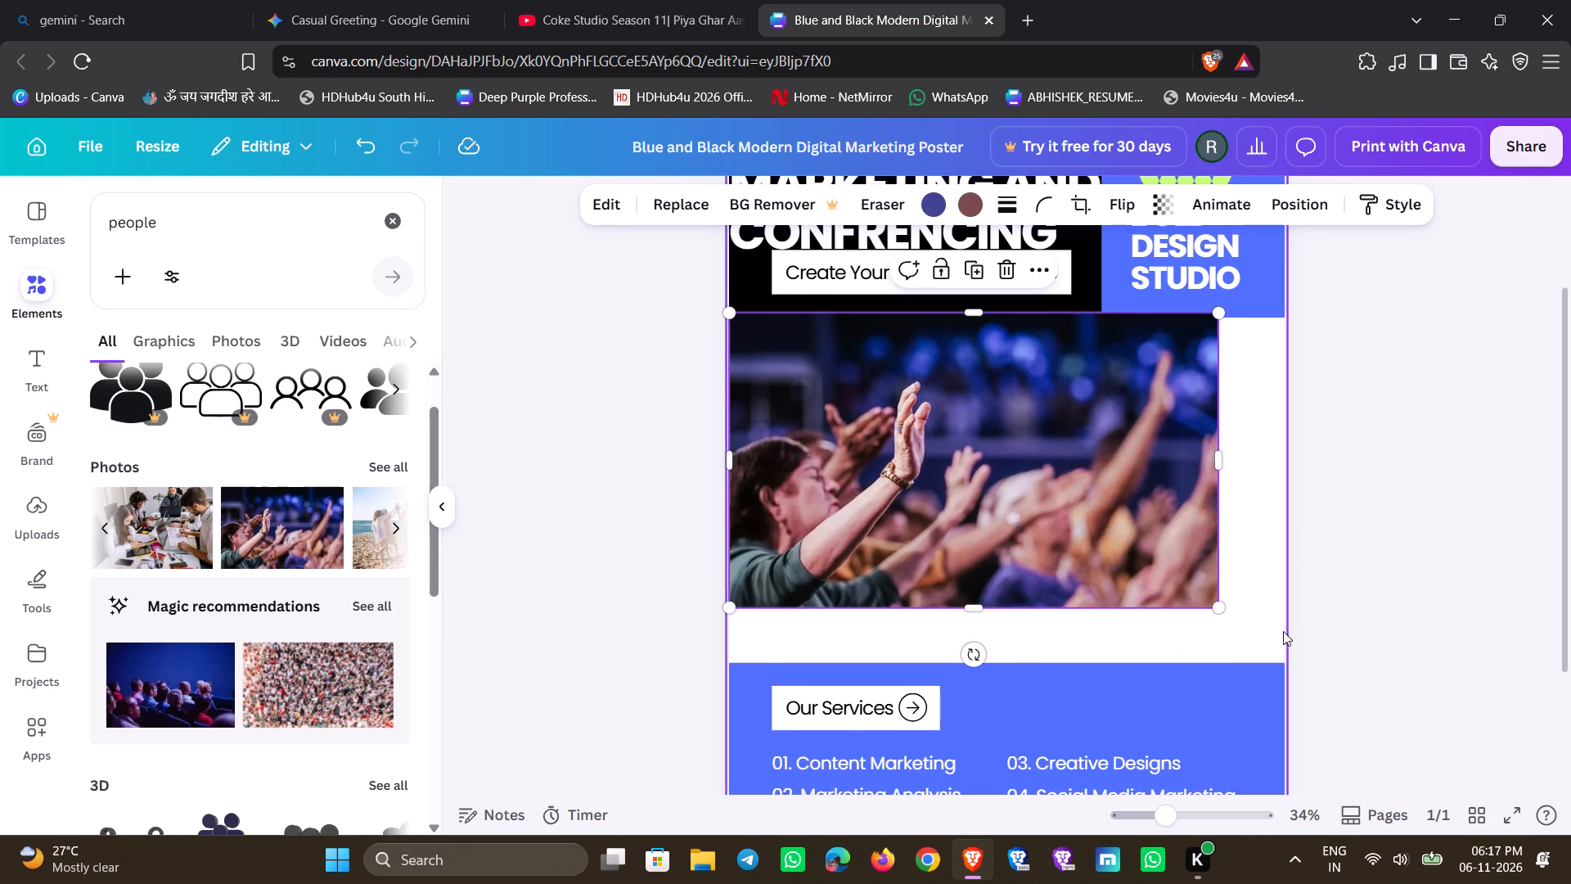
pyautogui.moveTo(1219, 607); pyautogui.dragTo(1272, 650)
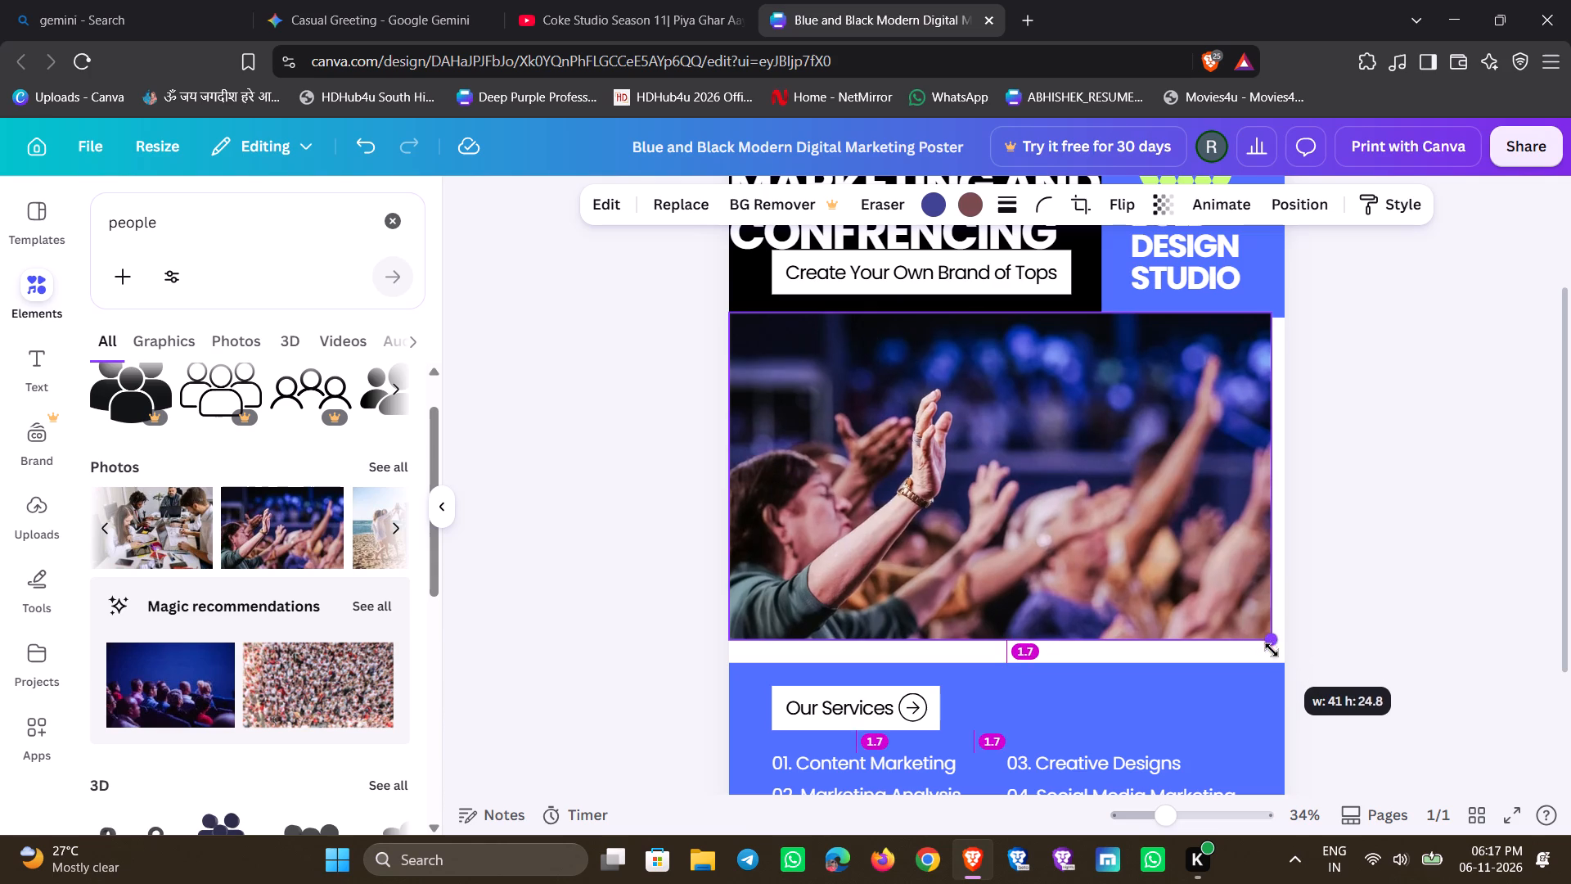
pyautogui.moveTo(1272, 650); pyautogui.dragTo(1281, 657)
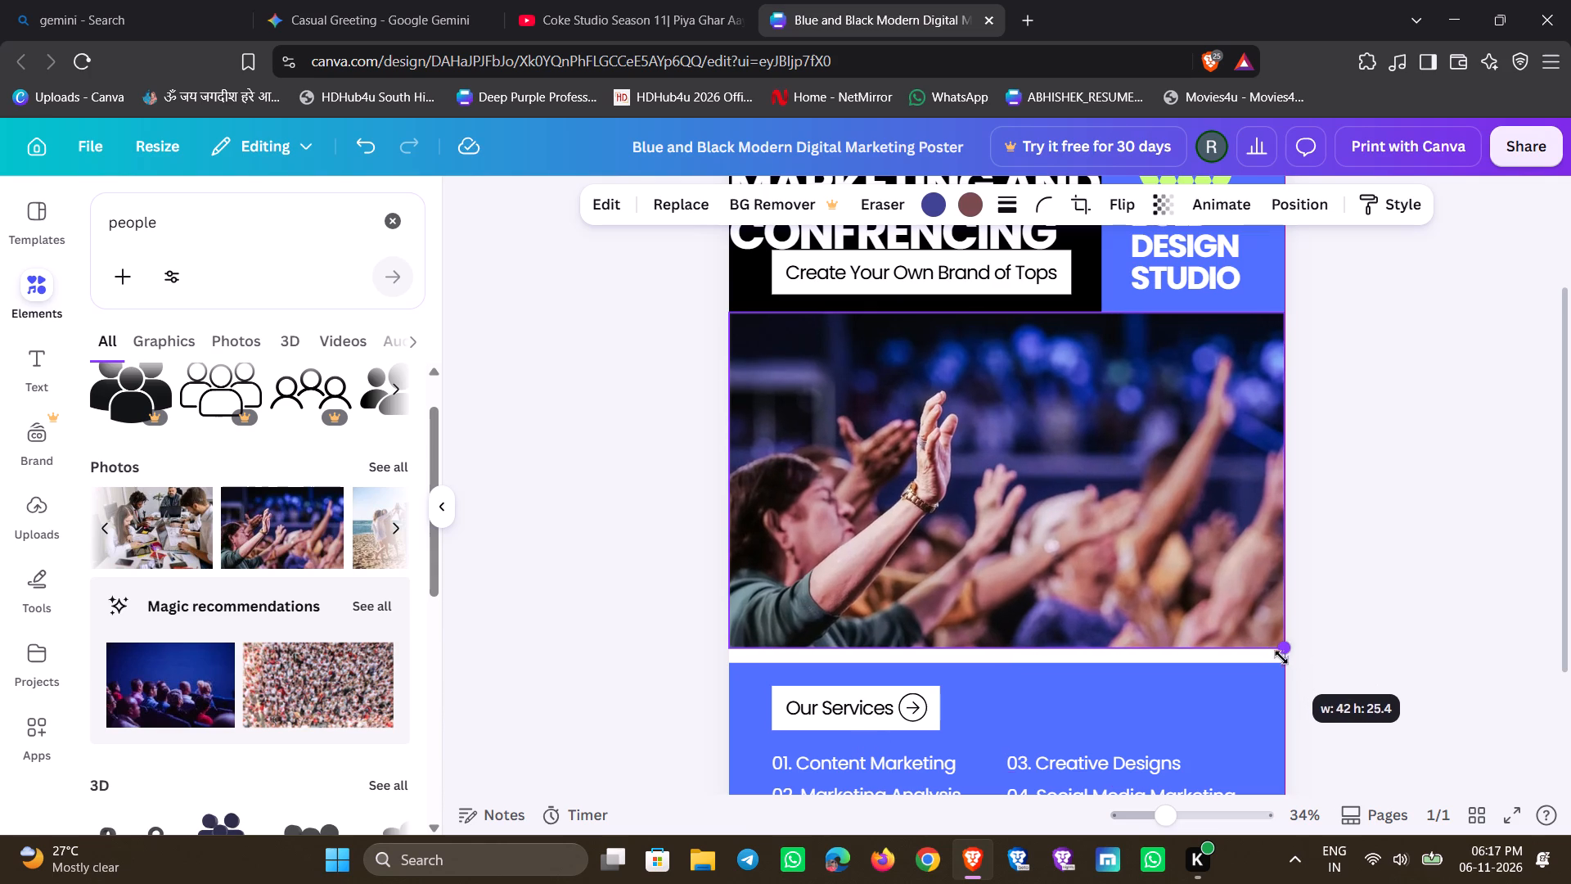
pyautogui.moveTo(1281, 657); pyautogui.dragTo(1286, 664)
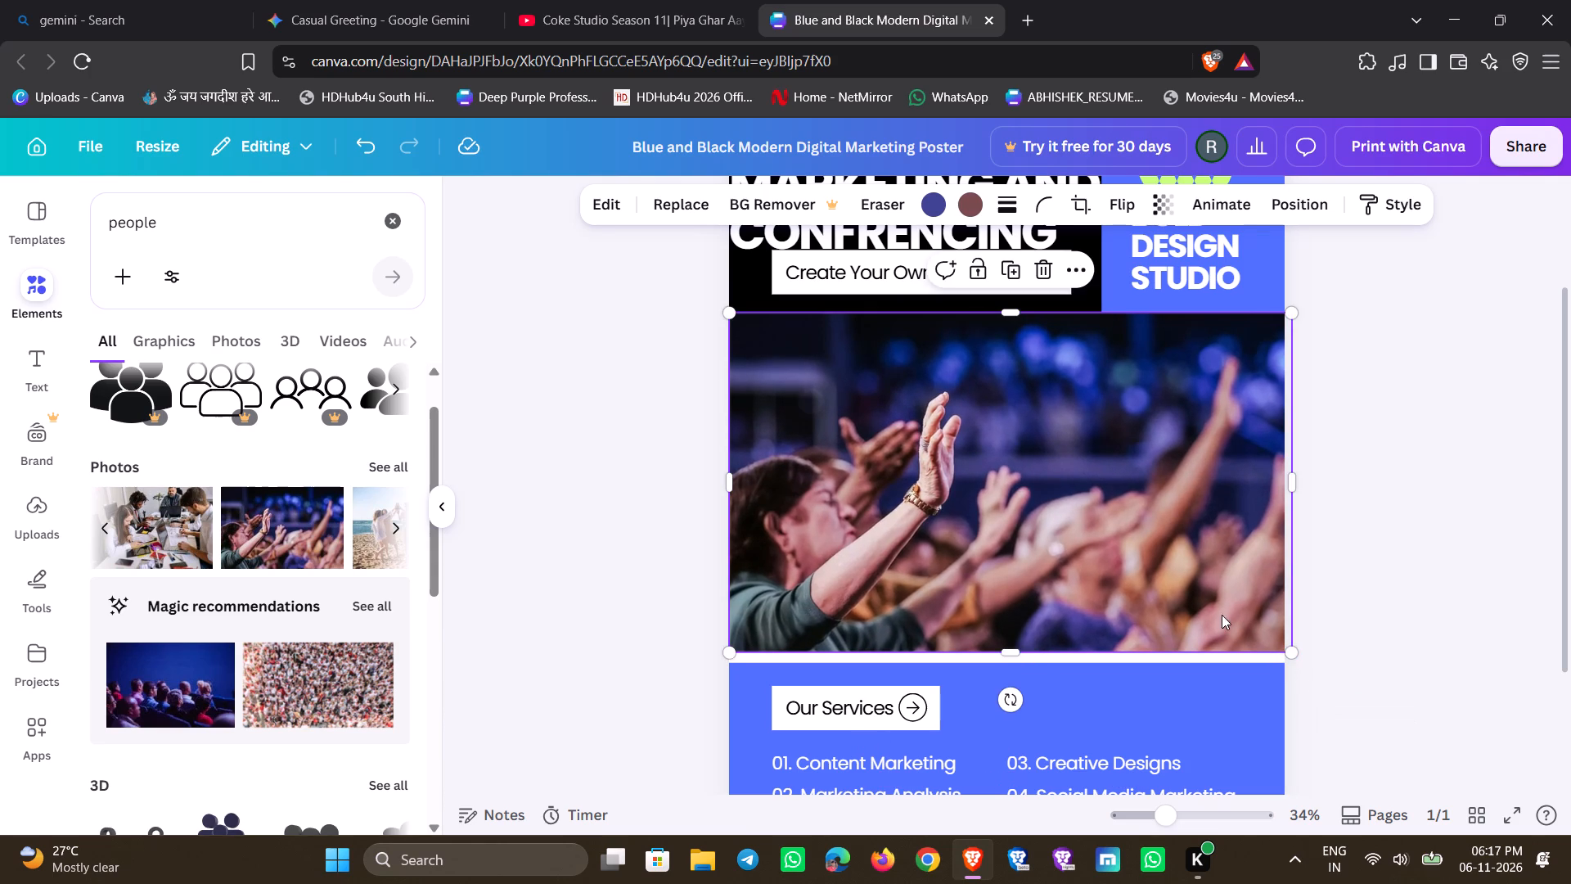
pyautogui.click(1184, 584)
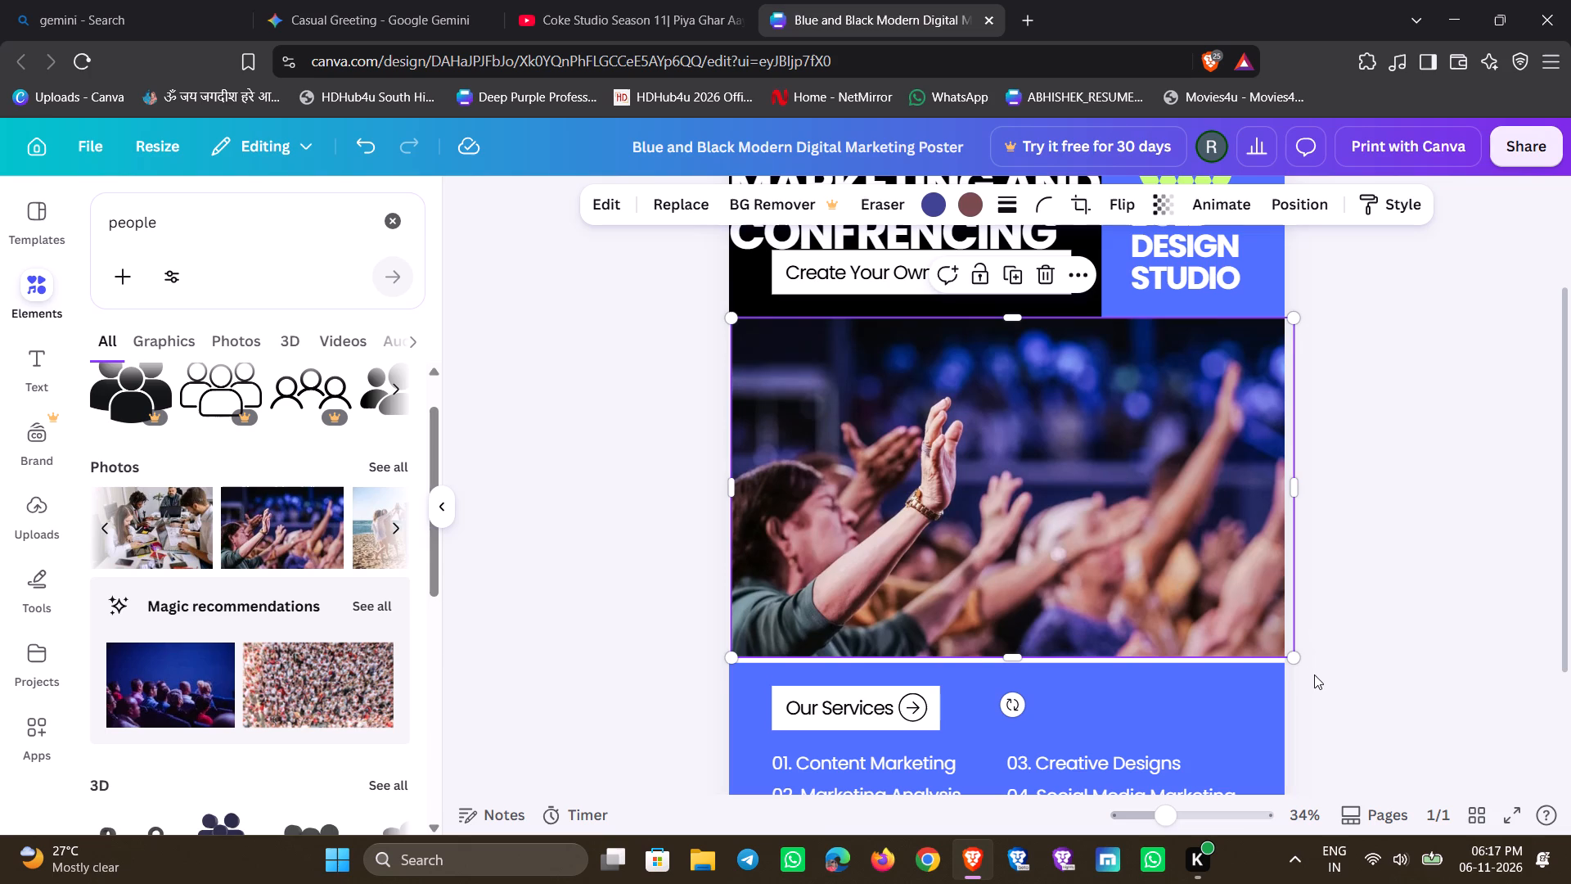
pyautogui.moveTo(1299, 653); pyautogui.dragTo(1307, 662)
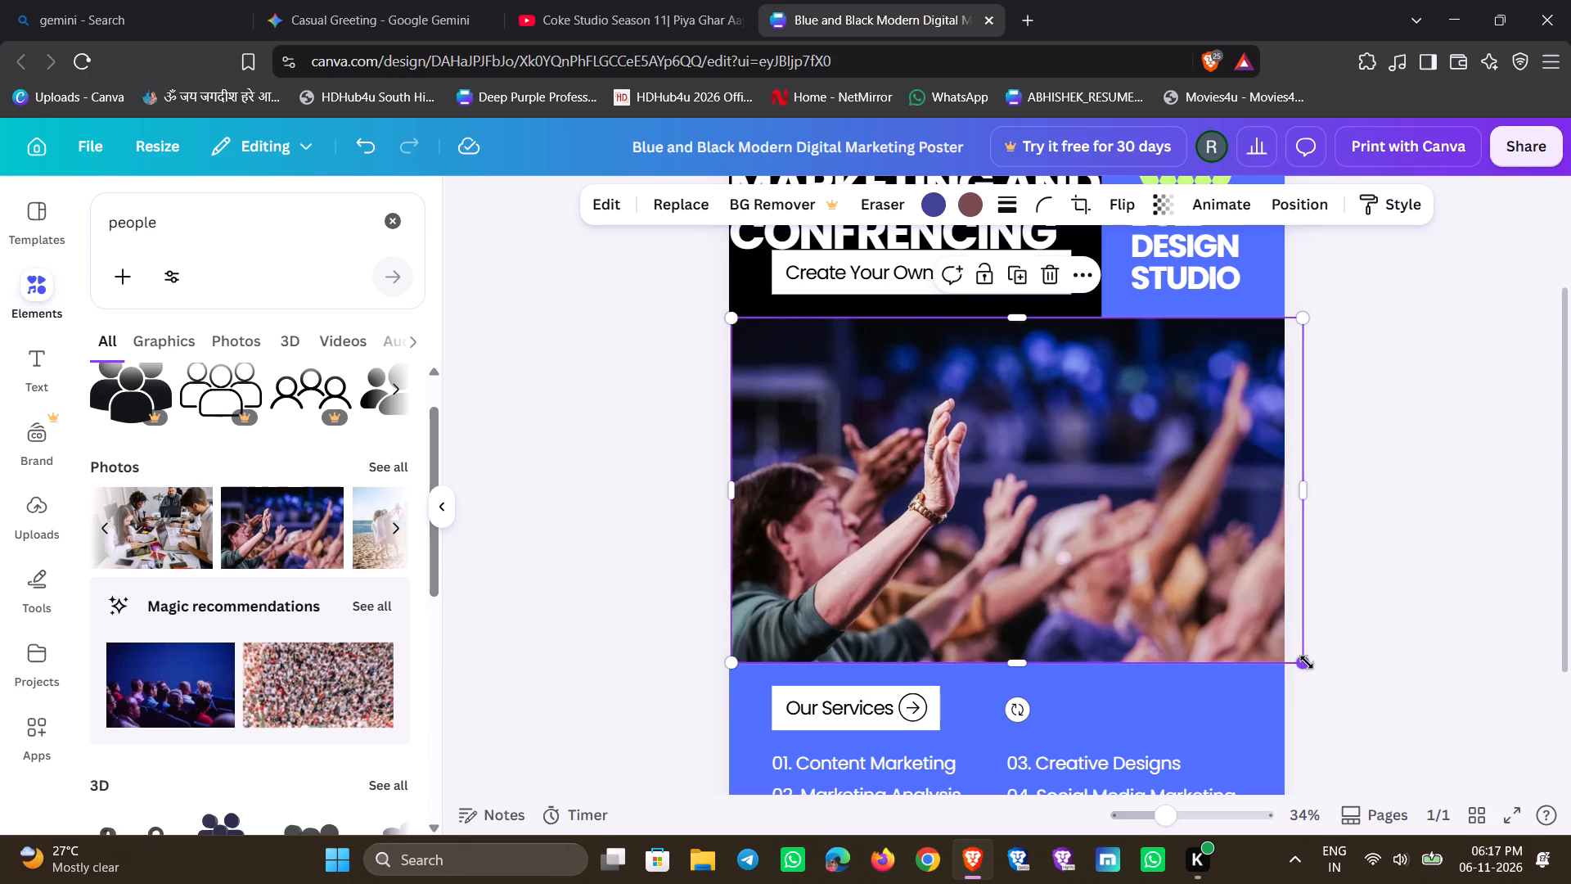
pyautogui.click(1409, 617)
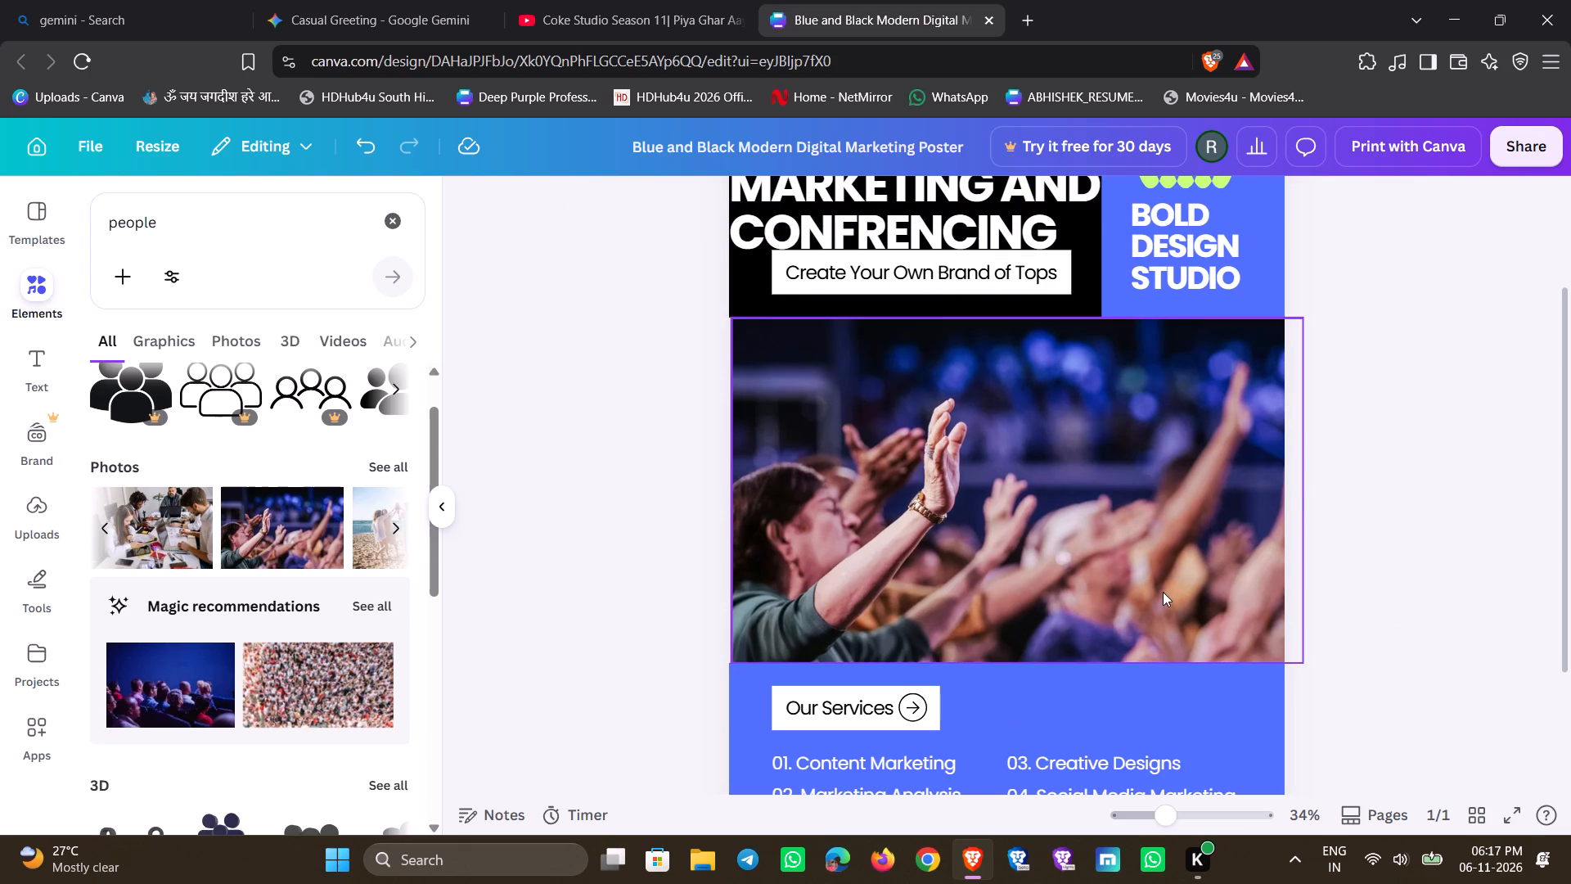
pyautogui.click(1163, 589)
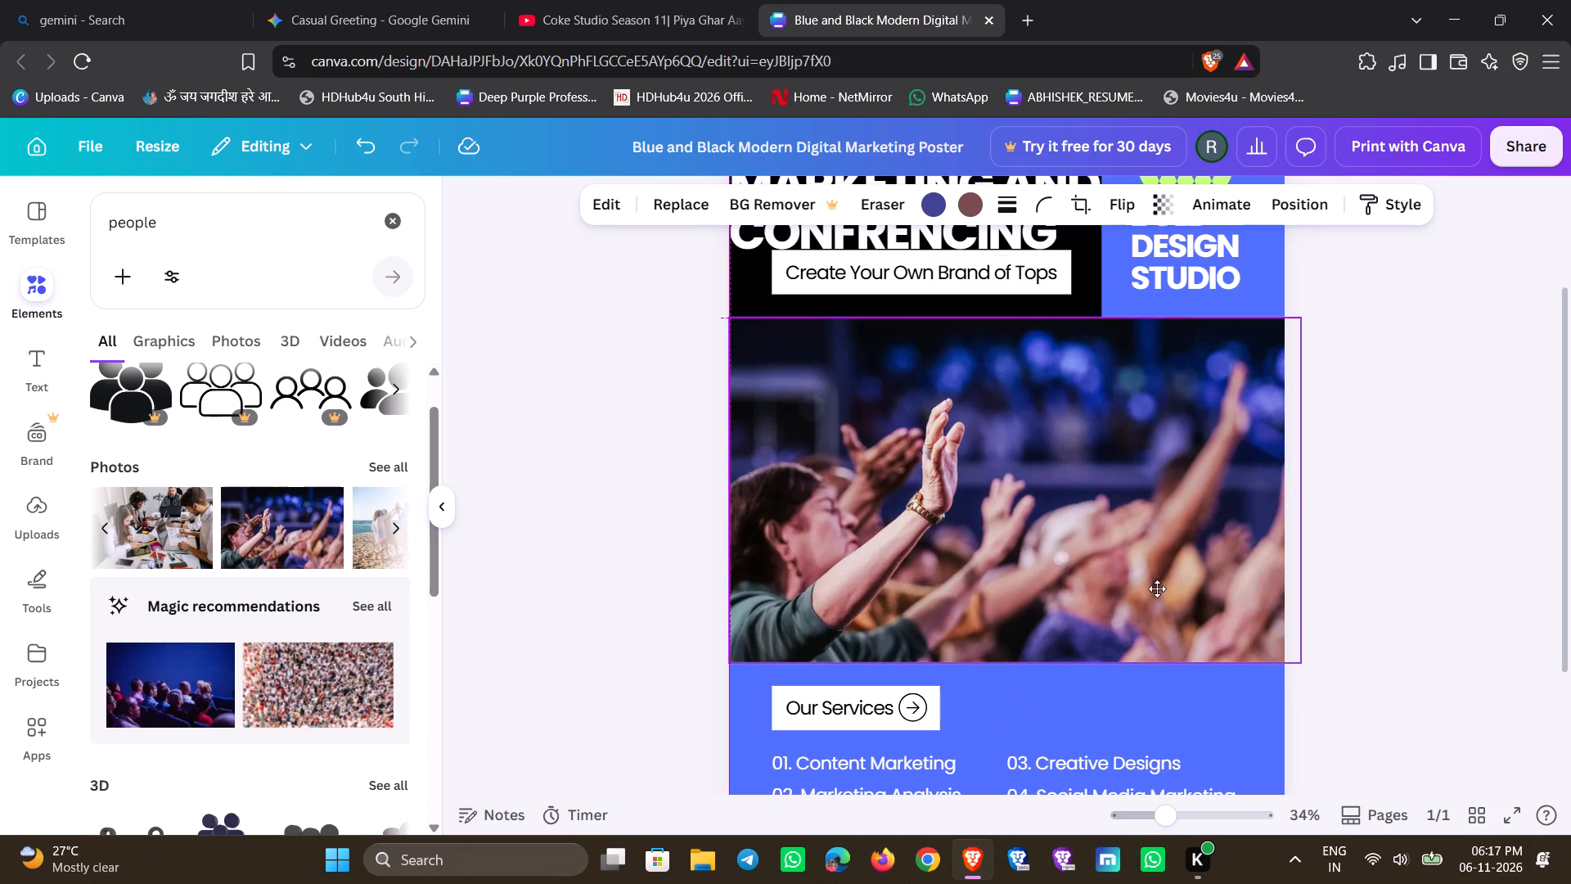
pyautogui.click(1419, 589)
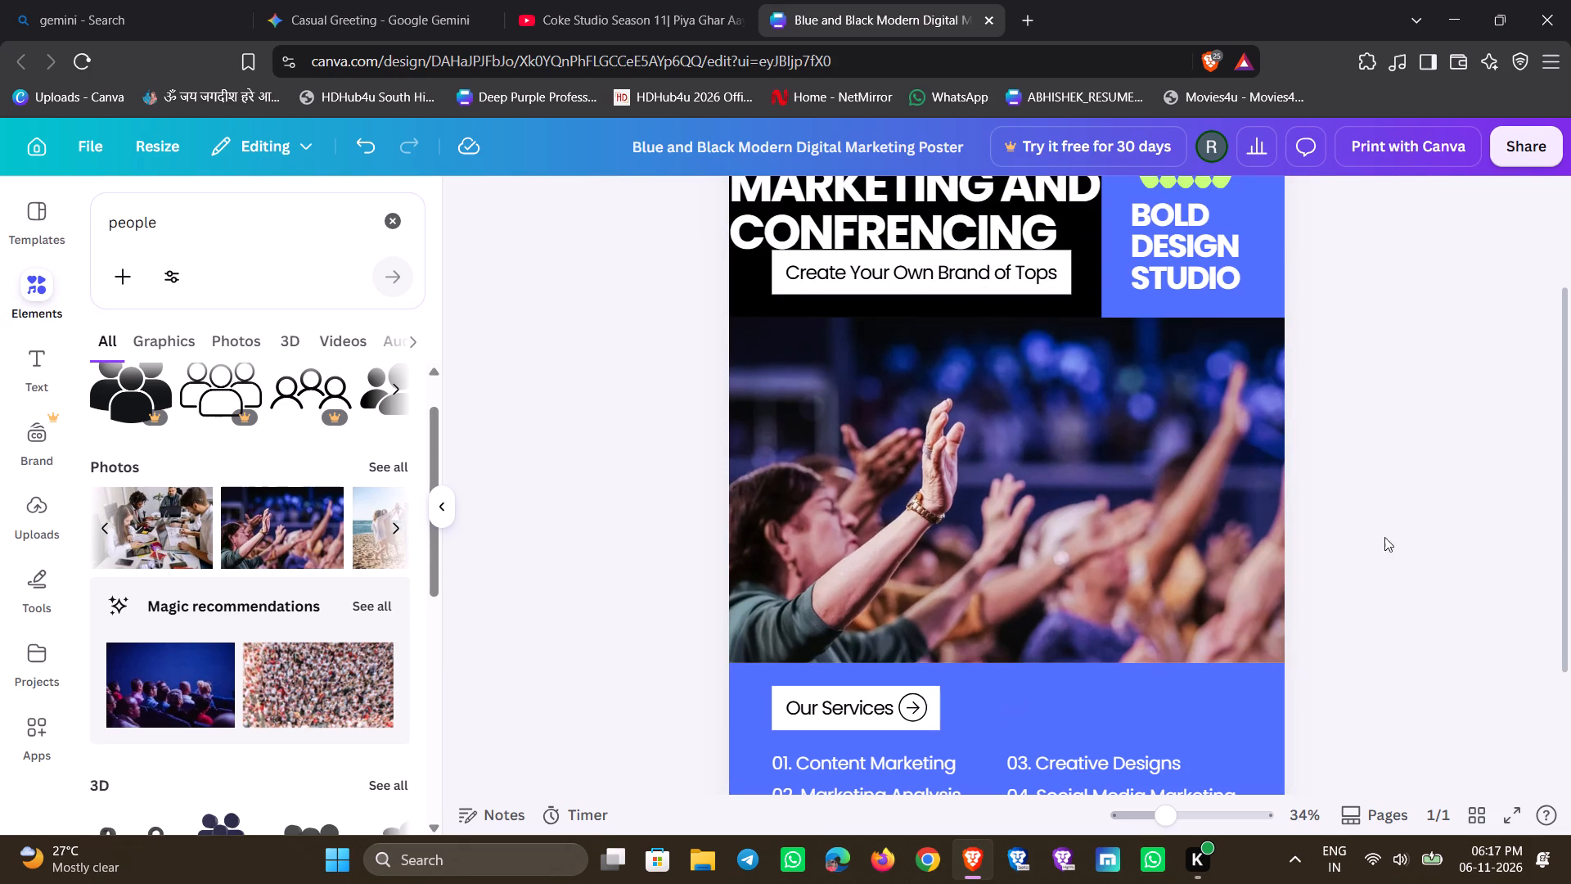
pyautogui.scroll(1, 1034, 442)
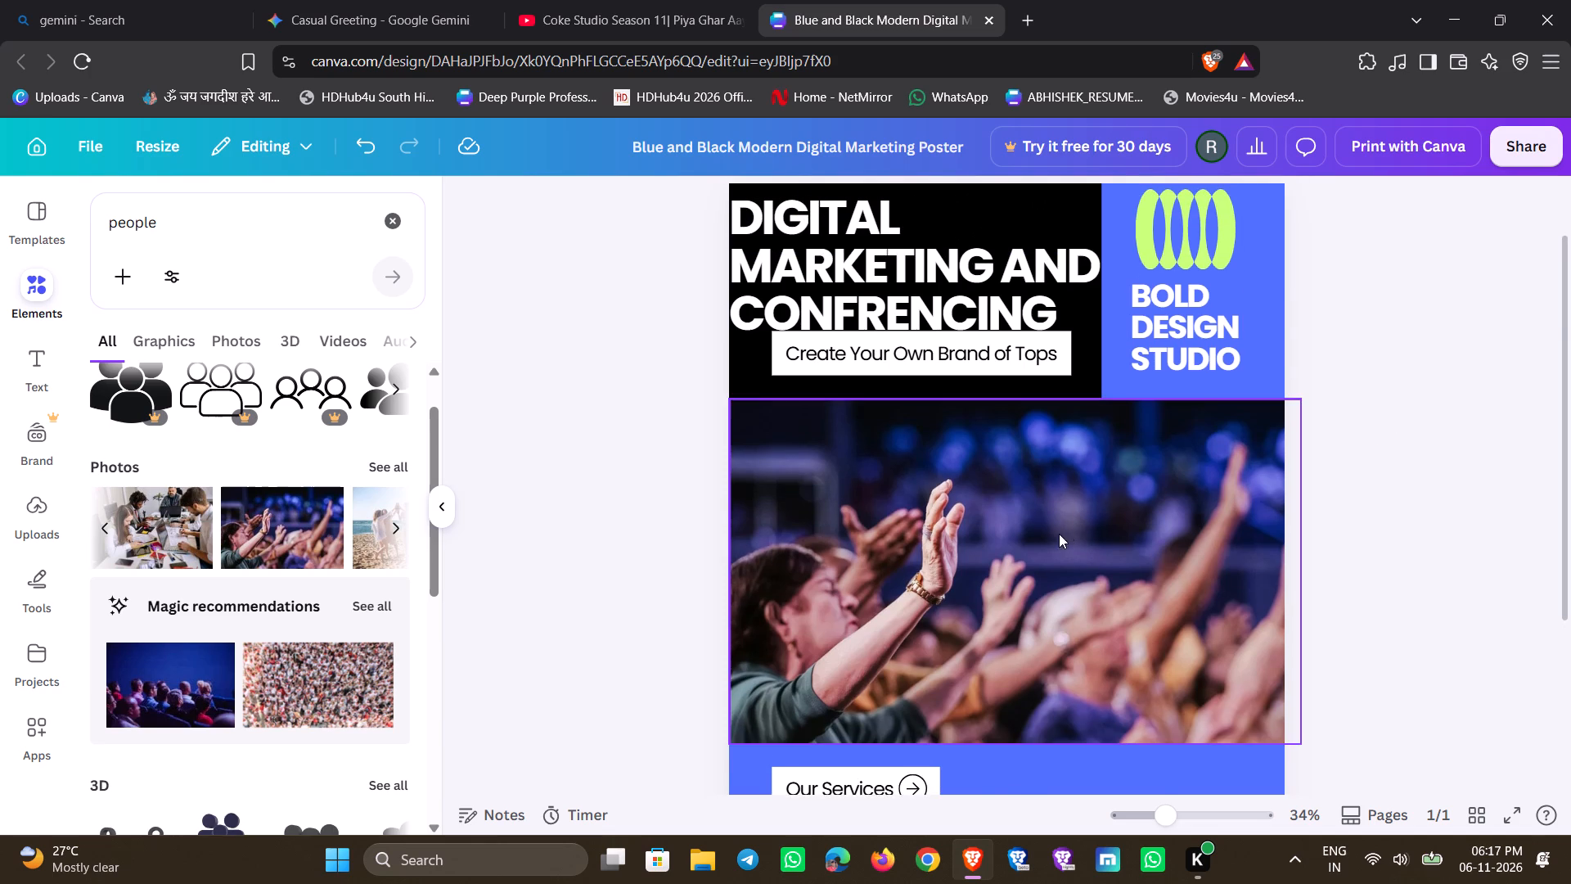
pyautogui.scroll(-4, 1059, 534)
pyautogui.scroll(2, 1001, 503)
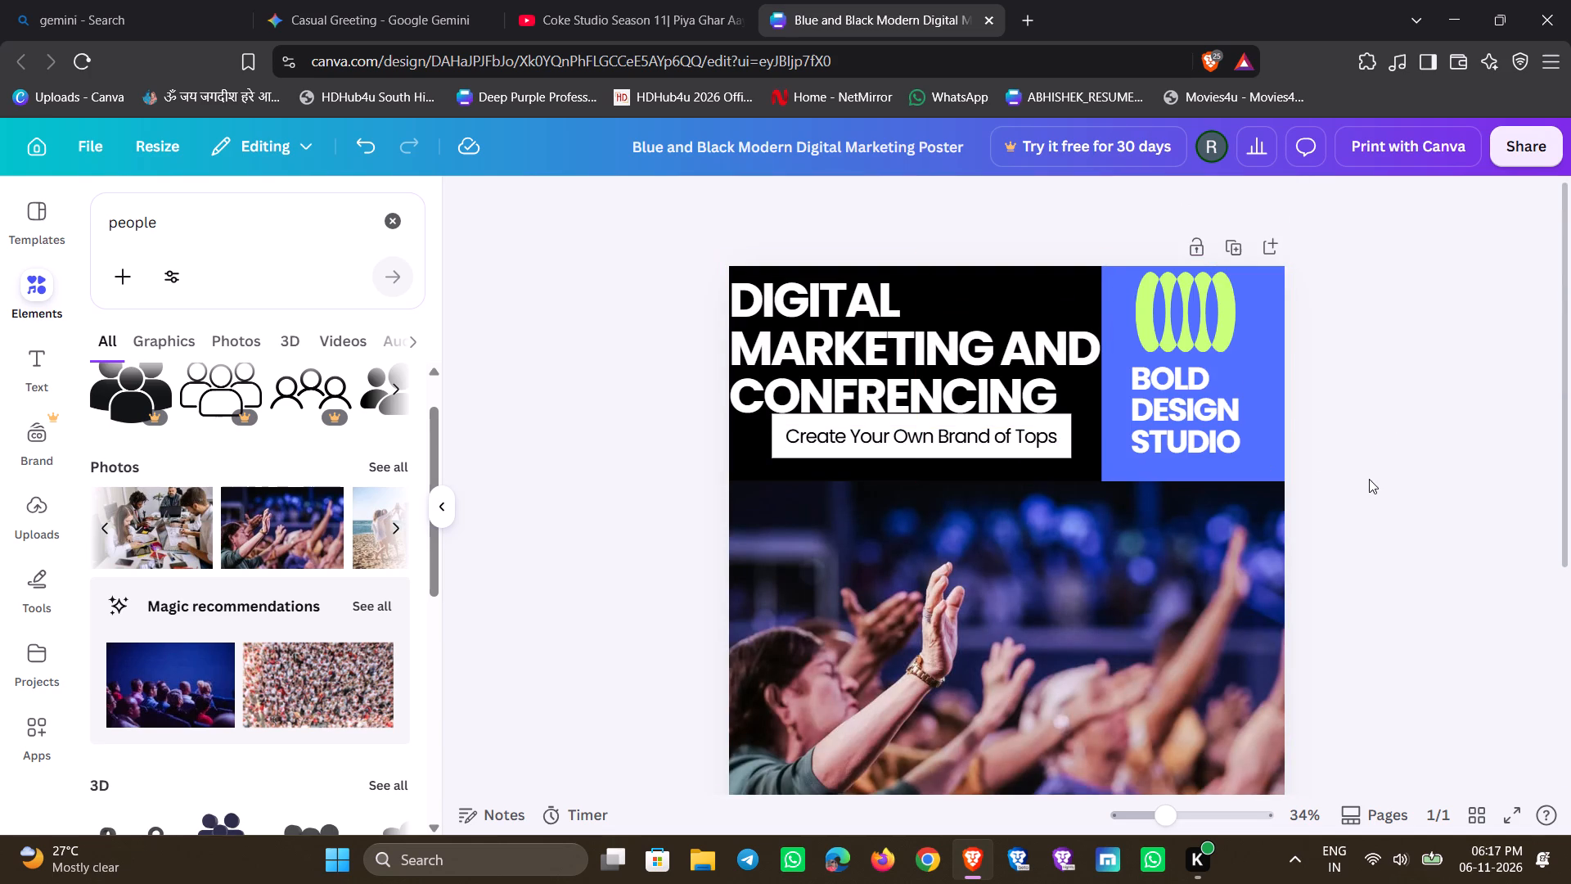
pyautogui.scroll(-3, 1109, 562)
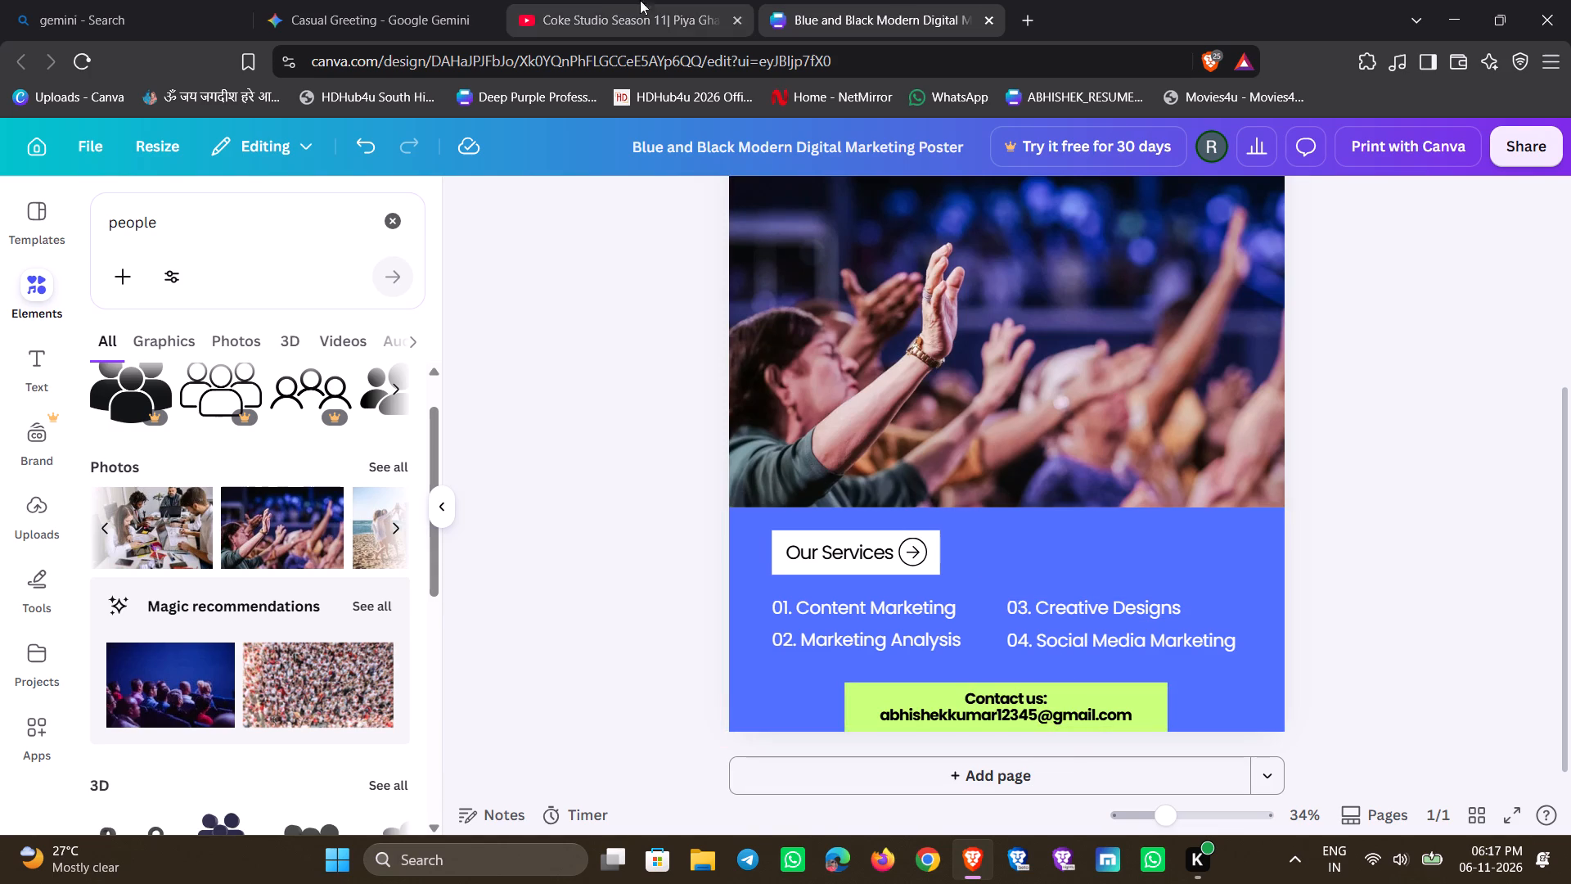
# Find Canva through a web search for "canva", open its home page in a new tab, and close the search results.
pyautogui.click(1030, 16)
pyautogui.write('ca')
pyautogui.write('nc')
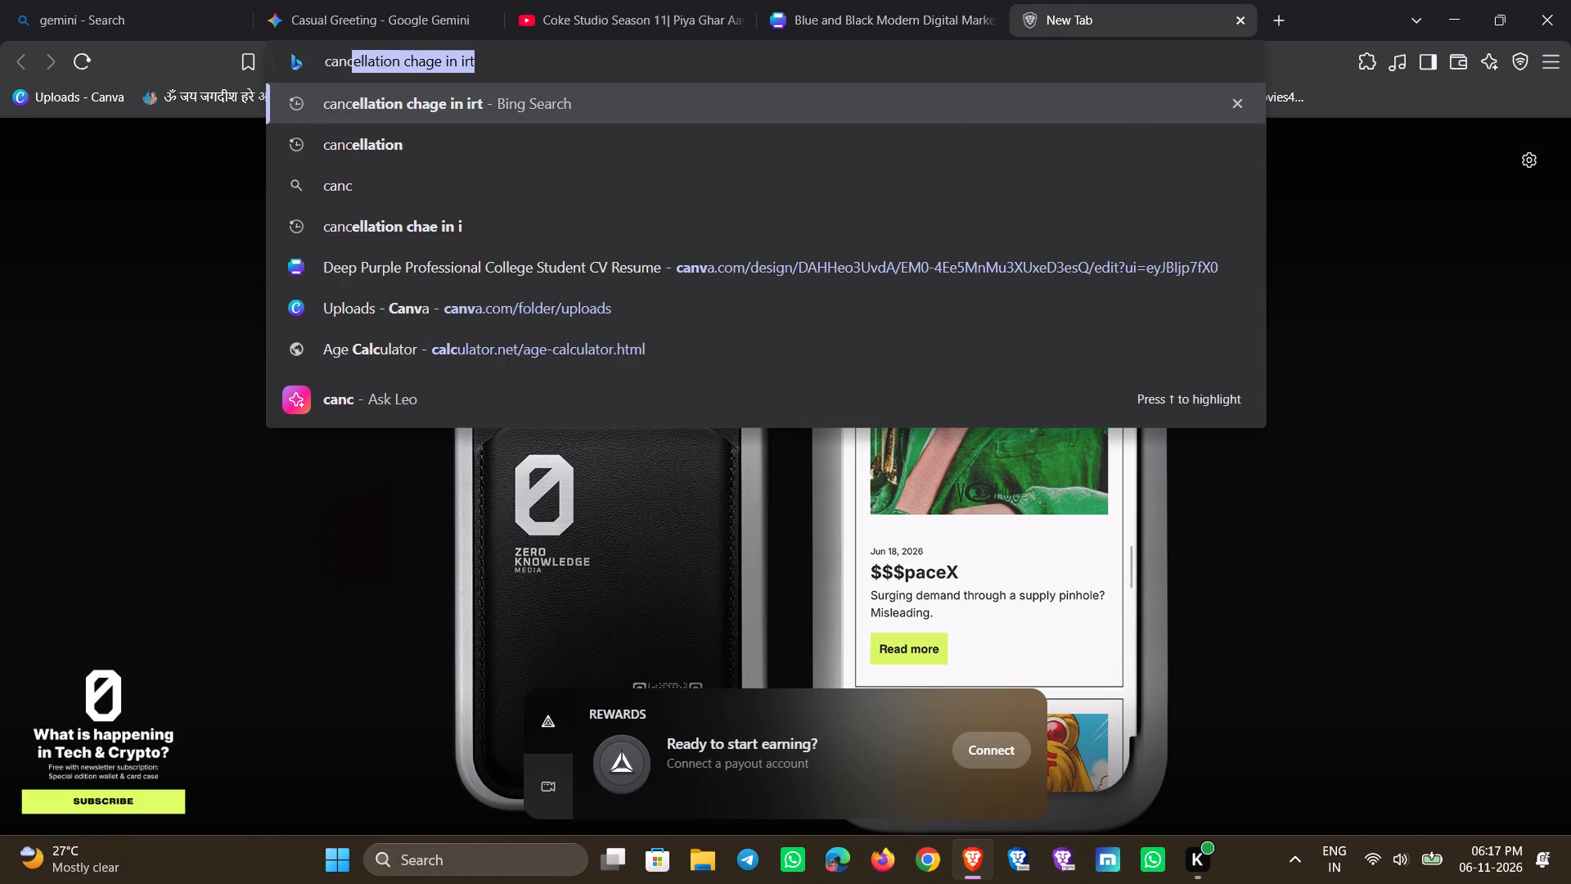
pyautogui.press('BackSpace')
pyautogui.press('BackSpace')
pyautogui.write('va')
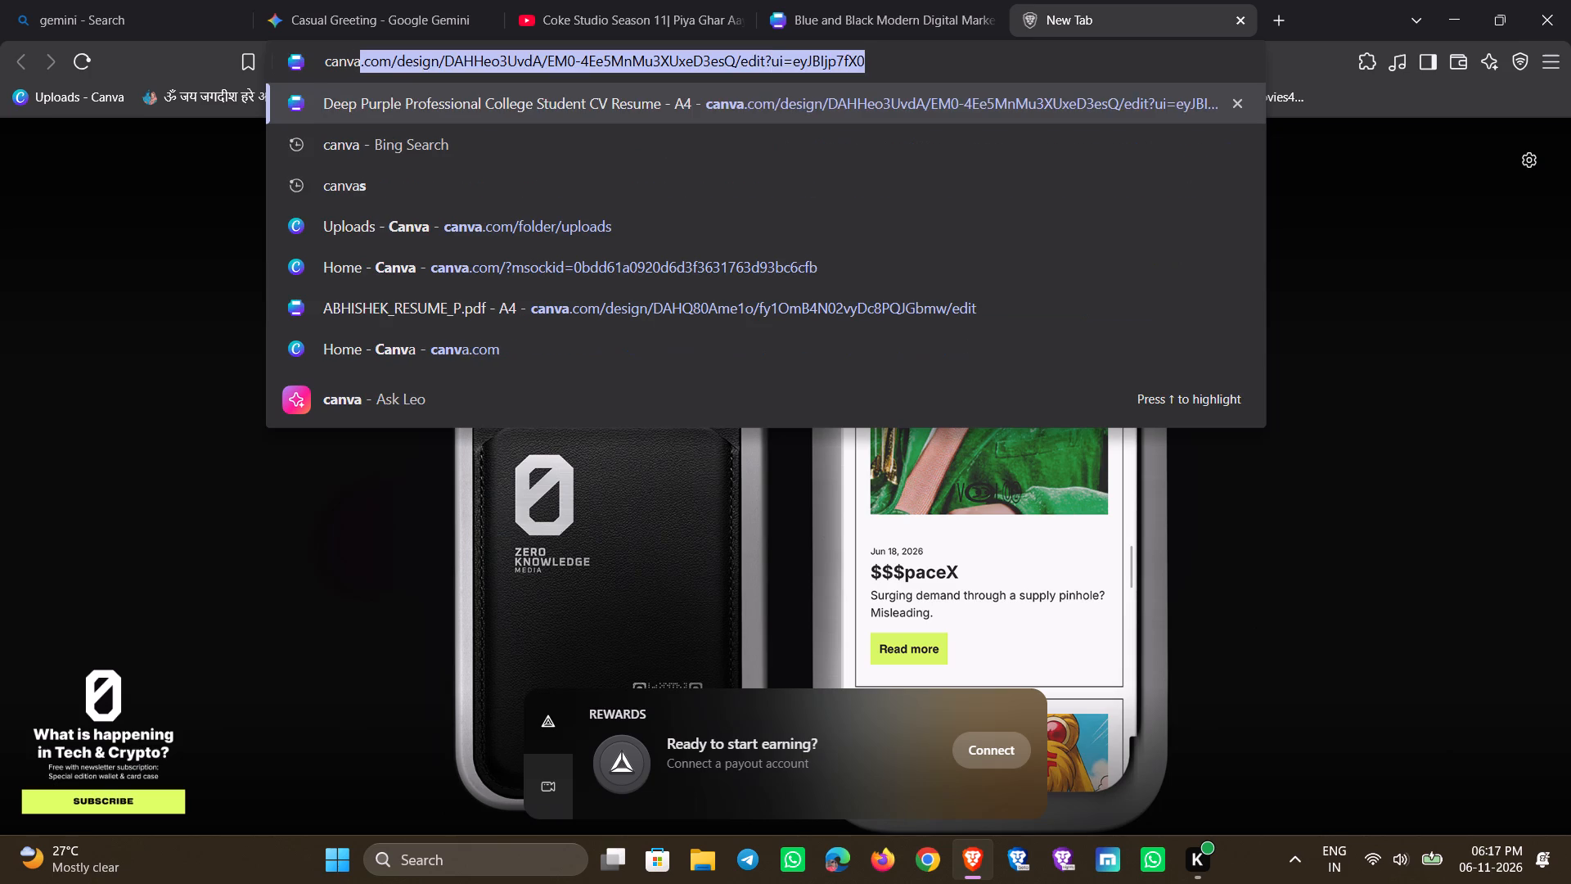
pyautogui.press('space')
pyautogui.press('Return')
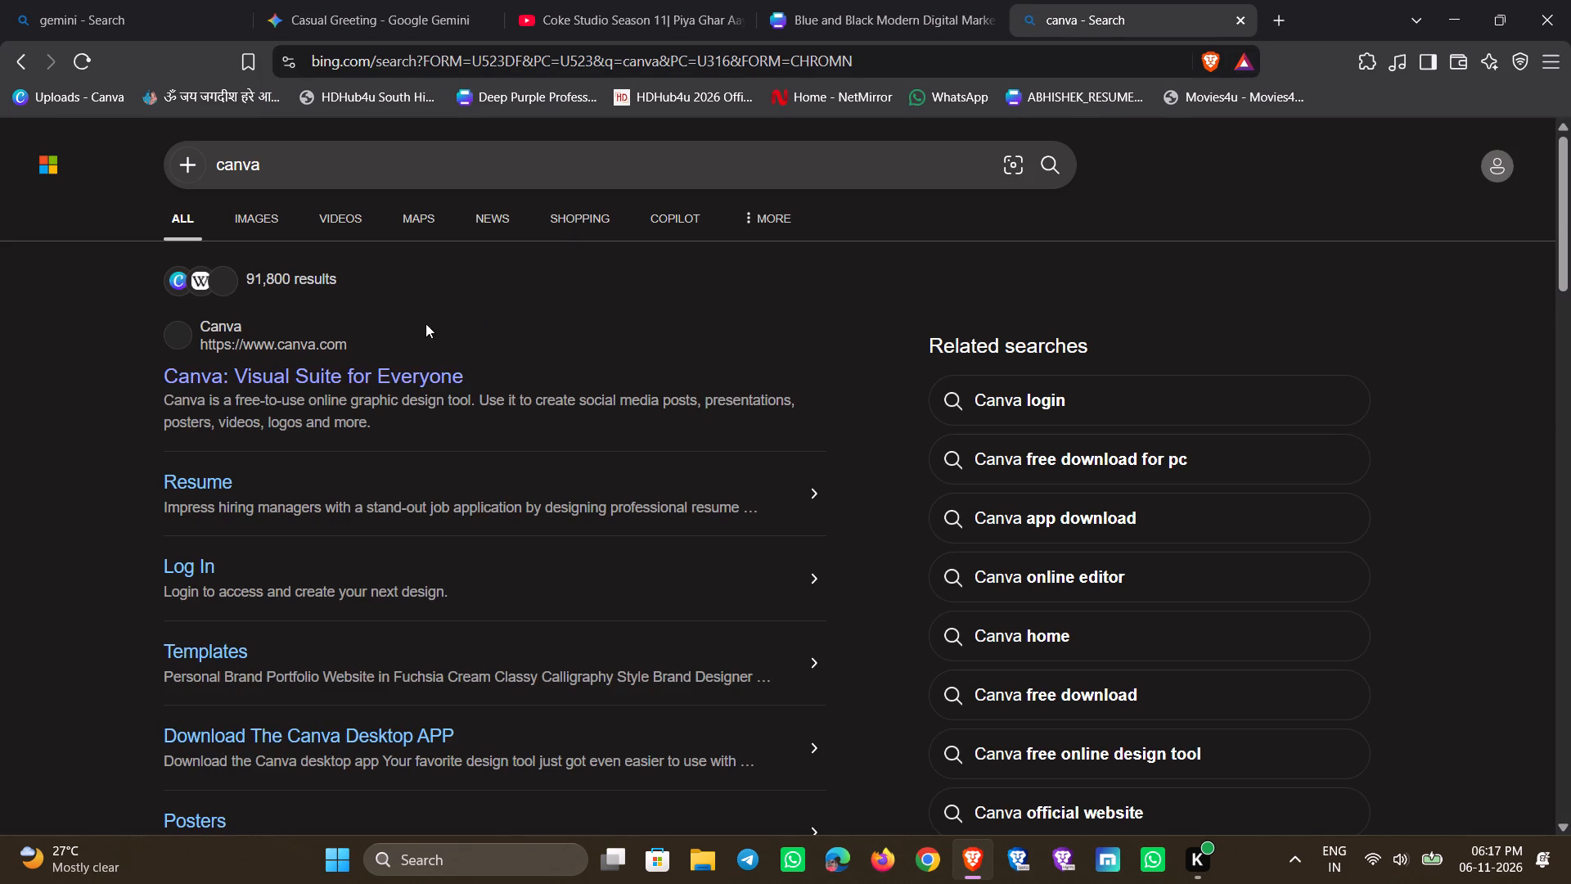
pyautogui.click(397, 368)
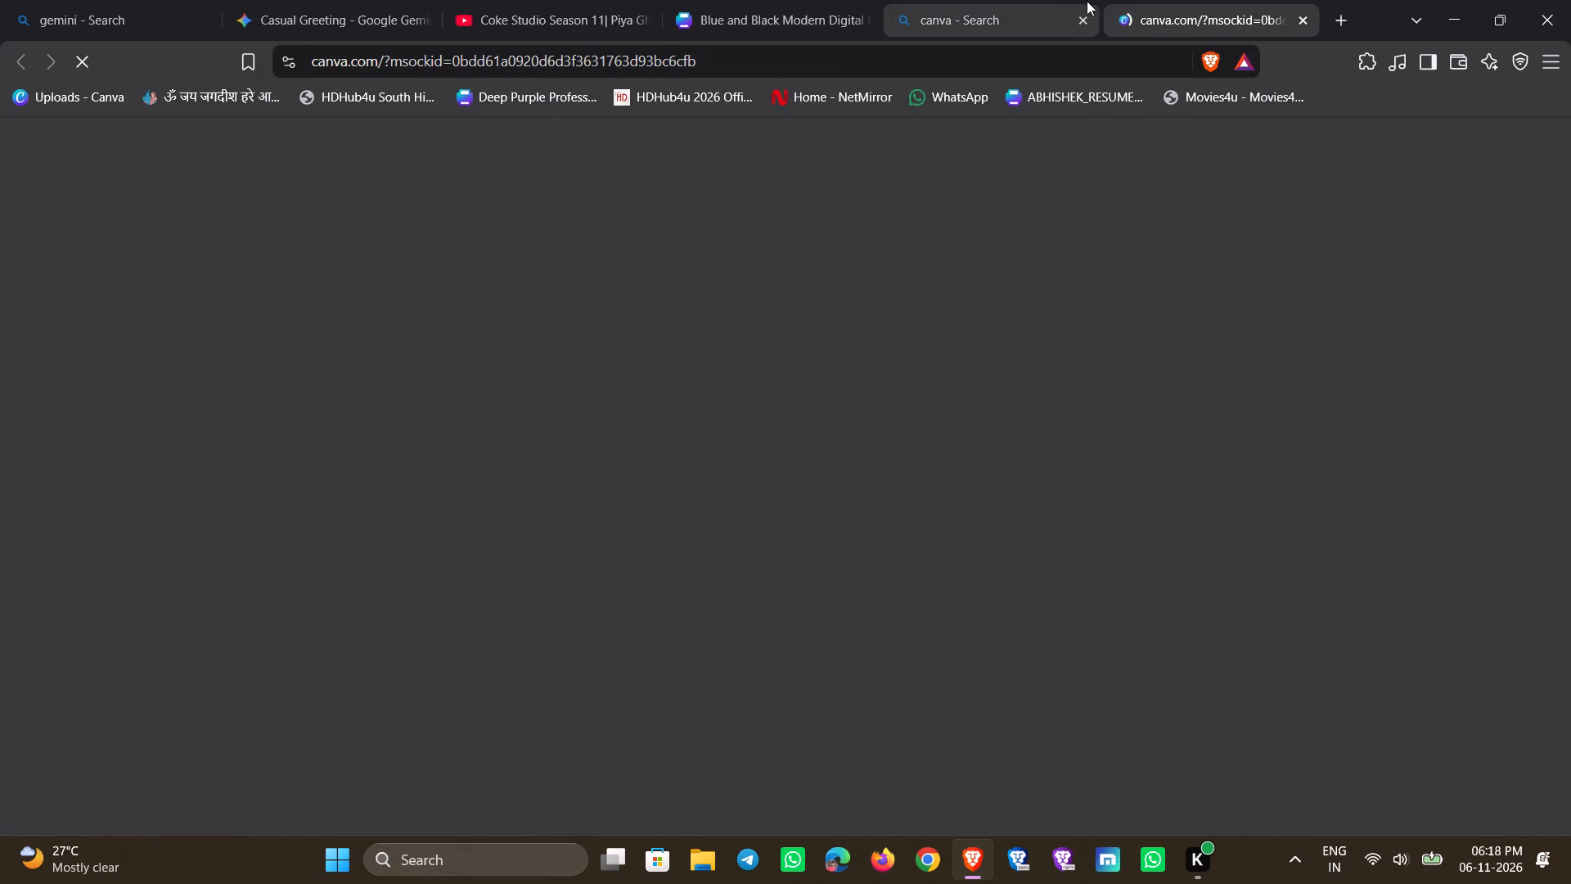
pyautogui.click(1084, 19)
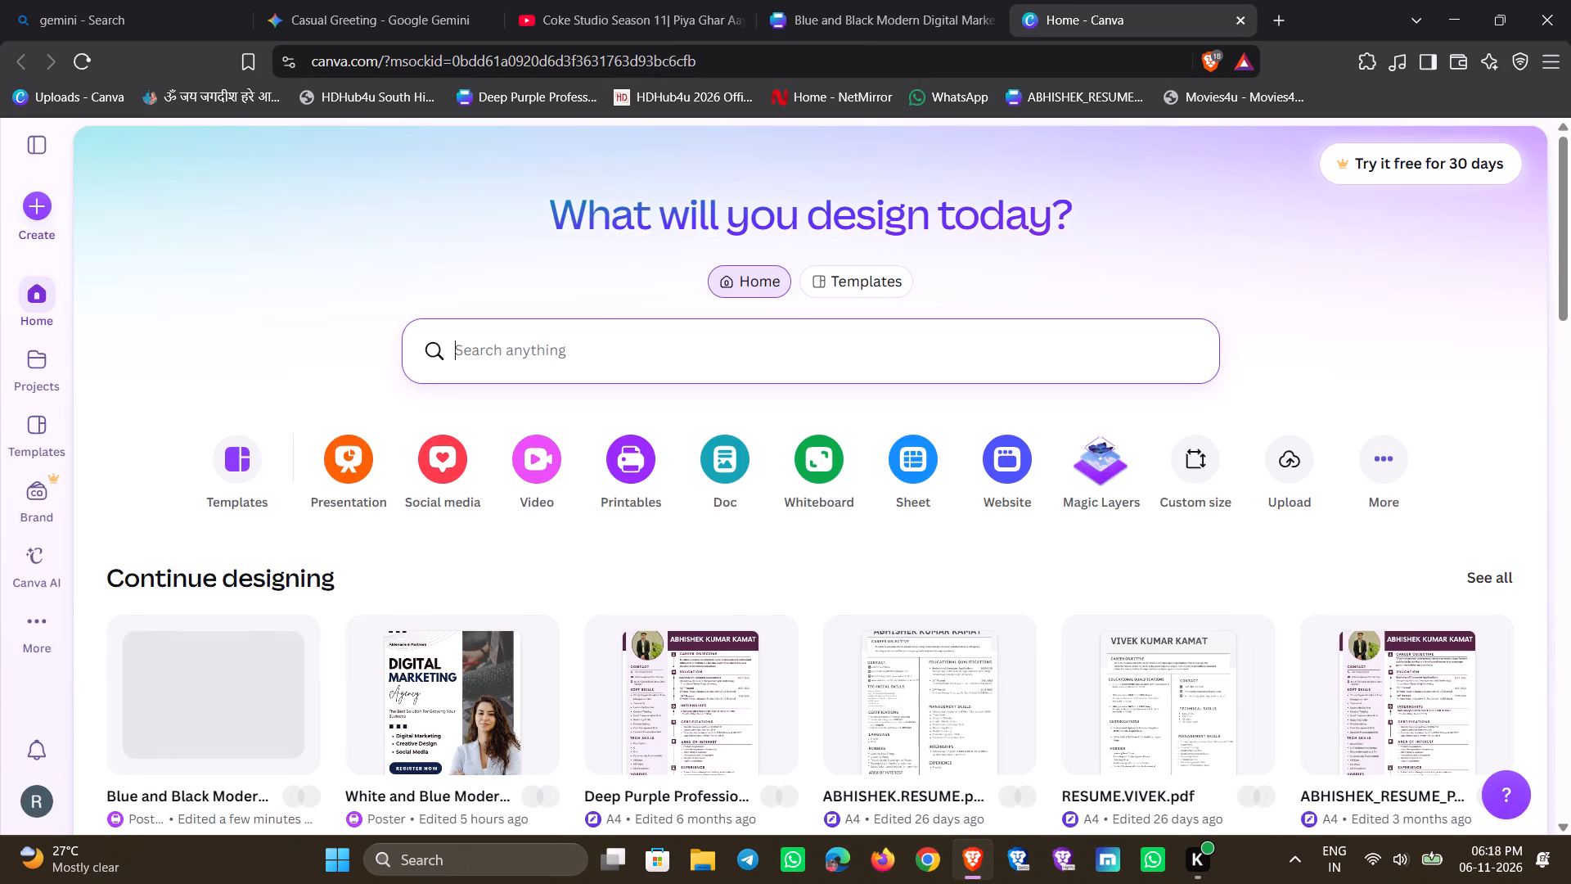
# Move the recent "White and Blue Modern" digital marketing poster design to Trash.
pyautogui.click(538, 640)
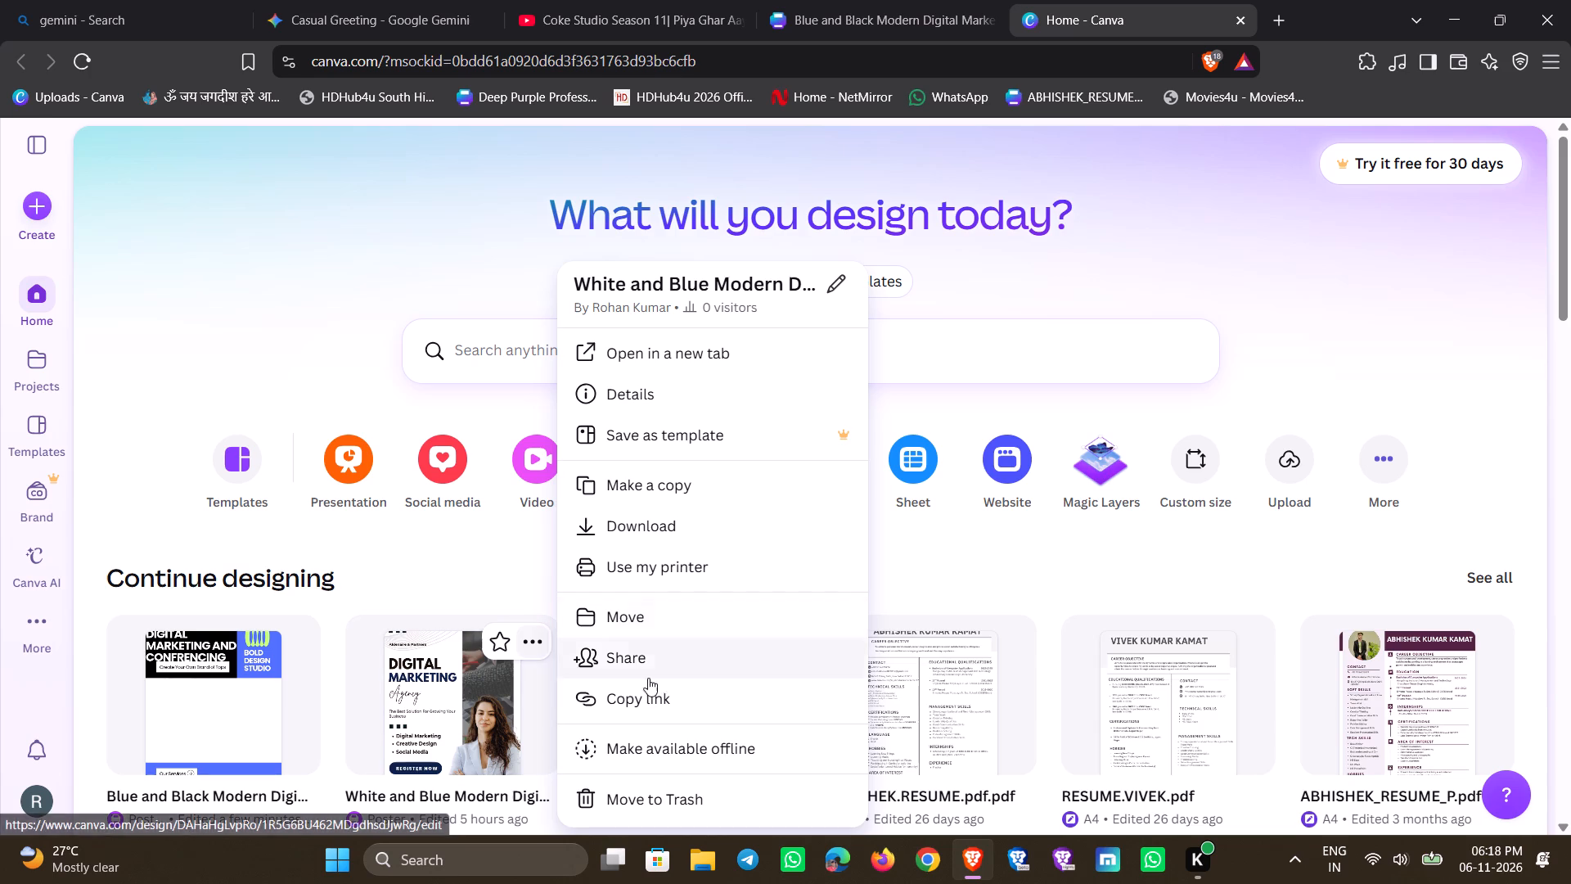
pyautogui.click(691, 800)
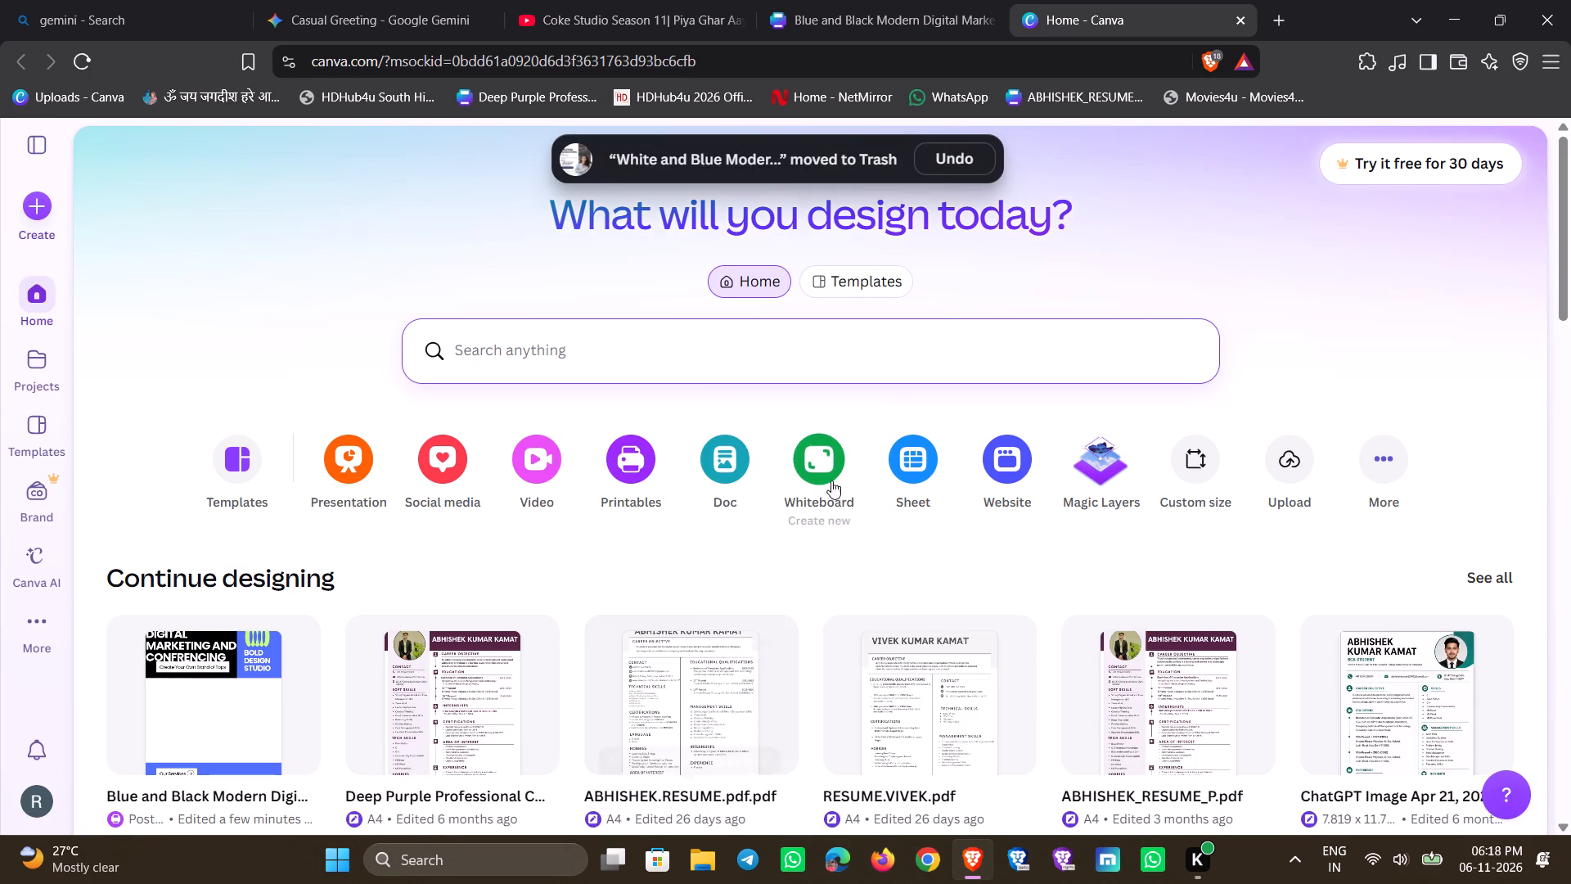
# Search Canva for "poster" and open the green and white "We Are Hiring" template for customising.
pyautogui.write('poster')
pyautogui.press('Return')
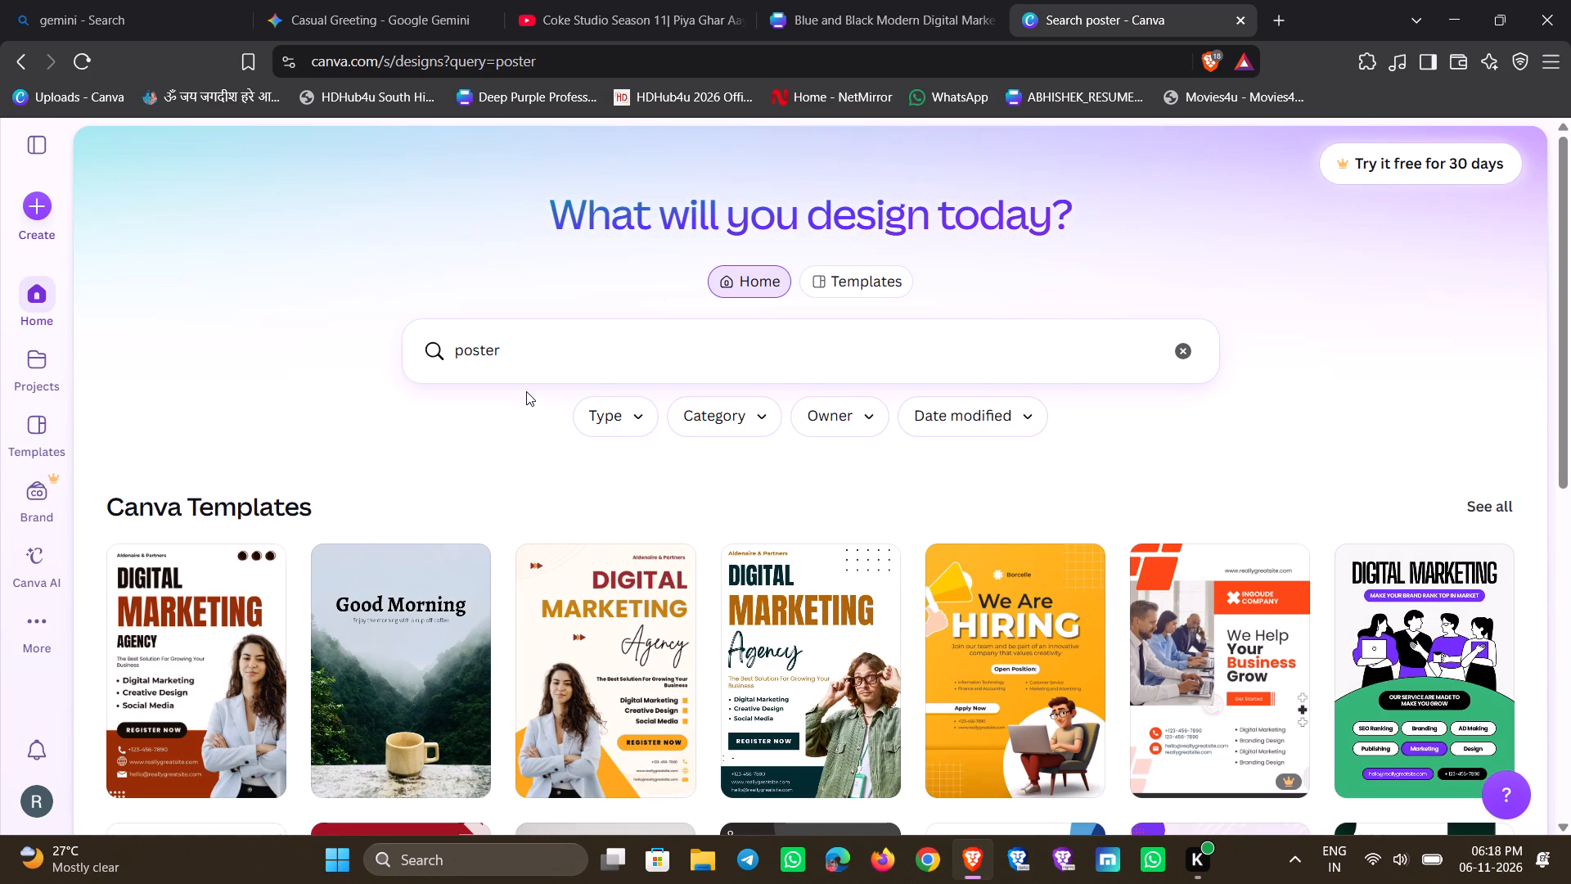
pyautogui.scroll(-2, 517, 551)
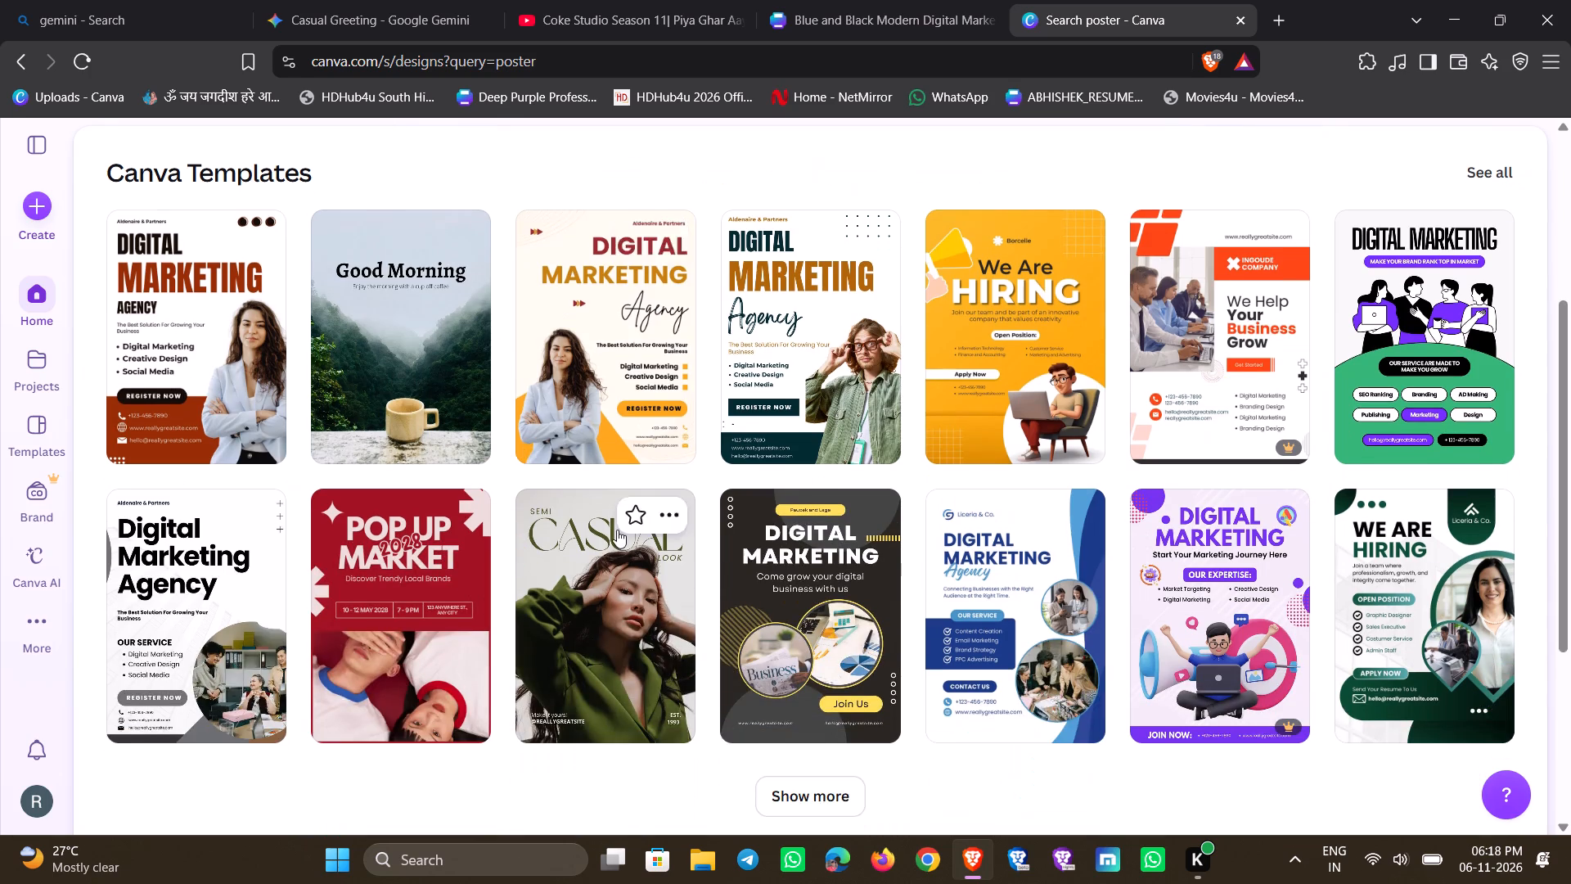
pyautogui.scroll(-2, 618, 531)
pyautogui.scroll(-3, 457, 481)
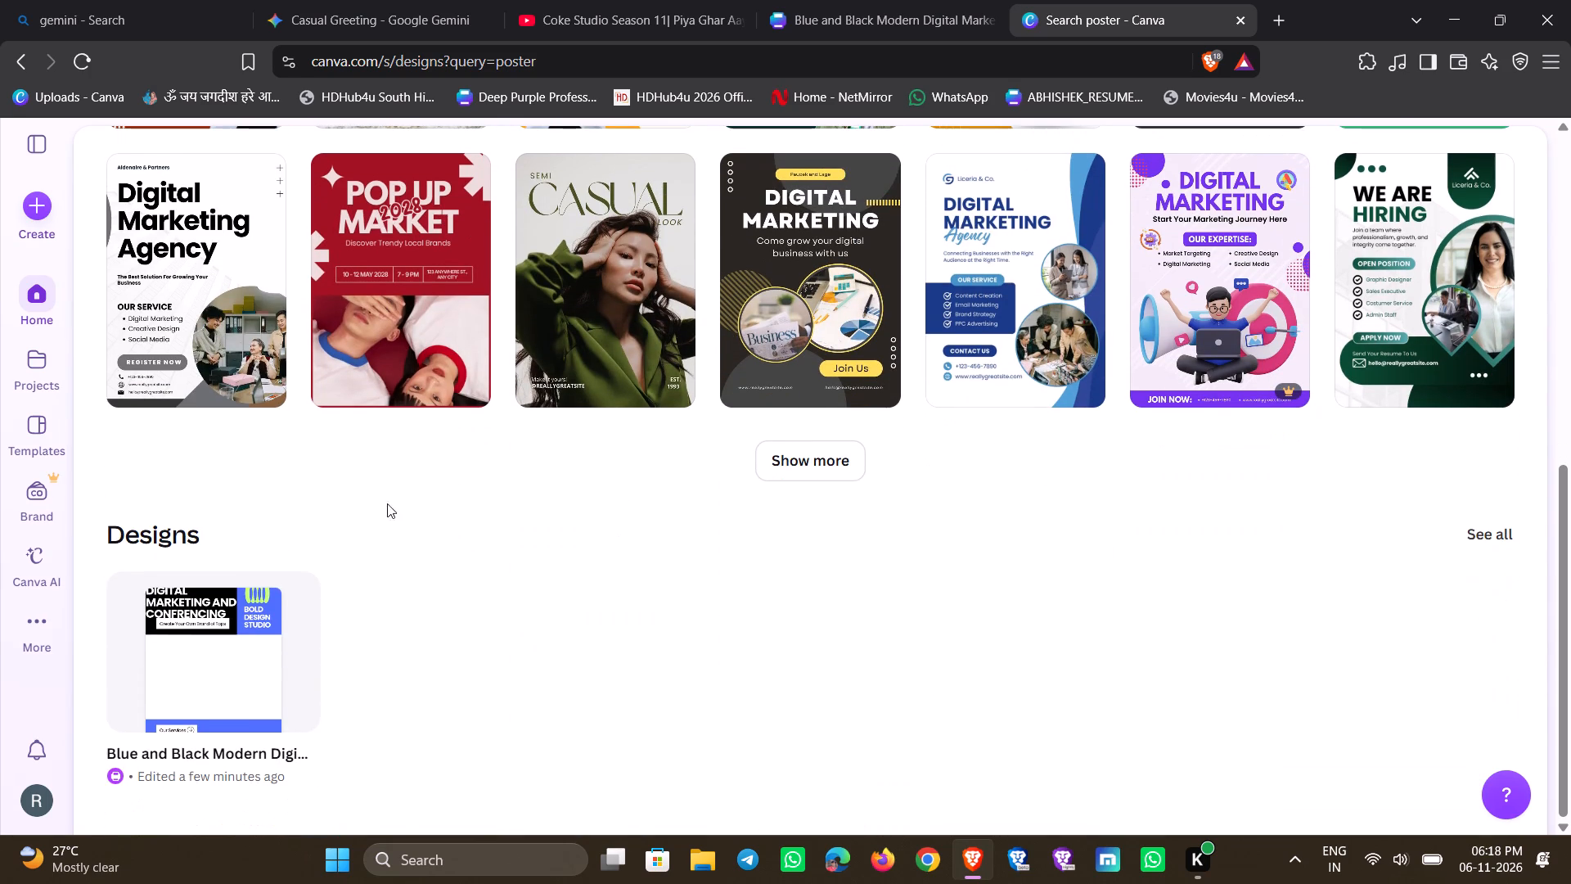
pyautogui.scroll(1, 371, 497)
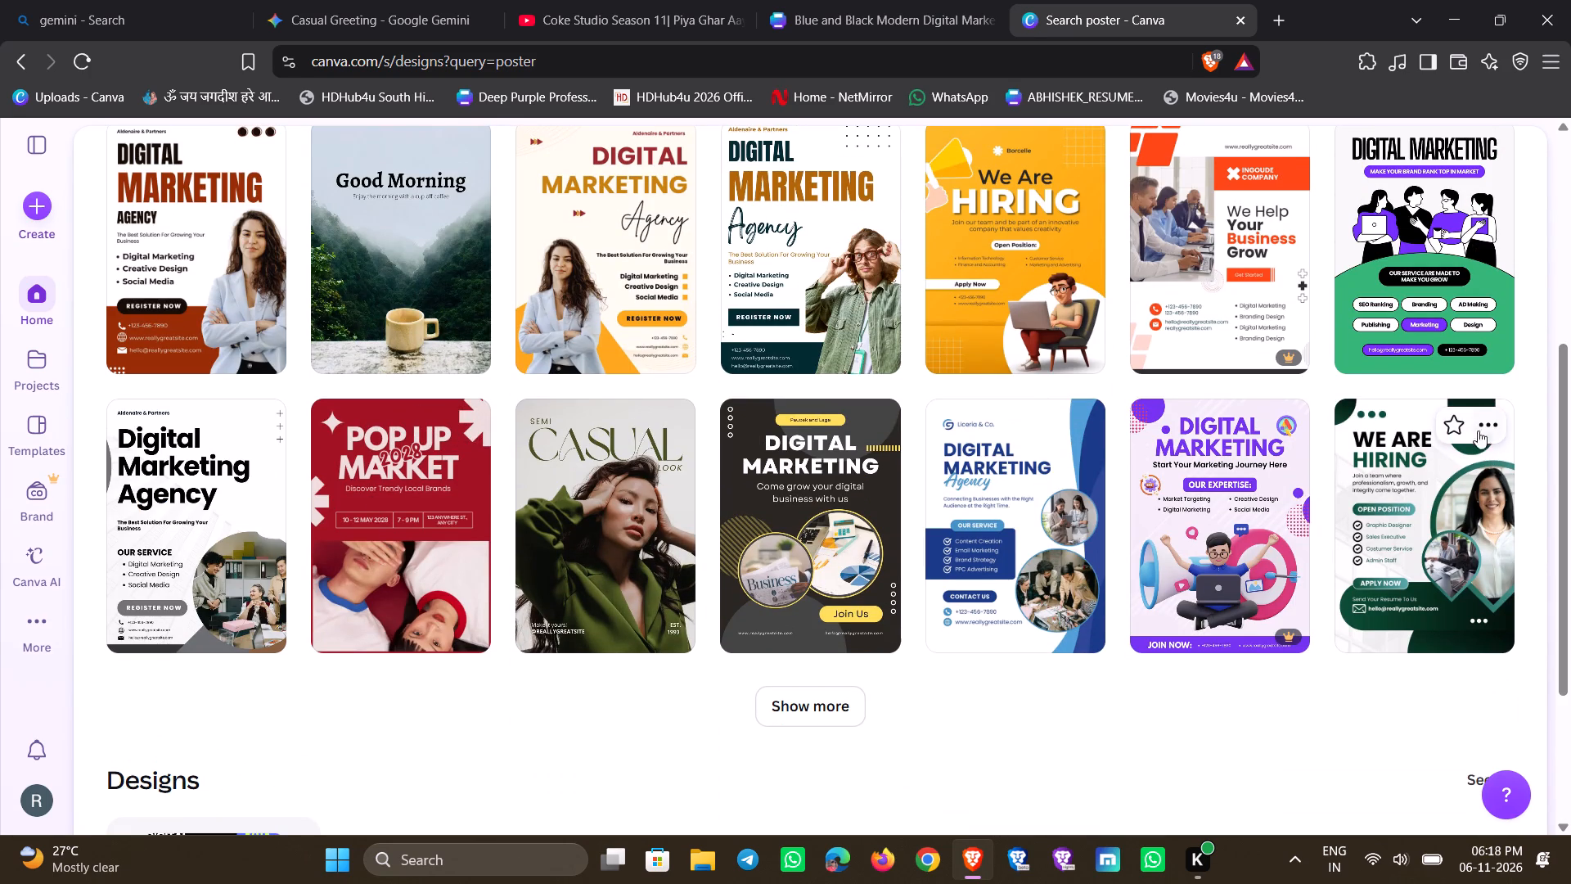
pyautogui.click(1429, 480)
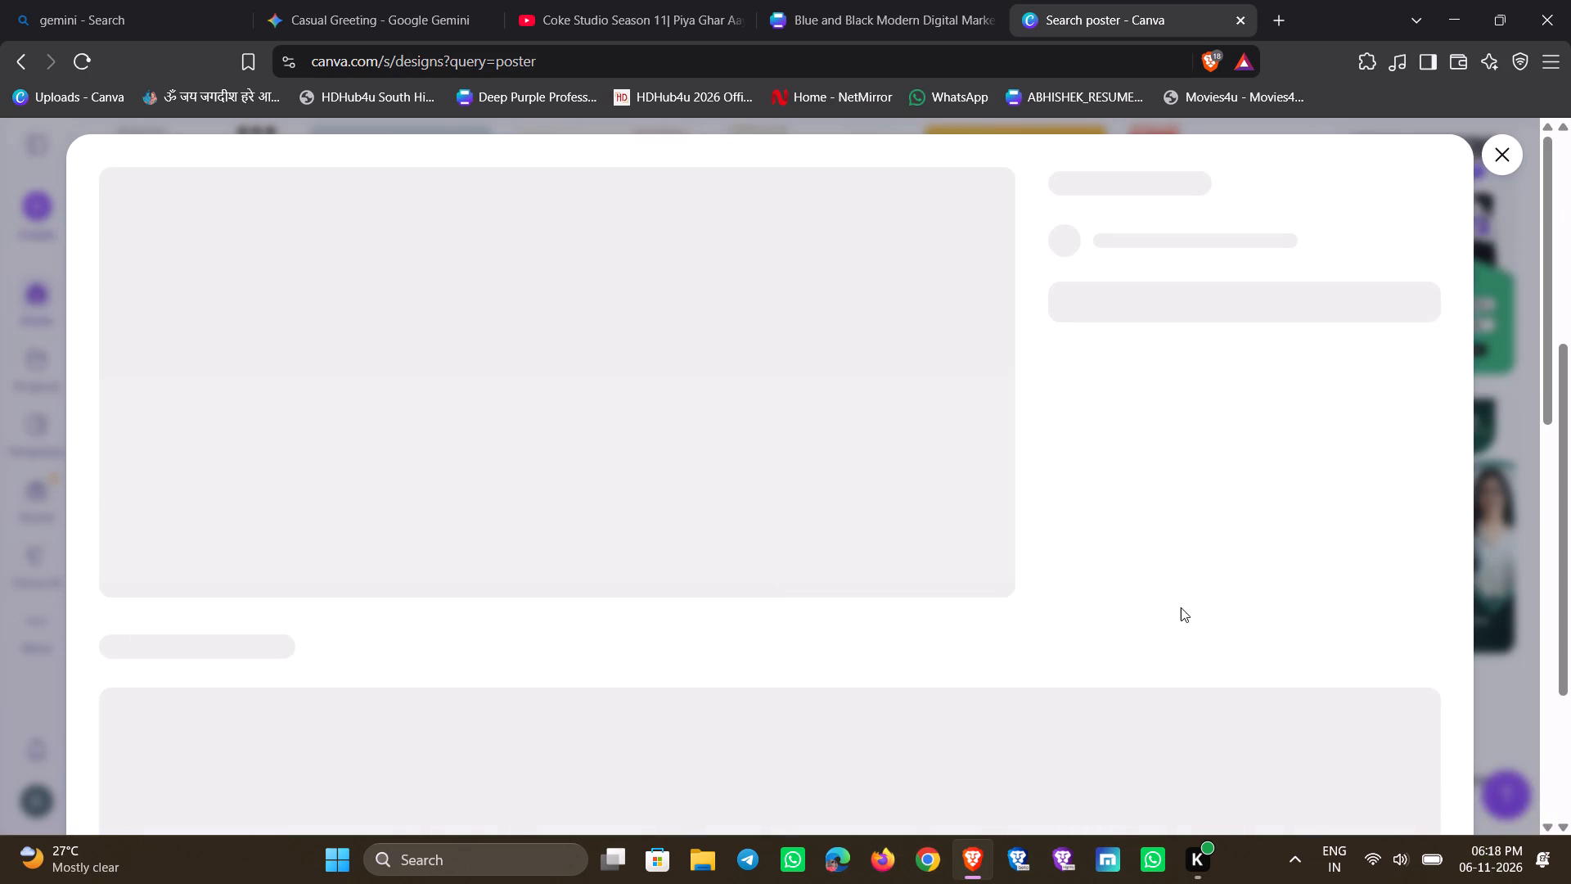
pyautogui.click(1159, 602)
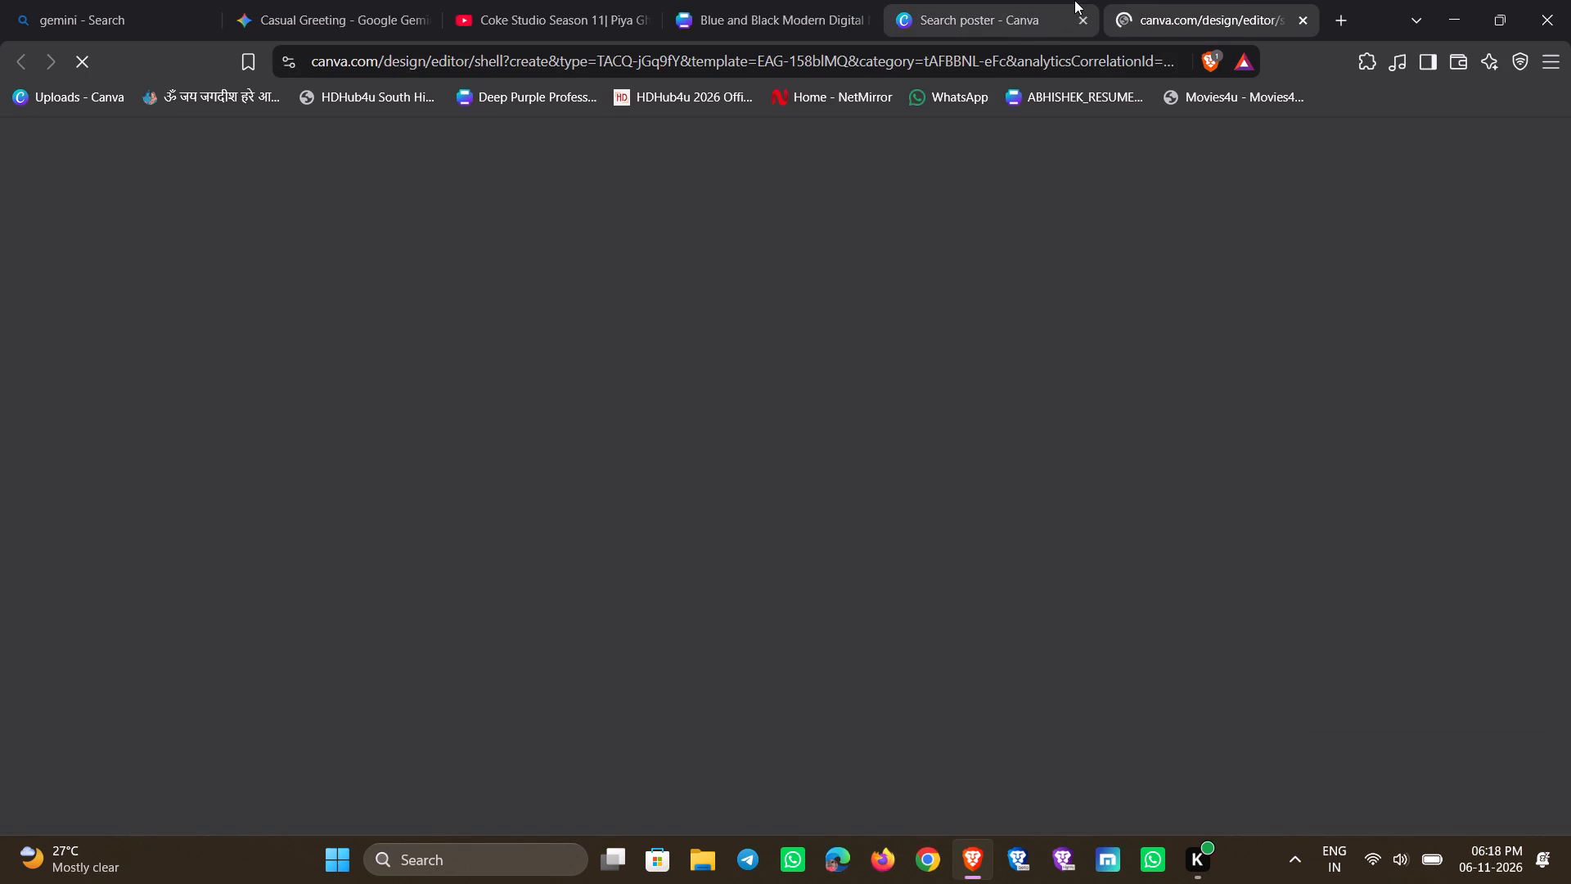
# Review the Blue and Black Modern Digital Marketing Poster from its header down to the services and contact sections.
pyautogui.click(986, 28)
pyautogui.click(751, 26)
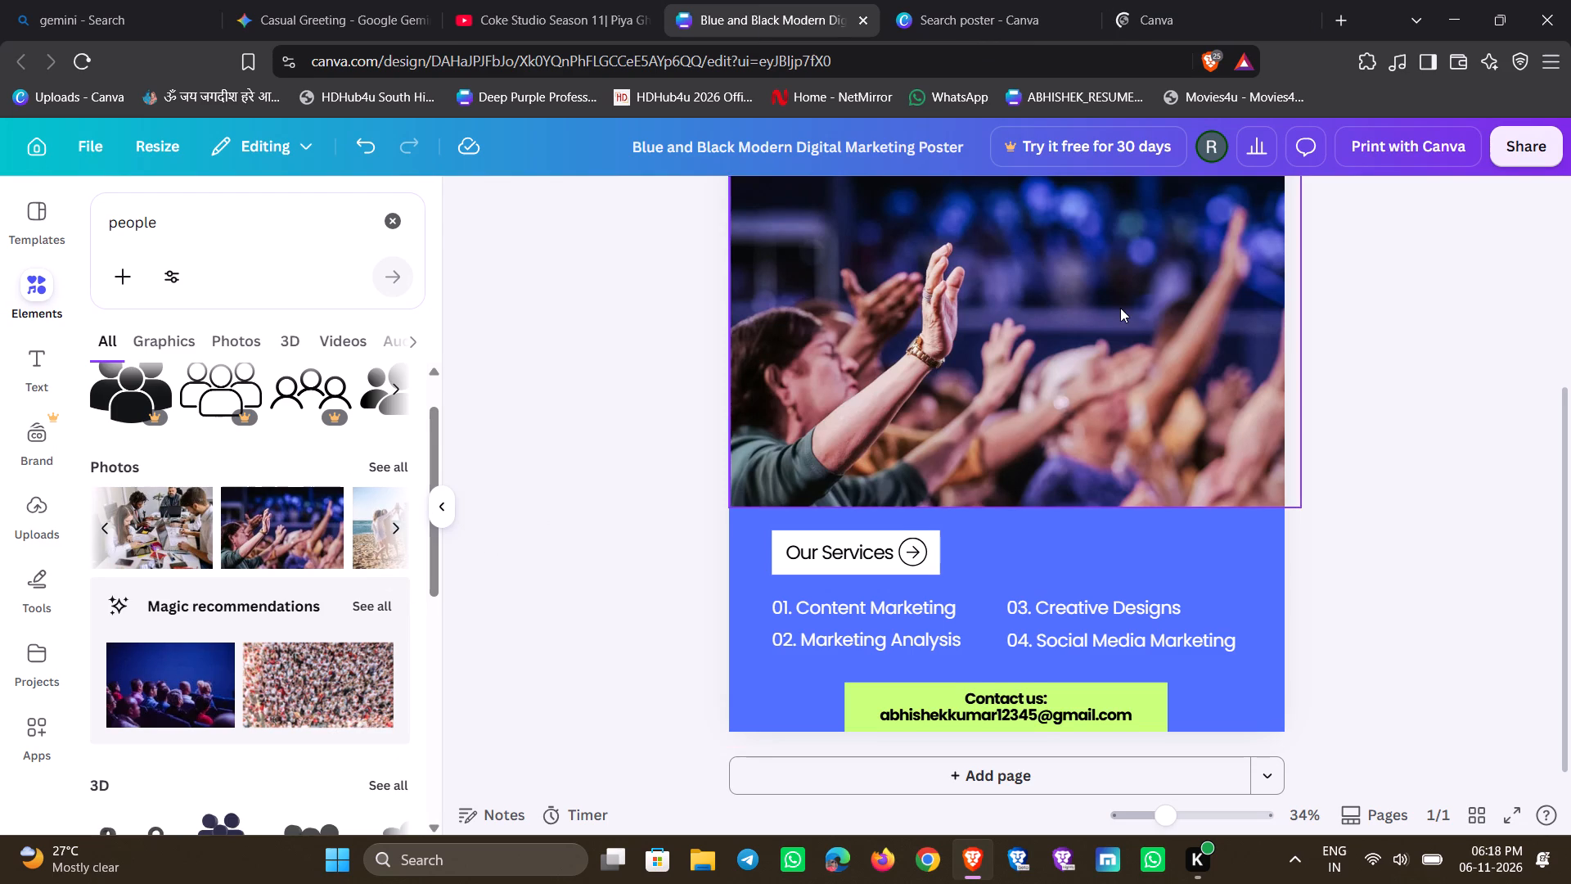
pyautogui.scroll(-2, 1120, 308)
pyautogui.scroll(3, 1034, 381)
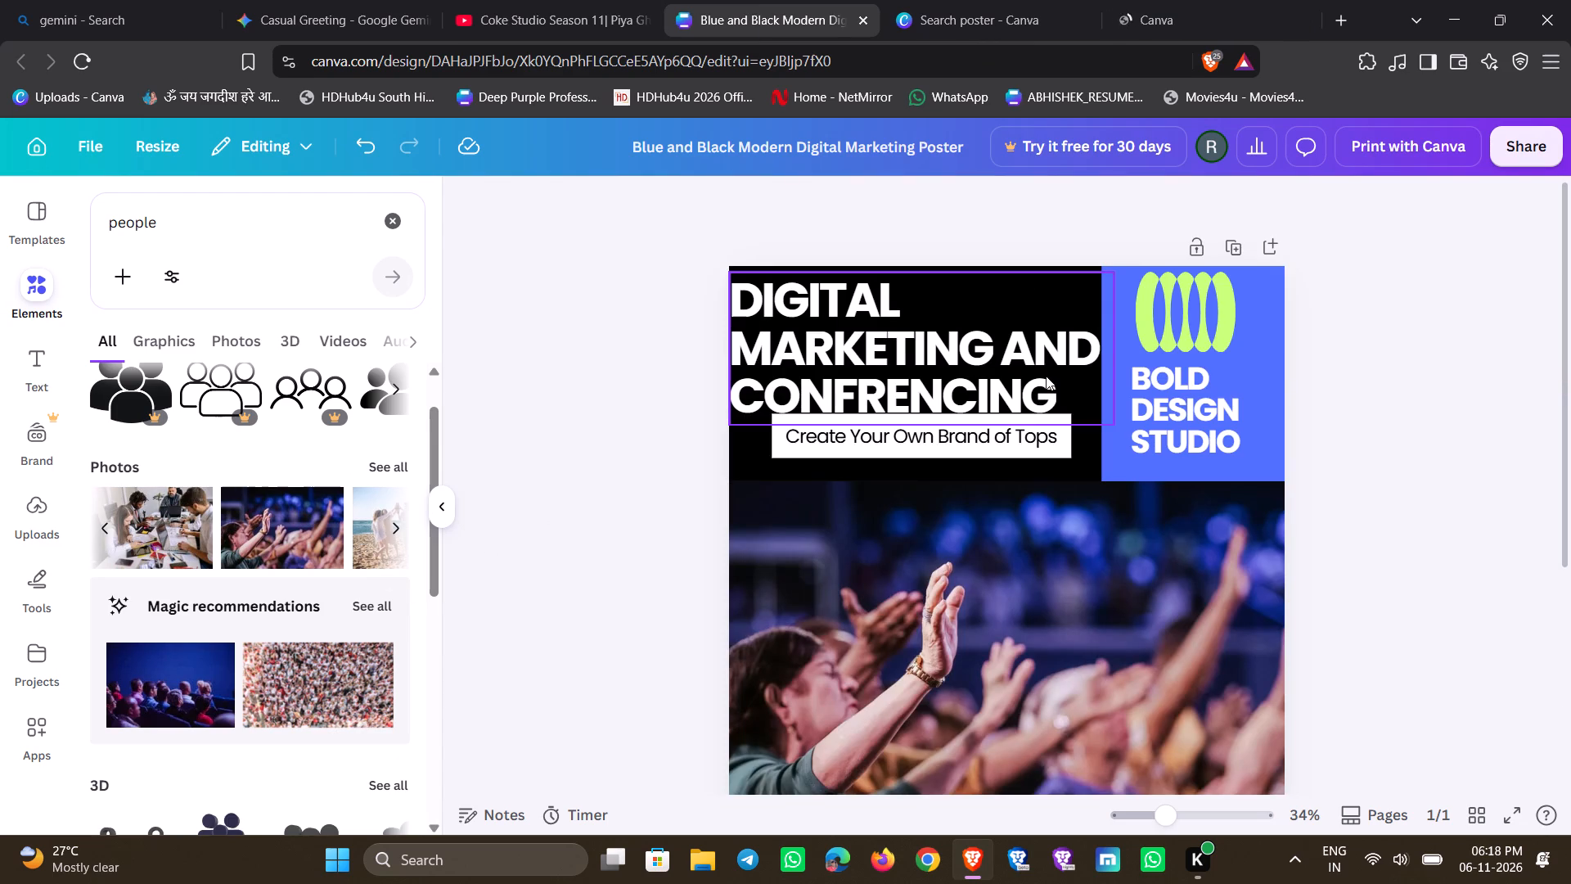
pyautogui.click(1321, 413)
pyautogui.scroll(-3, 967, 453)
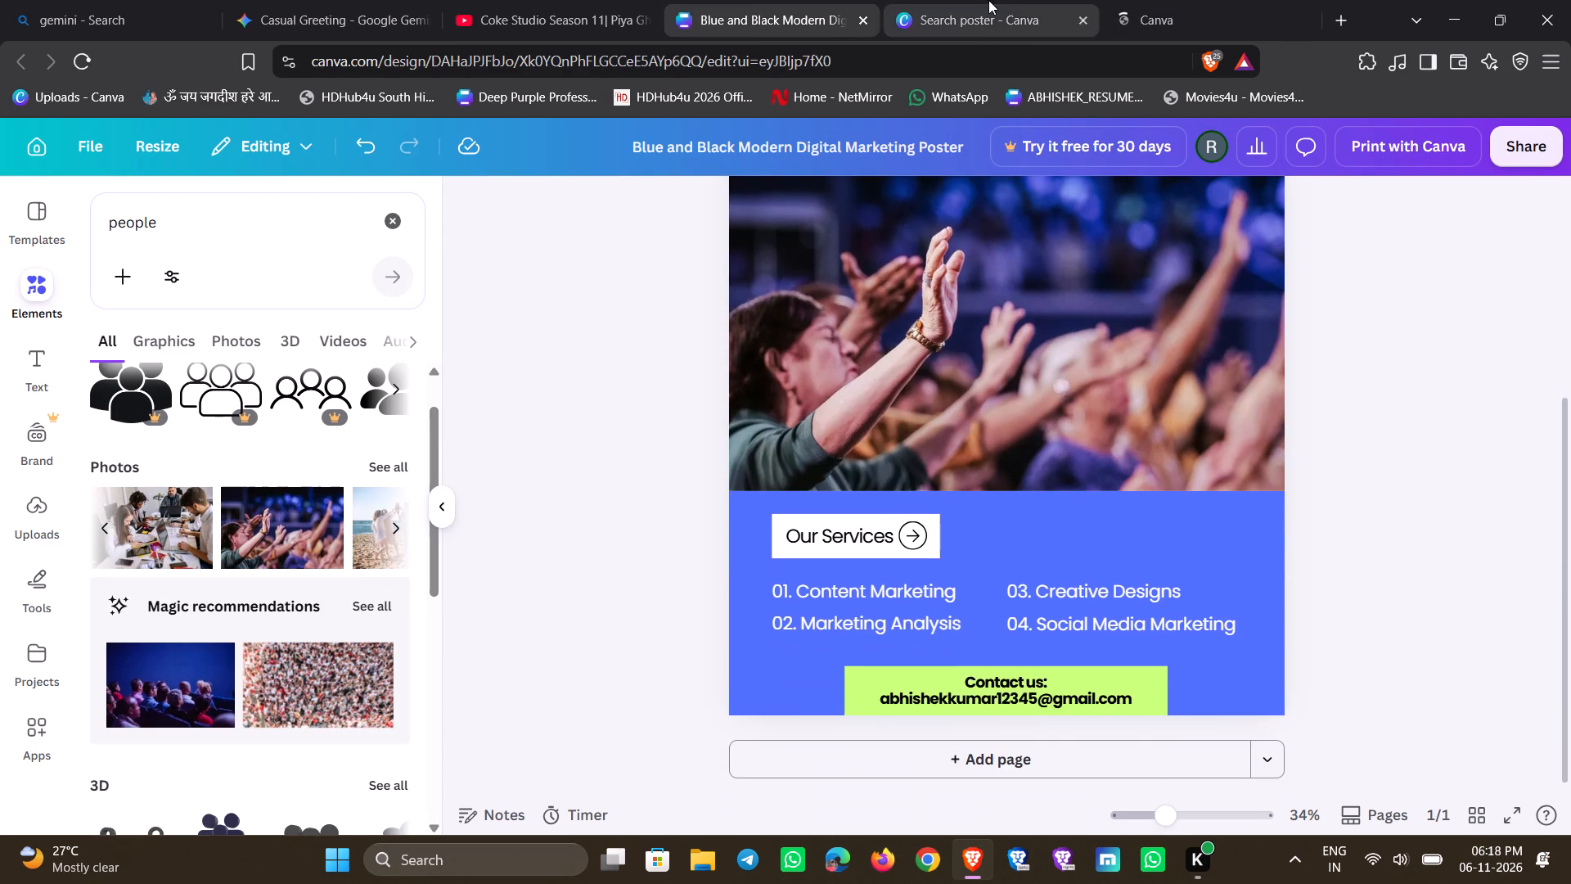
pyautogui.scroll(-2, 1020, 466)
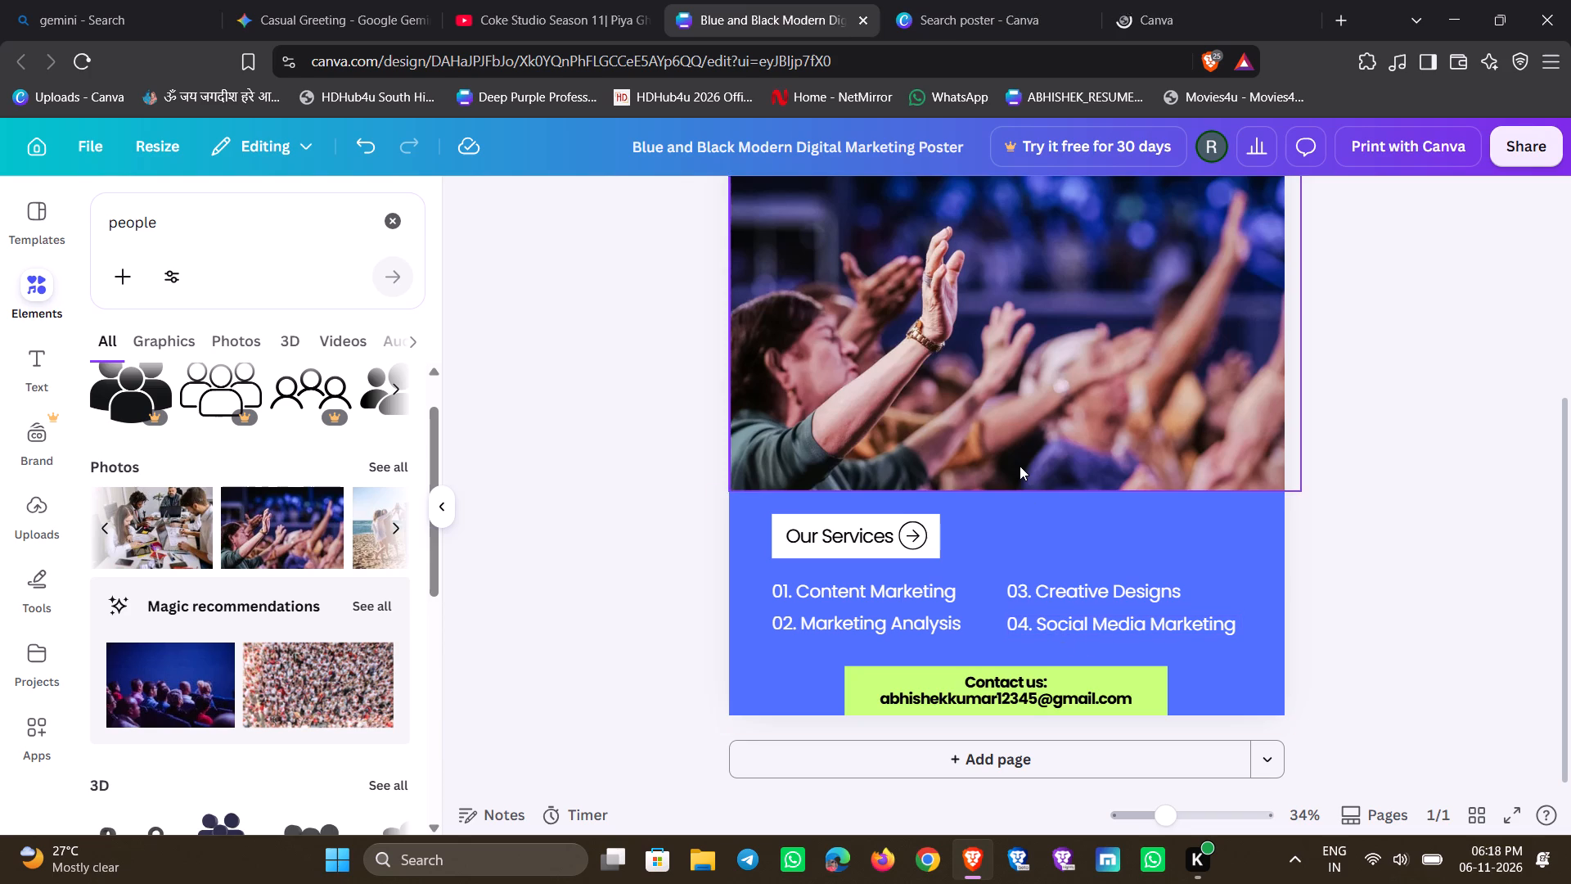
pyautogui.scroll(-3, 341, 648)
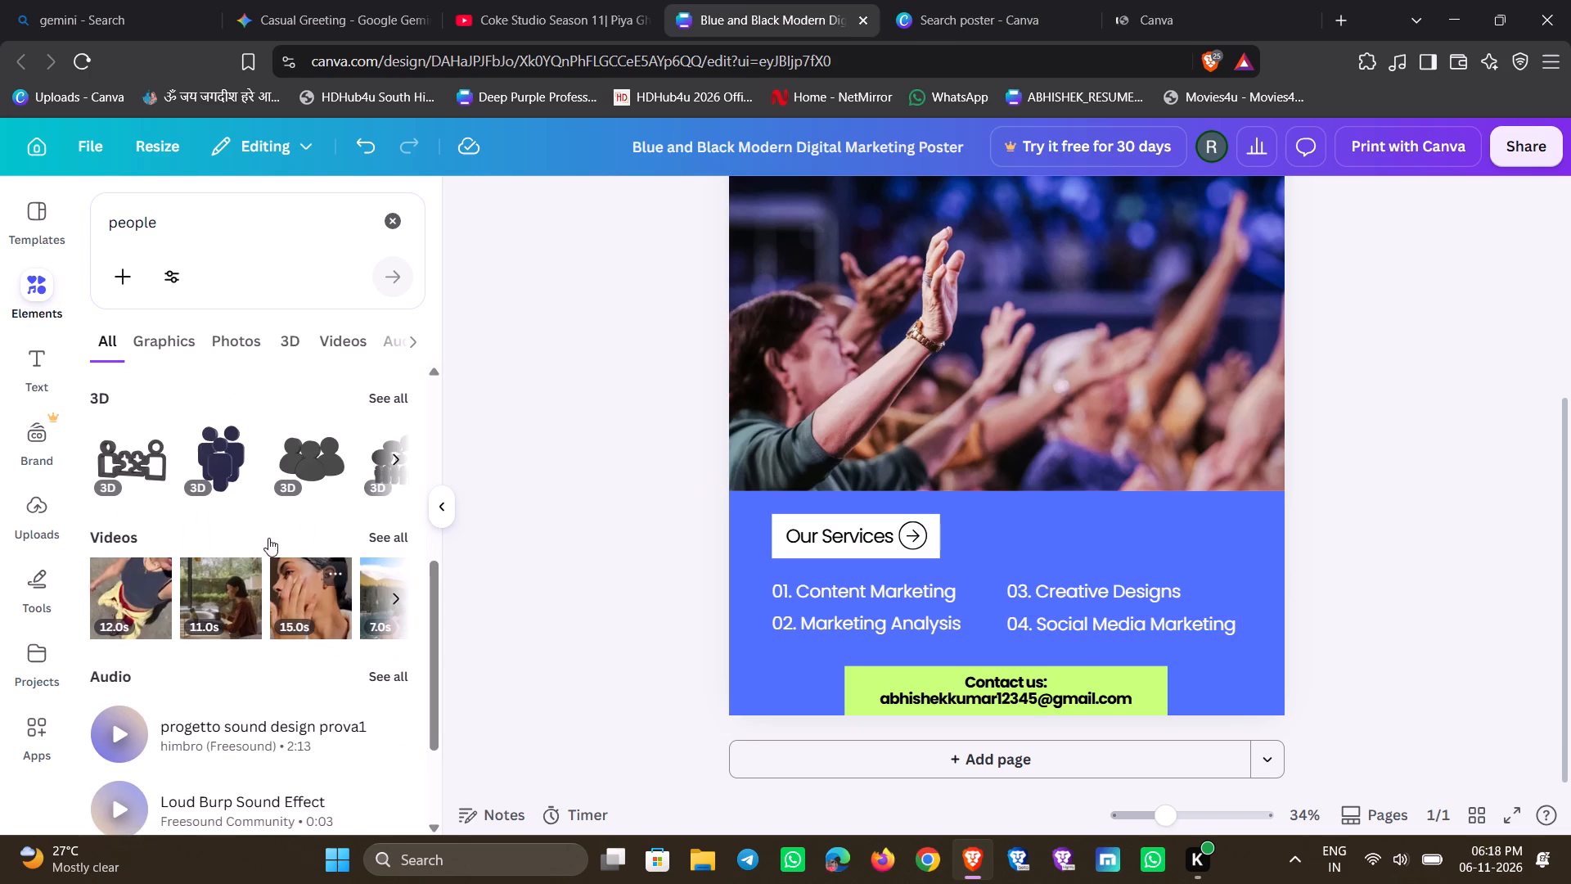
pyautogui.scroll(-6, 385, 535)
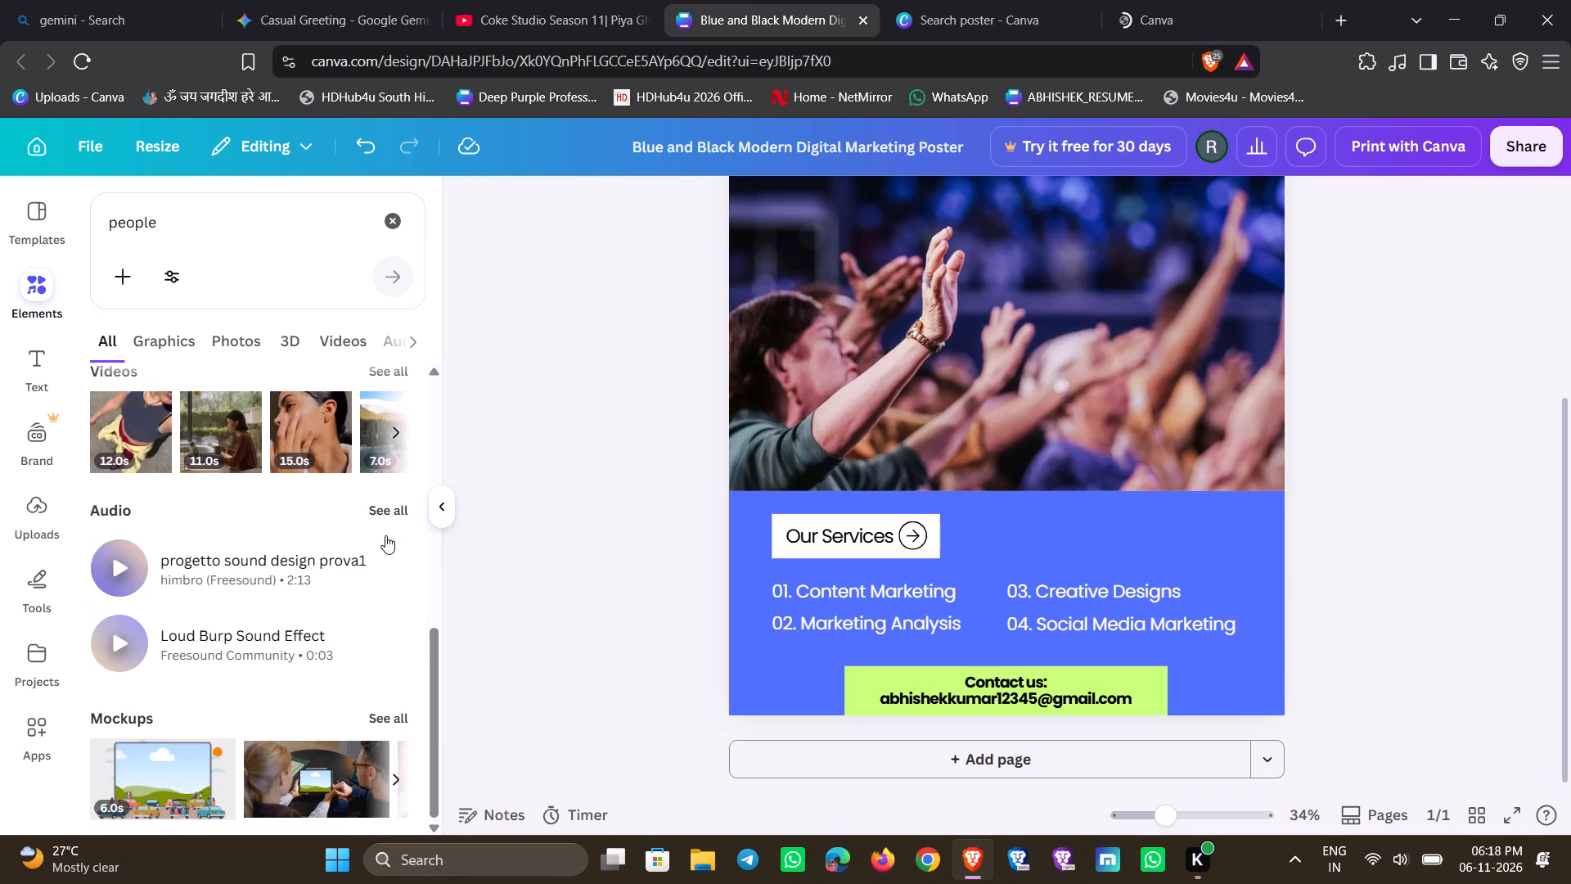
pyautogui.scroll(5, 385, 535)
# In the green and white We Are Hiring poster, replace the domain name in the placeholder contact email address, keeping its .com ending.
pyautogui.click(1173, 8)
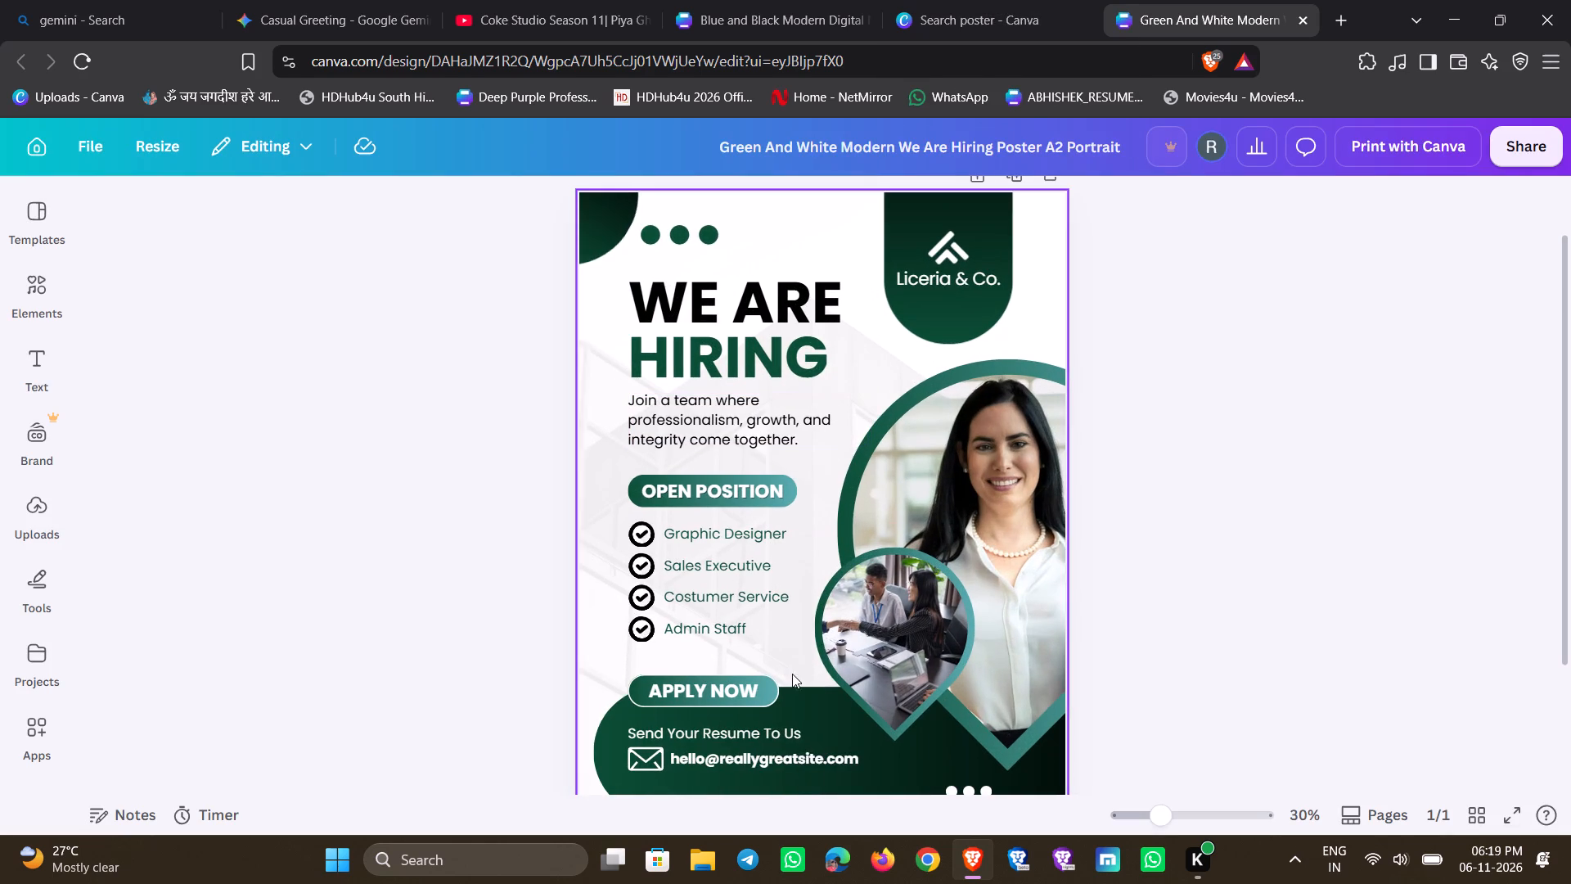
pyautogui.click(642, 627)
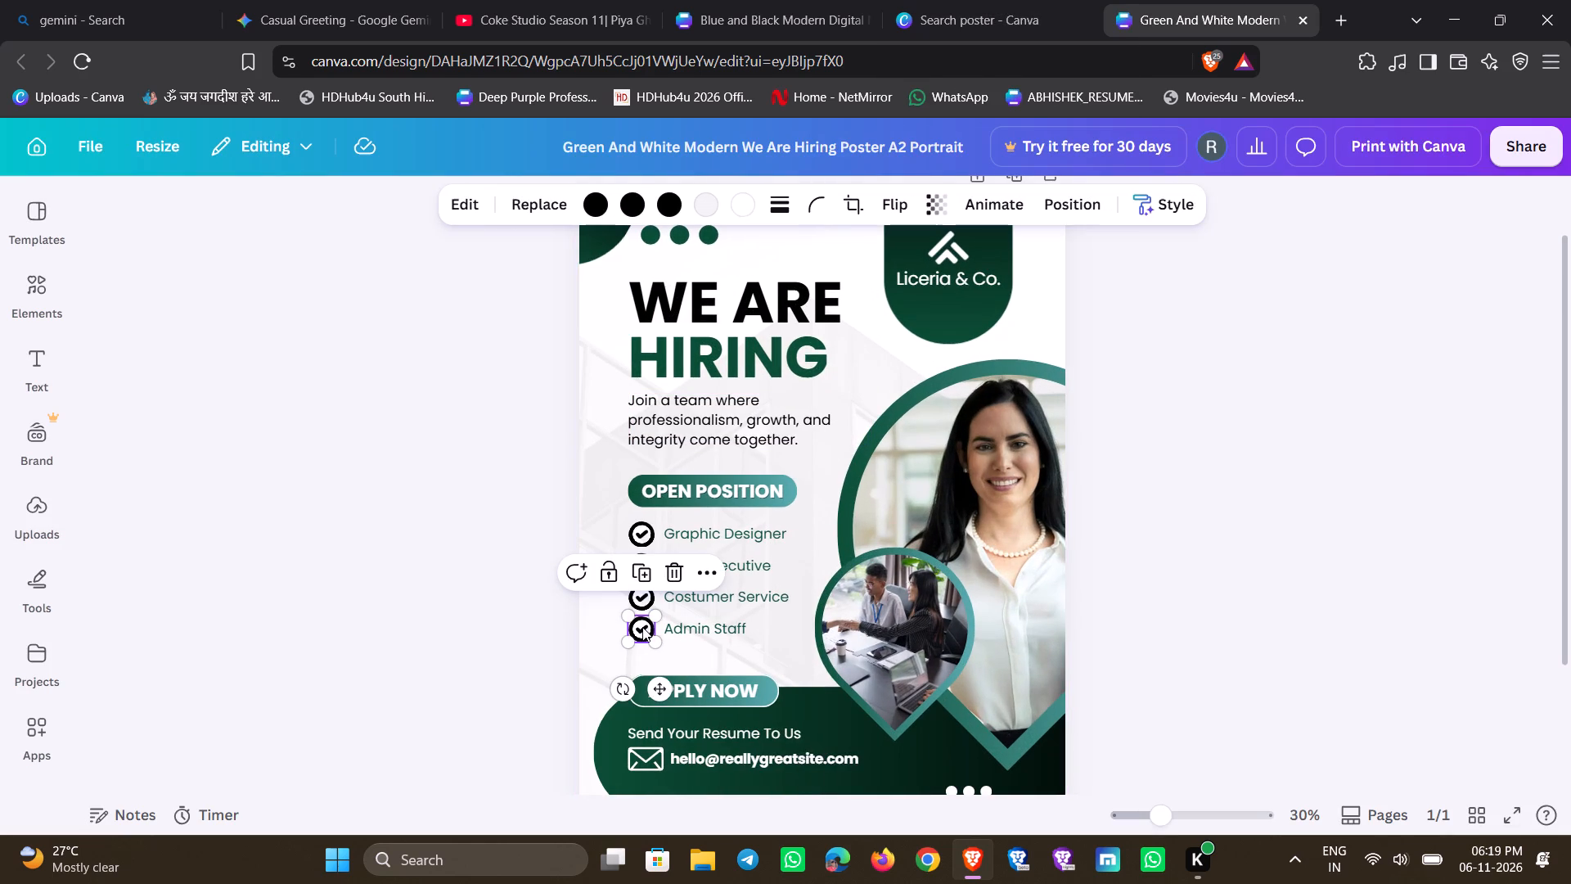
pyautogui.click(1376, 485)
pyautogui.scroll(-1, 898, 555)
pyautogui.click(755, 590)
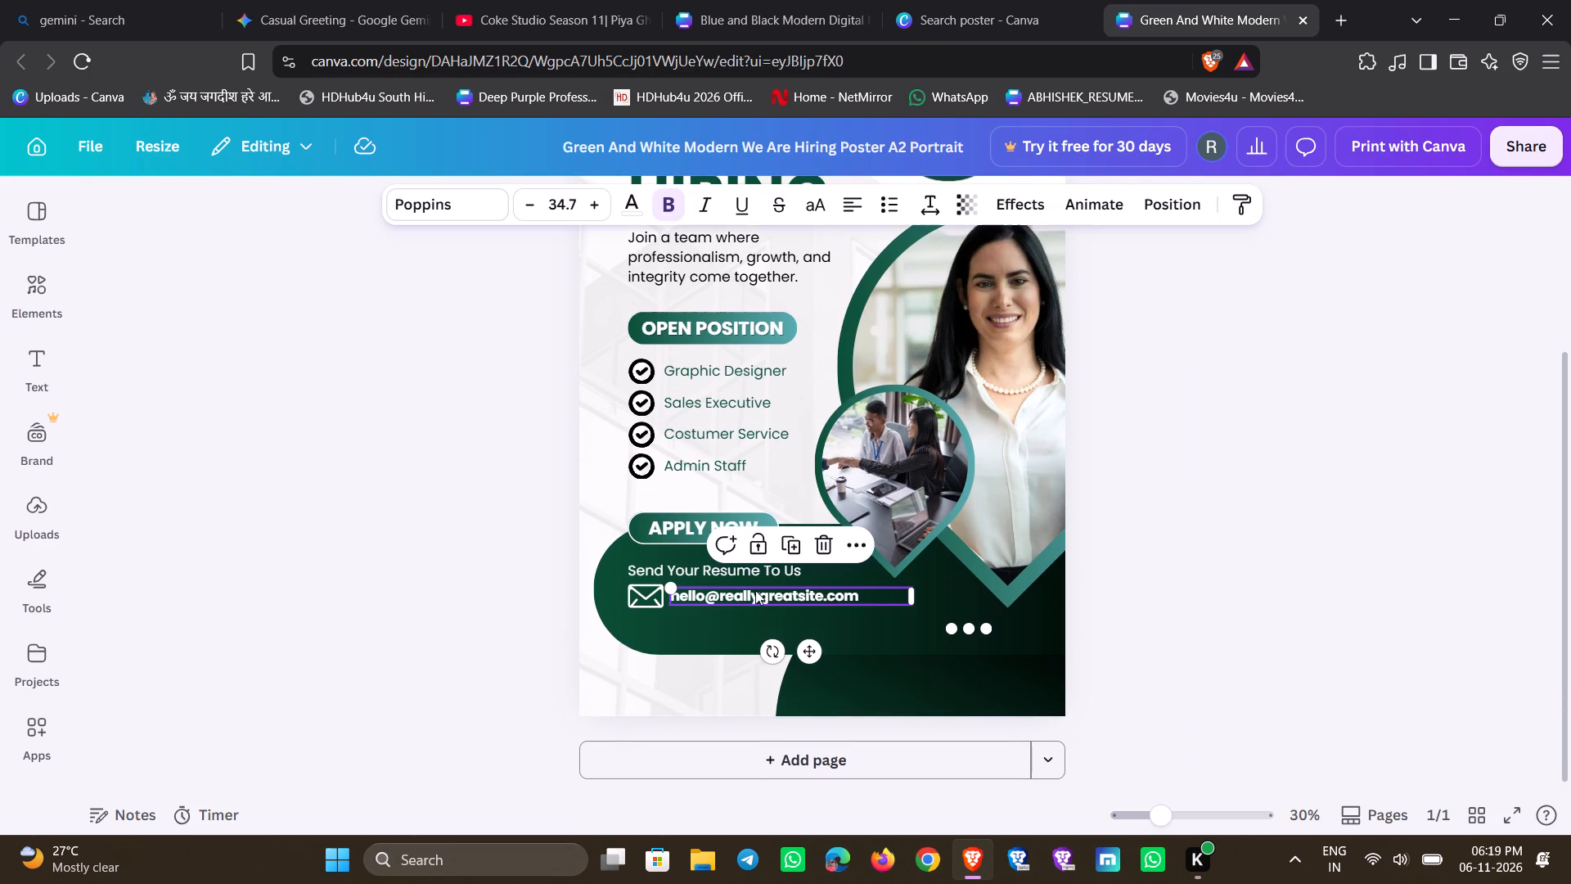
pyautogui.click(859, 592)
pyautogui.click(859, 592)
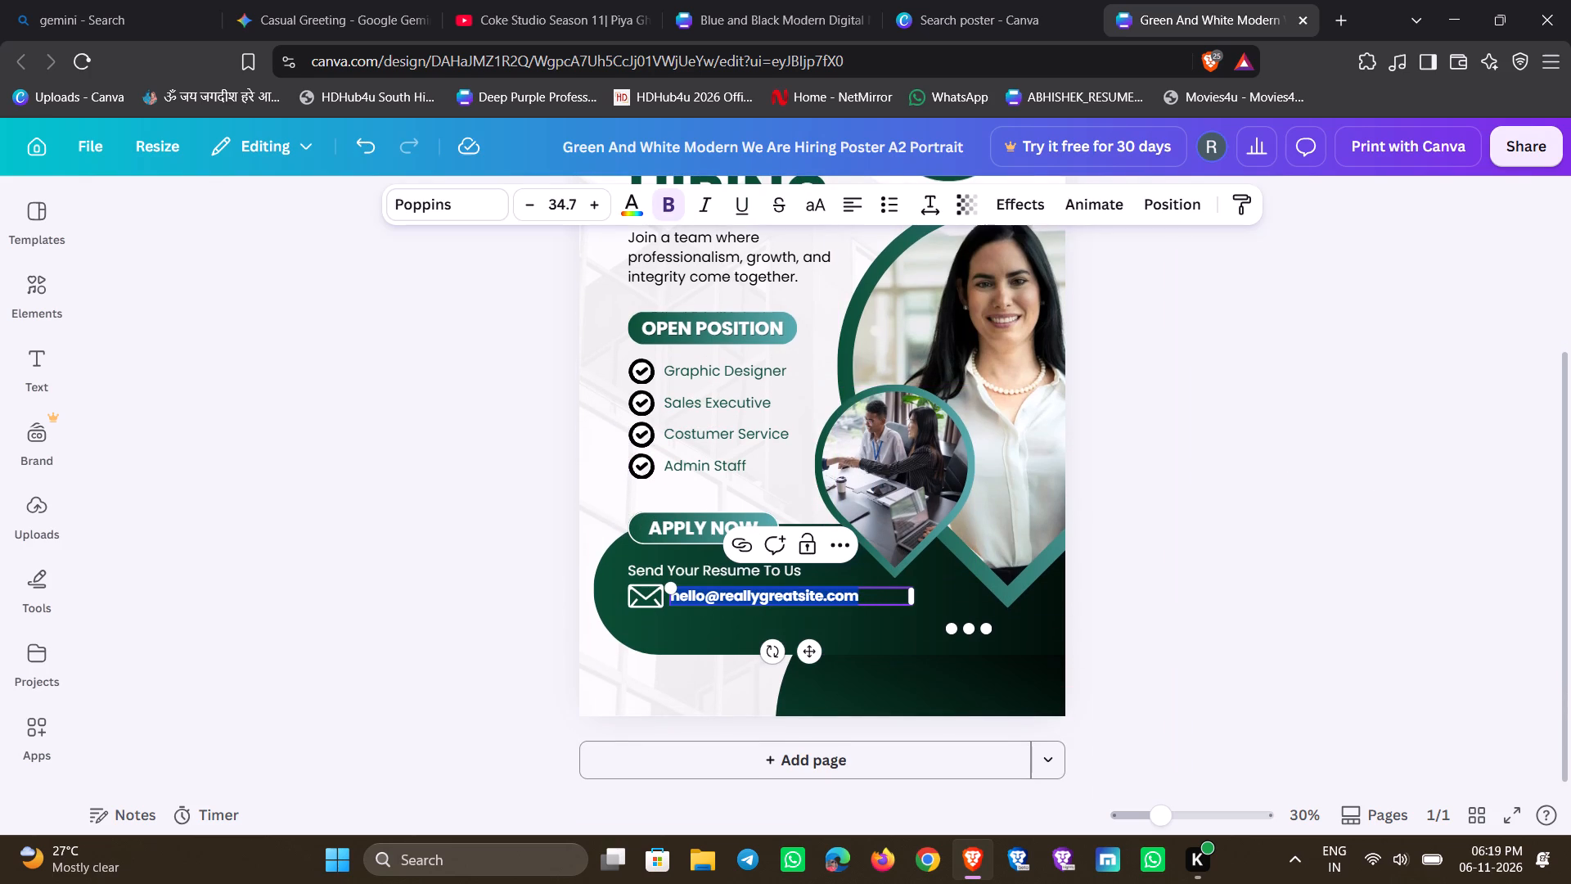
pyautogui.click(822, 596)
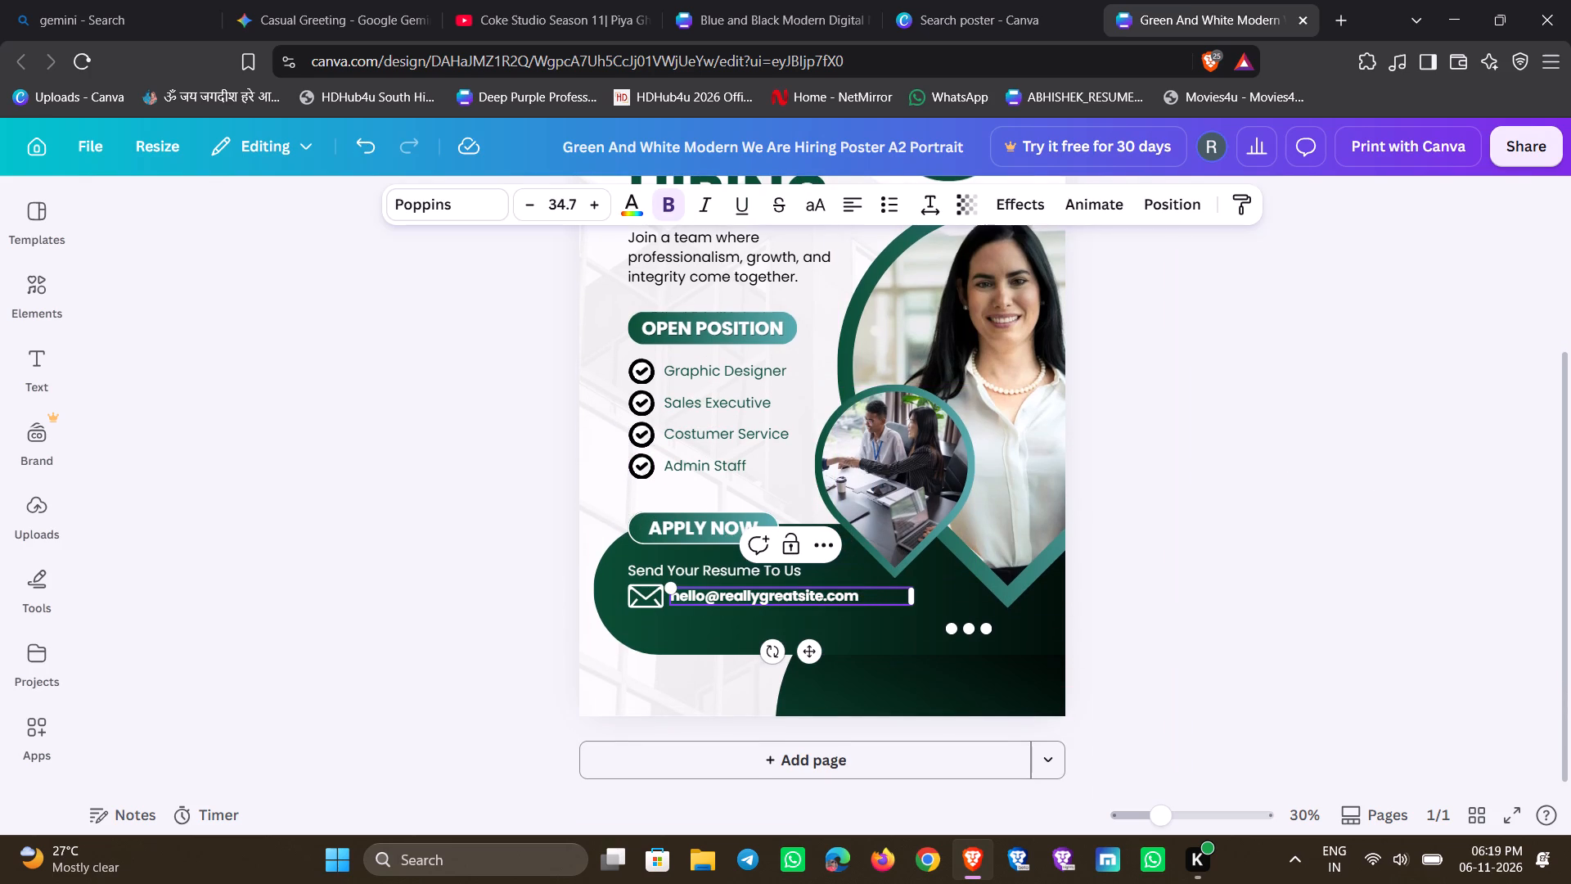
pyautogui.press('BackSpace')
pyautogui.press('BackSpace')
pyautogui.press('BackSpace')
pyautogui.press('BackSpace')
pyautogui.press('BackSpace')
pyautogui.press('BackSpace')
pyautogui.press('BackSpace')
pyautogui.press('BackSpace')
pyautogui.press('BackSpace')
pyautogui.press('BackSpace')
pyautogui.press('BackSpace')
pyautogui.press('BackSpace')
pyautogui.press('BackSpace')
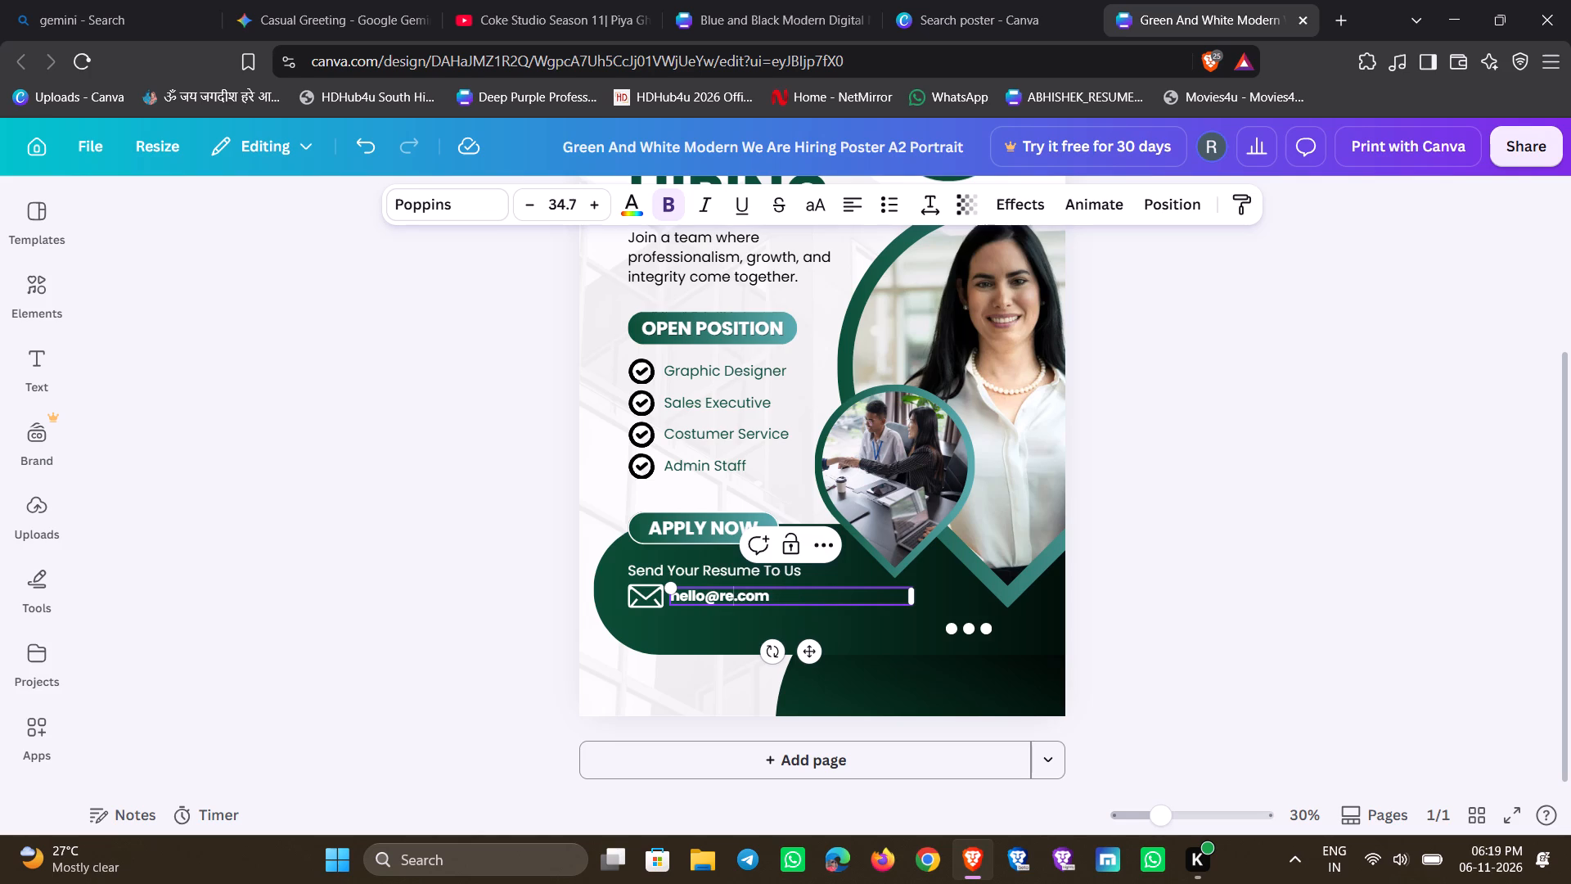
pyautogui.press('BackSpace')
pyautogui.press('BackSpace')
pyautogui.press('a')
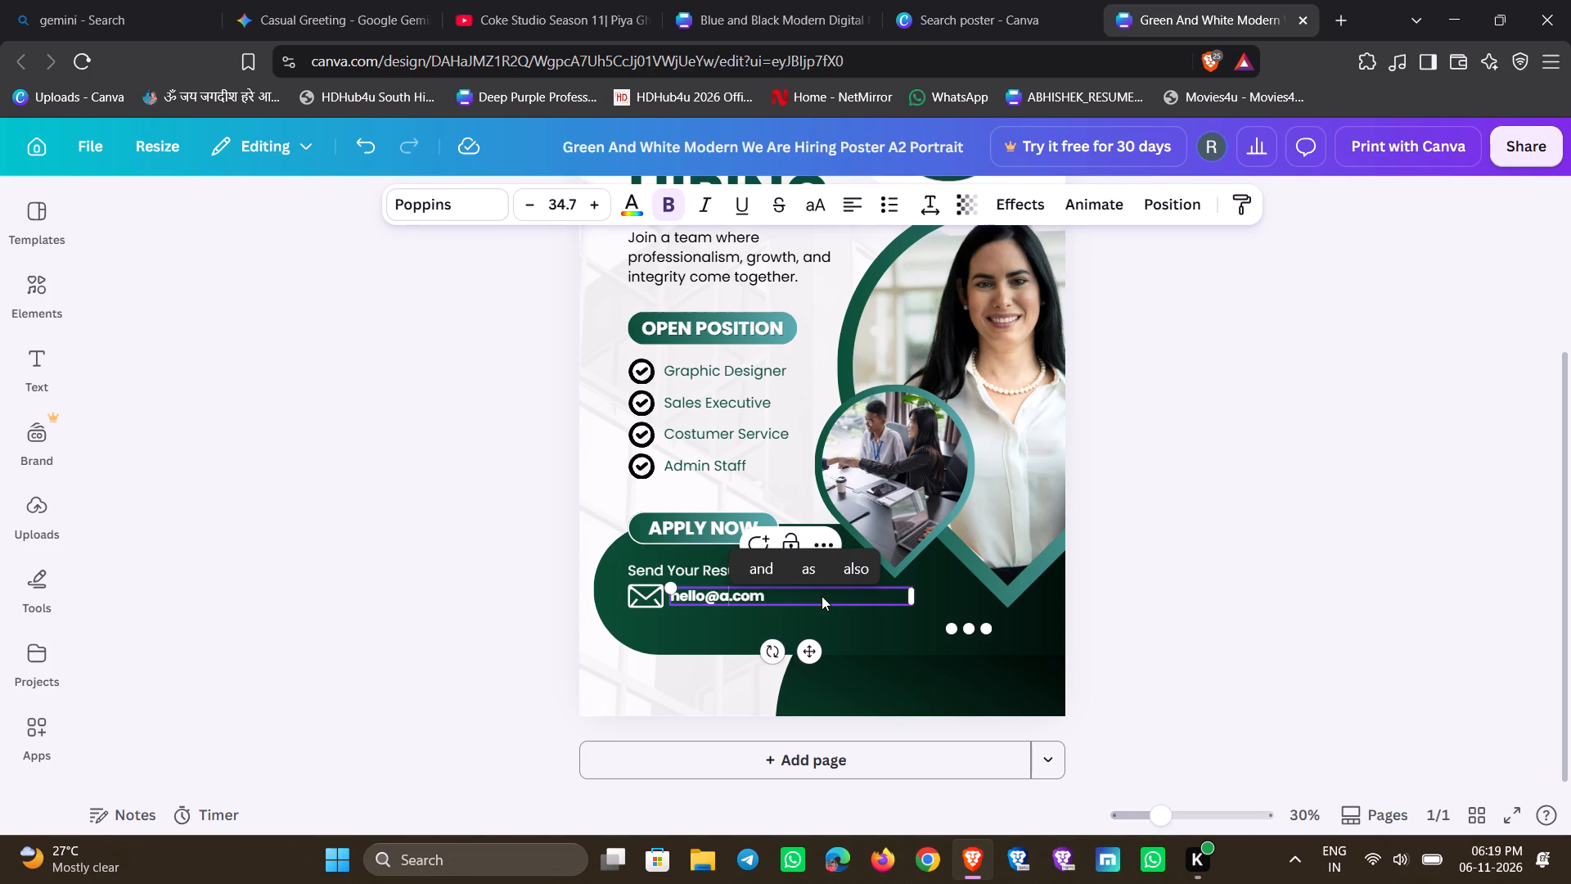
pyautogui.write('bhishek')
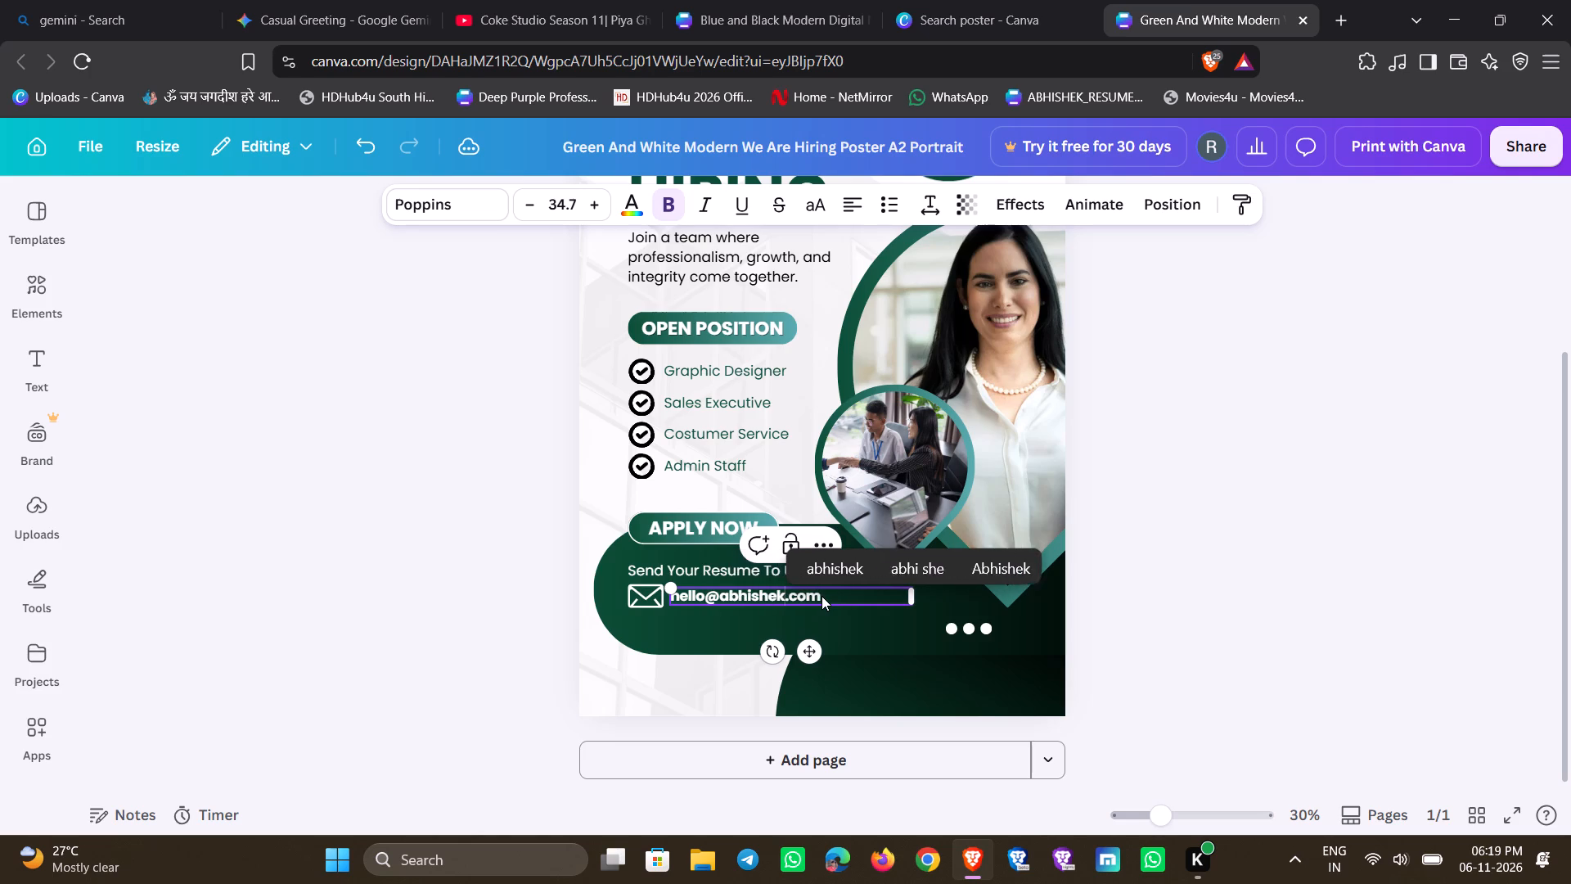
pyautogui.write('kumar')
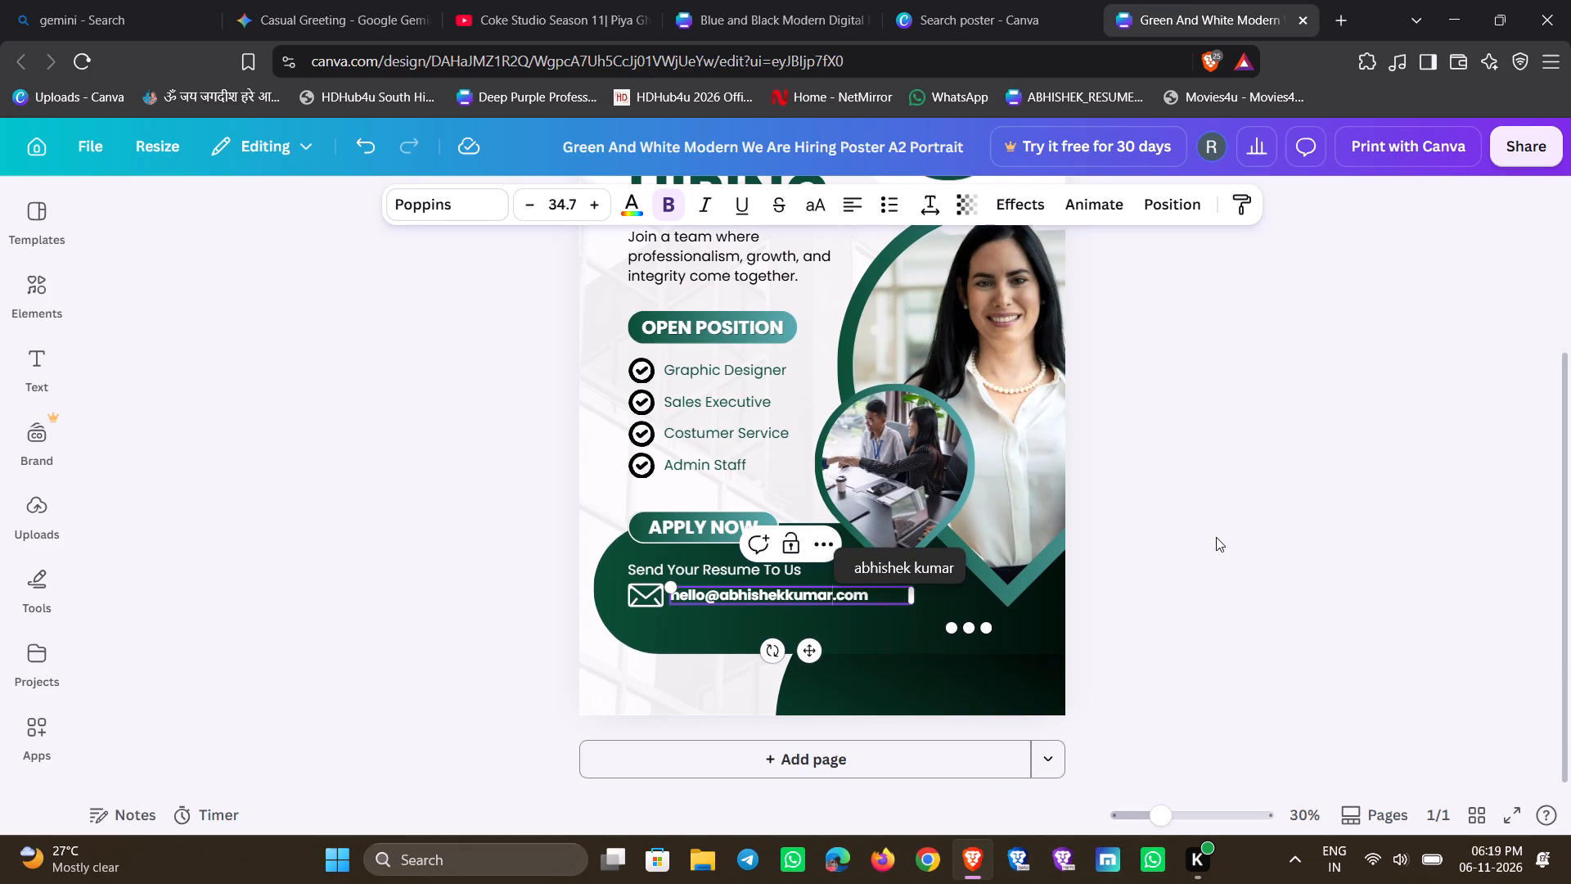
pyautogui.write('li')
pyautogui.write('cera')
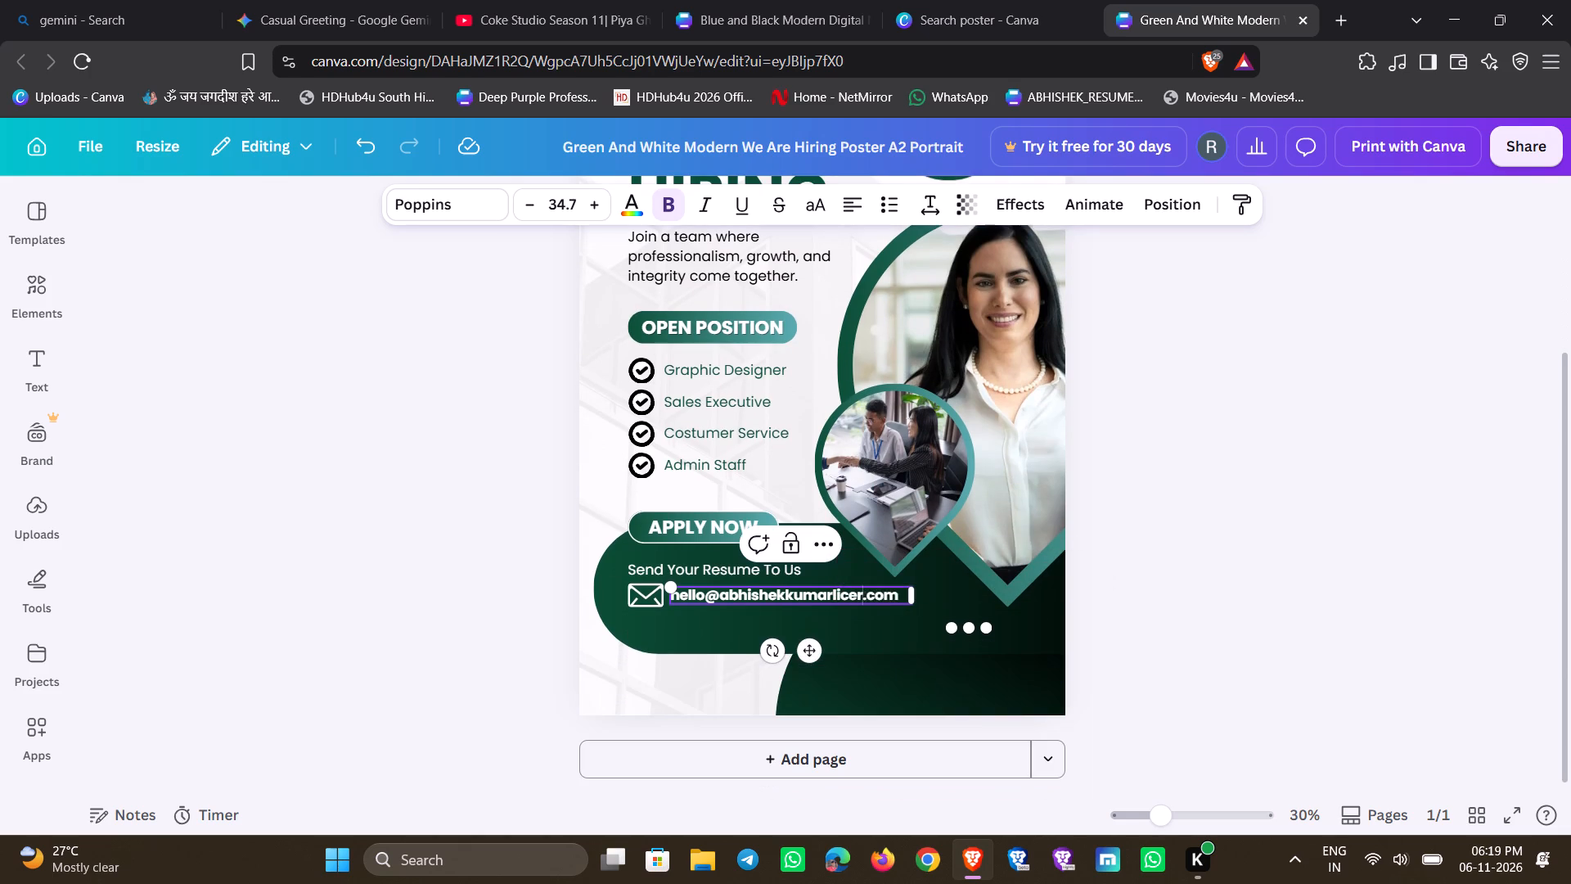
pyautogui.click(1431, 551)
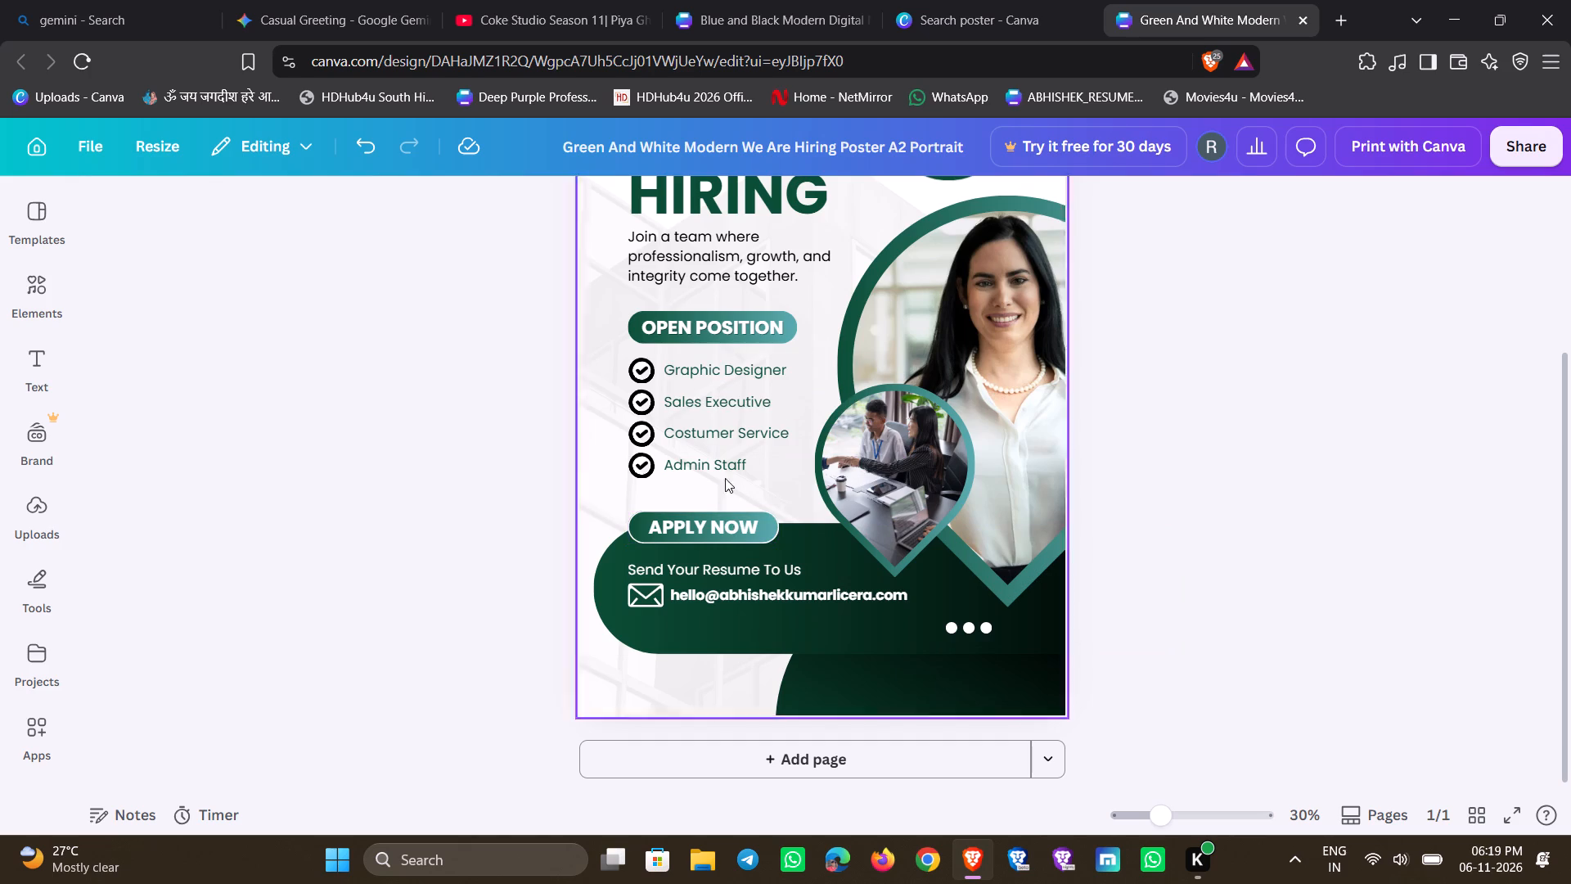
# Move the "WE ARE" heading up towards the three green dots and bring "HIRING" up close beneath it.
pyautogui.scroll(2, 727, 472)
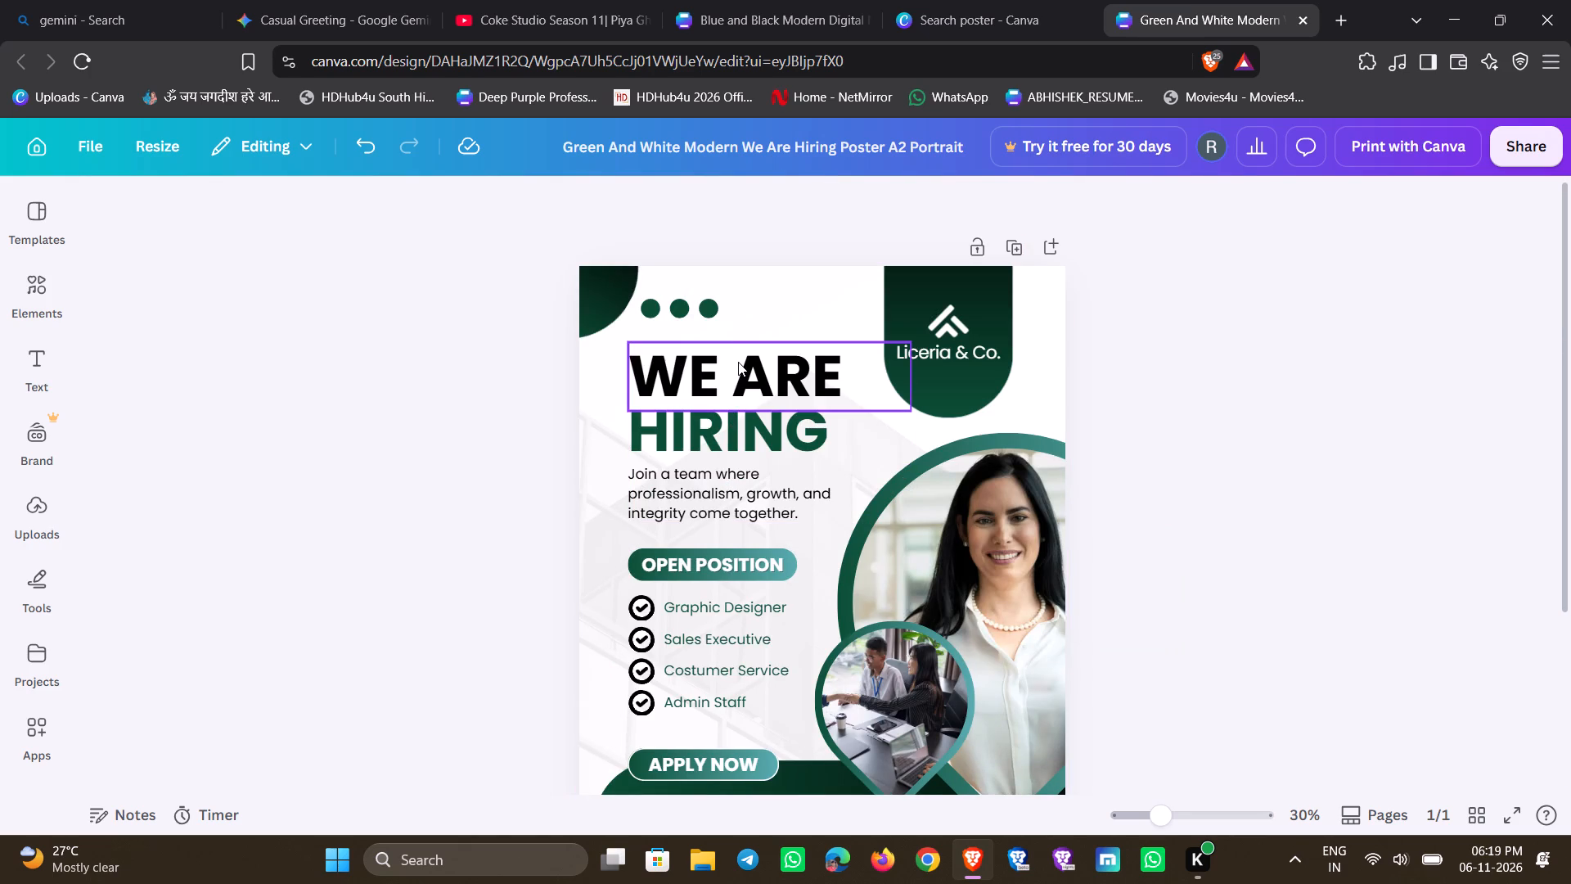
pyautogui.moveTo(738, 362); pyautogui.dragTo(736, 345)
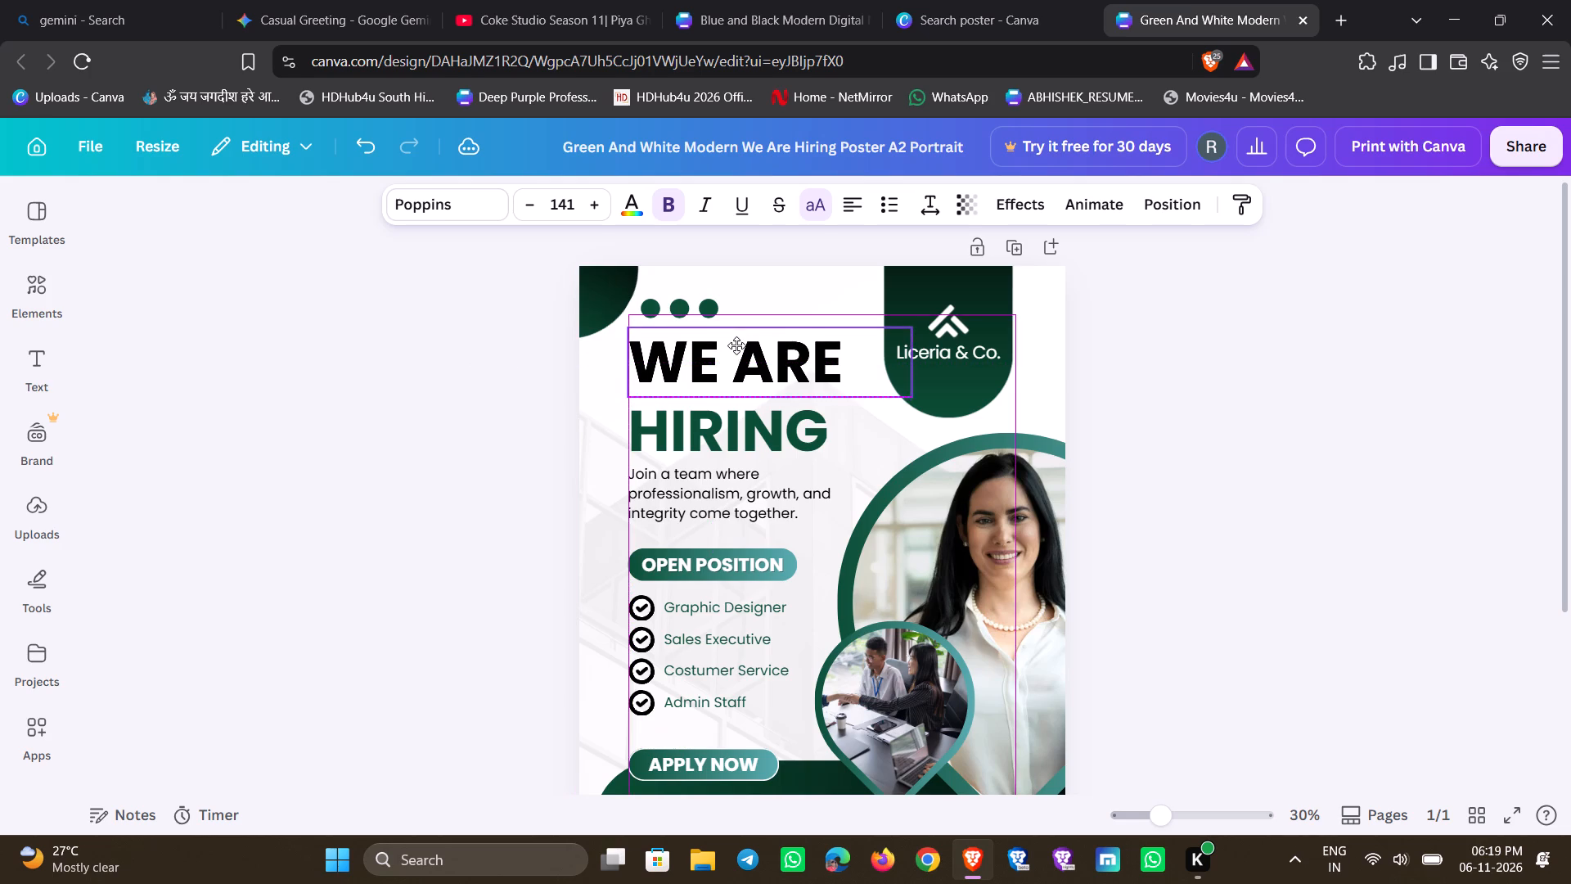
pyautogui.moveTo(736, 345); pyautogui.dragTo(736, 341)
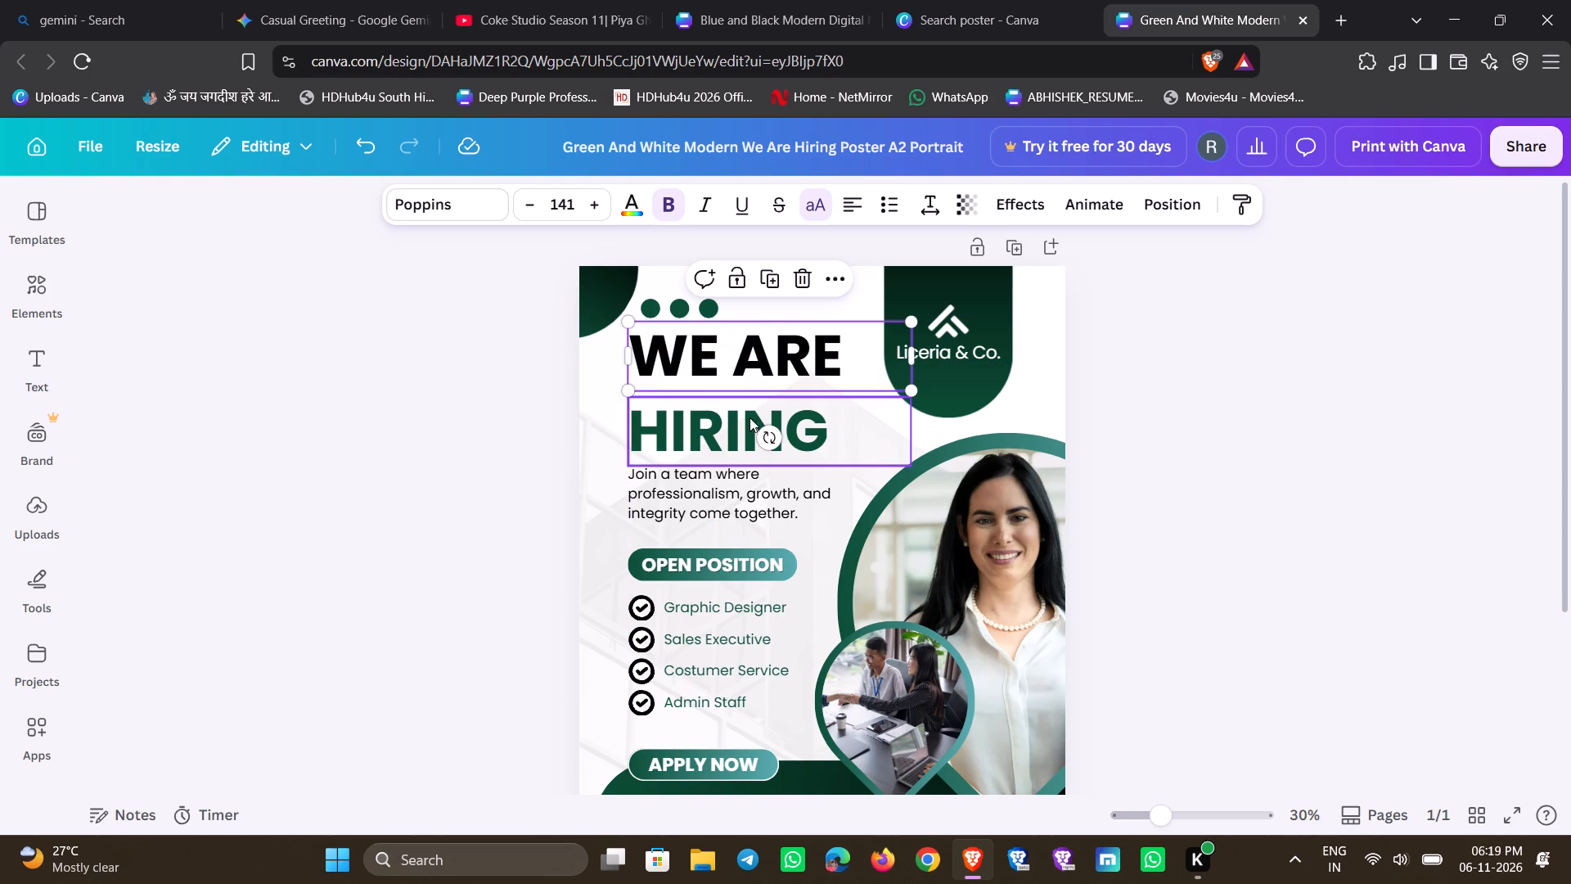
pyautogui.moveTo(736, 422); pyautogui.dragTo(737, 399)
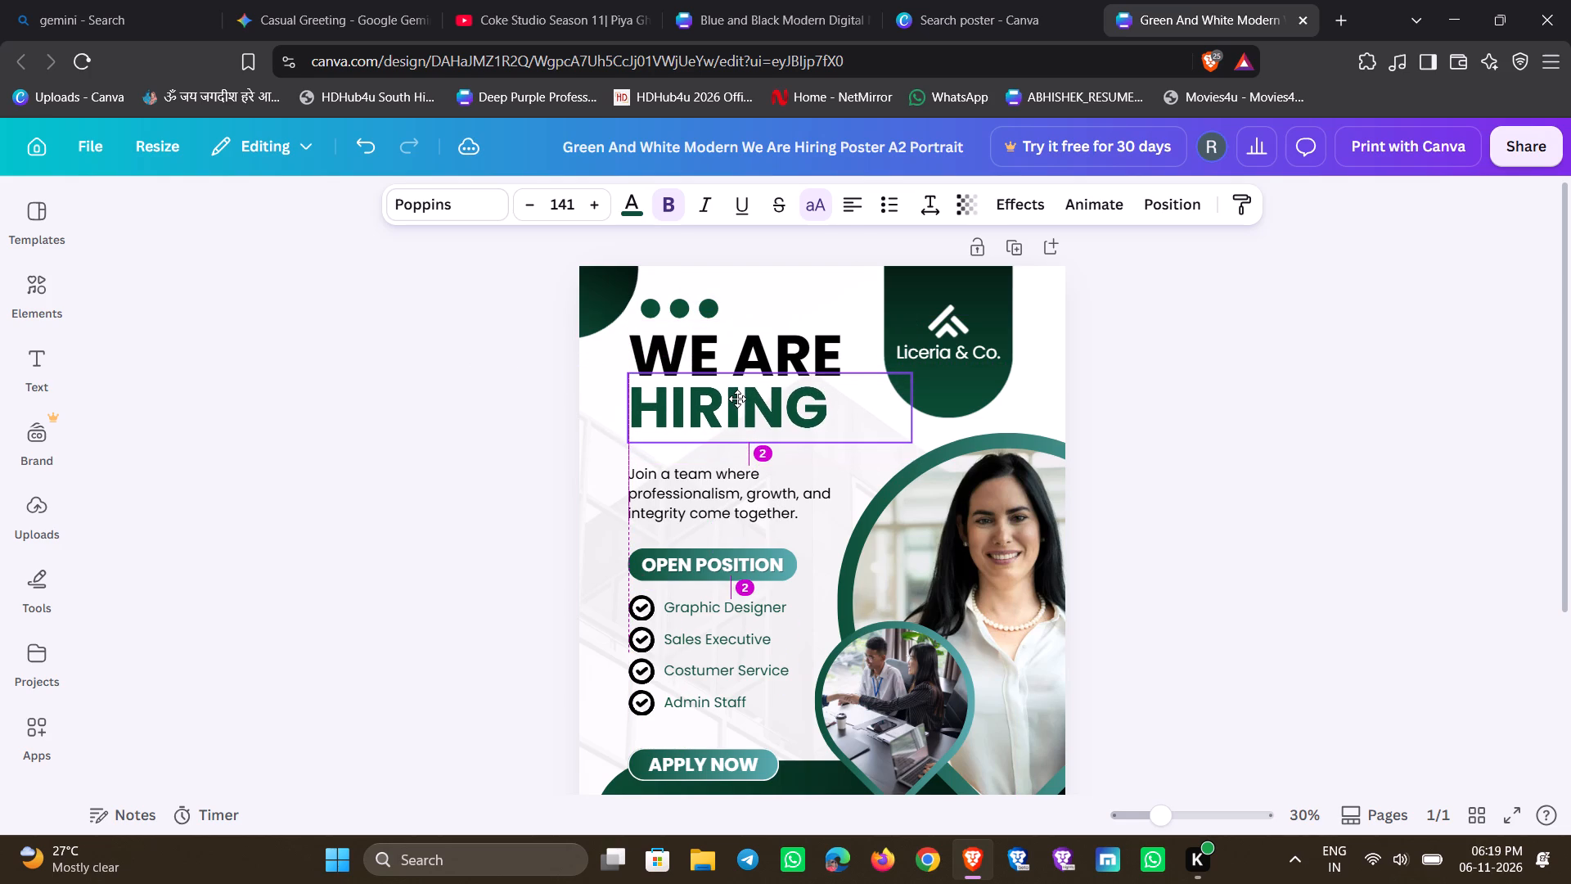
# Nudge the green HIRING heading slightly to the right beneath WE ARE on the hiring poster.
pyautogui.moveTo(737, 399); pyautogui.dragTo(740, 399)
pyautogui.click(1187, 476)
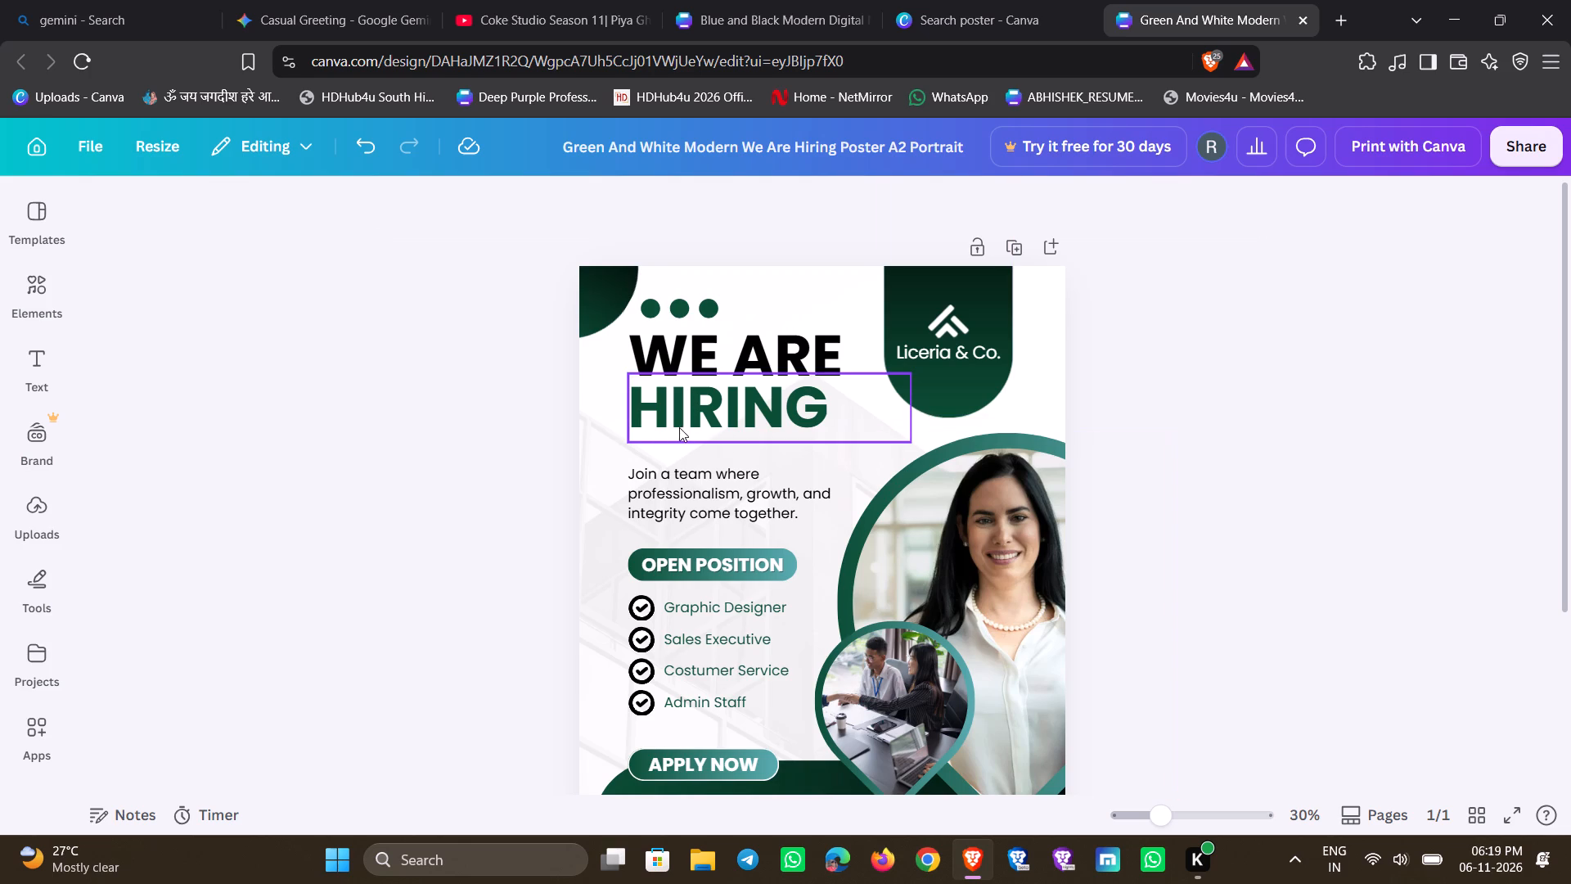
pyautogui.moveTo(679, 425); pyautogui.dragTo(687, 425)
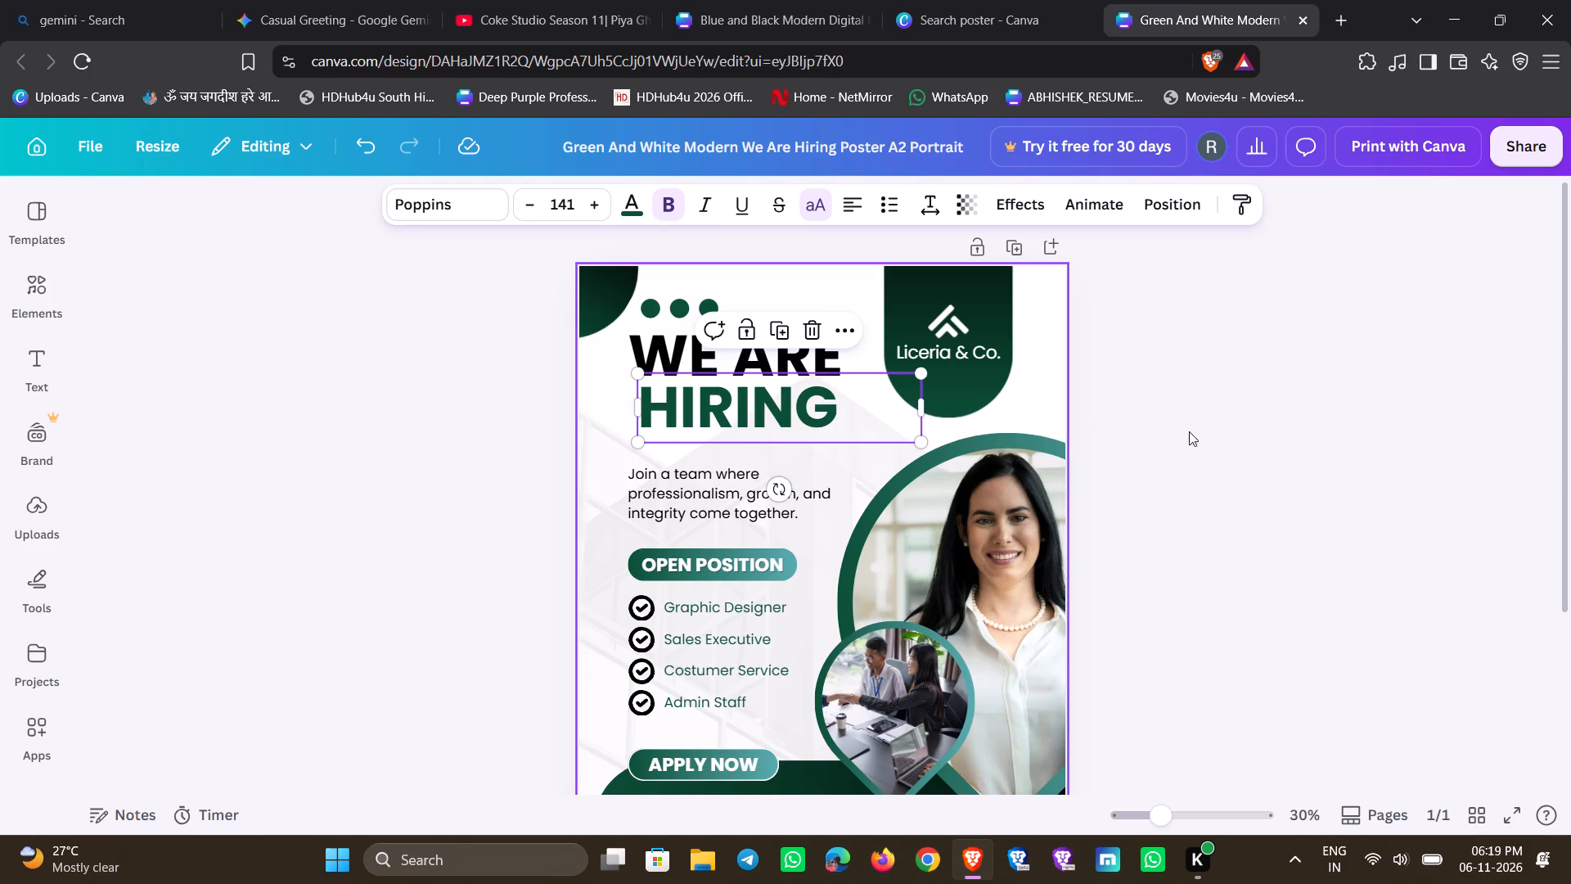
pyautogui.click(1210, 438)
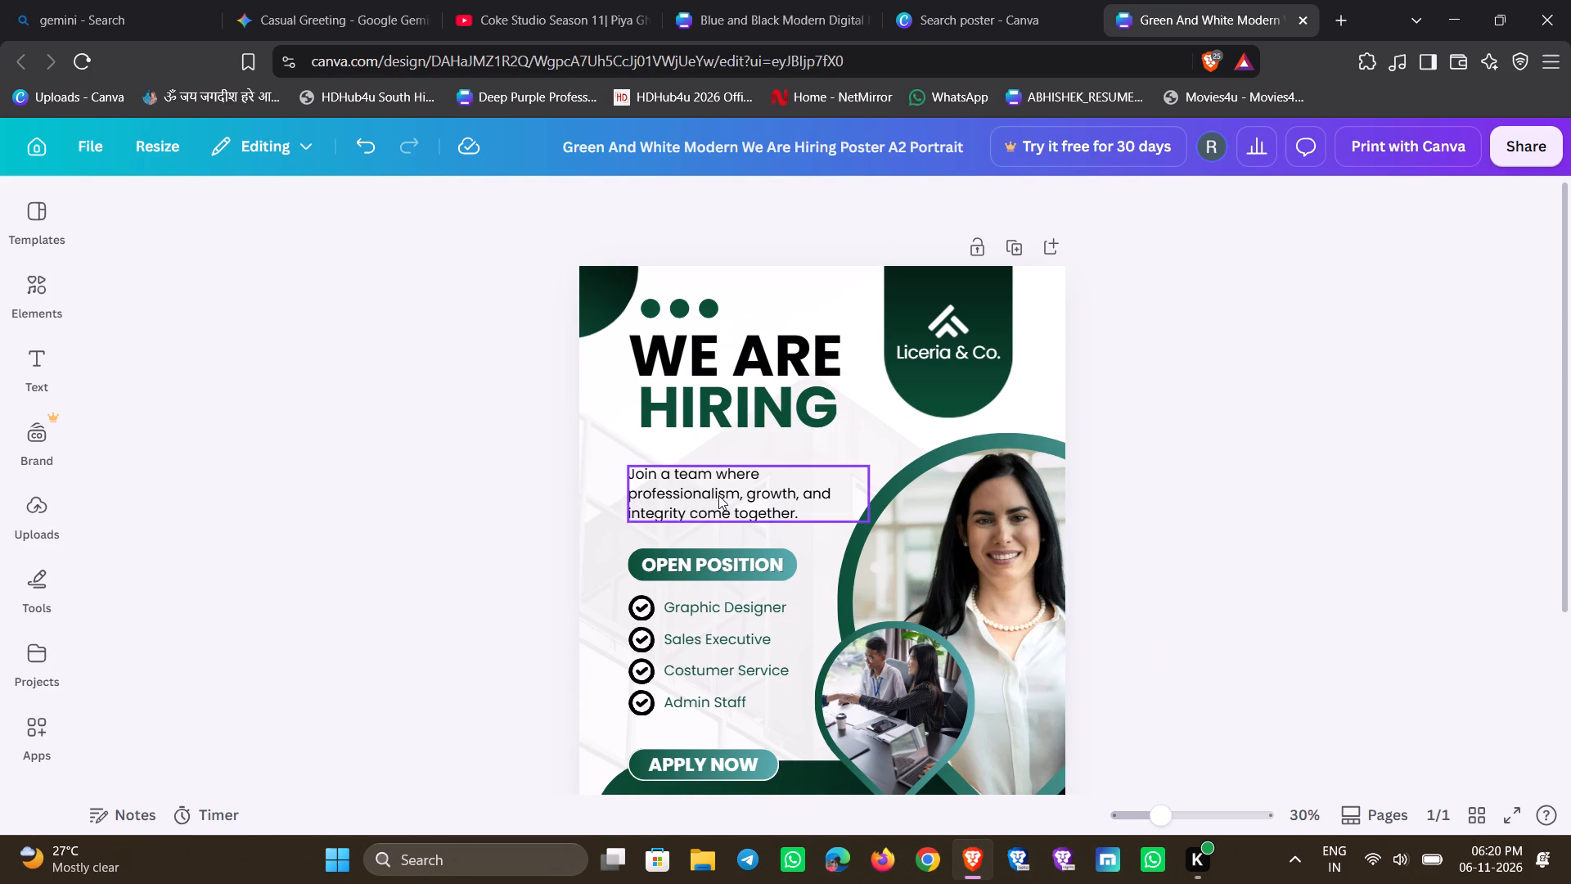
# Move the "Join a team where professionalism, growth, and integrity come together." paragraph up to sit directly beneath the HIRING heading.
pyautogui.moveTo(718, 495); pyautogui.dragTo(718, 468)
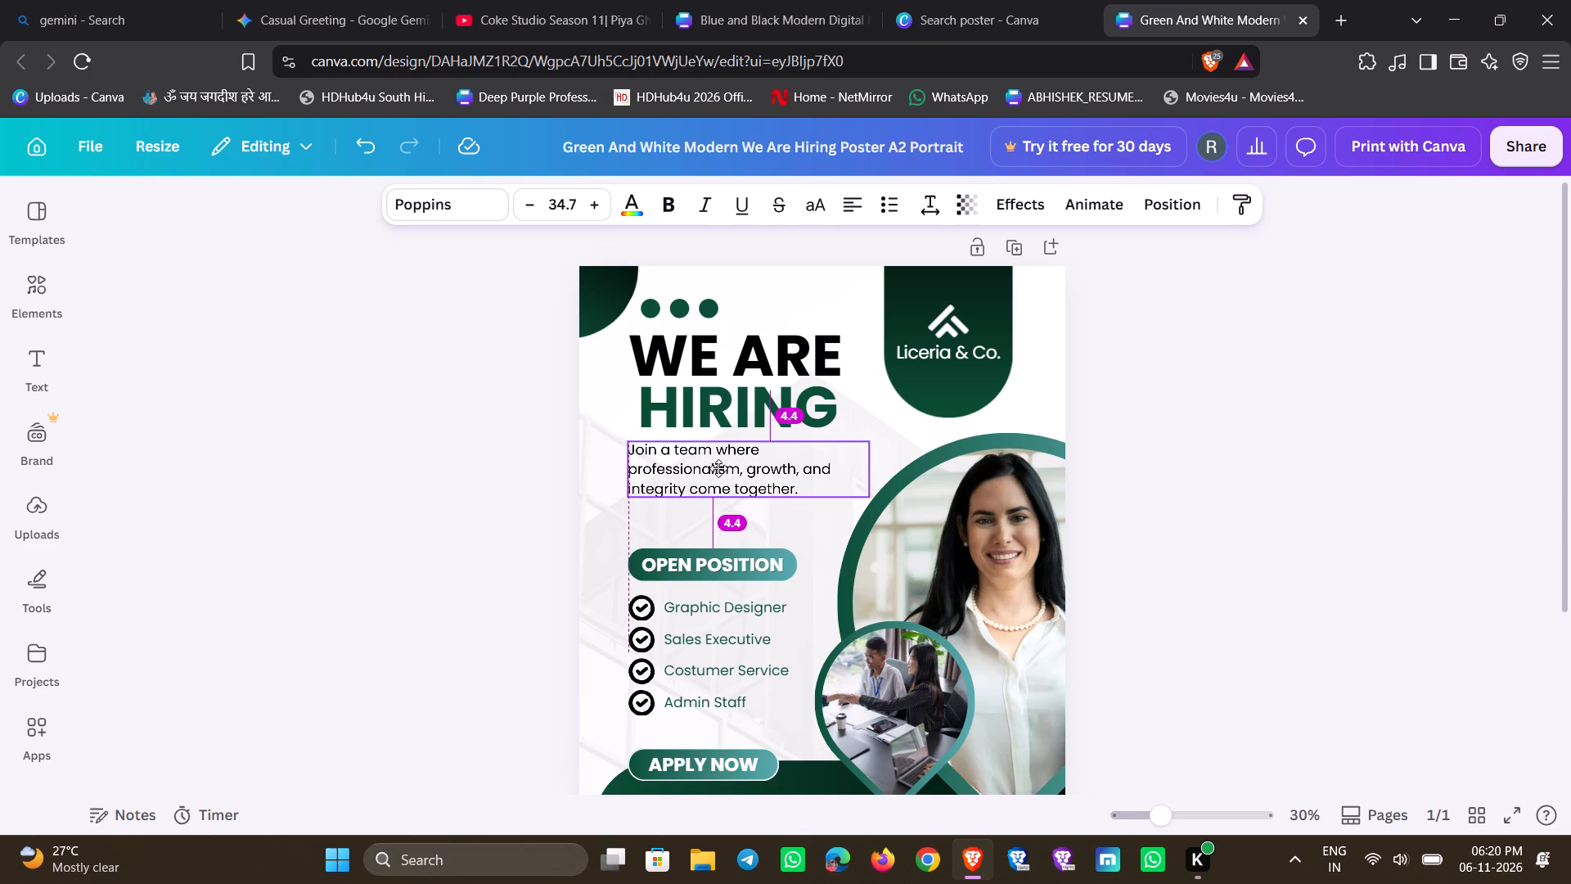
pyautogui.moveTo(718, 468); pyautogui.dragTo(718, 462)
pyautogui.click(1271, 444)
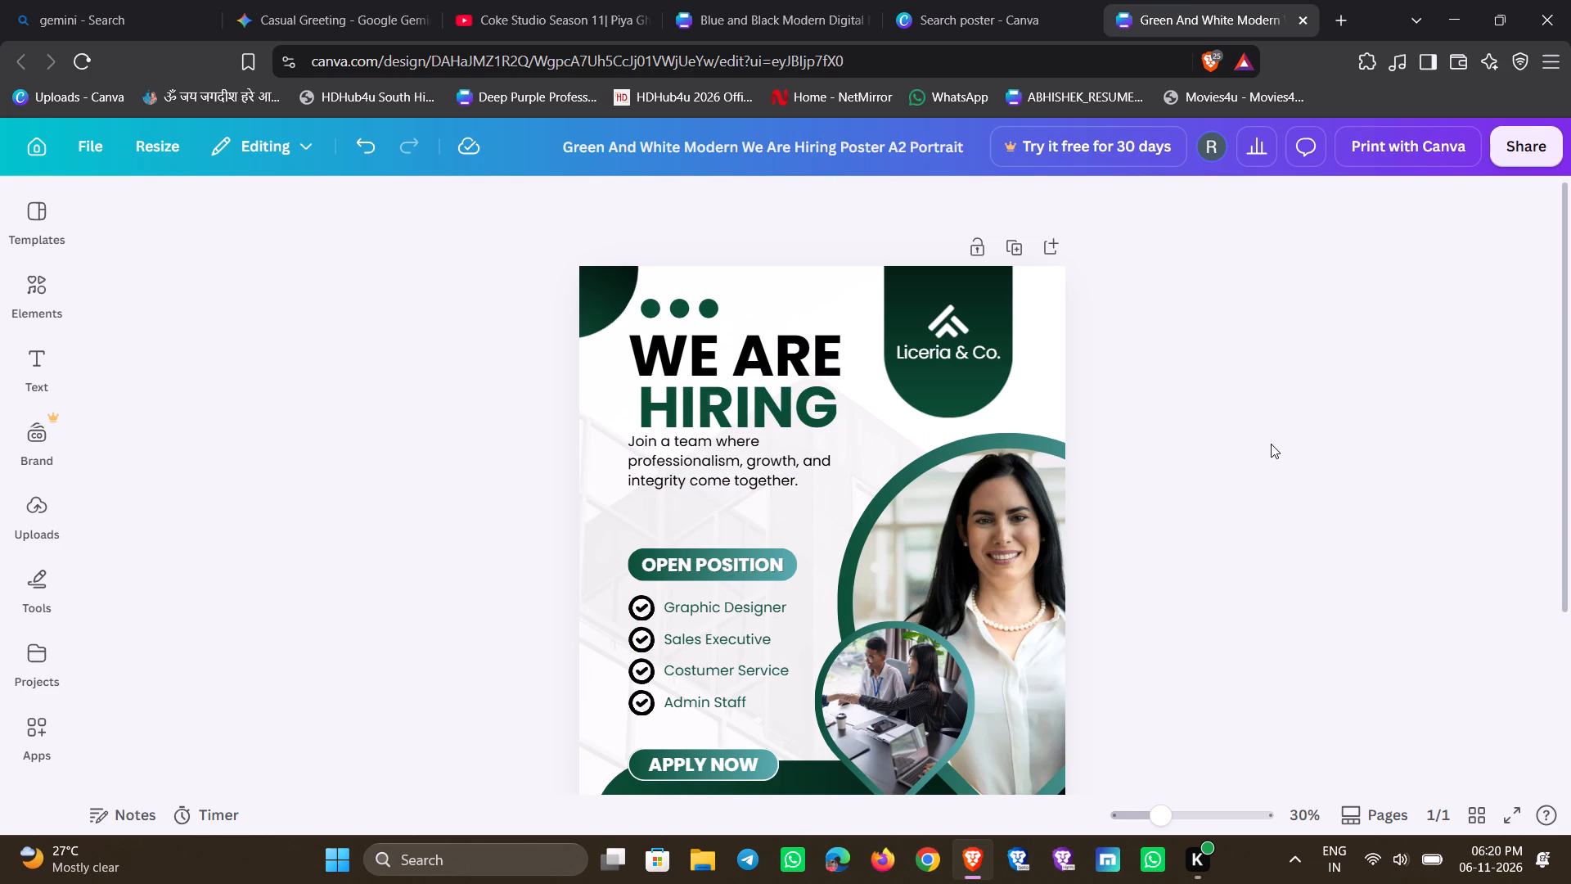
# Move the OPEN POSITION text and its green gradient pill up beneath the intro paragraph, with the text centred on the pill.
pyautogui.moveTo(701, 574); pyautogui.dragTo(694, 509)
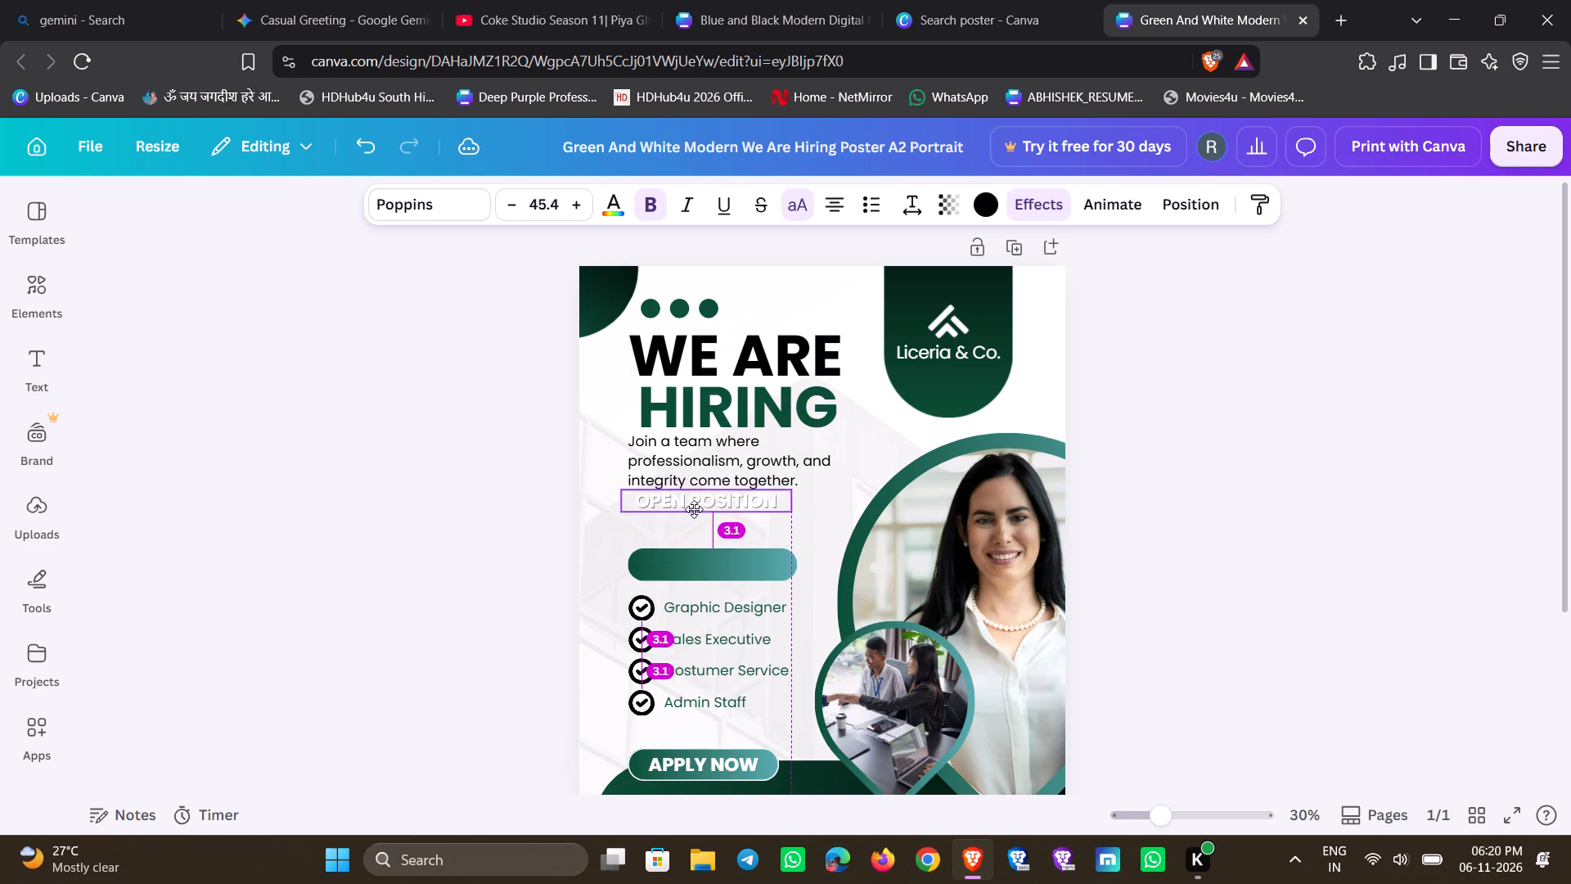
pyautogui.moveTo(694, 509); pyautogui.dragTo(691, 517)
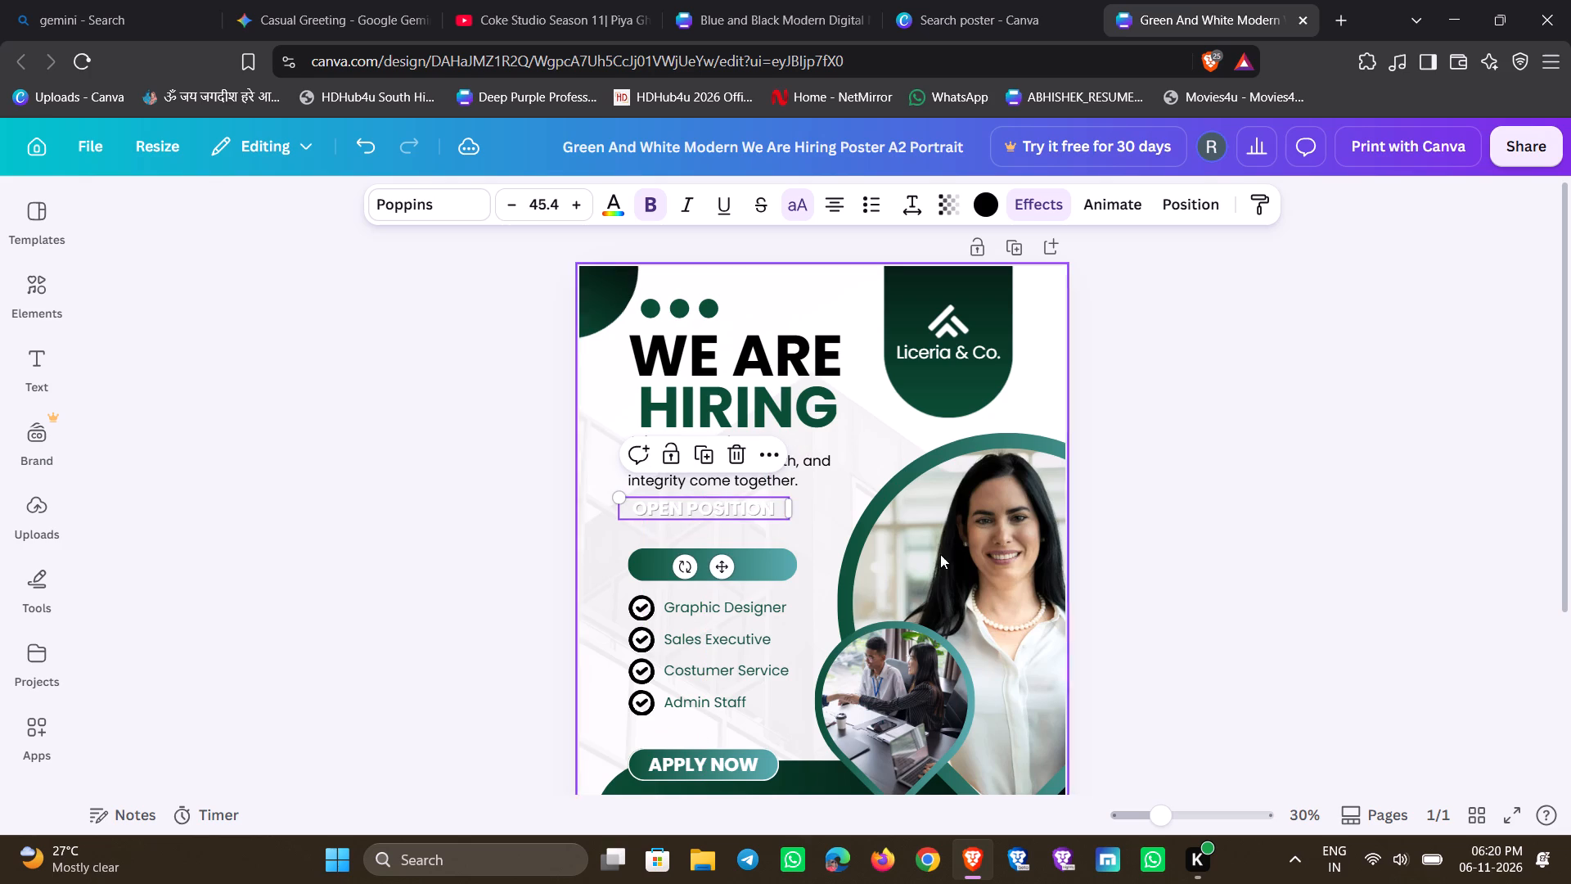
pyautogui.click(1191, 578)
pyautogui.moveTo(751, 558); pyautogui.dragTo(751, 538)
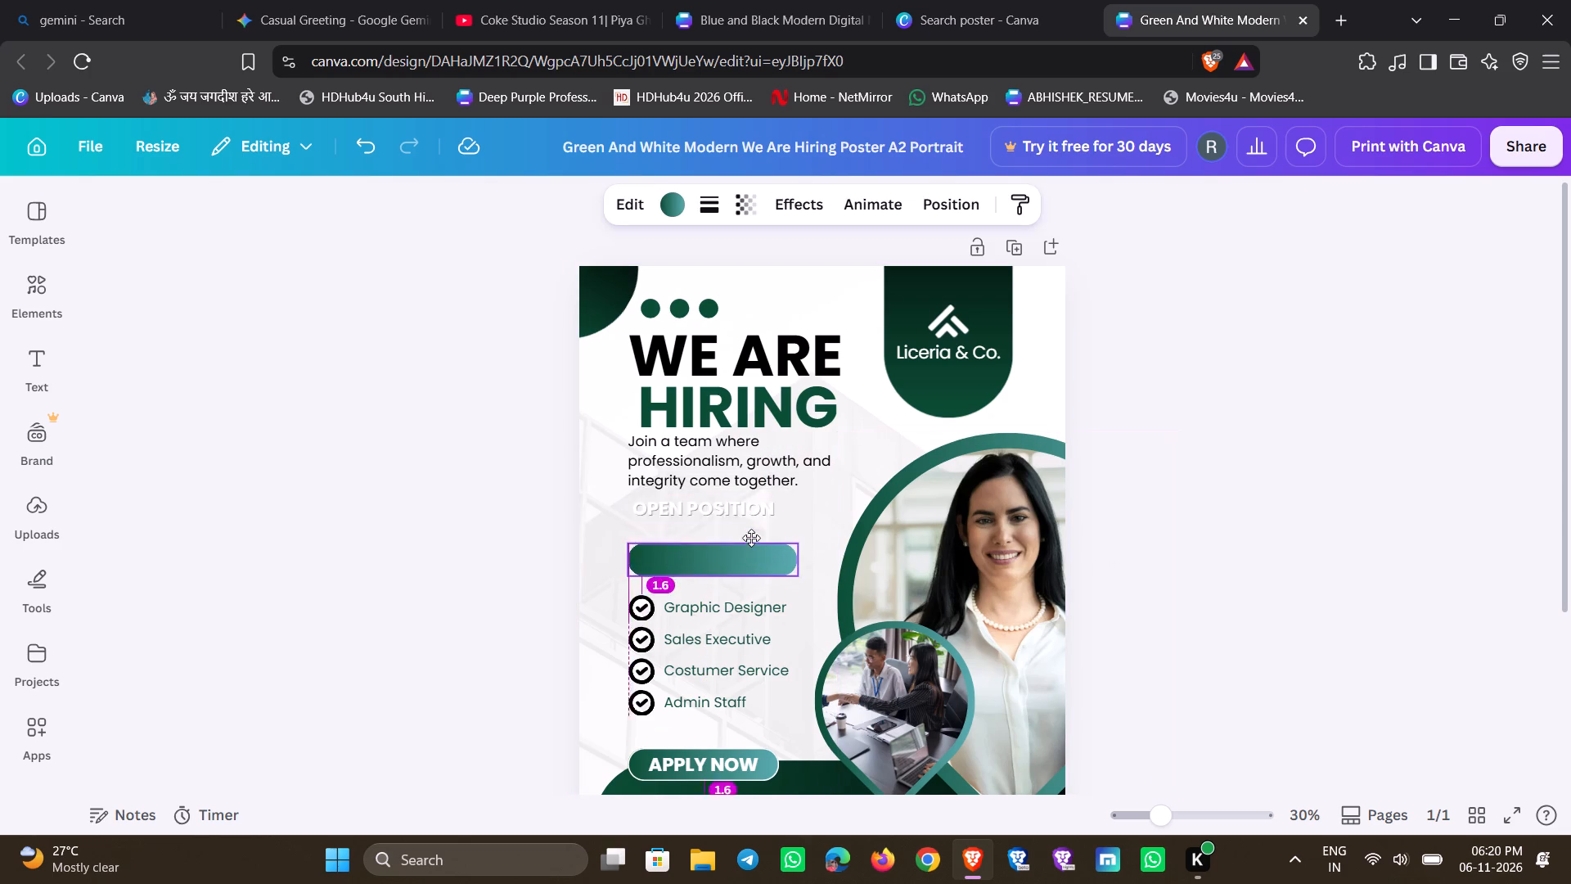
pyautogui.moveTo(751, 538); pyautogui.dragTo(745, 500)
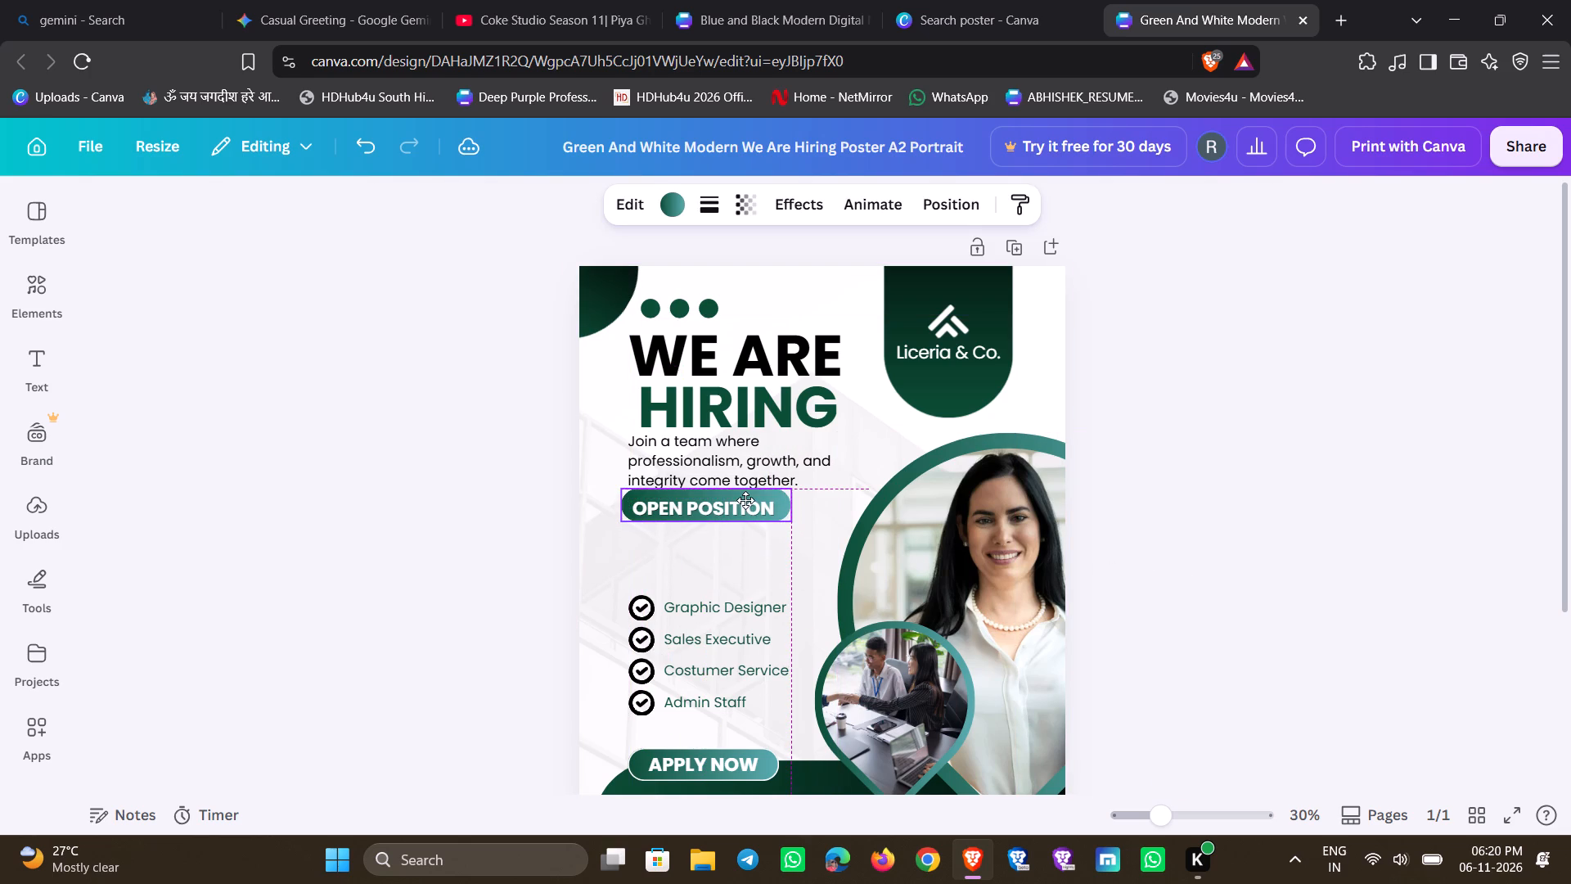
pyautogui.moveTo(745, 500); pyautogui.dragTo(747, 503)
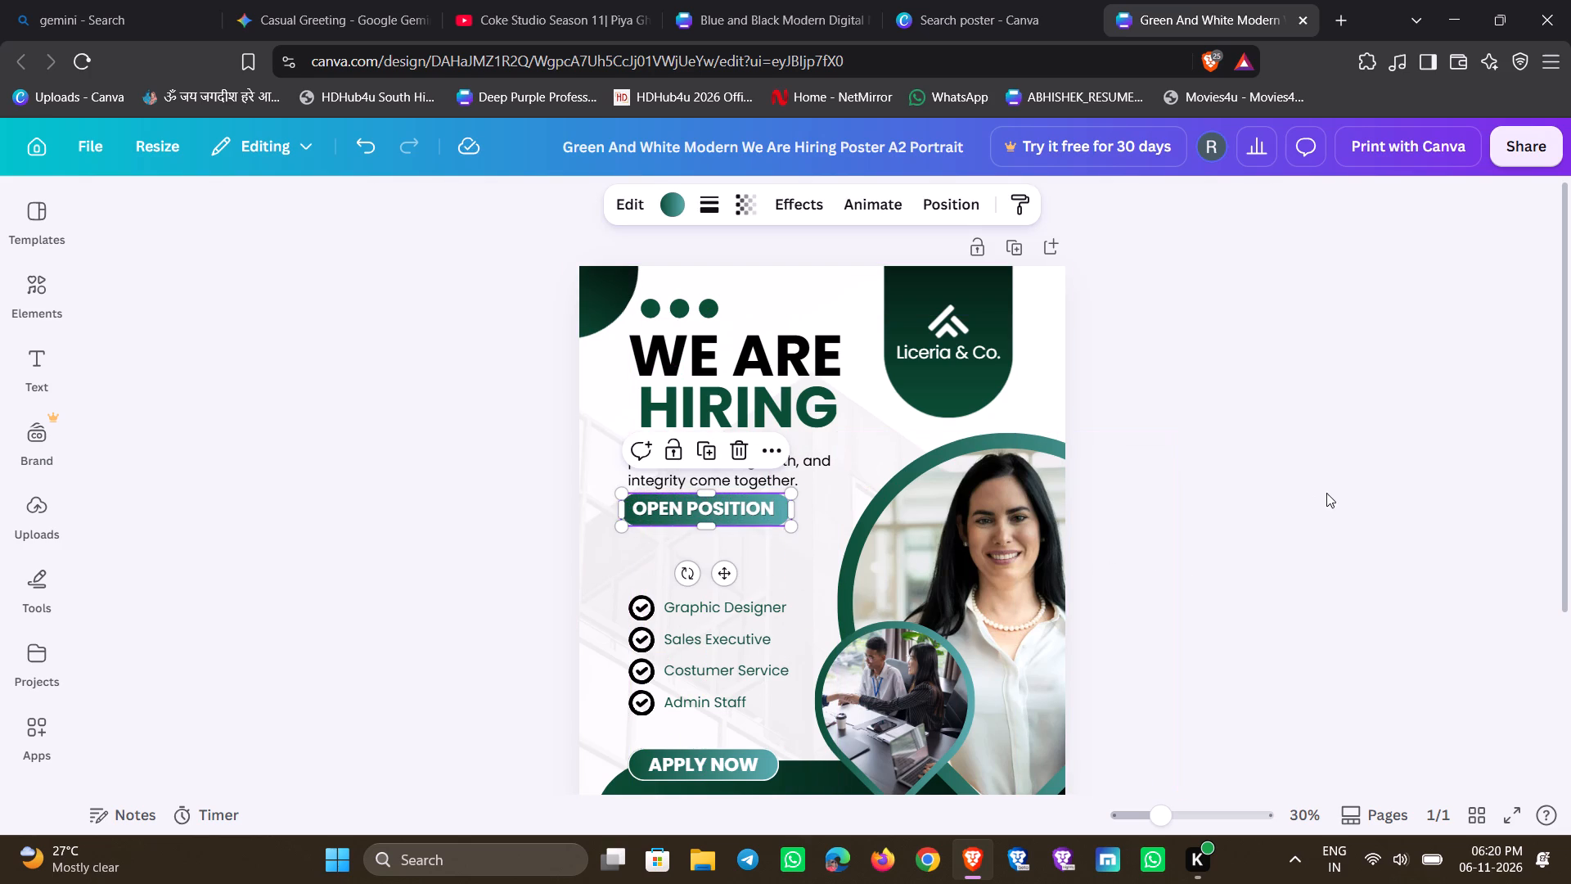
pyautogui.click(1331, 493)
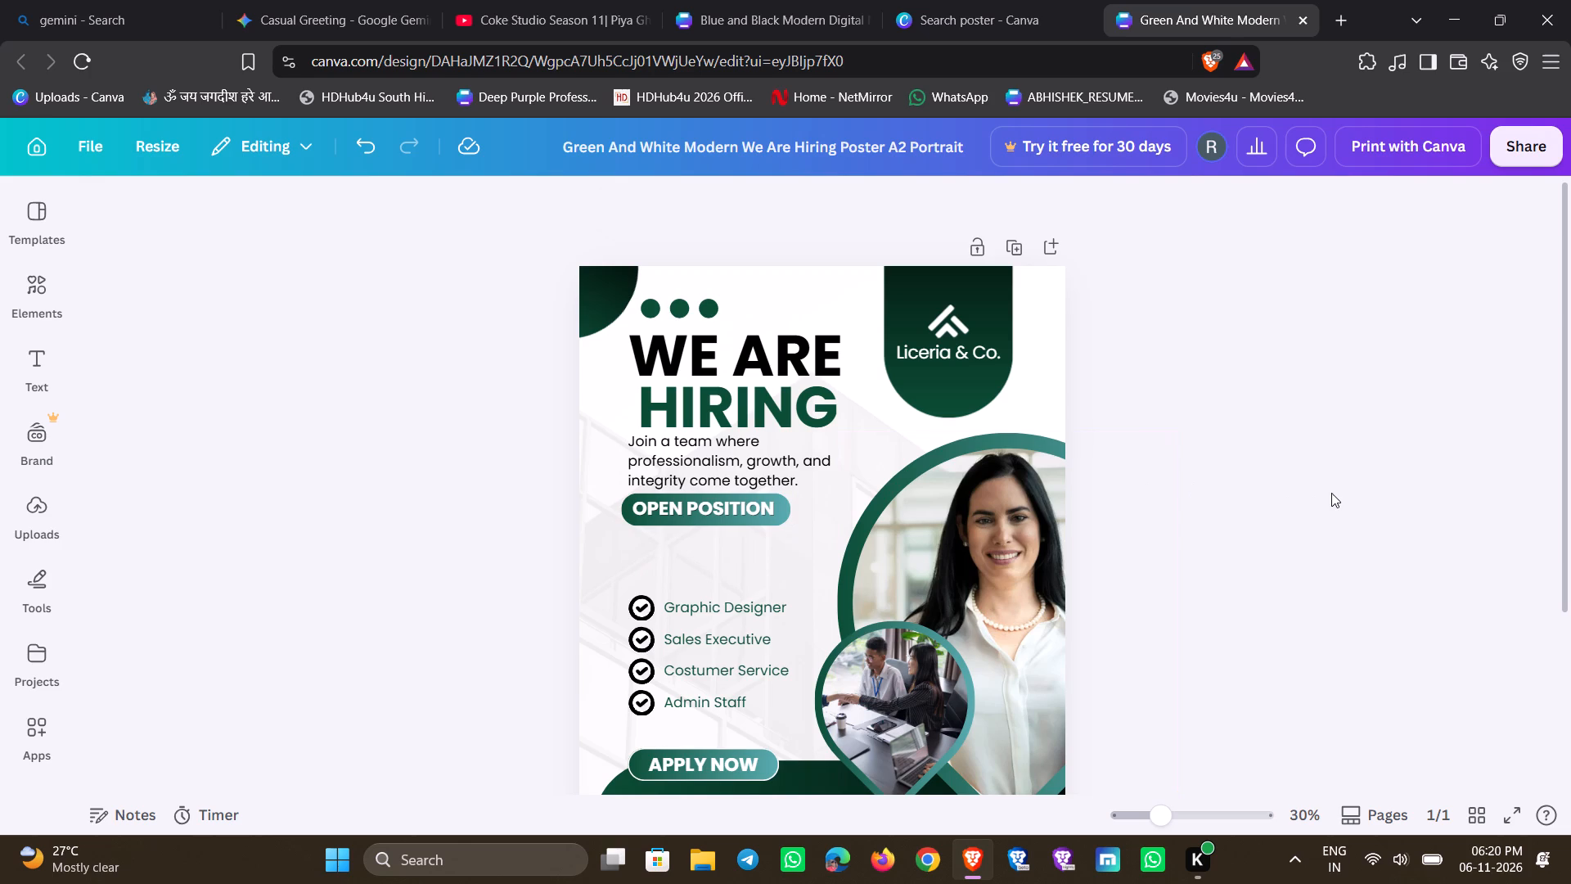
pyautogui.click(754, 503)
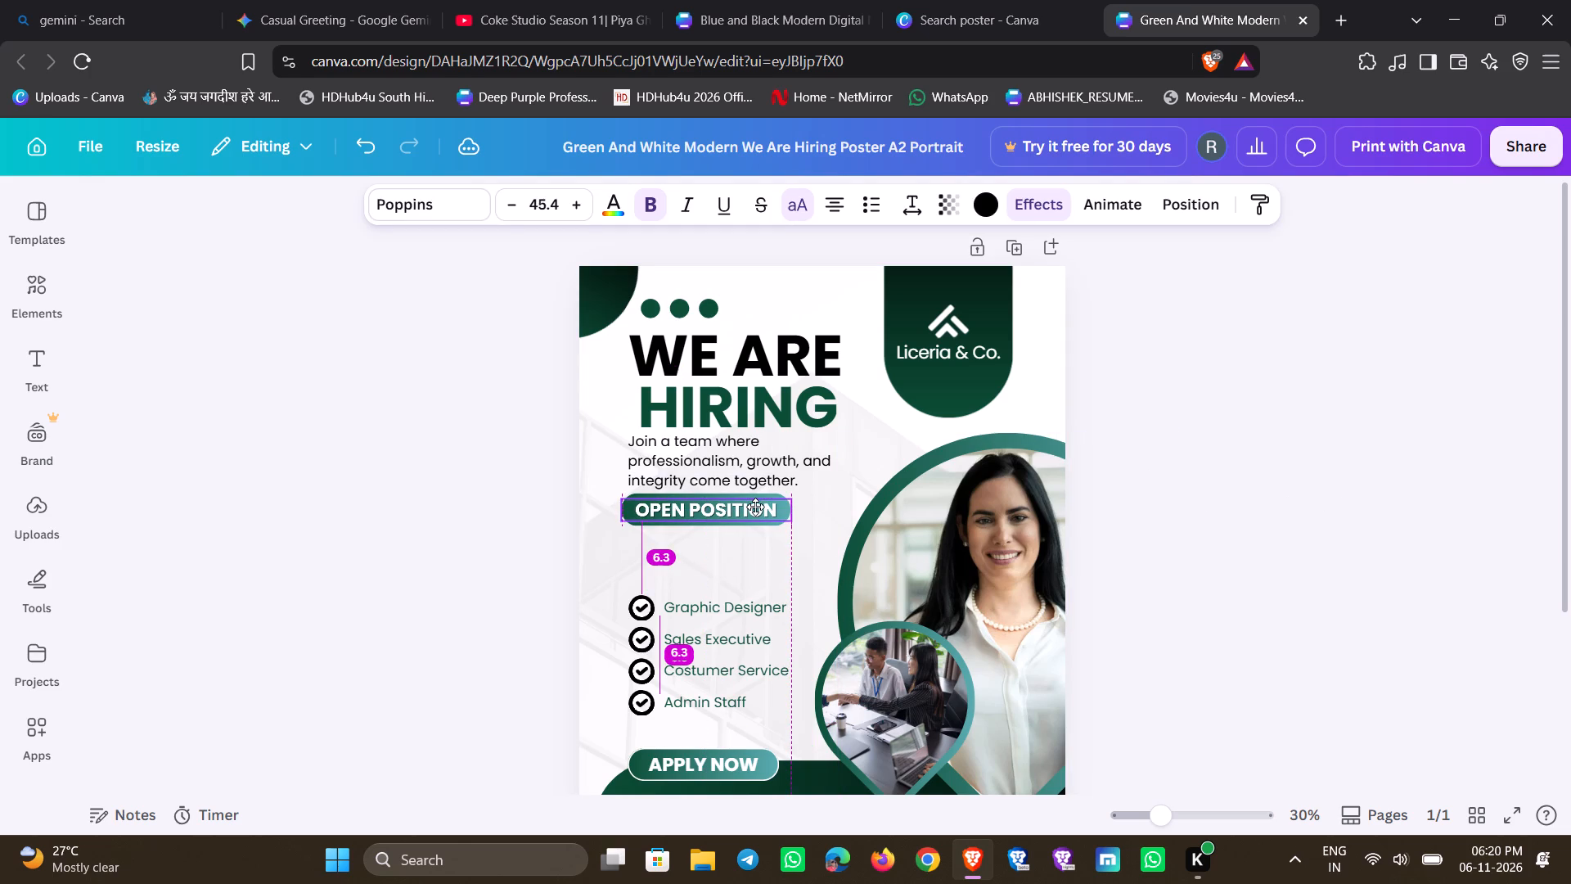
pyautogui.click(1233, 404)
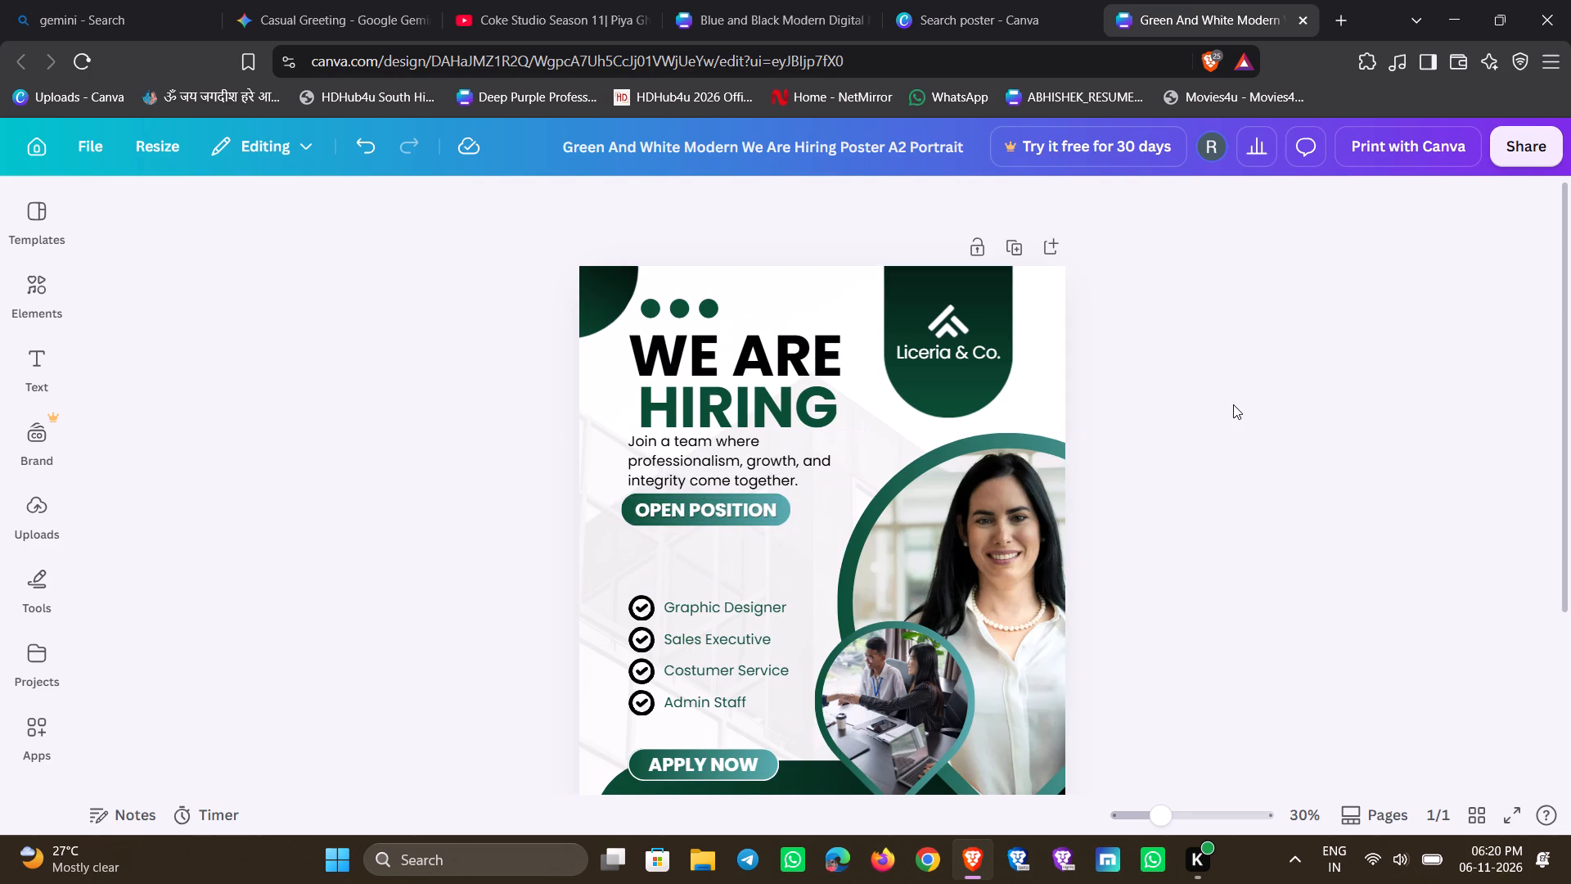
# Copy the check mark beside Graphic Designer and place the duplicate under the OPEN POSITION label, aligned with the check marks below.
pyautogui.rightClick(641, 607)
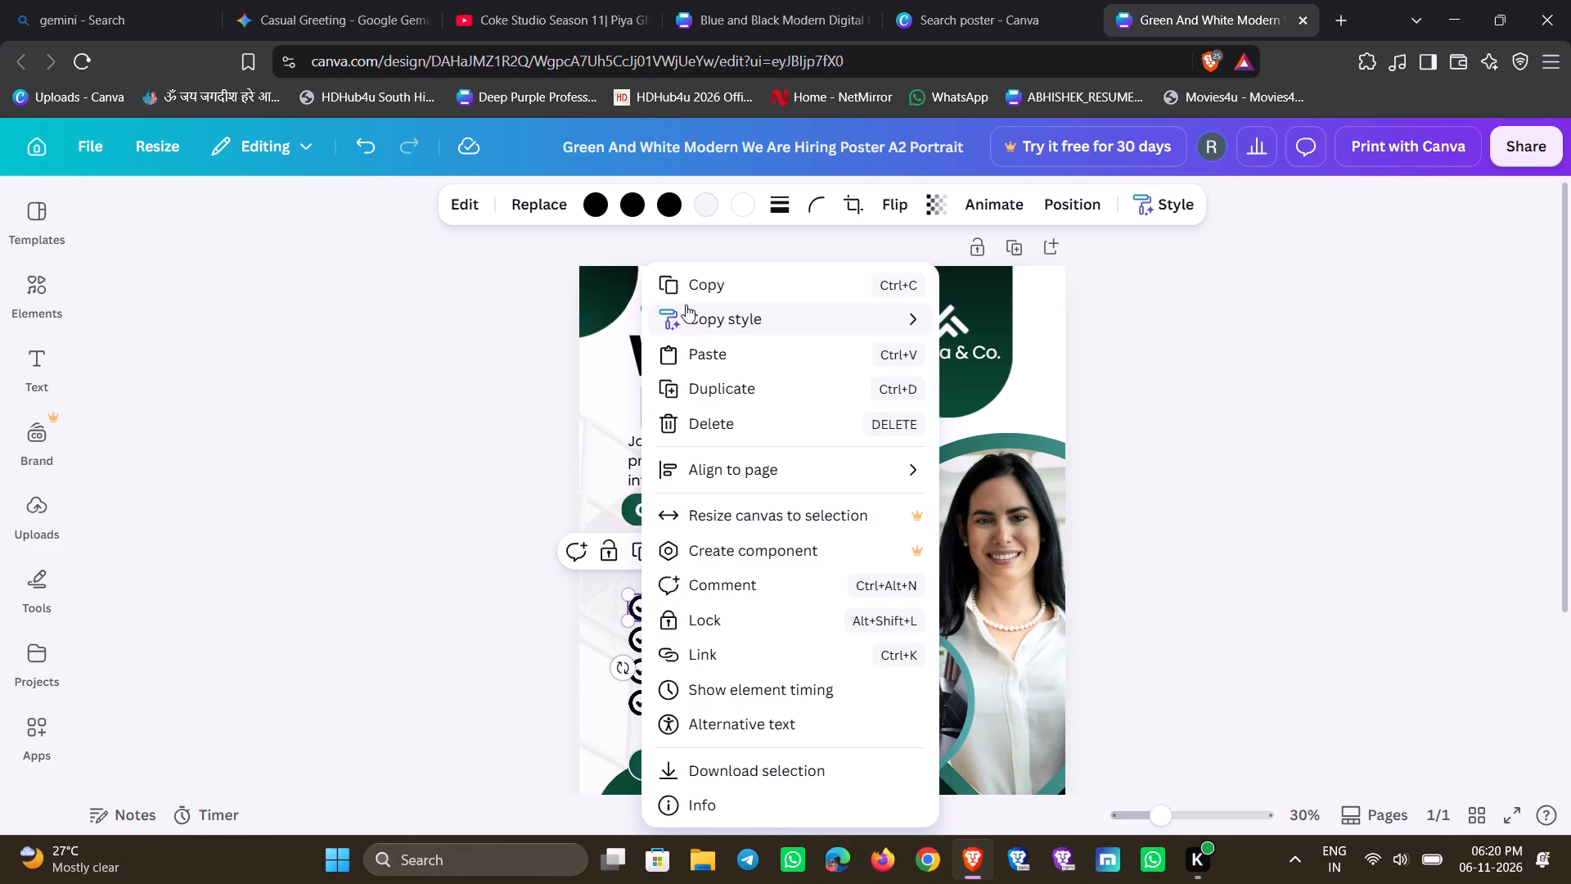
pyautogui.click(686, 282)
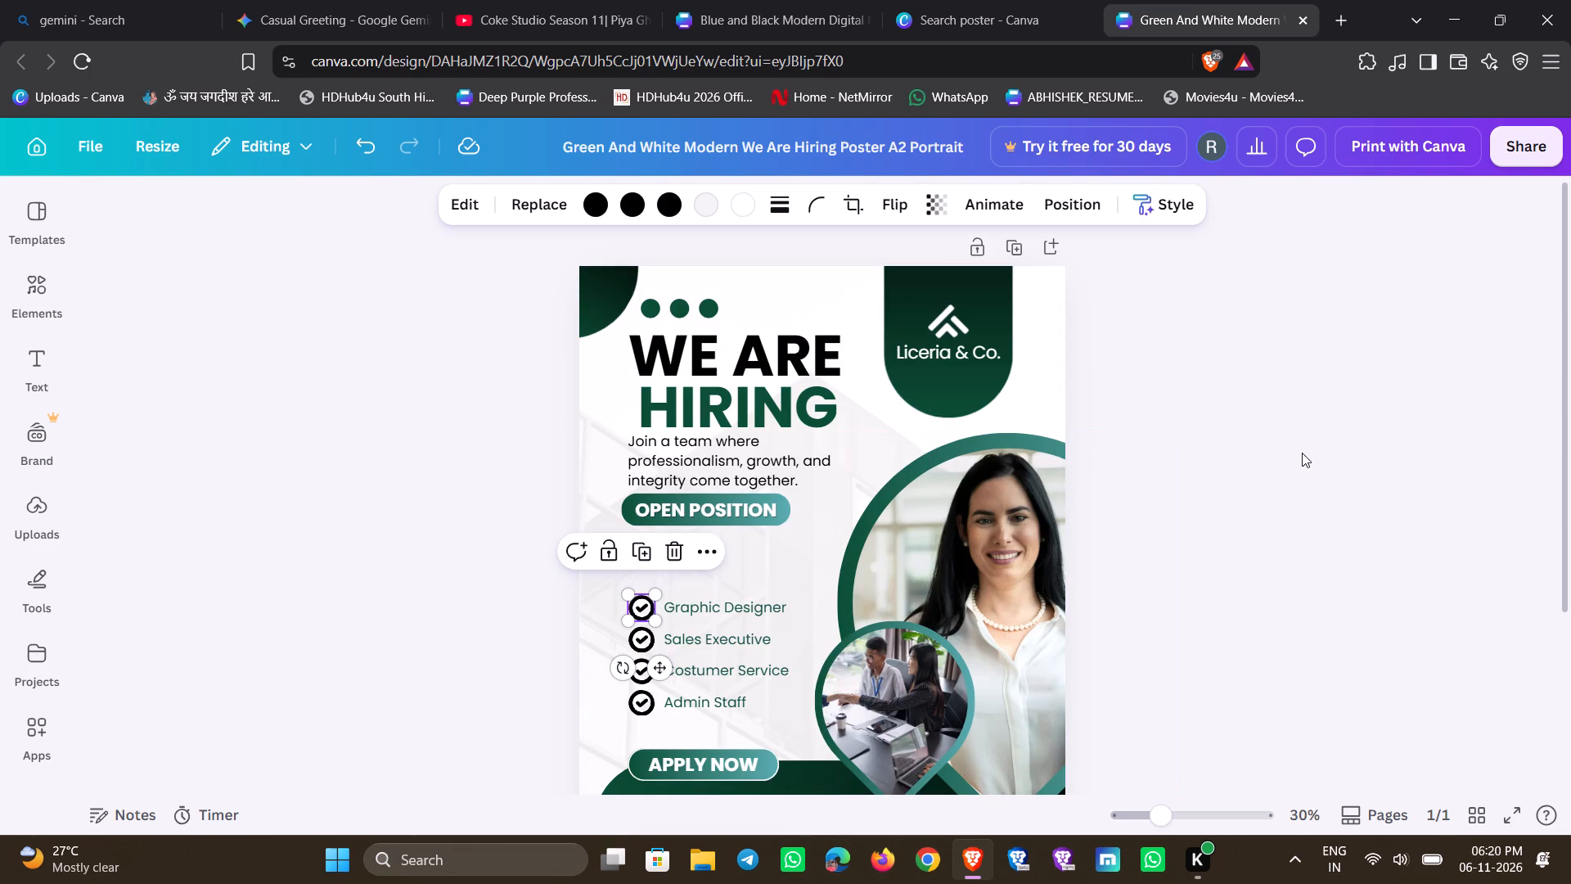
pyautogui.click(1302, 453)
pyautogui.rightClick(638, 557)
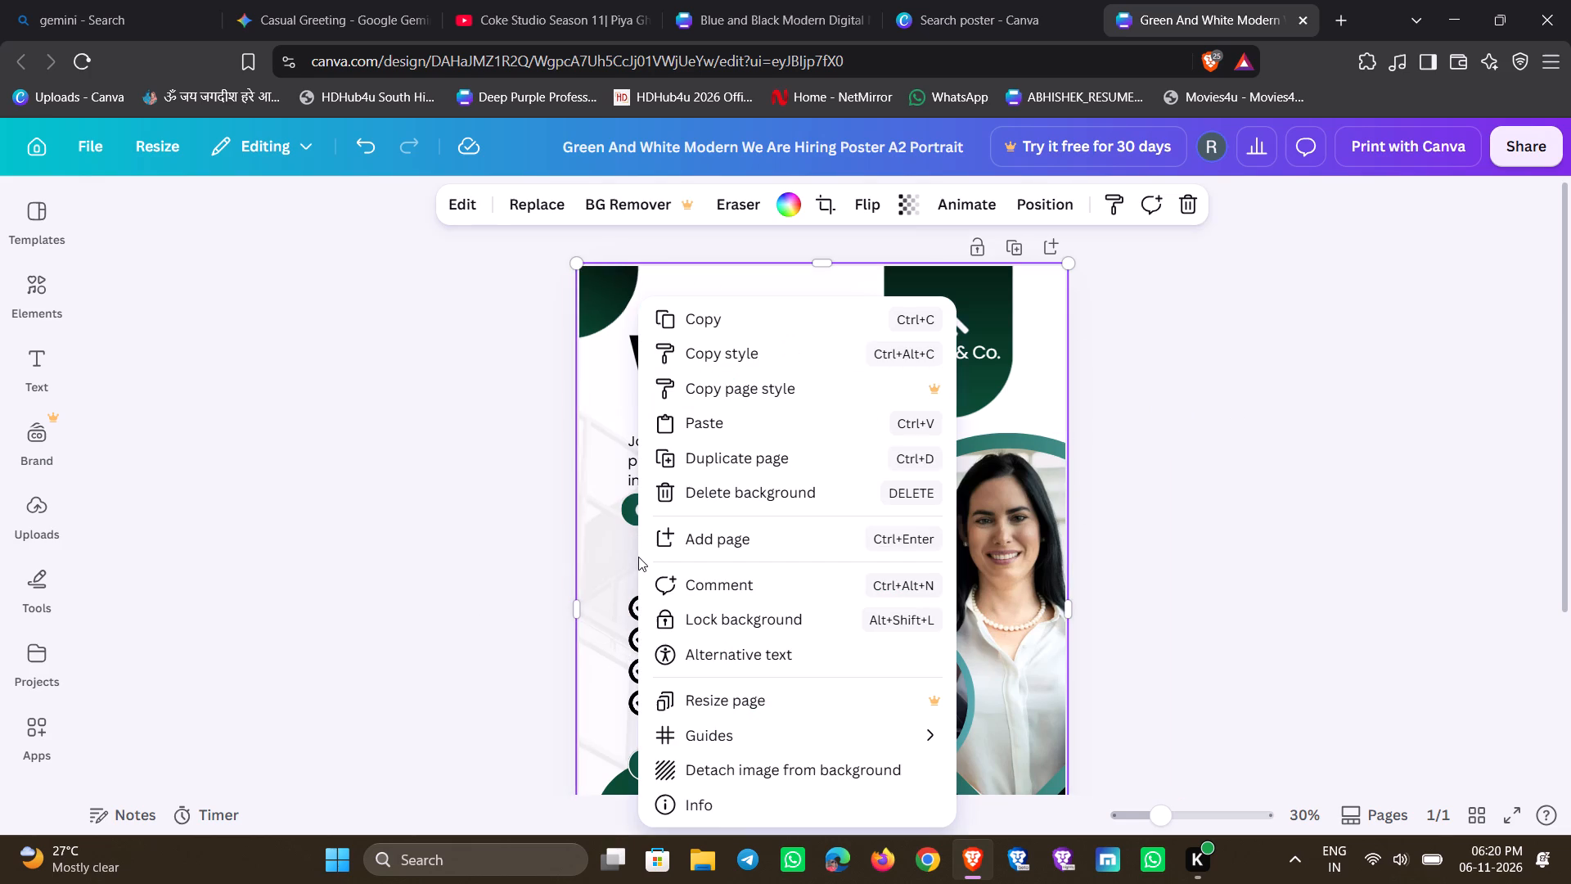
pyautogui.click(748, 421)
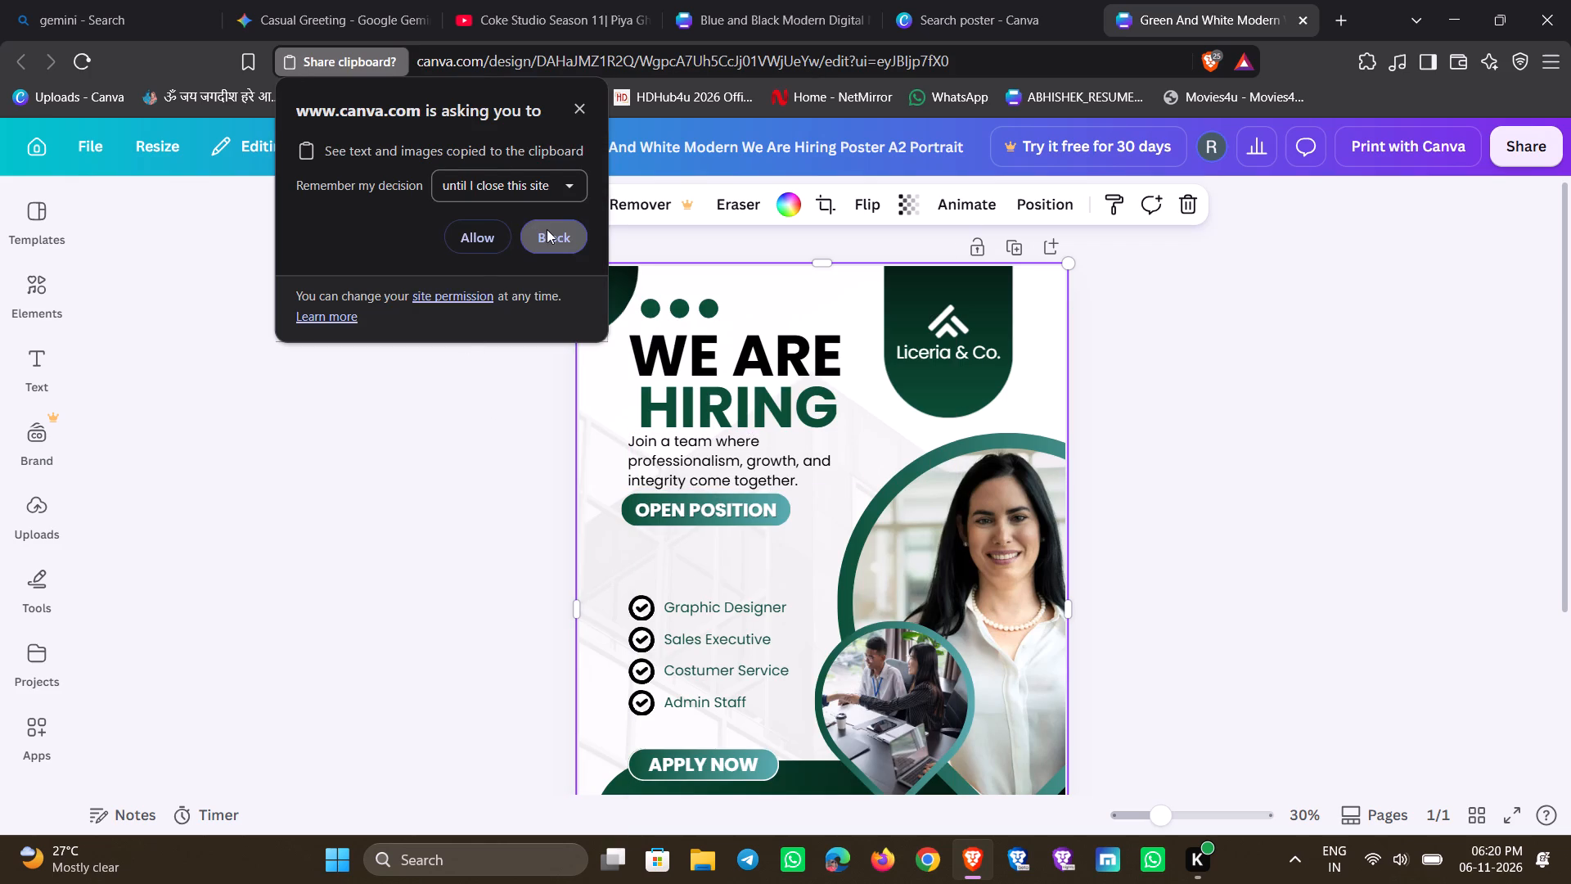
pyautogui.click(505, 230)
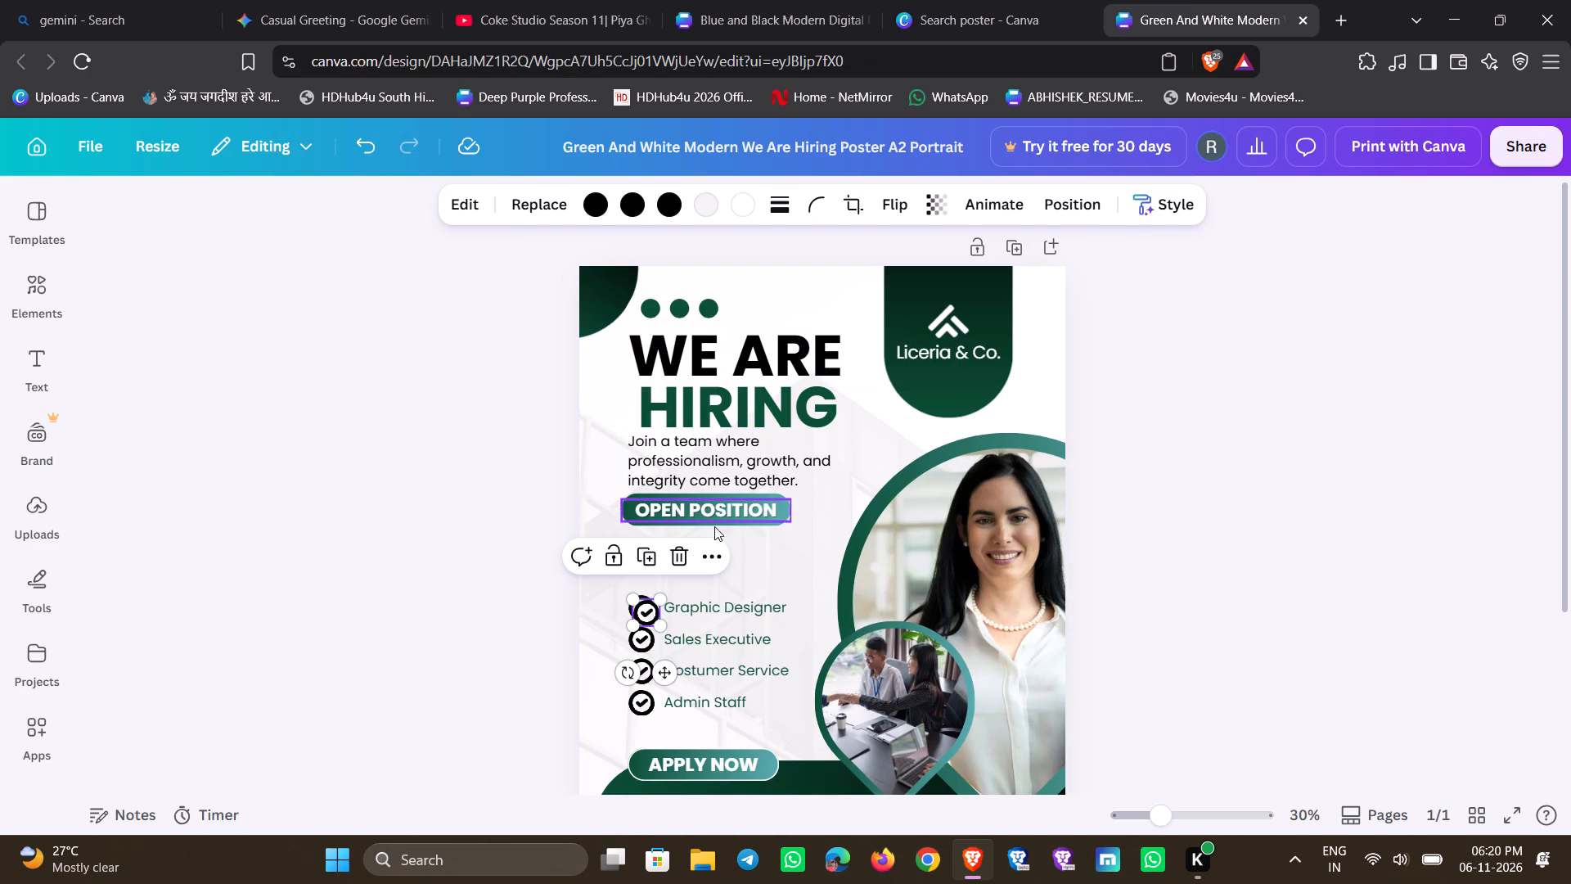
pyautogui.click(805, 531)
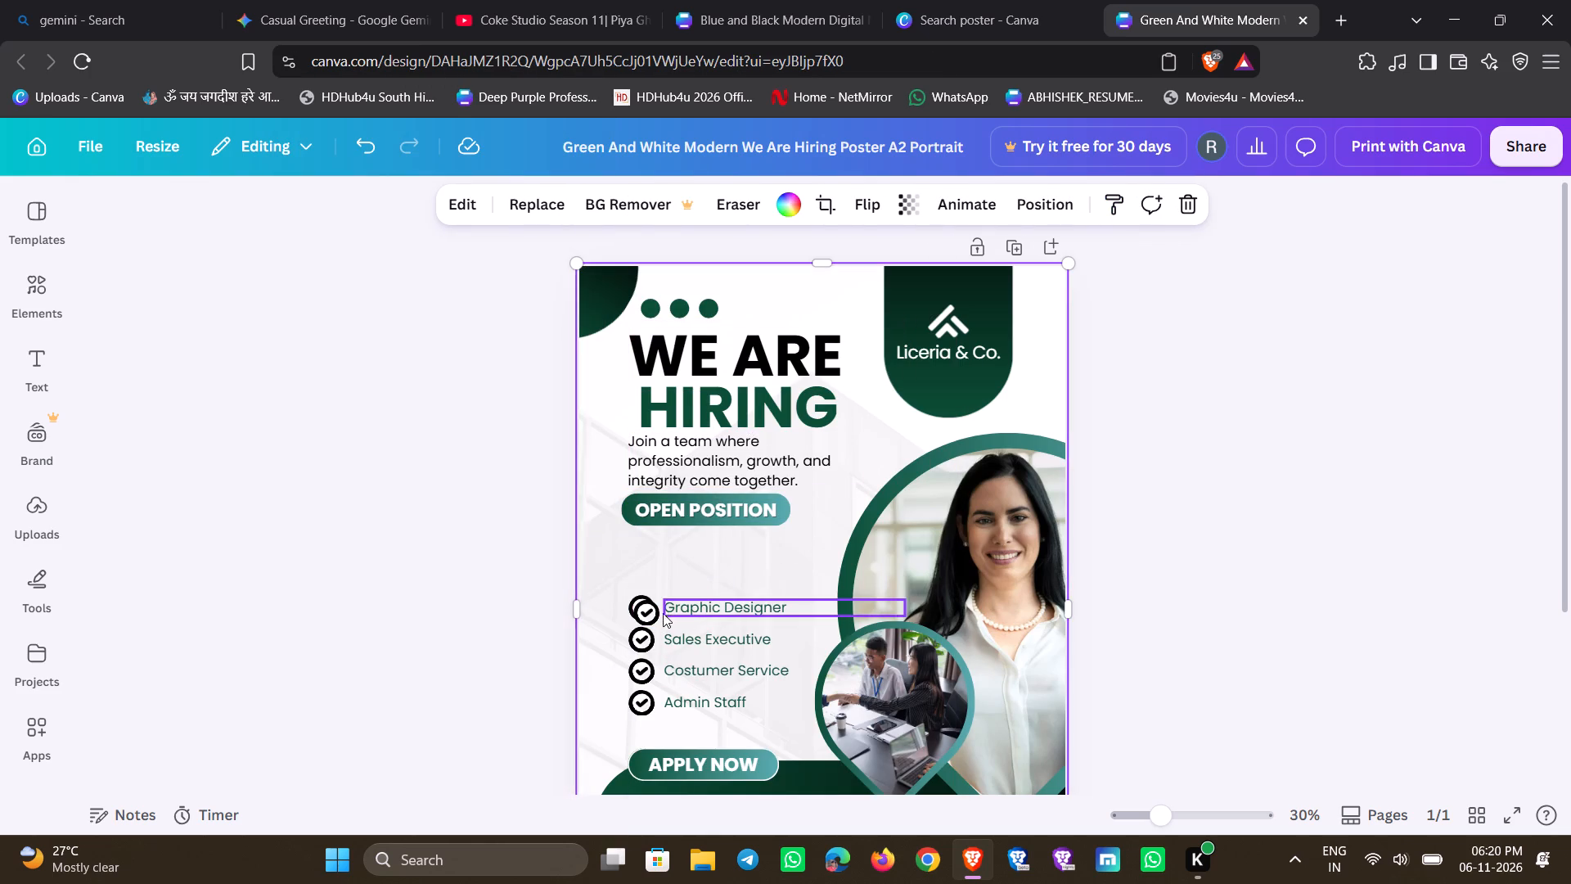
pyautogui.moveTo(648, 612); pyautogui.dragTo(641, 543)
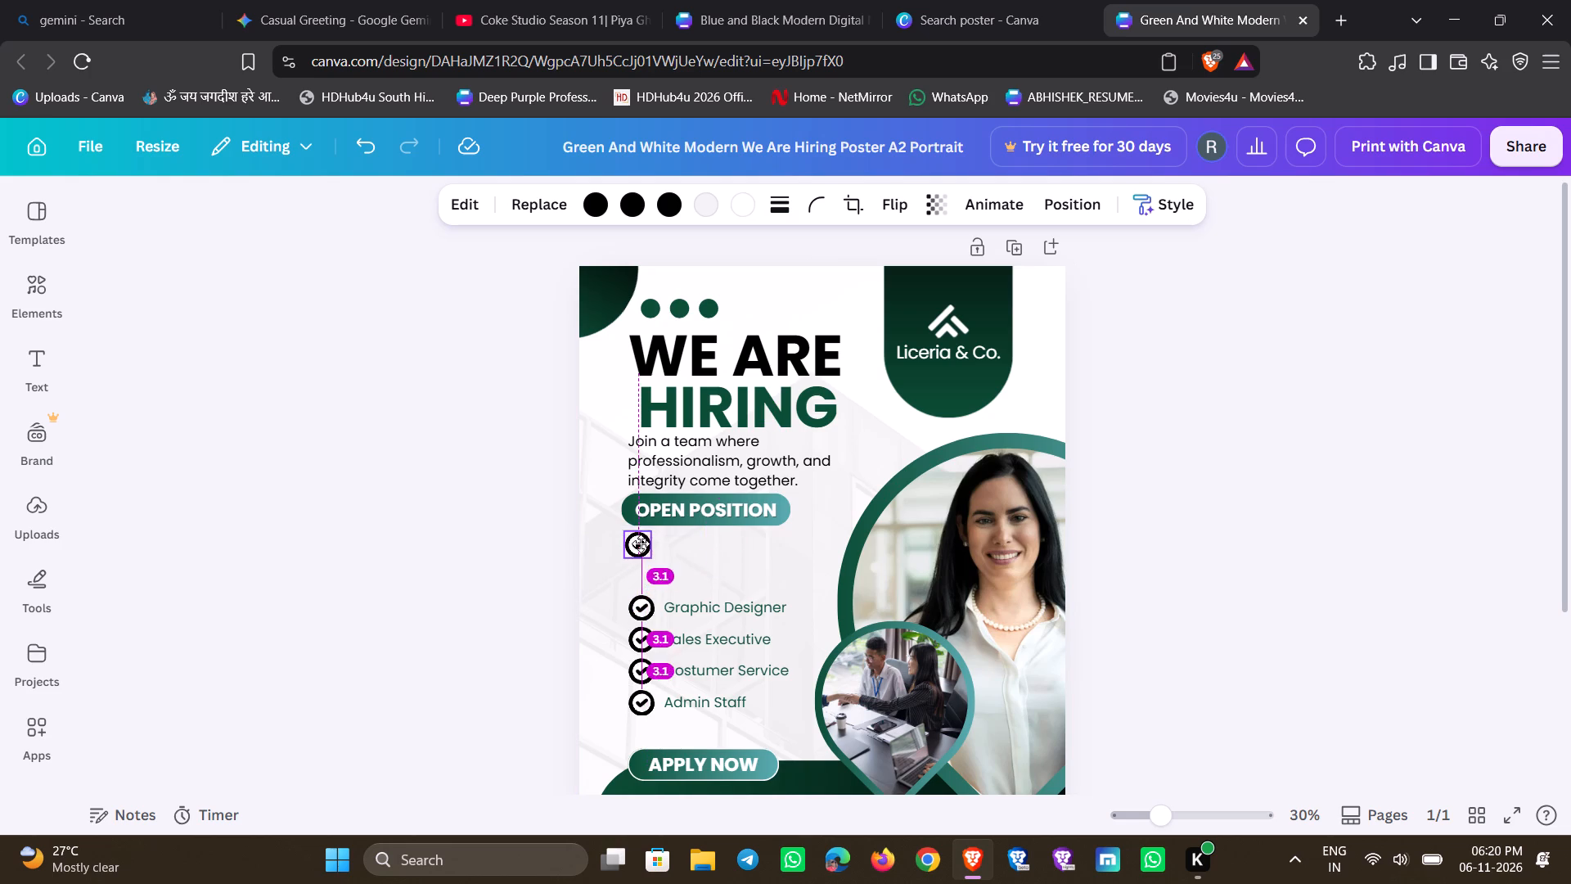
pyautogui.moveTo(641, 543); pyautogui.dragTo(642, 550)
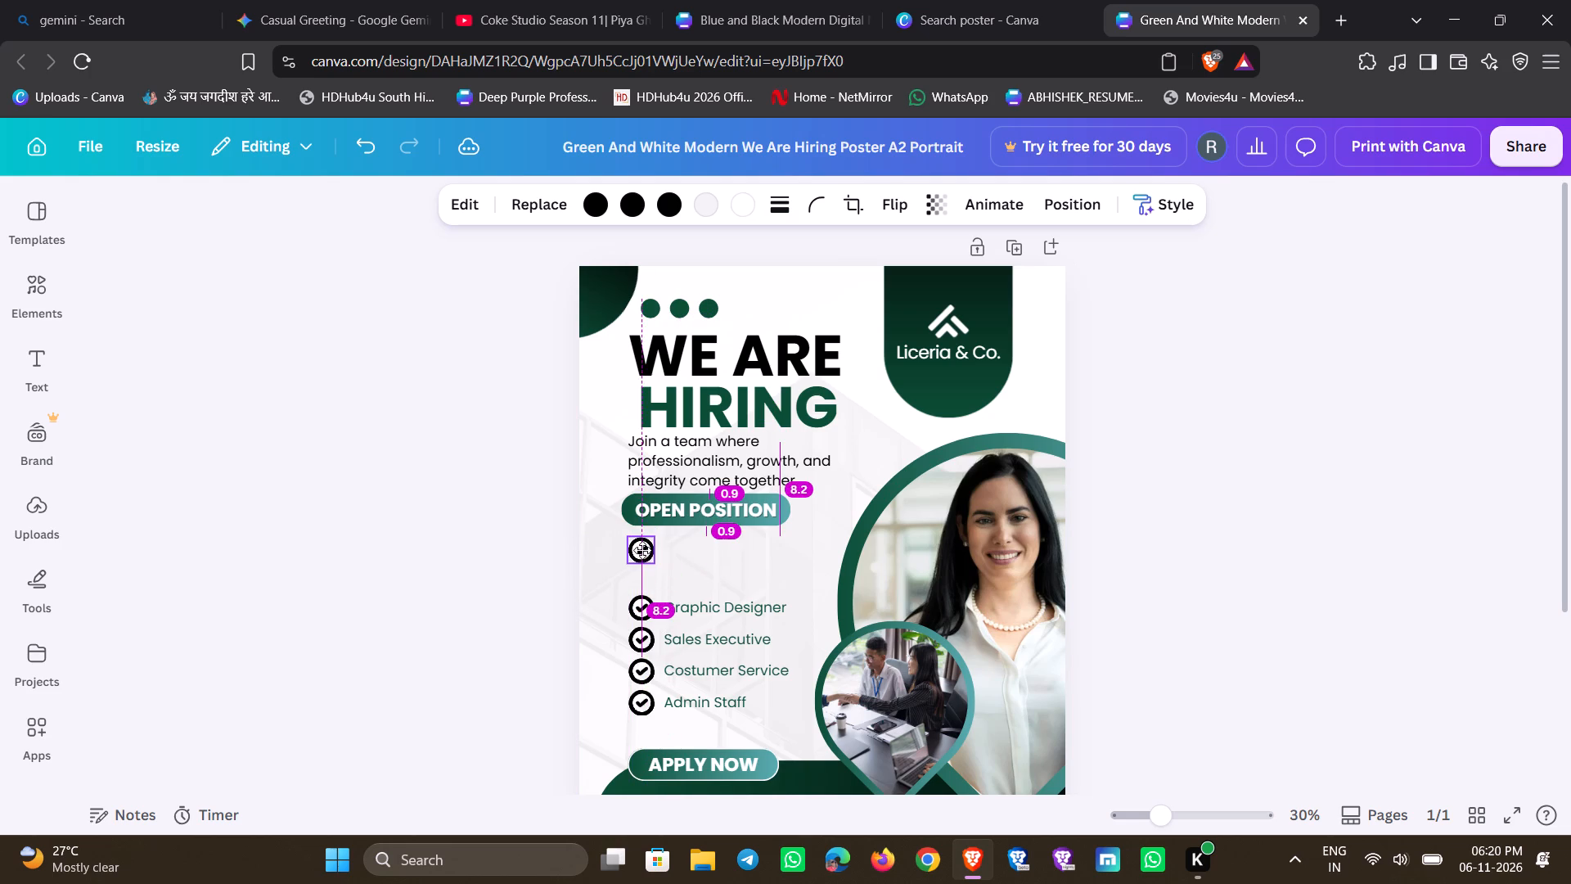
pyautogui.moveTo(642, 550); pyautogui.dragTo(642, 549)
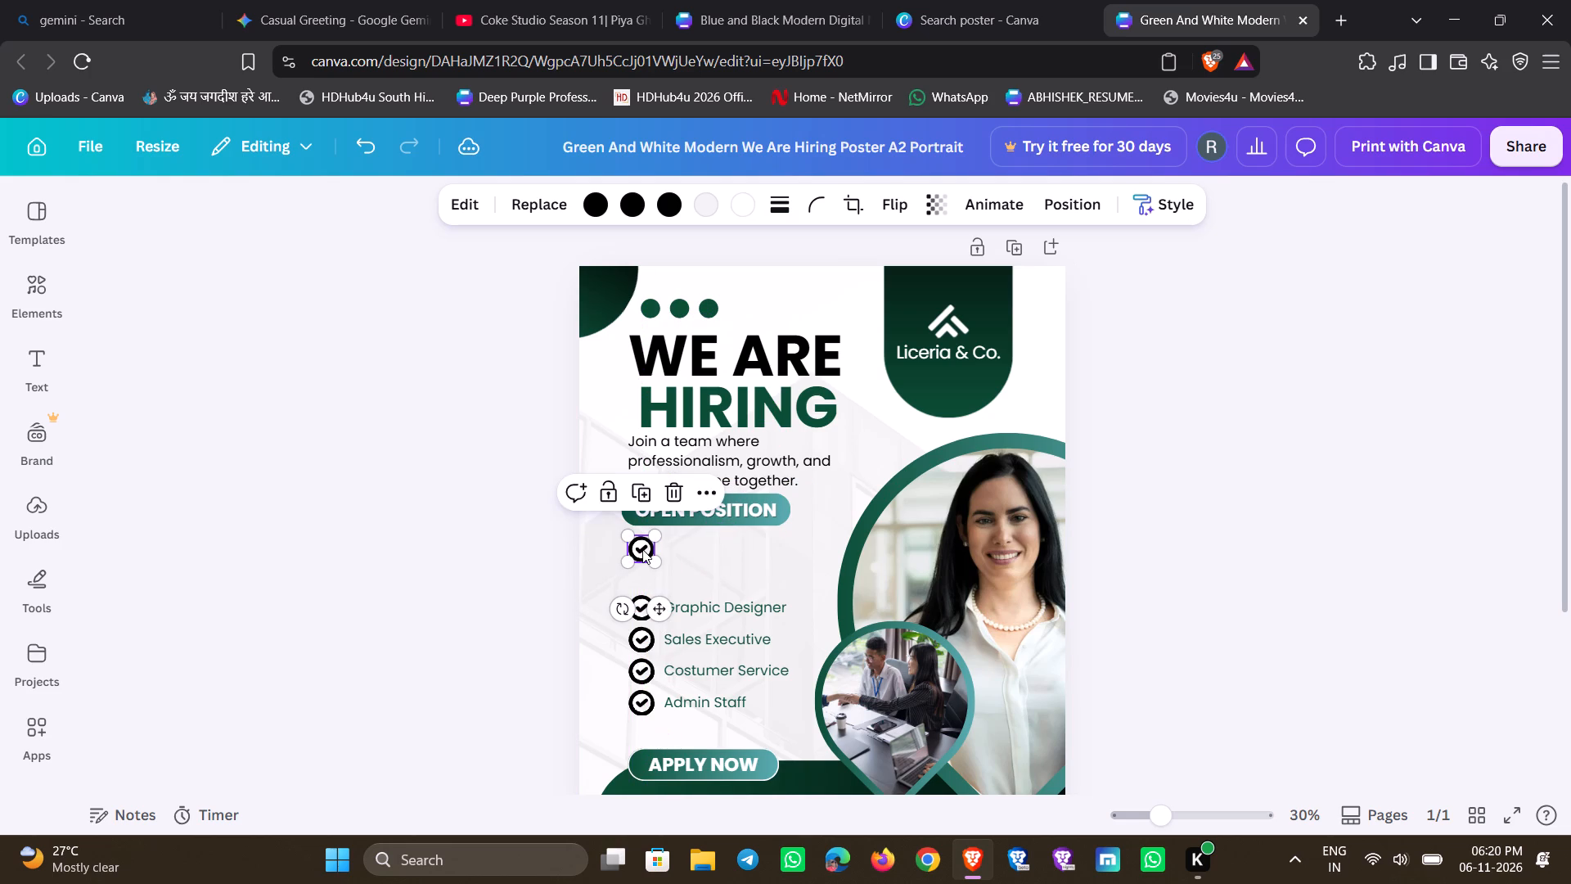
pyautogui.click(1262, 579)
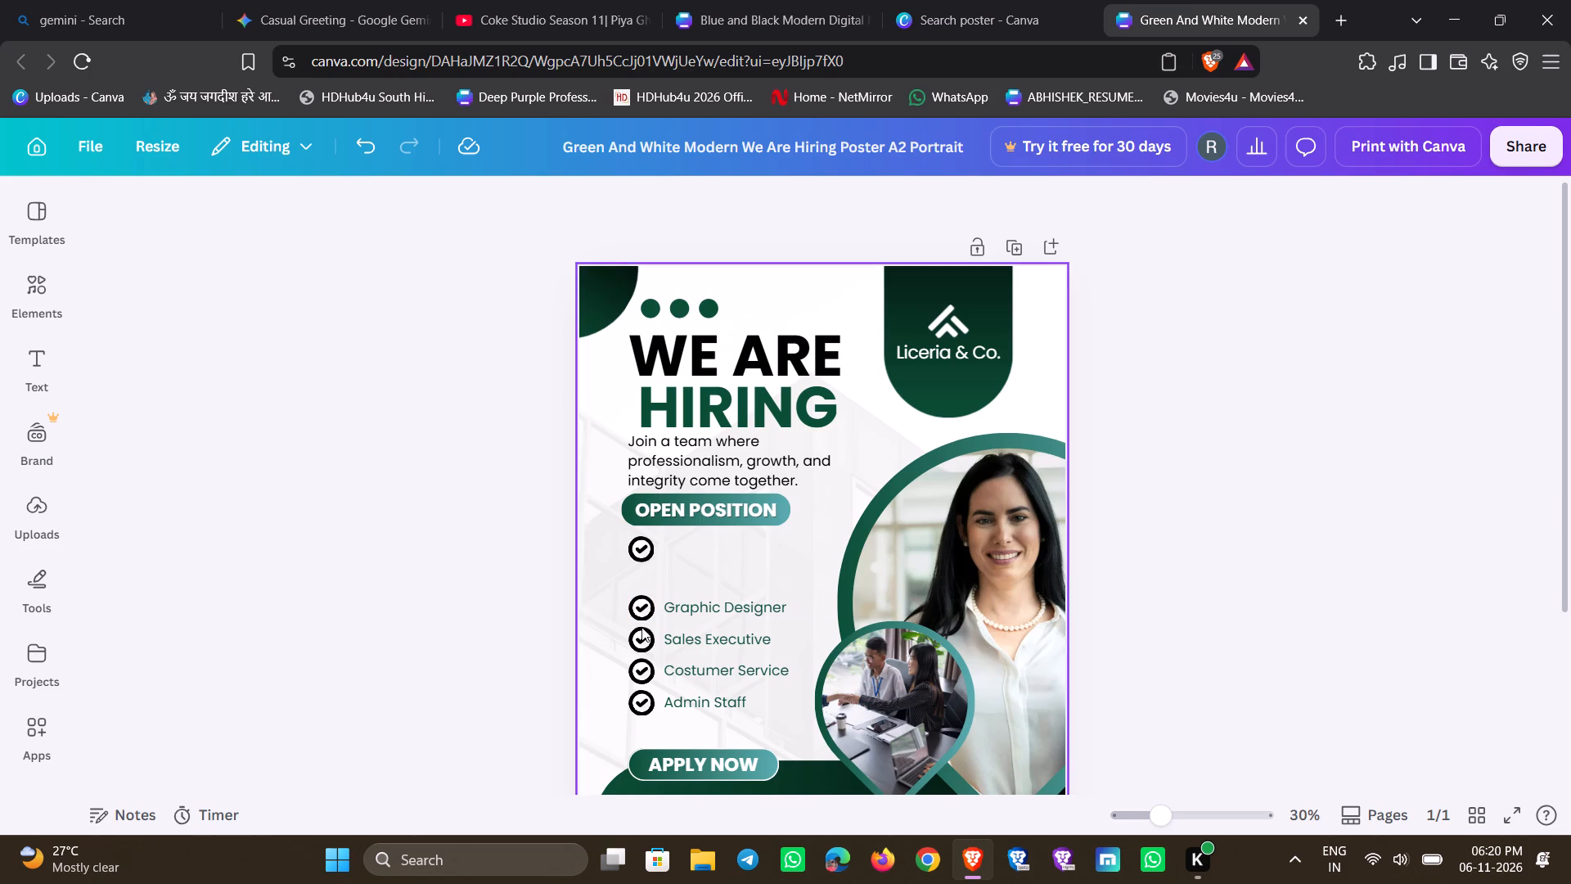
# Lower the Admin Staff text and its check mark slightly, keeping the two level with each other.
pyautogui.click(706, 700)
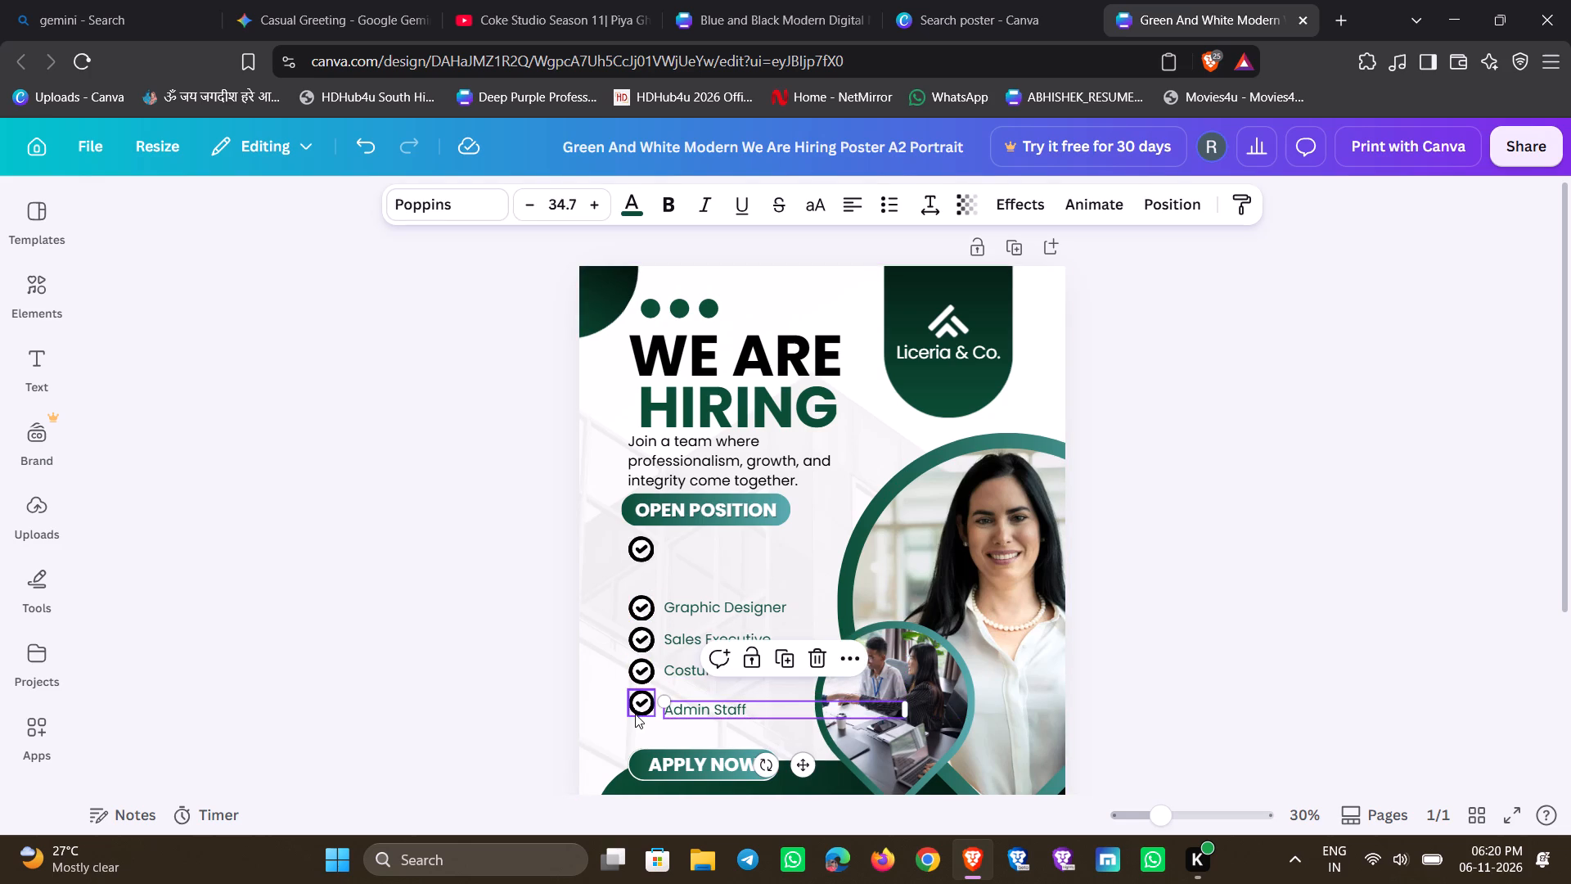
pyautogui.click(634, 714)
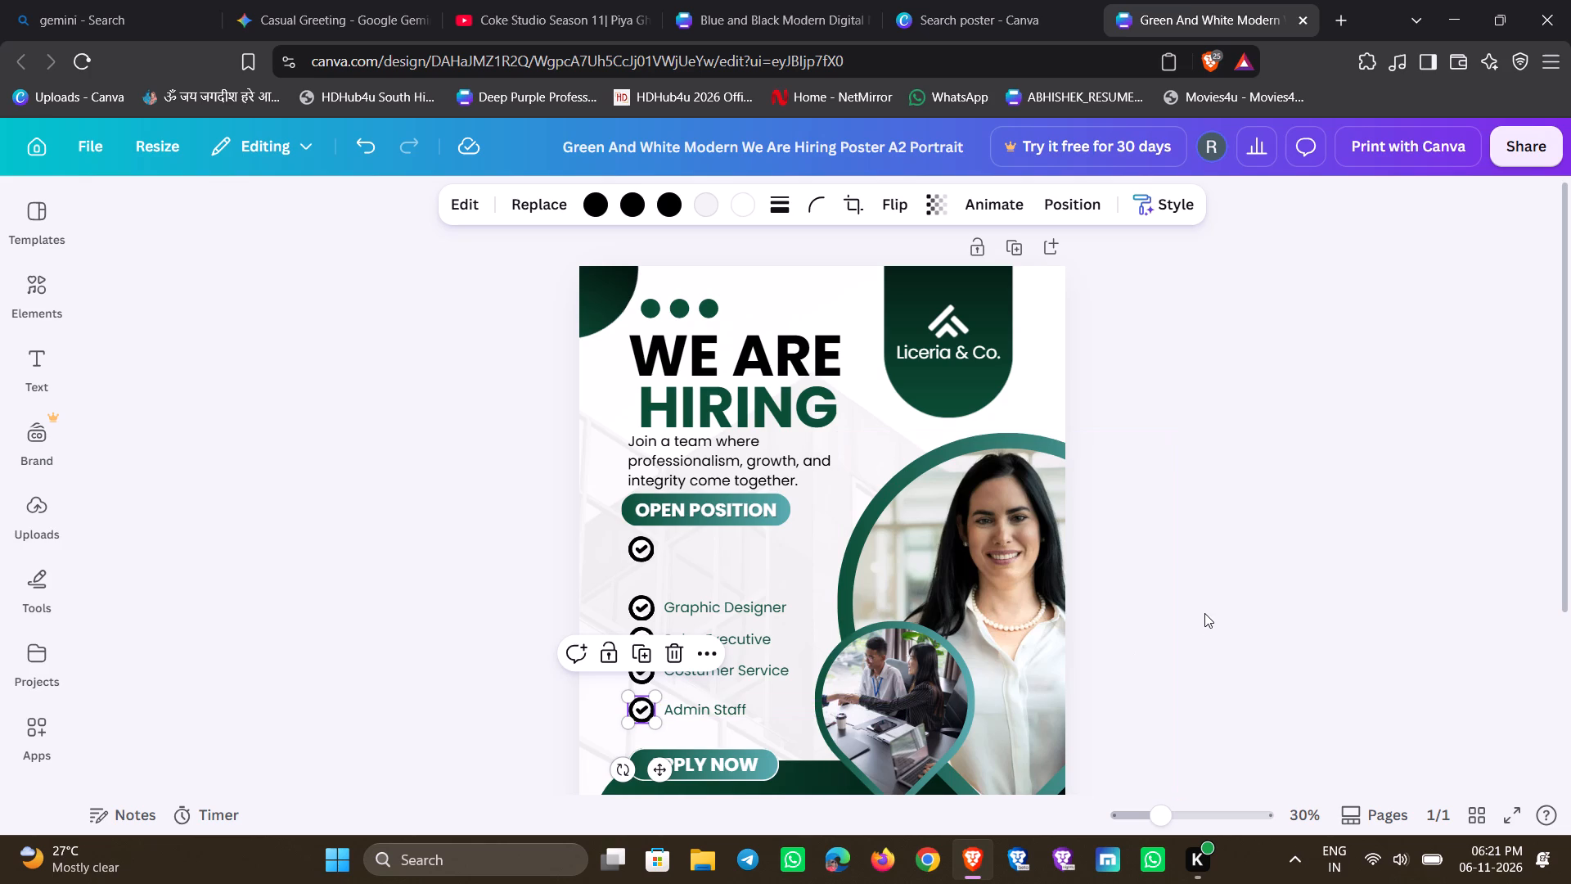
# Move the Costumer Service check mark and text down closer to the Admin Staff row, keeping both level.
pyautogui.scroll(-1, 749, 509)
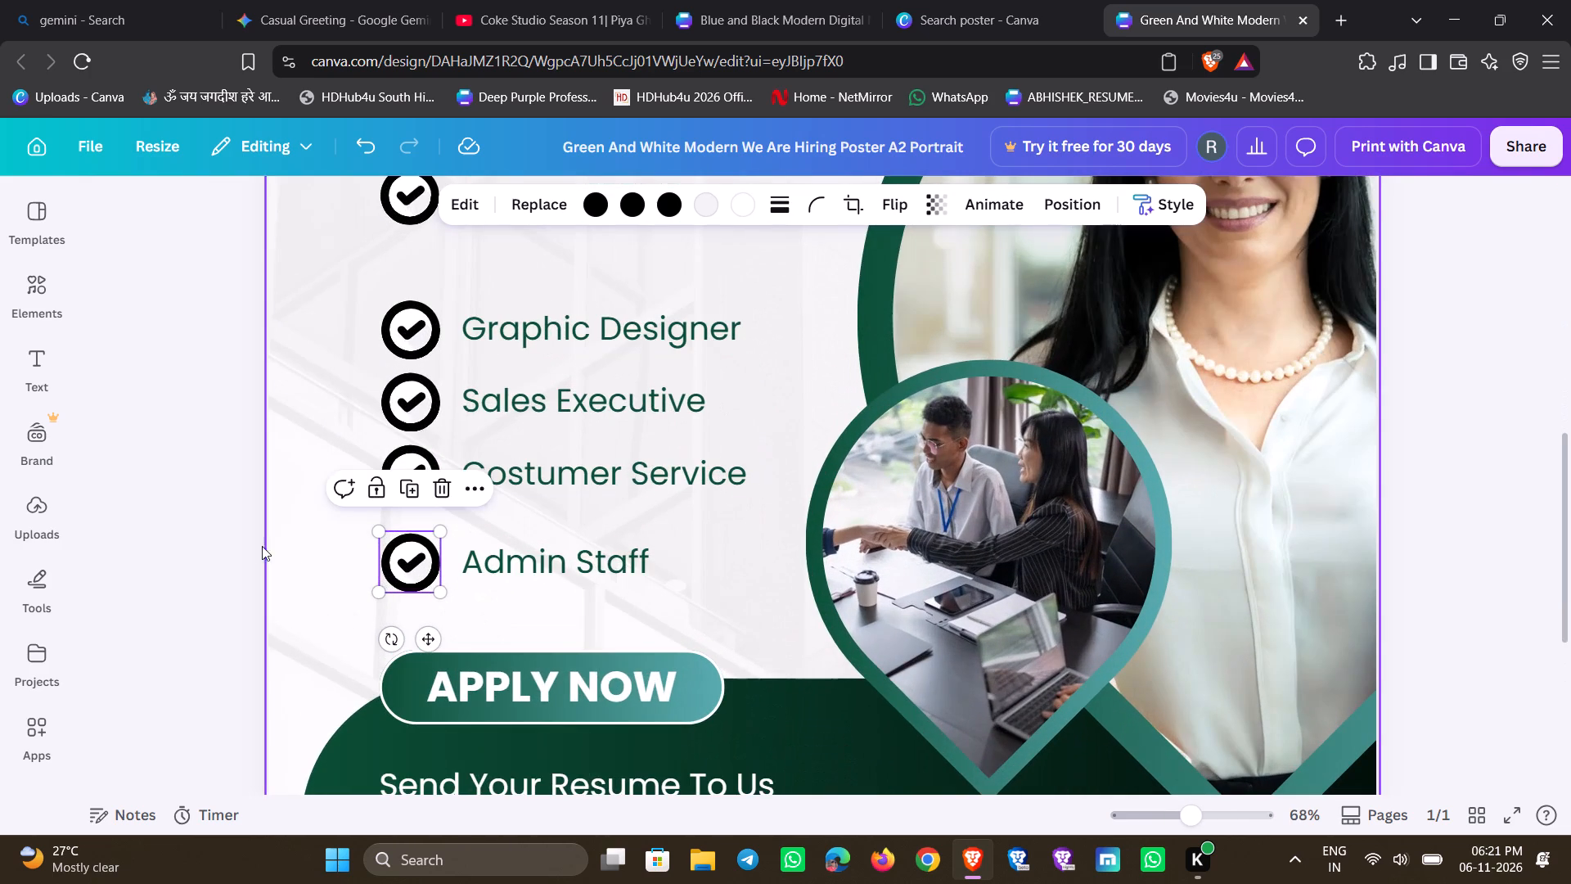
pyautogui.click(200, 513)
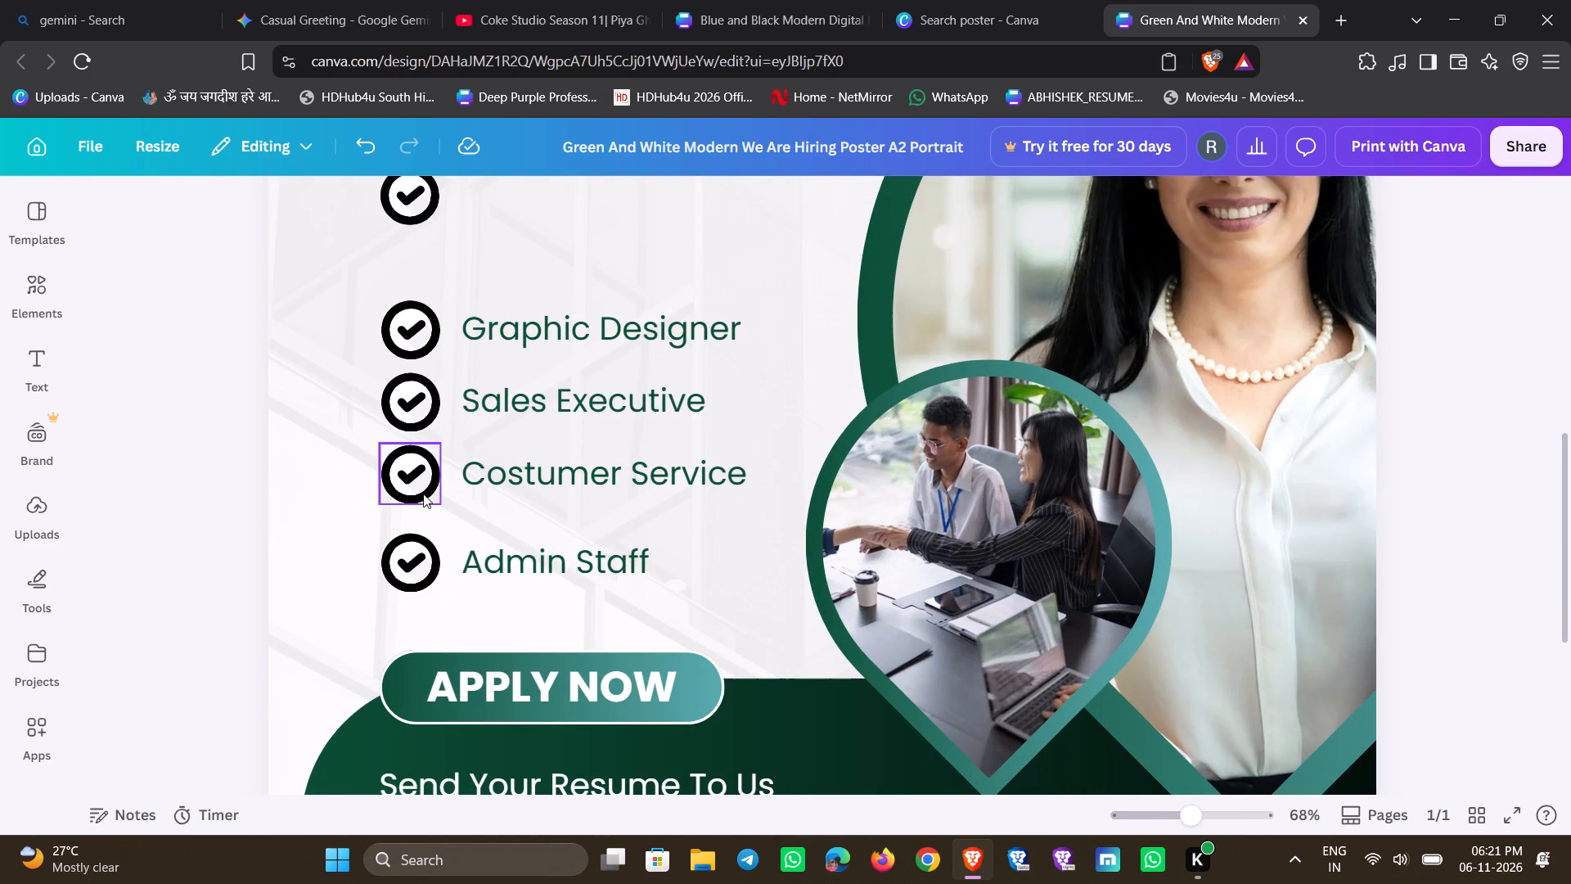
pyautogui.moveTo(422, 490); pyautogui.dragTo(422, 510)
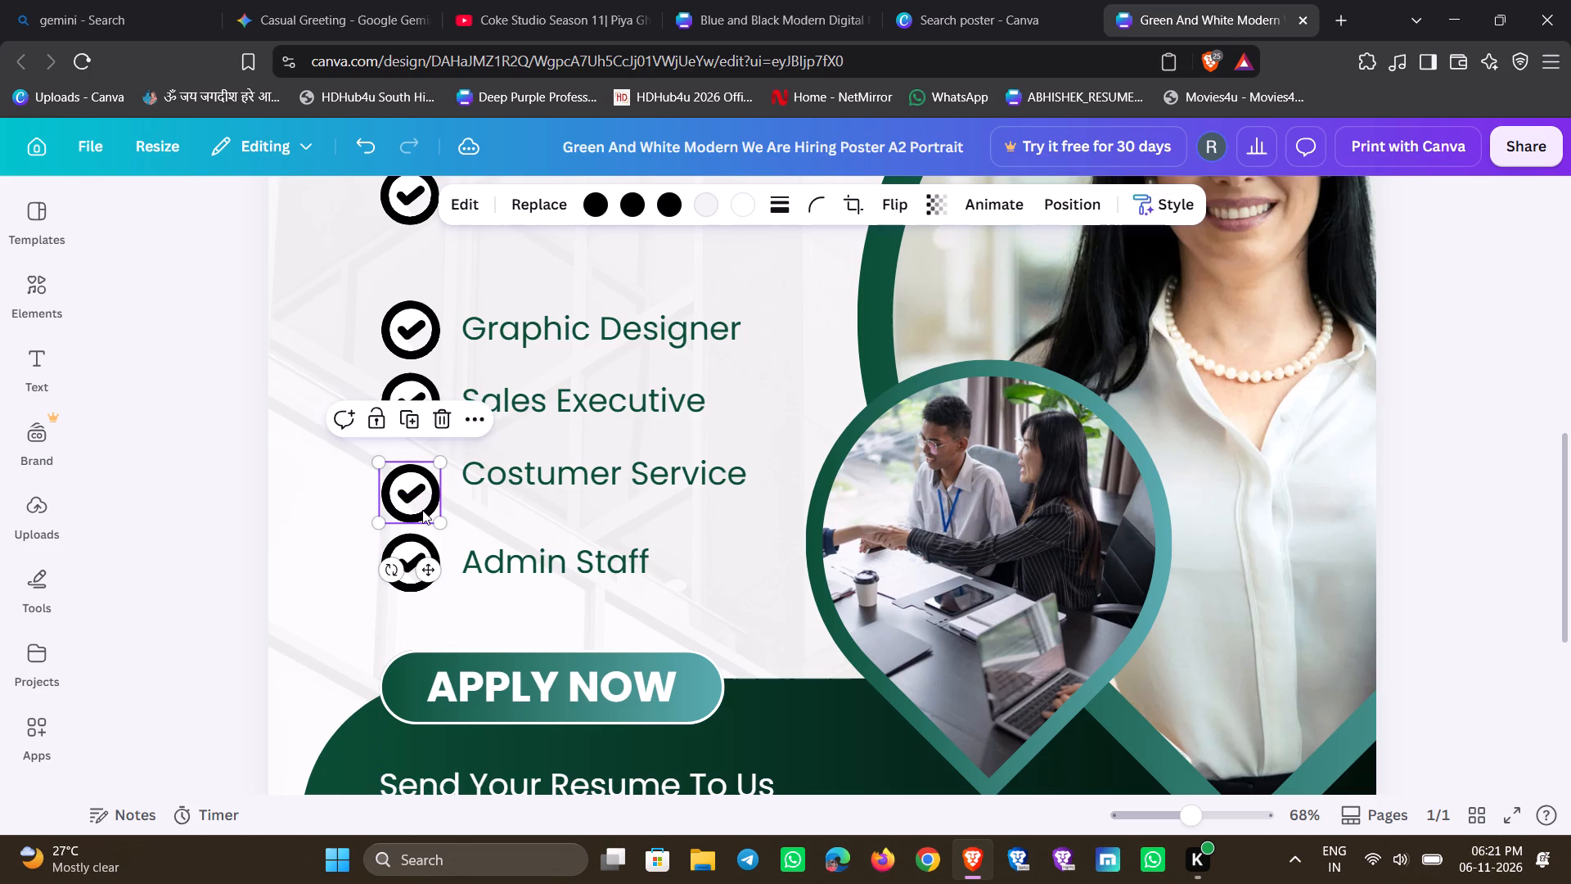
pyautogui.moveTo(542, 487); pyautogui.dragTo(542, 506)
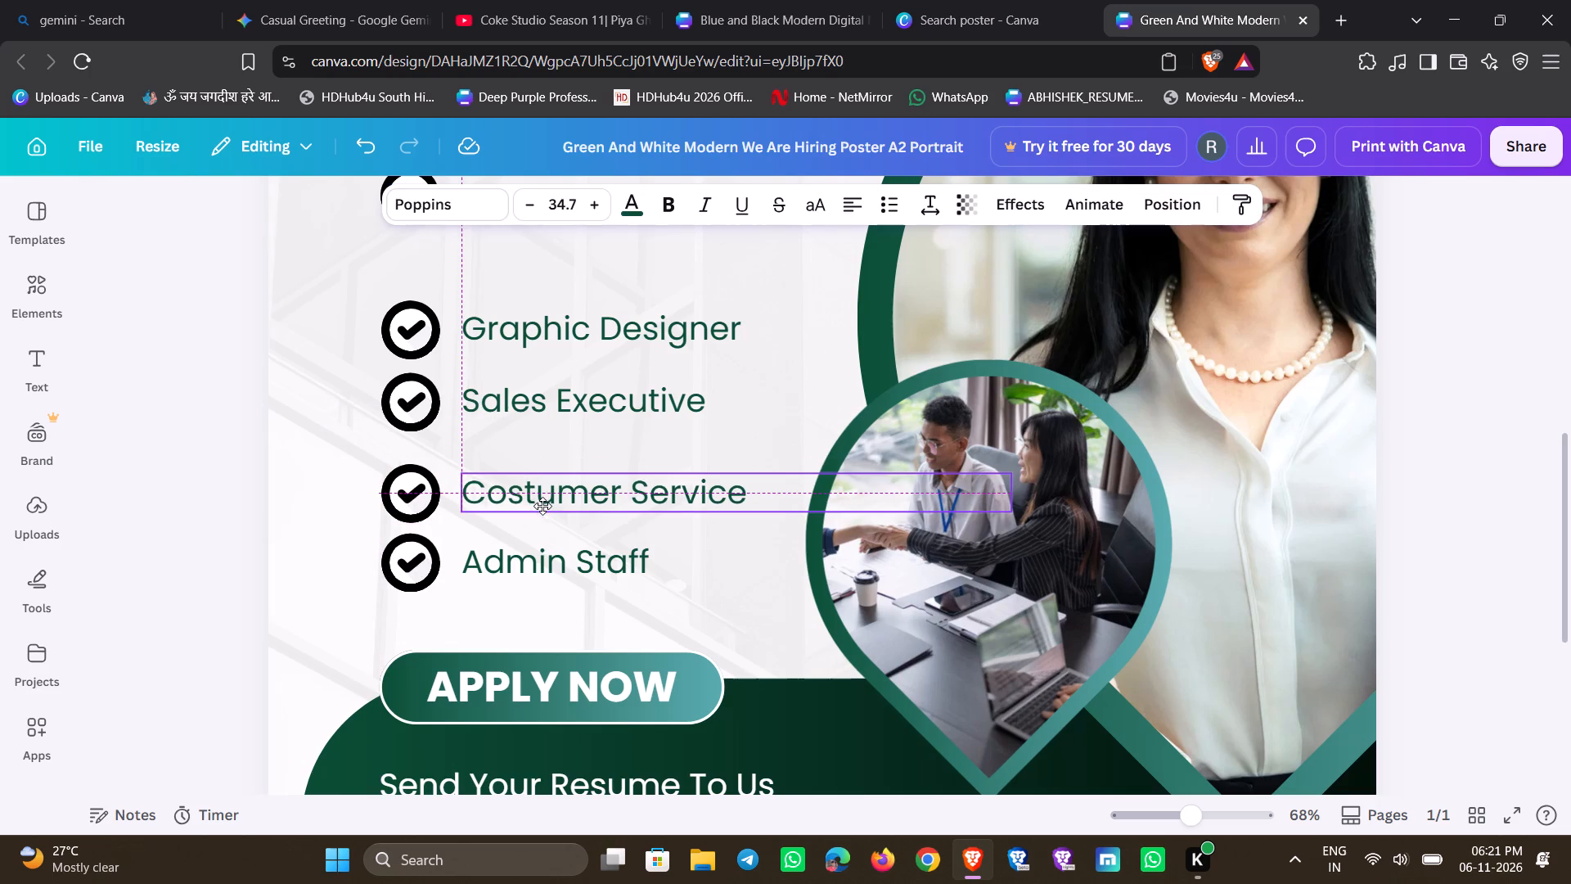
pyautogui.moveTo(542, 506); pyautogui.dragTo(542, 509)
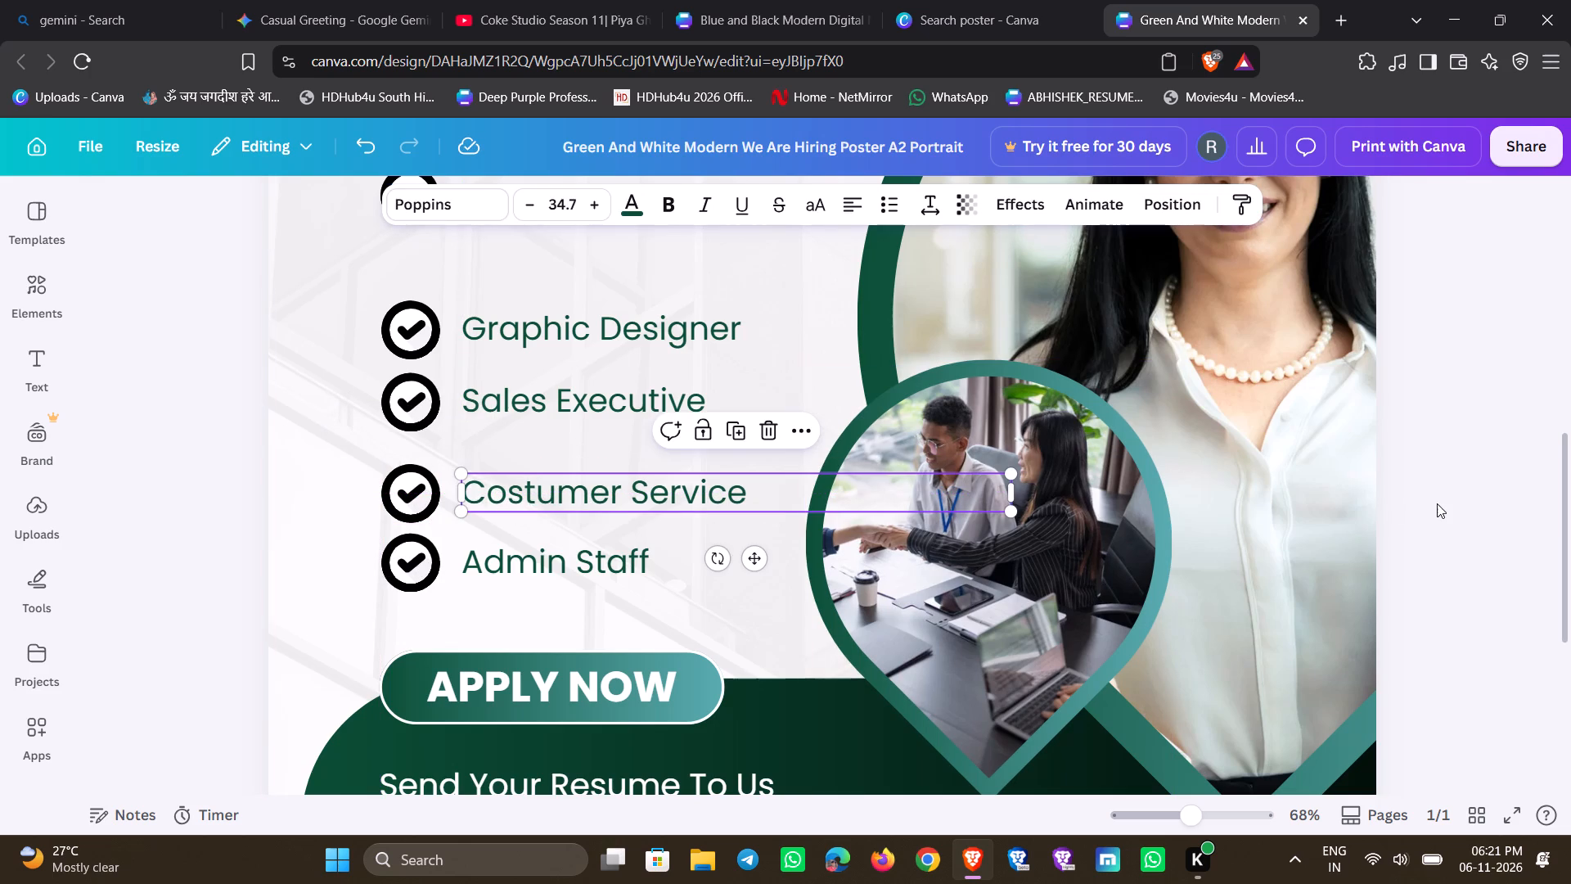
# Lower the Sales Executive check mark and text closer to the Costumer Service row, evenly spaced and level with each other.
pyautogui.click(1441, 505)
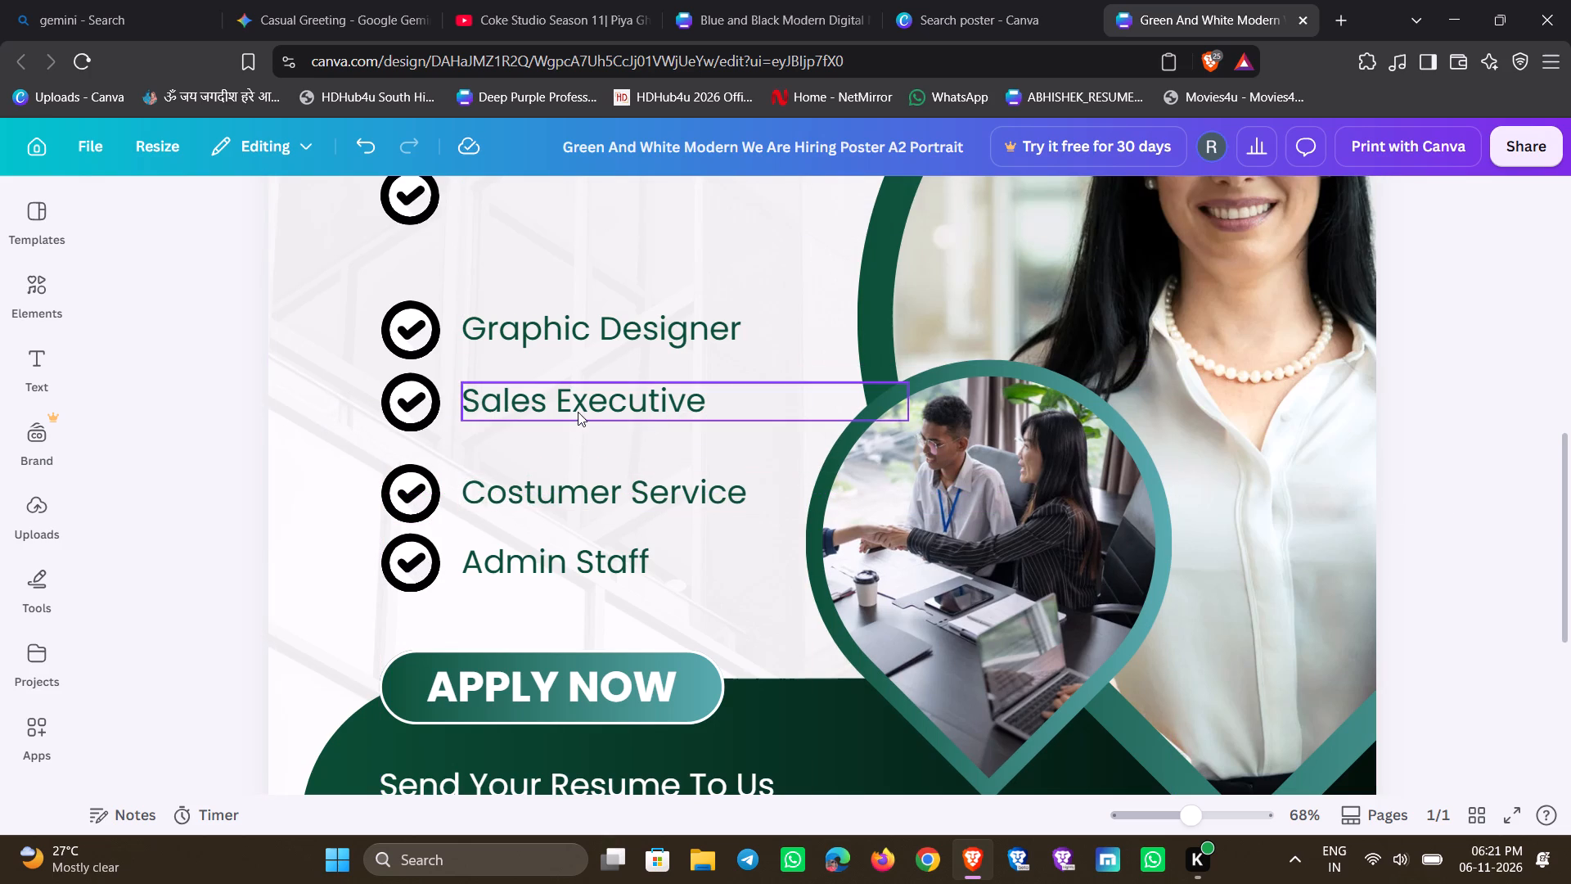
pyautogui.moveTo(414, 404); pyautogui.dragTo(414, 429)
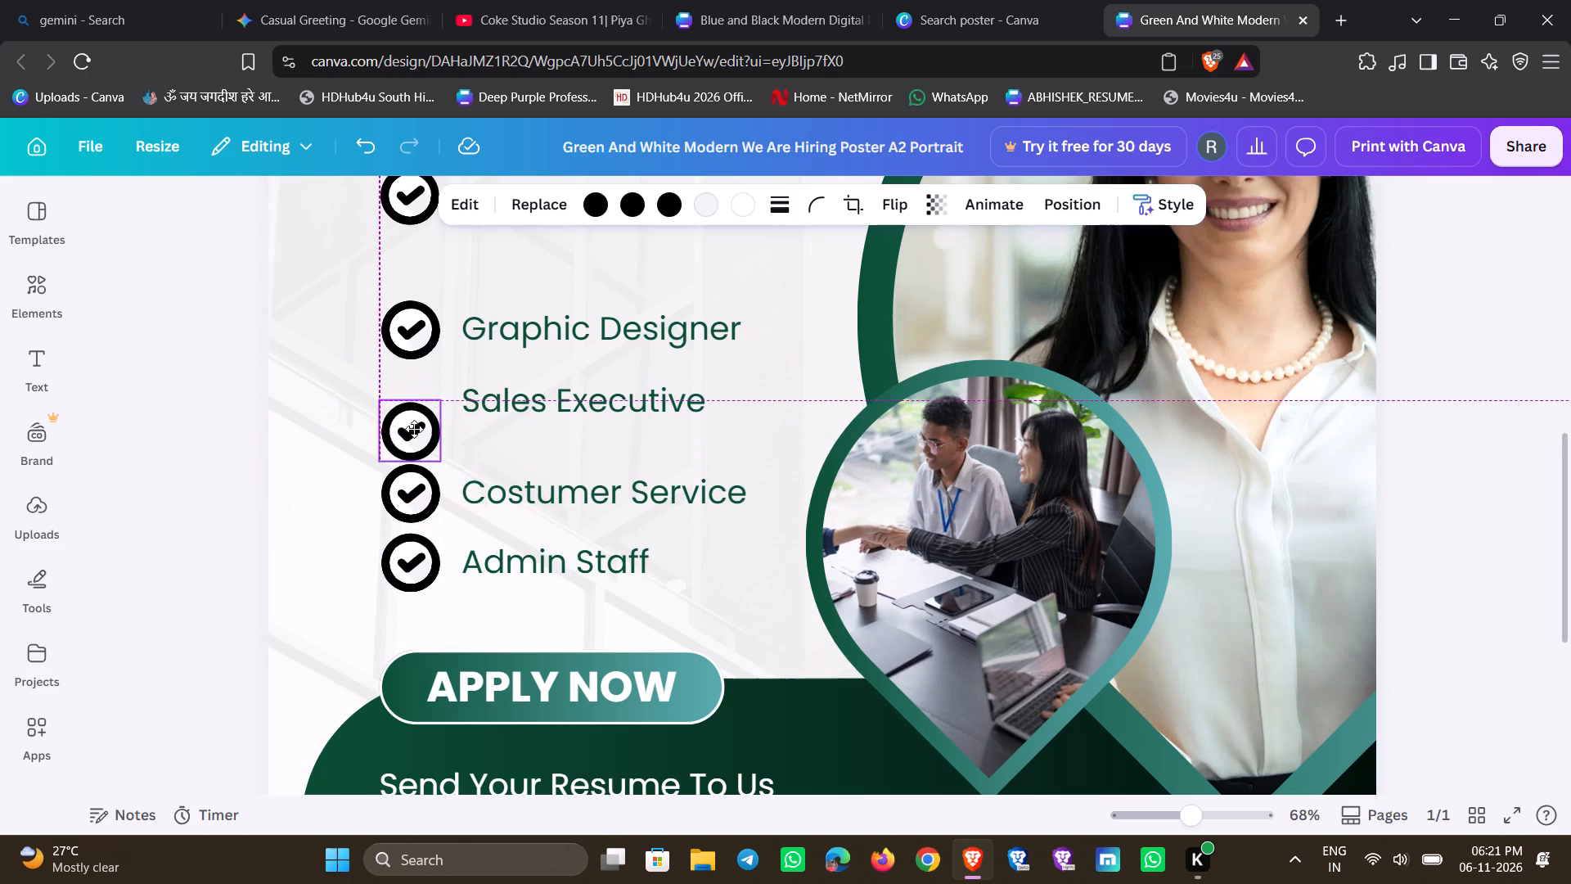
pyautogui.moveTo(414, 429); pyautogui.dragTo(414, 430)
pyautogui.moveTo(601, 403); pyautogui.dragTo(601, 424)
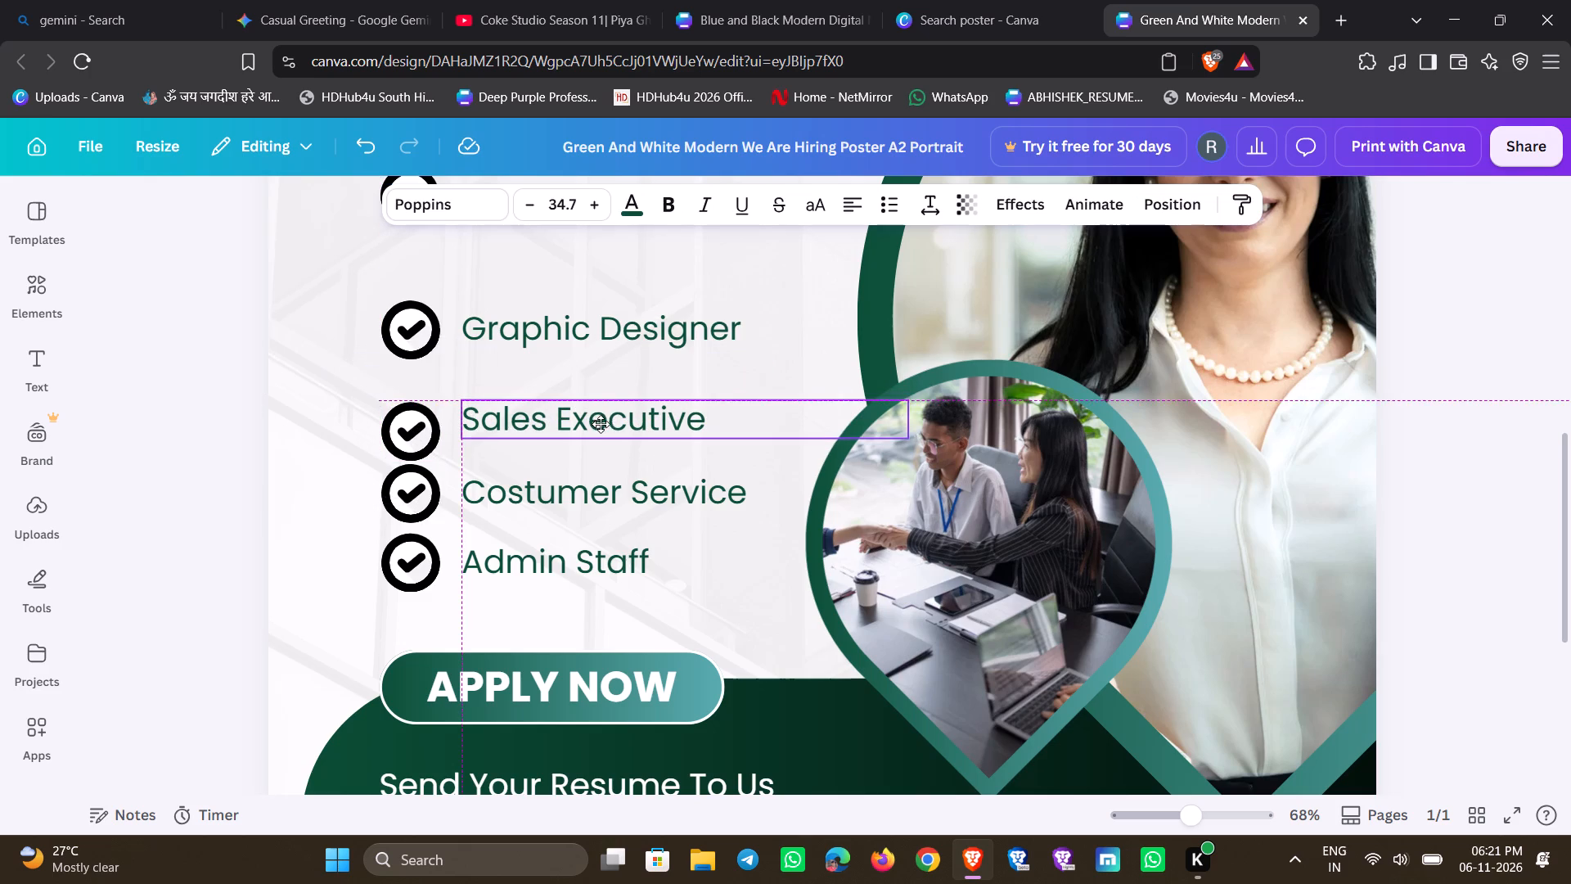
pyautogui.moveTo(601, 424); pyautogui.dragTo(598, 429)
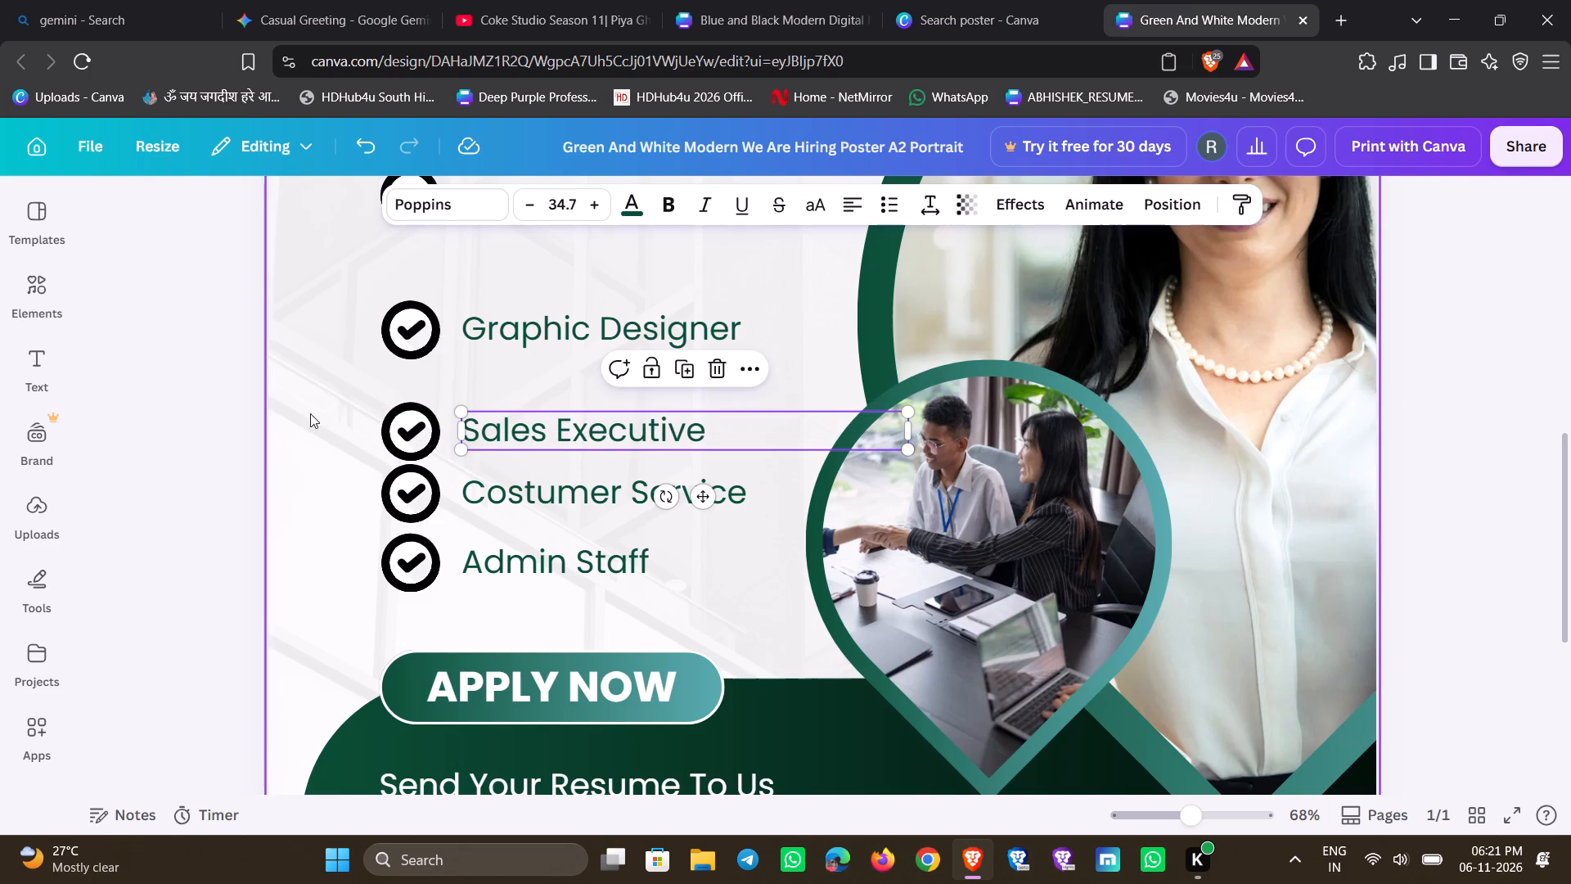
pyautogui.click(405, 432)
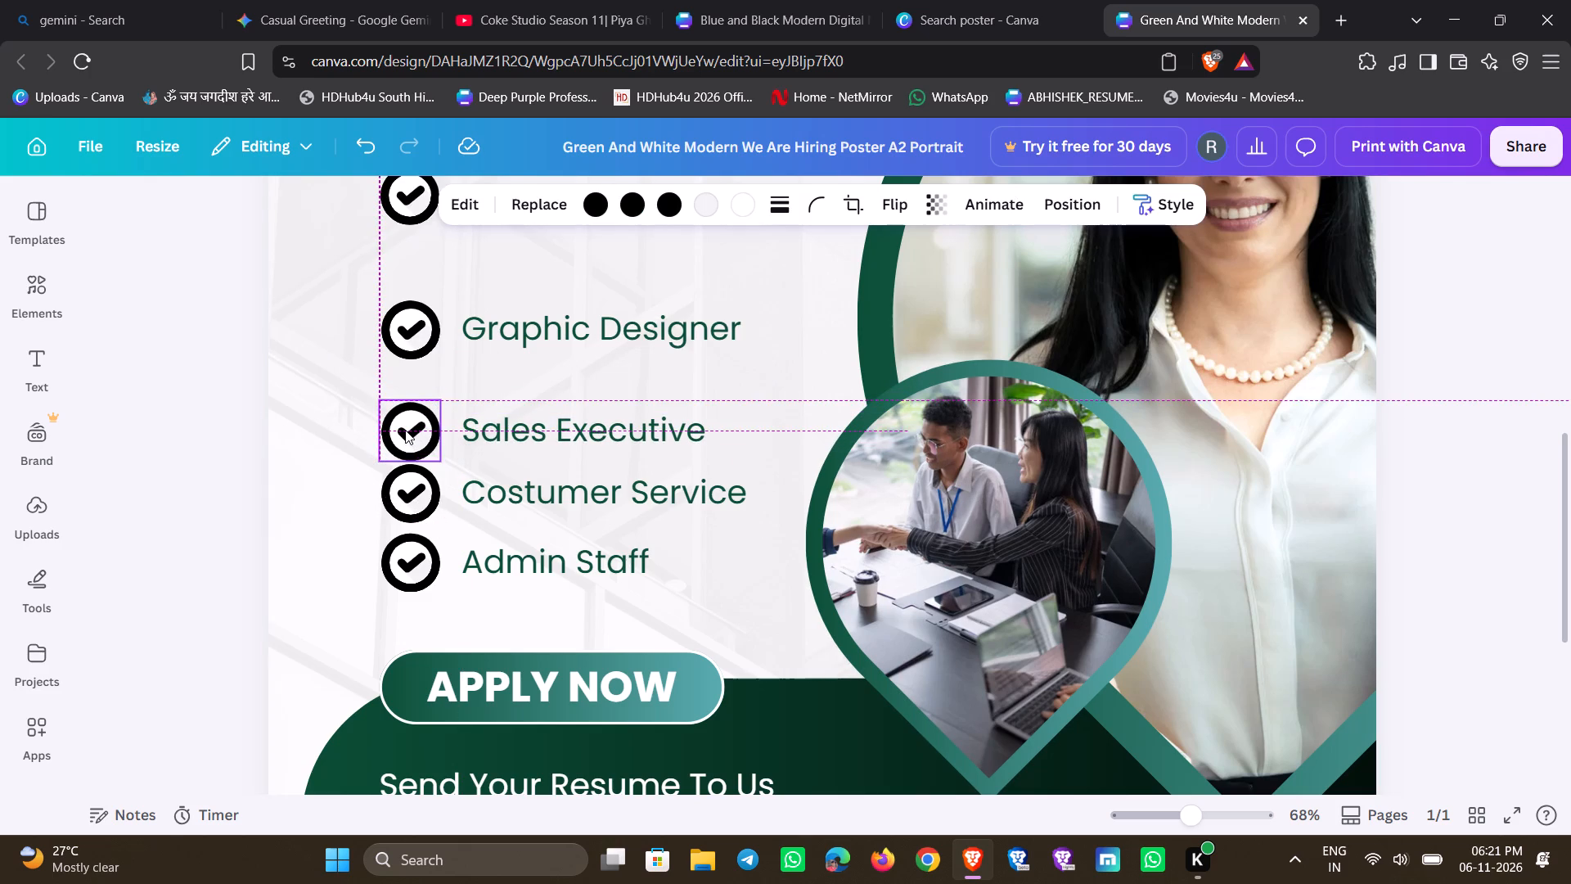
pyautogui.click(421, 430)
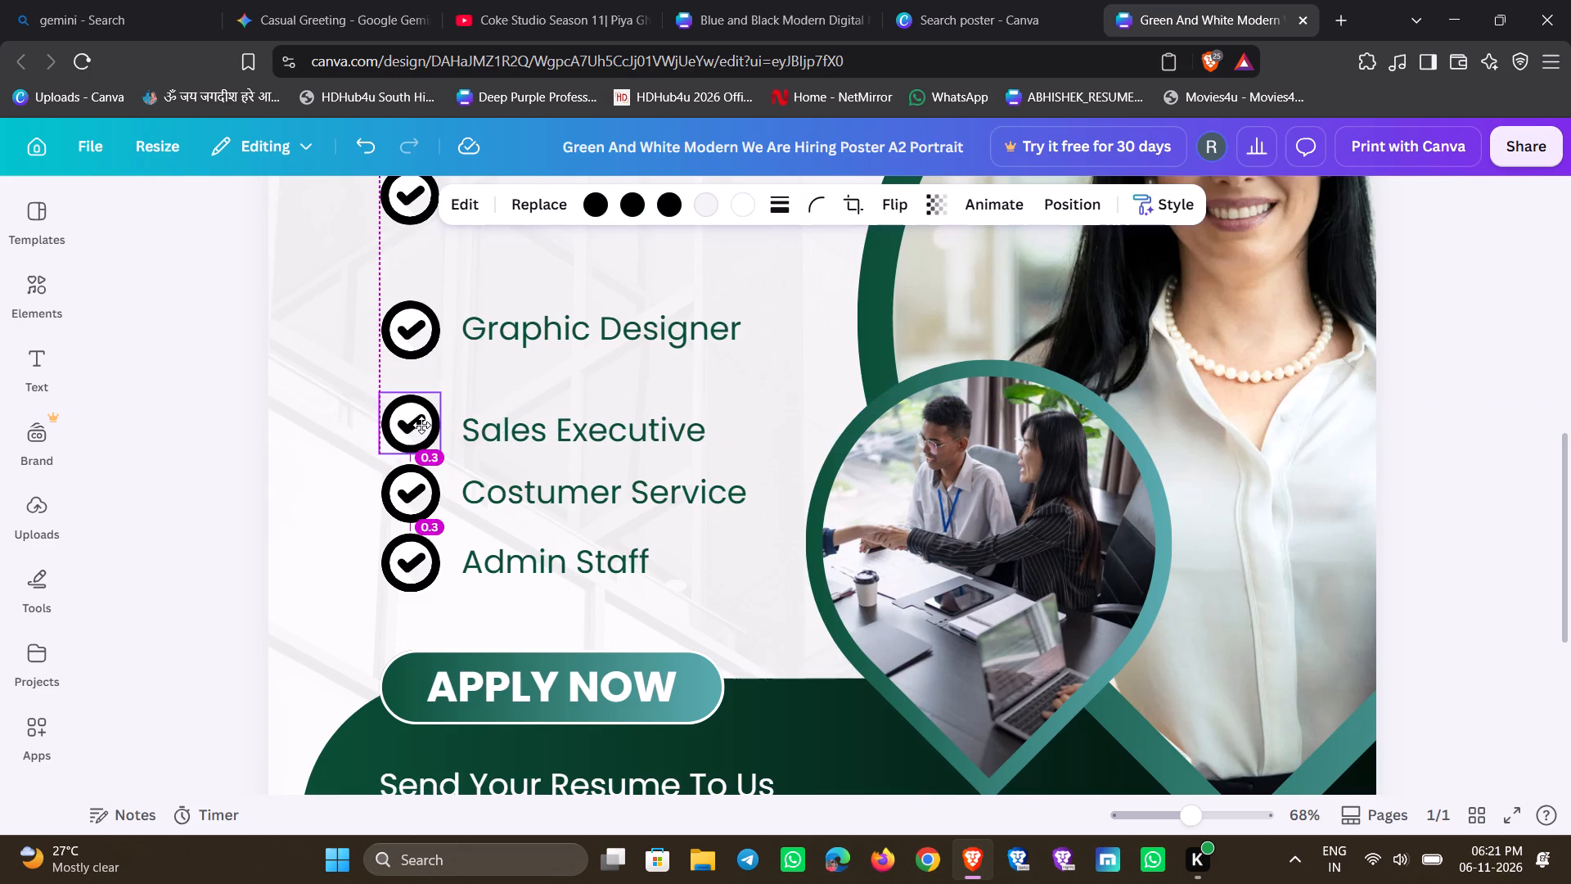
pyautogui.click(579, 427)
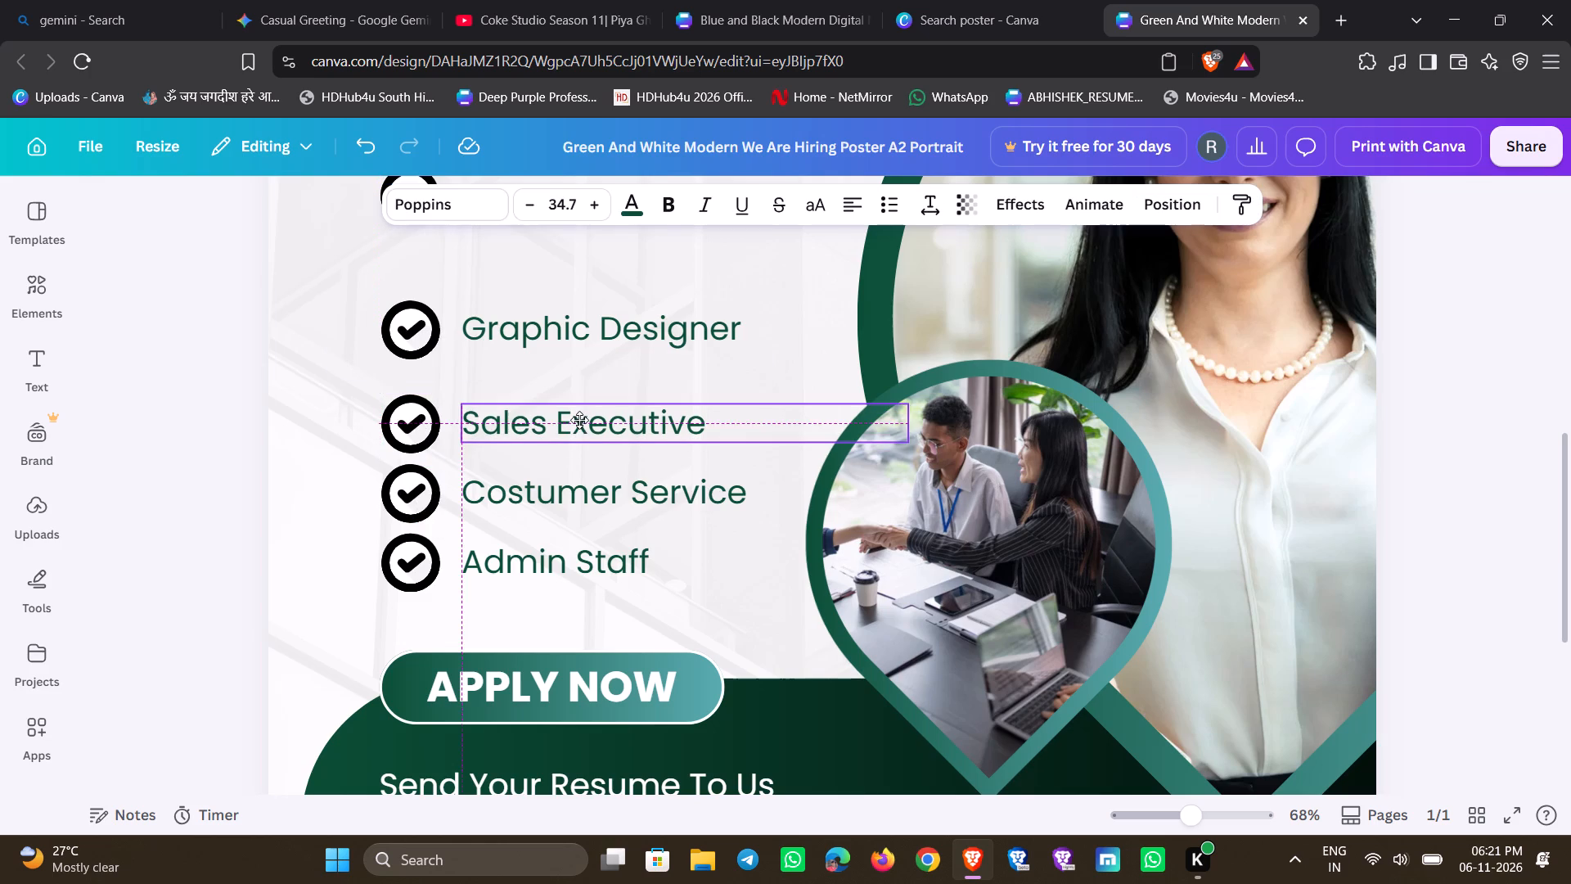
# Lower the Graphic Designer check mark and text closer to the Sales Executive row, keeping both level.
pyautogui.moveTo(429, 331); pyautogui.dragTo(433, 356)
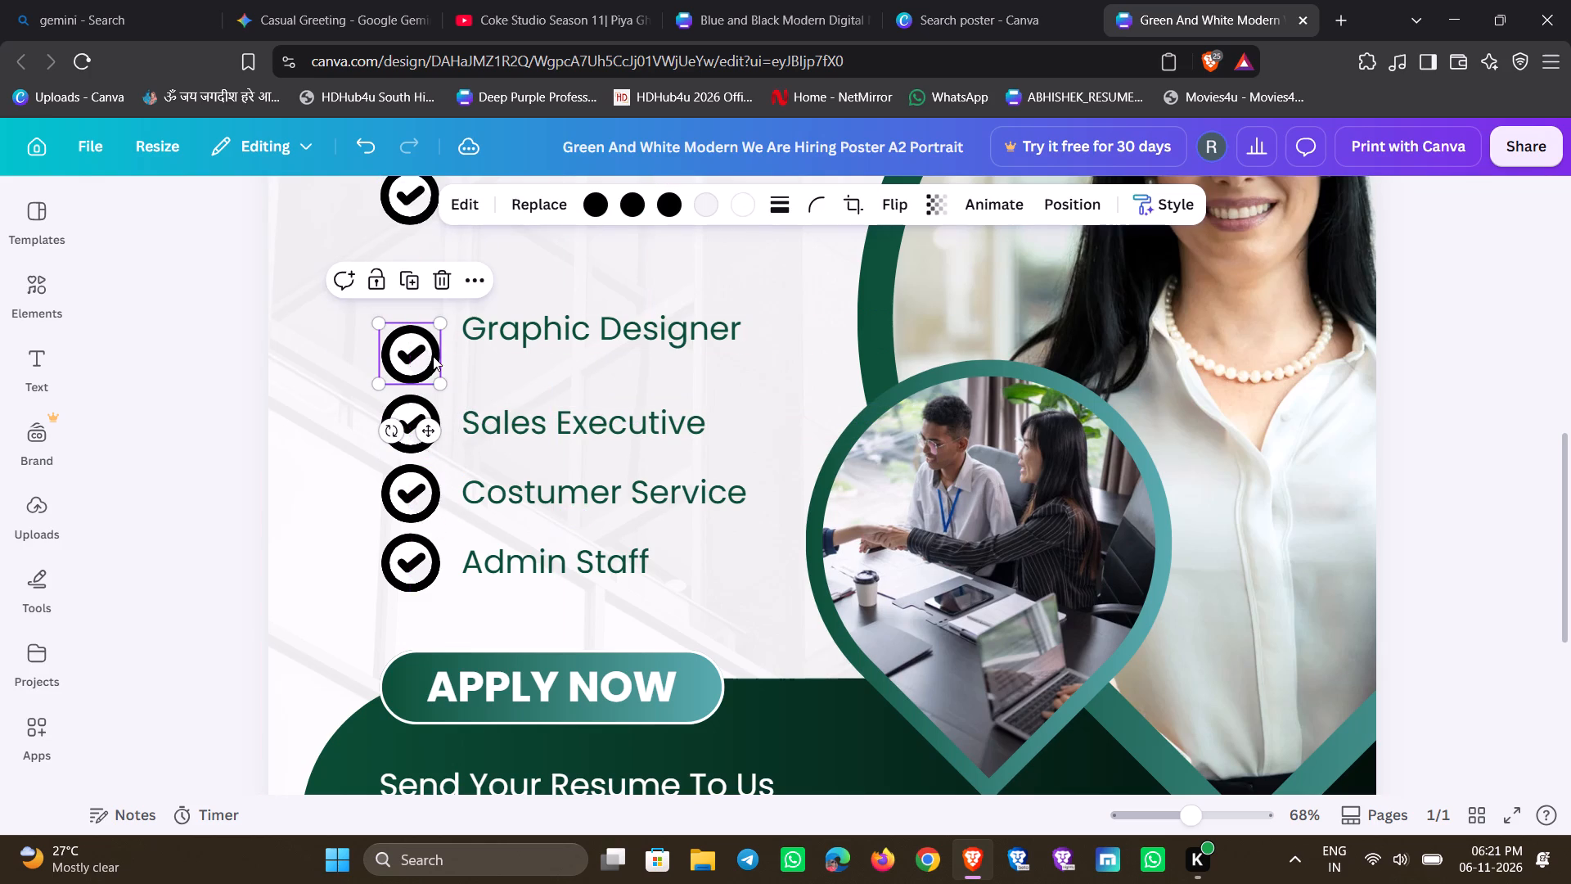
pyautogui.moveTo(598, 333); pyautogui.dragTo(598, 360)
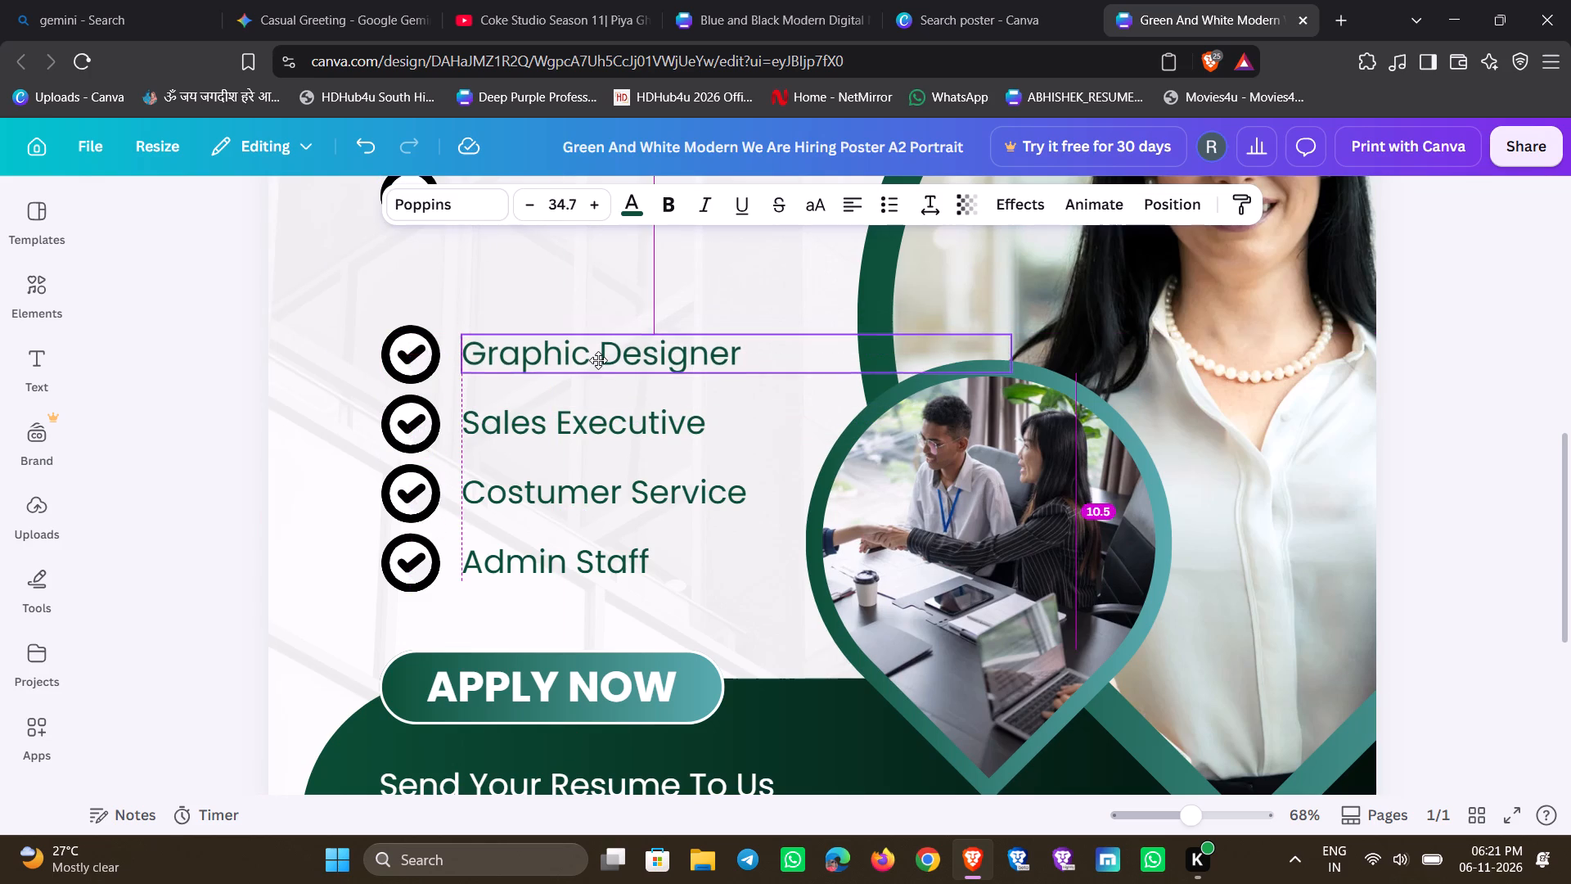
pyautogui.moveTo(598, 360); pyautogui.dragTo(598, 355)
pyautogui.click(596, 355)
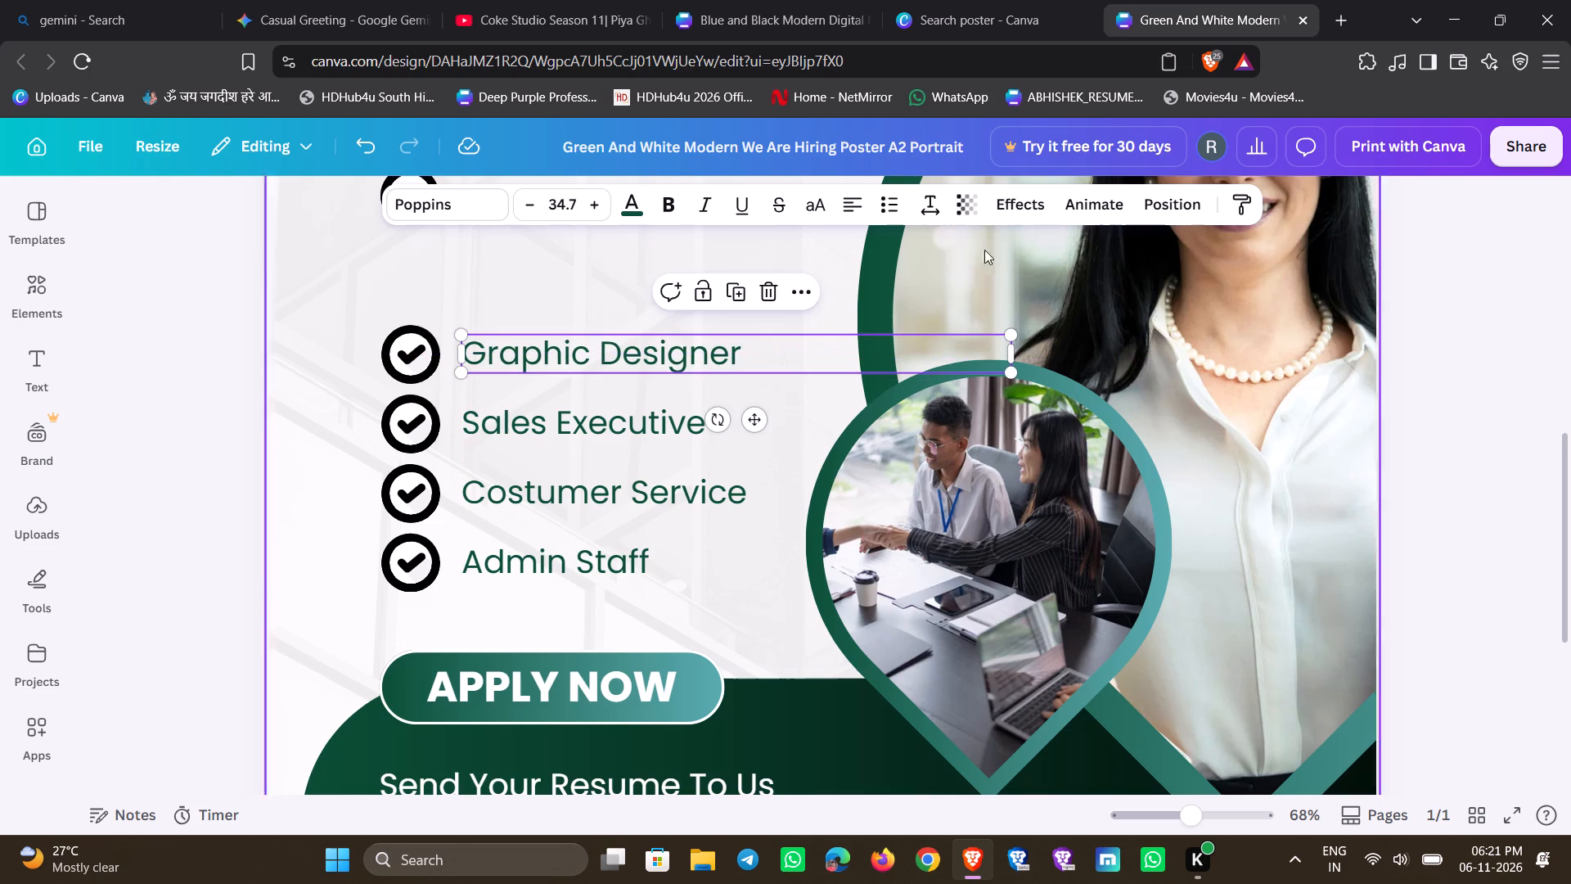
pyautogui.click(1480, 433)
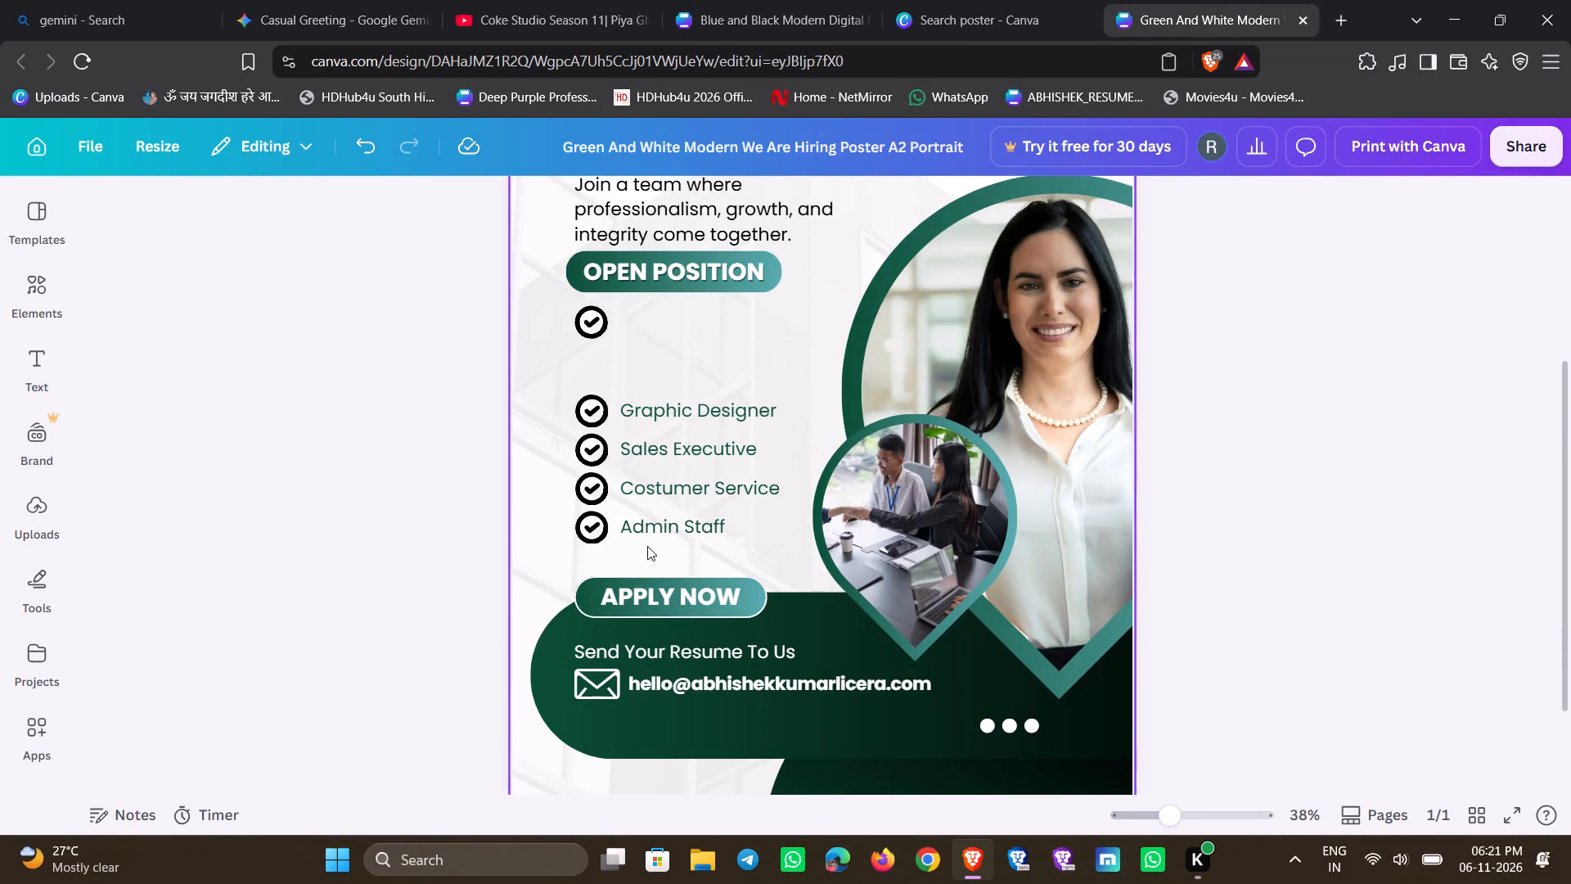
# Nudge the Costumer Service text very slightly lower in the positions list.
pyautogui.click(665, 494)
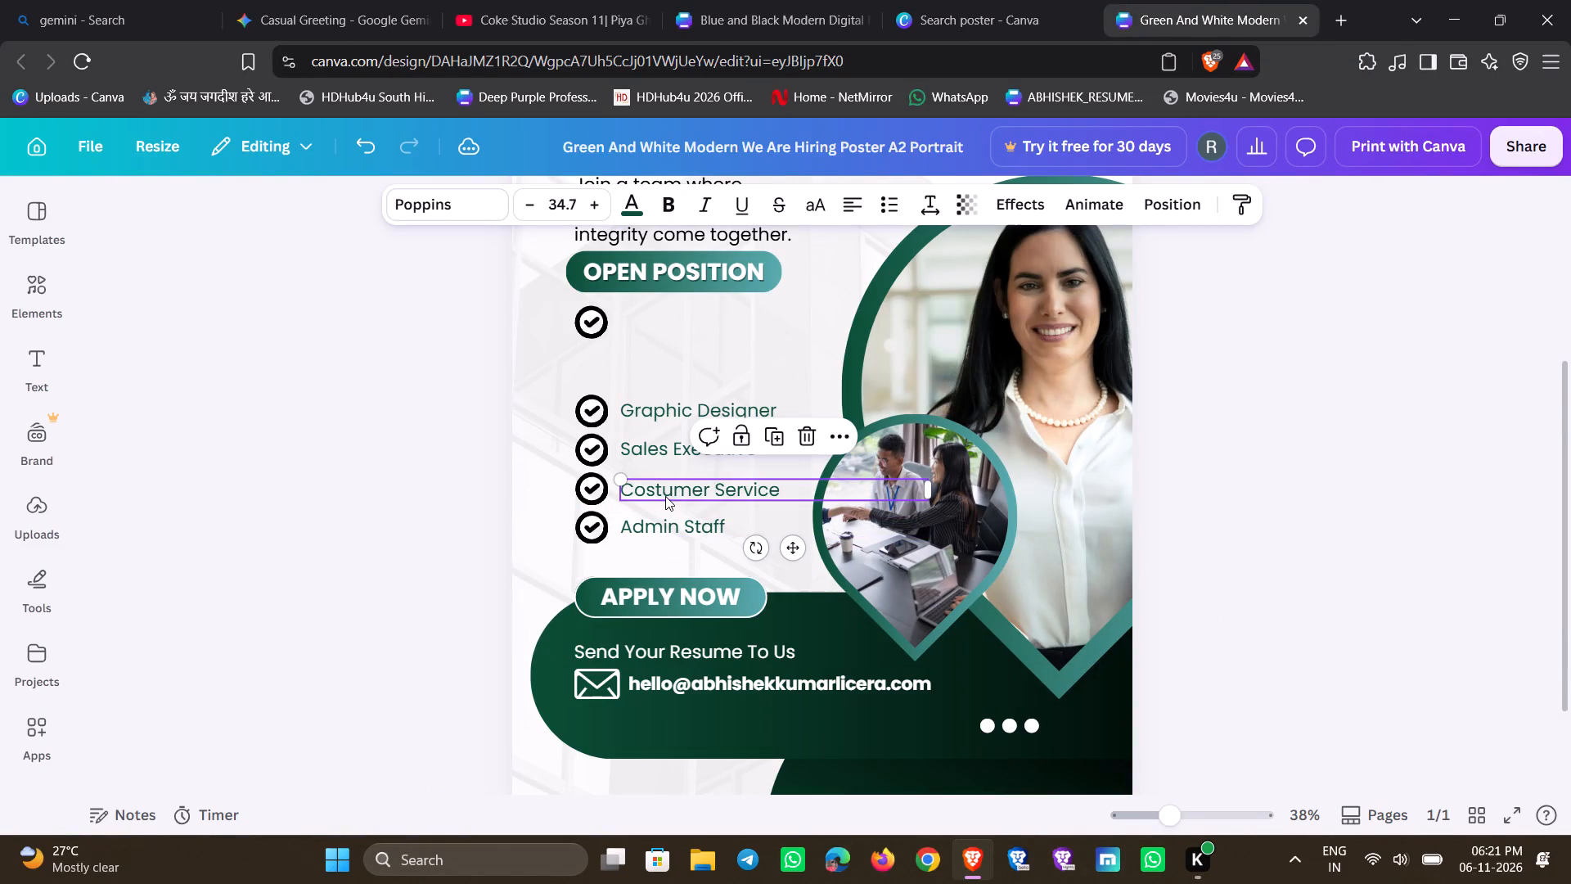
pyautogui.click(639, 452)
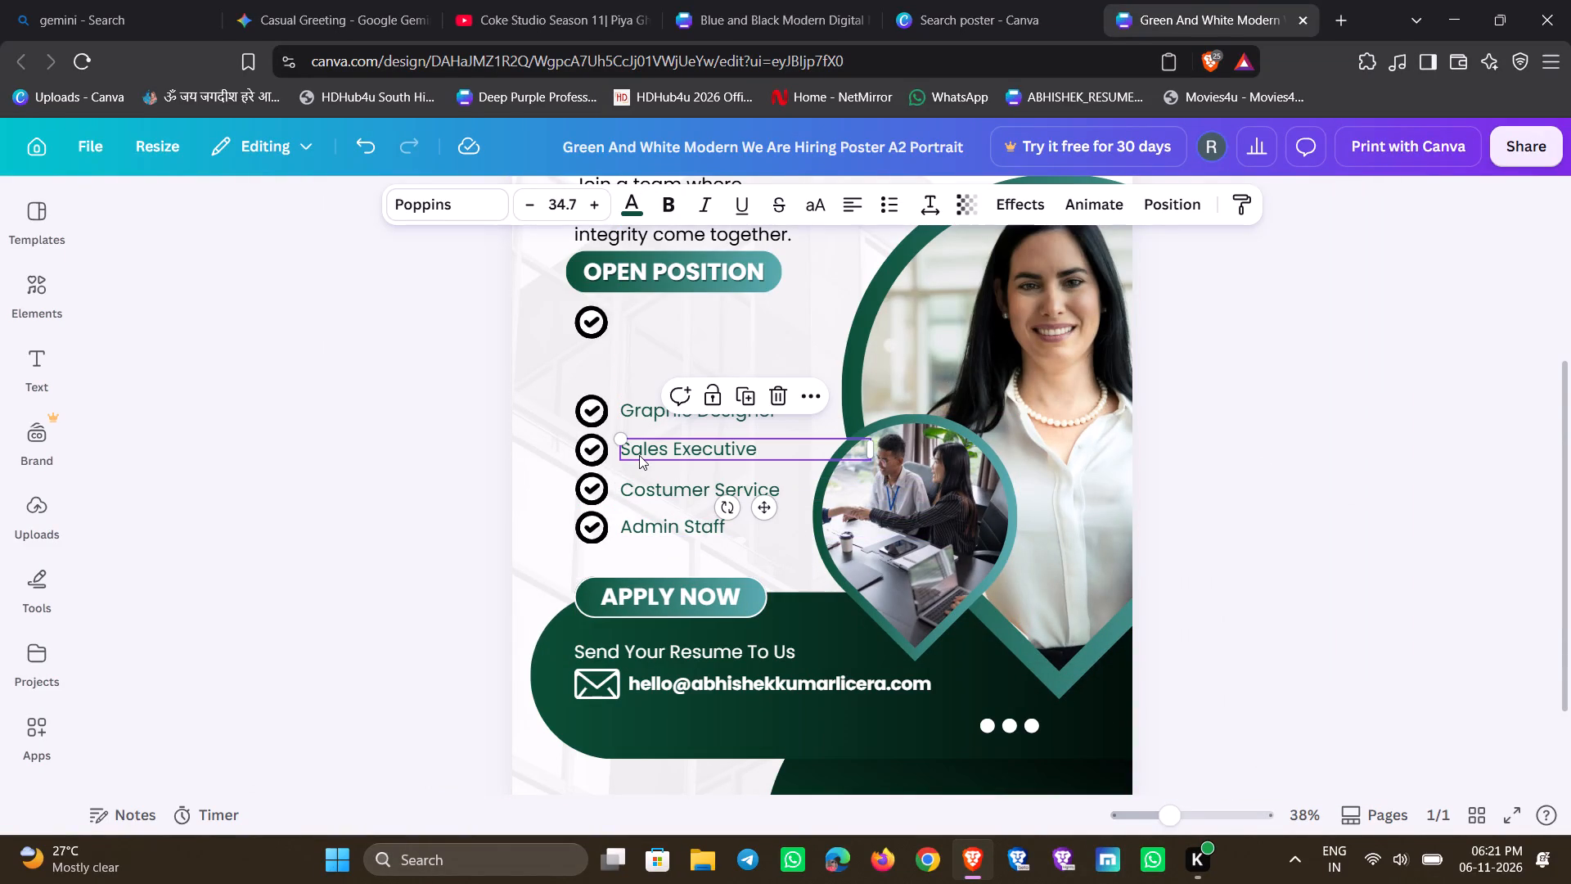
pyautogui.click(1327, 453)
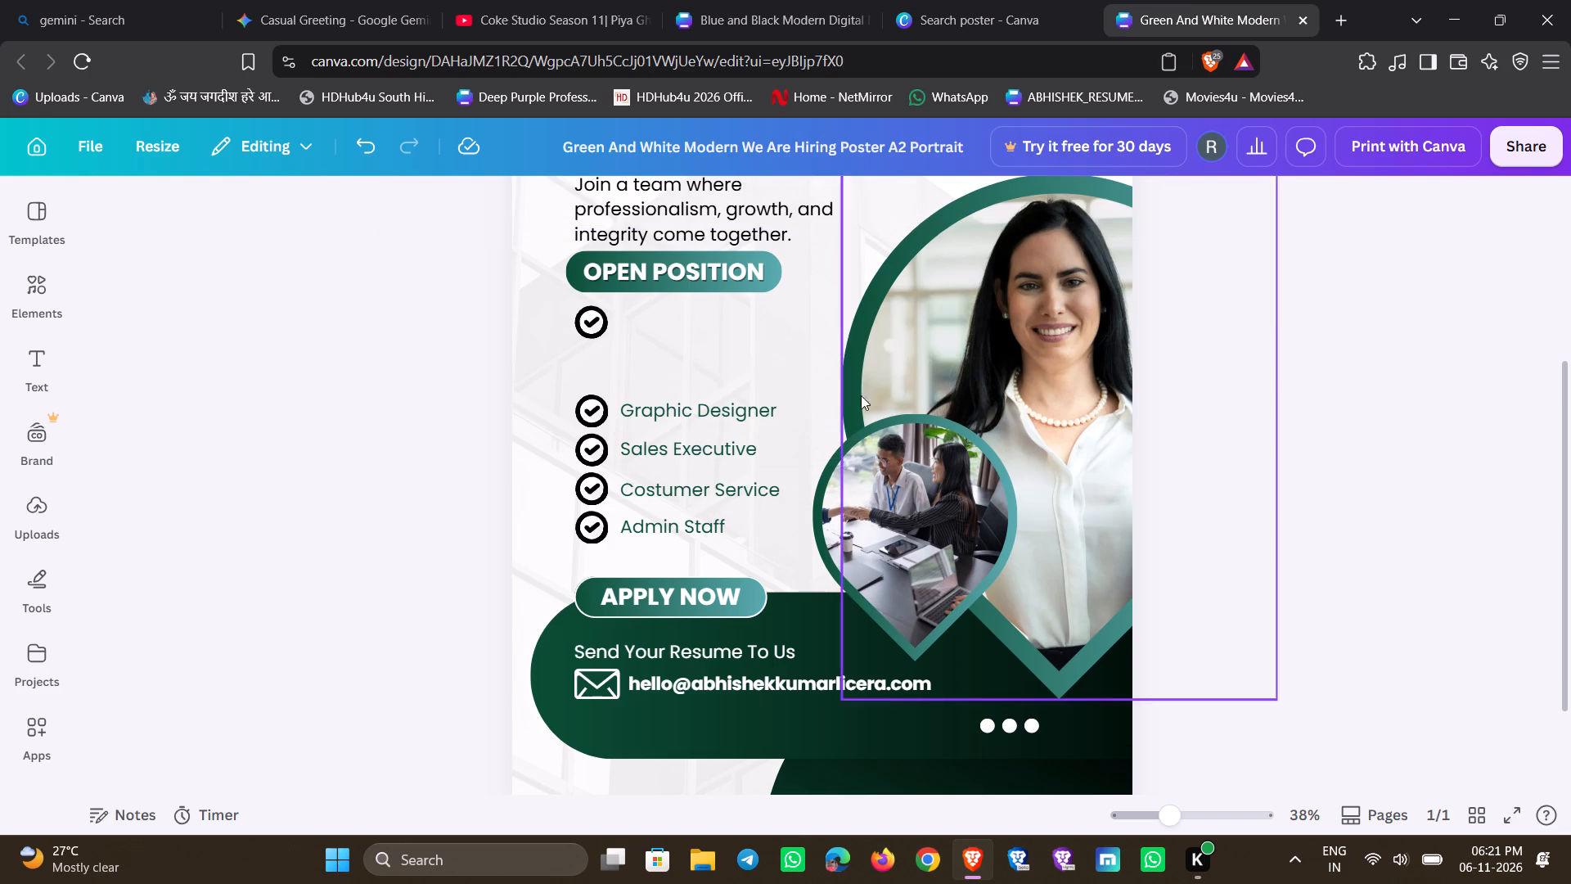
# Paste another check mark and place it midway between the topmost check mark and the Graphic Designer one, aligned with the column.
pyautogui.rightClick(595, 362)
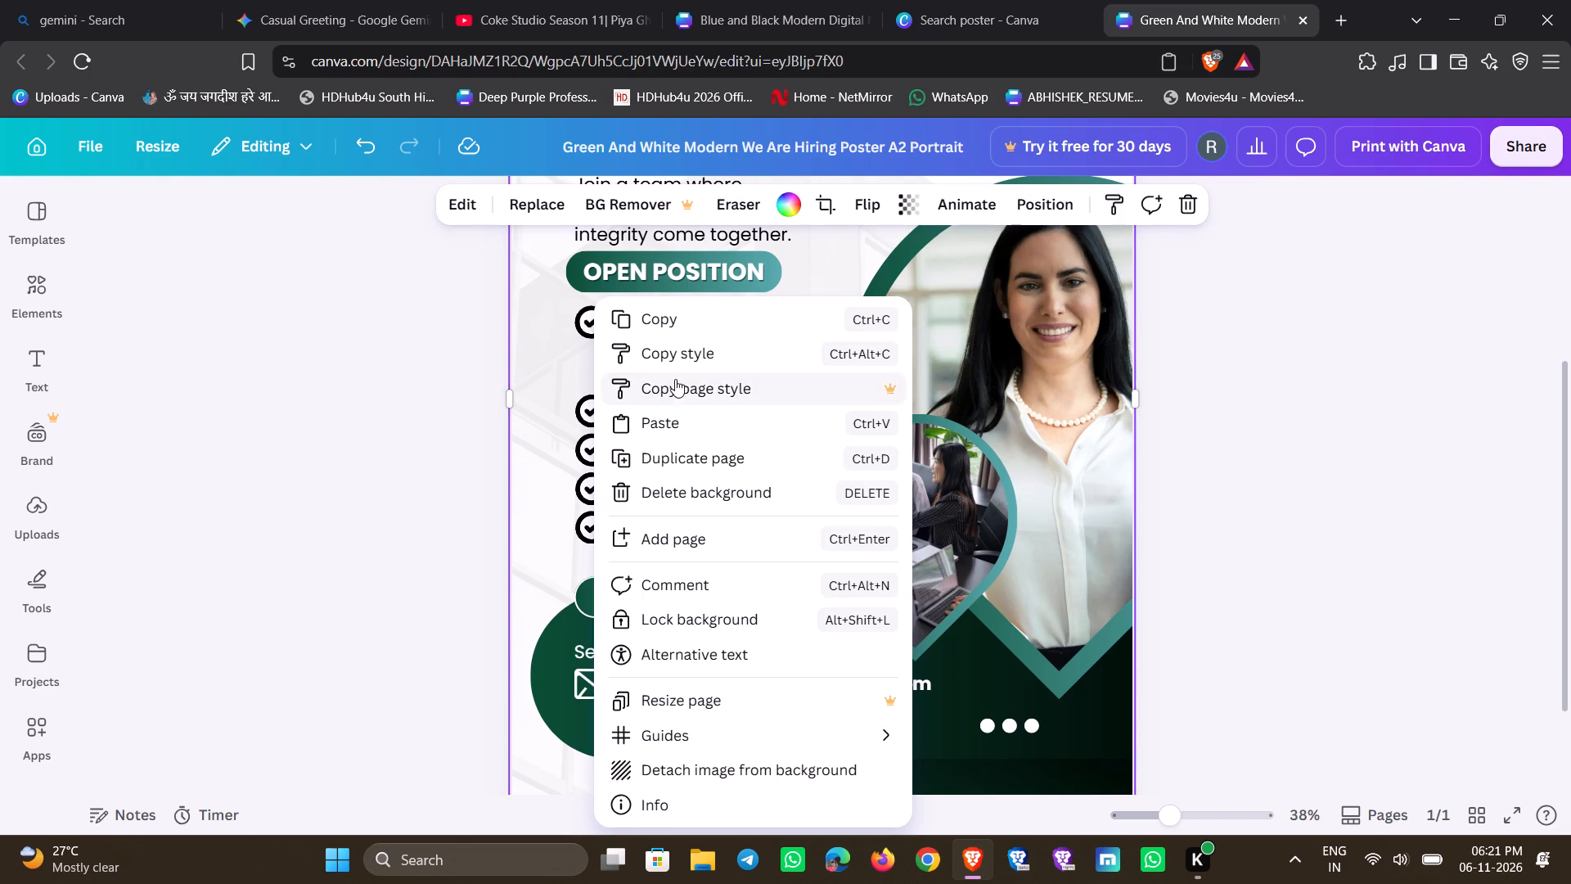
pyautogui.click(686, 426)
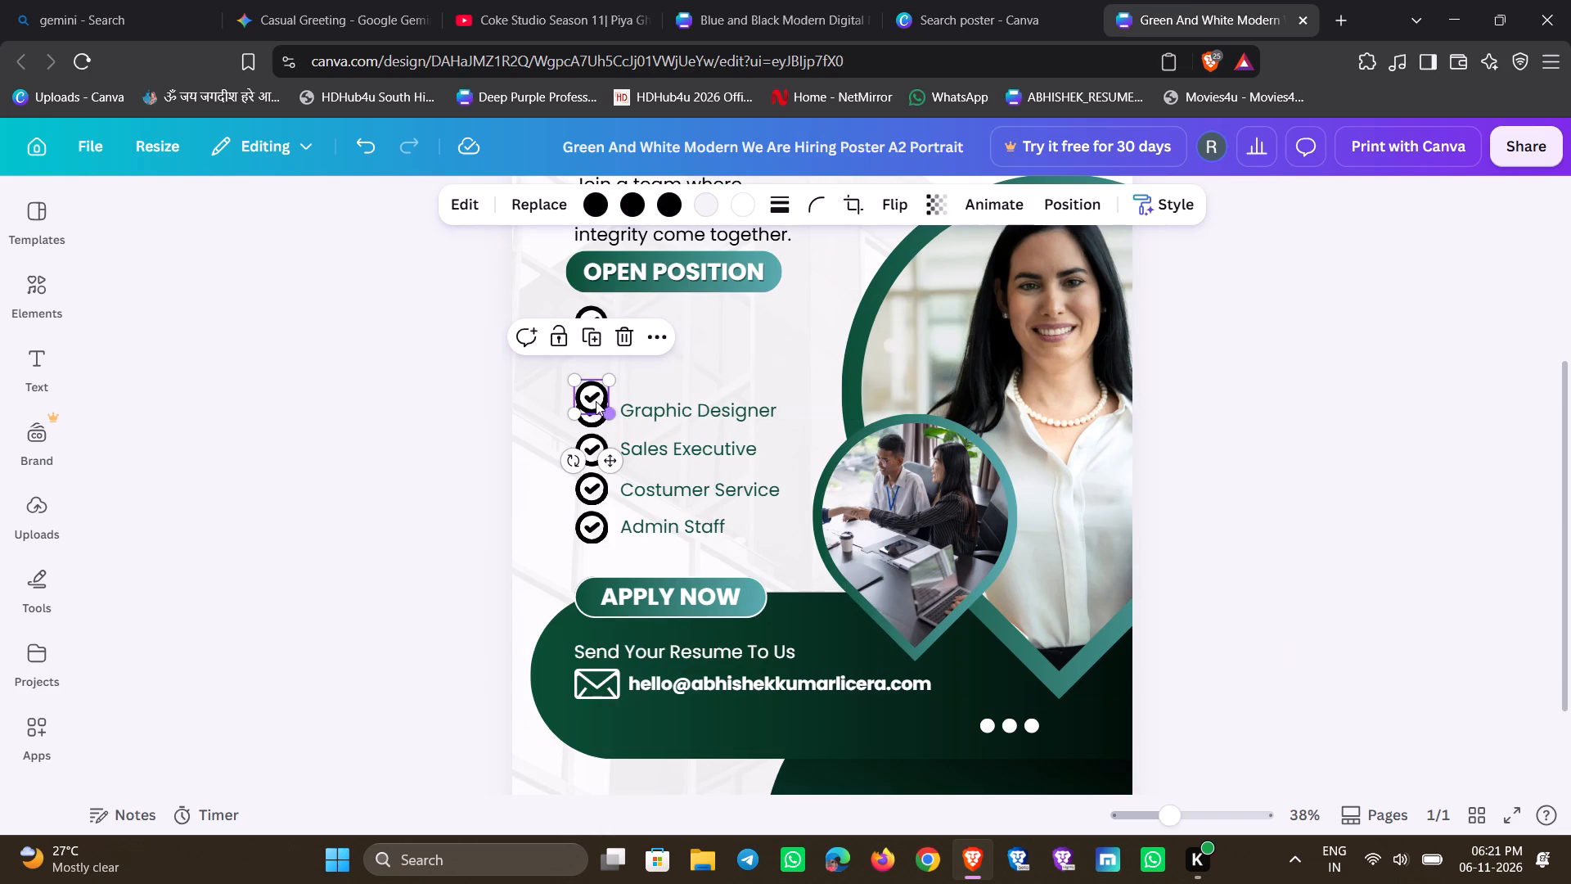
pyautogui.moveTo(591, 390); pyautogui.dragTo(591, 359)
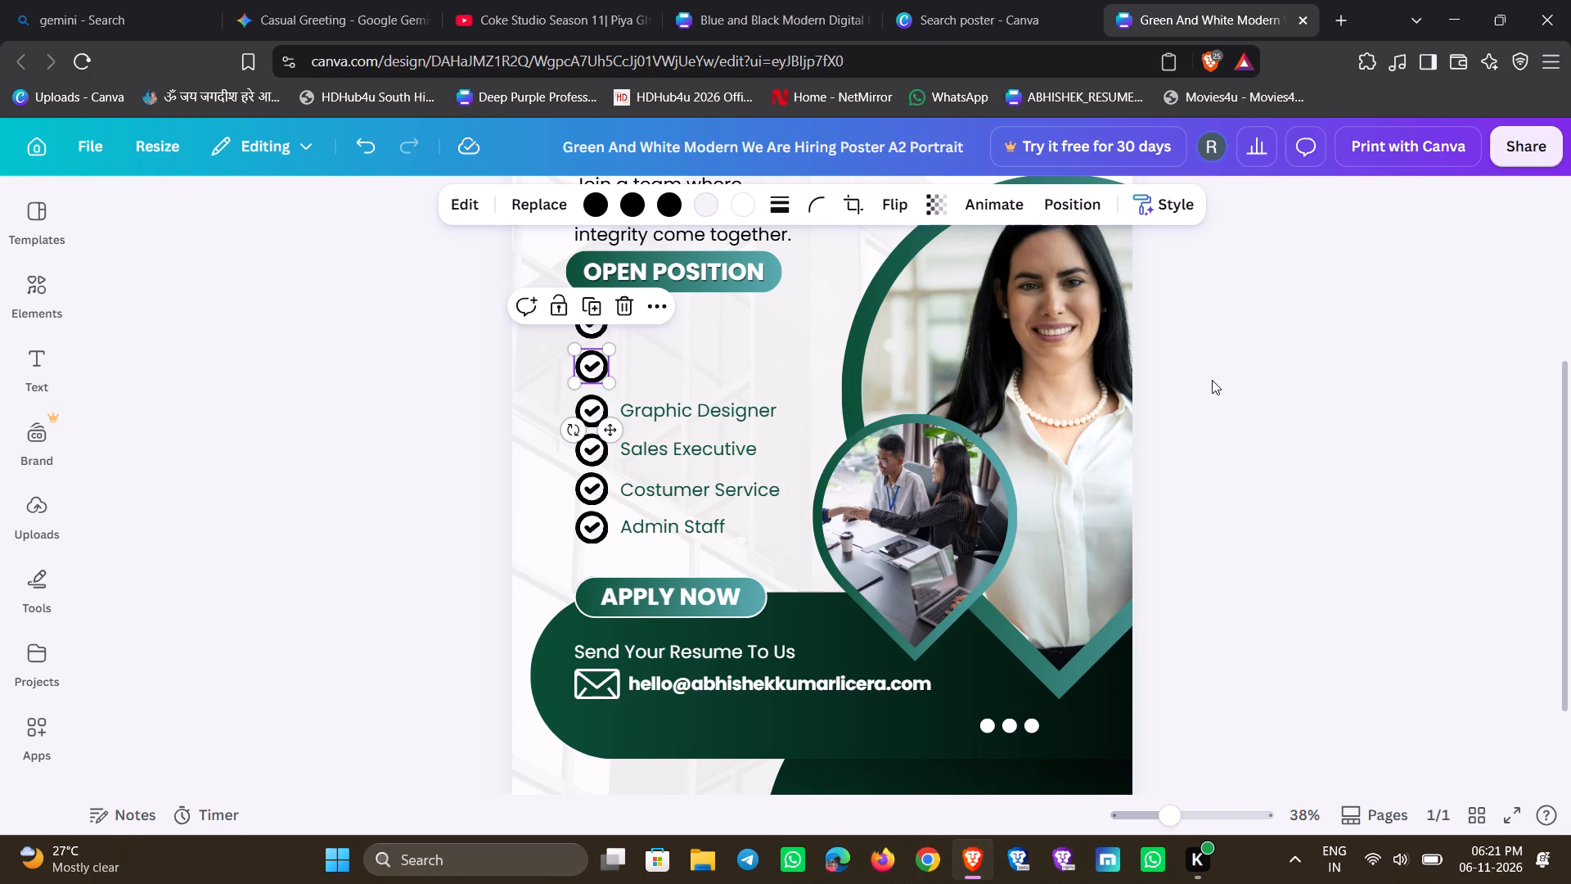
pyautogui.click(1212, 380)
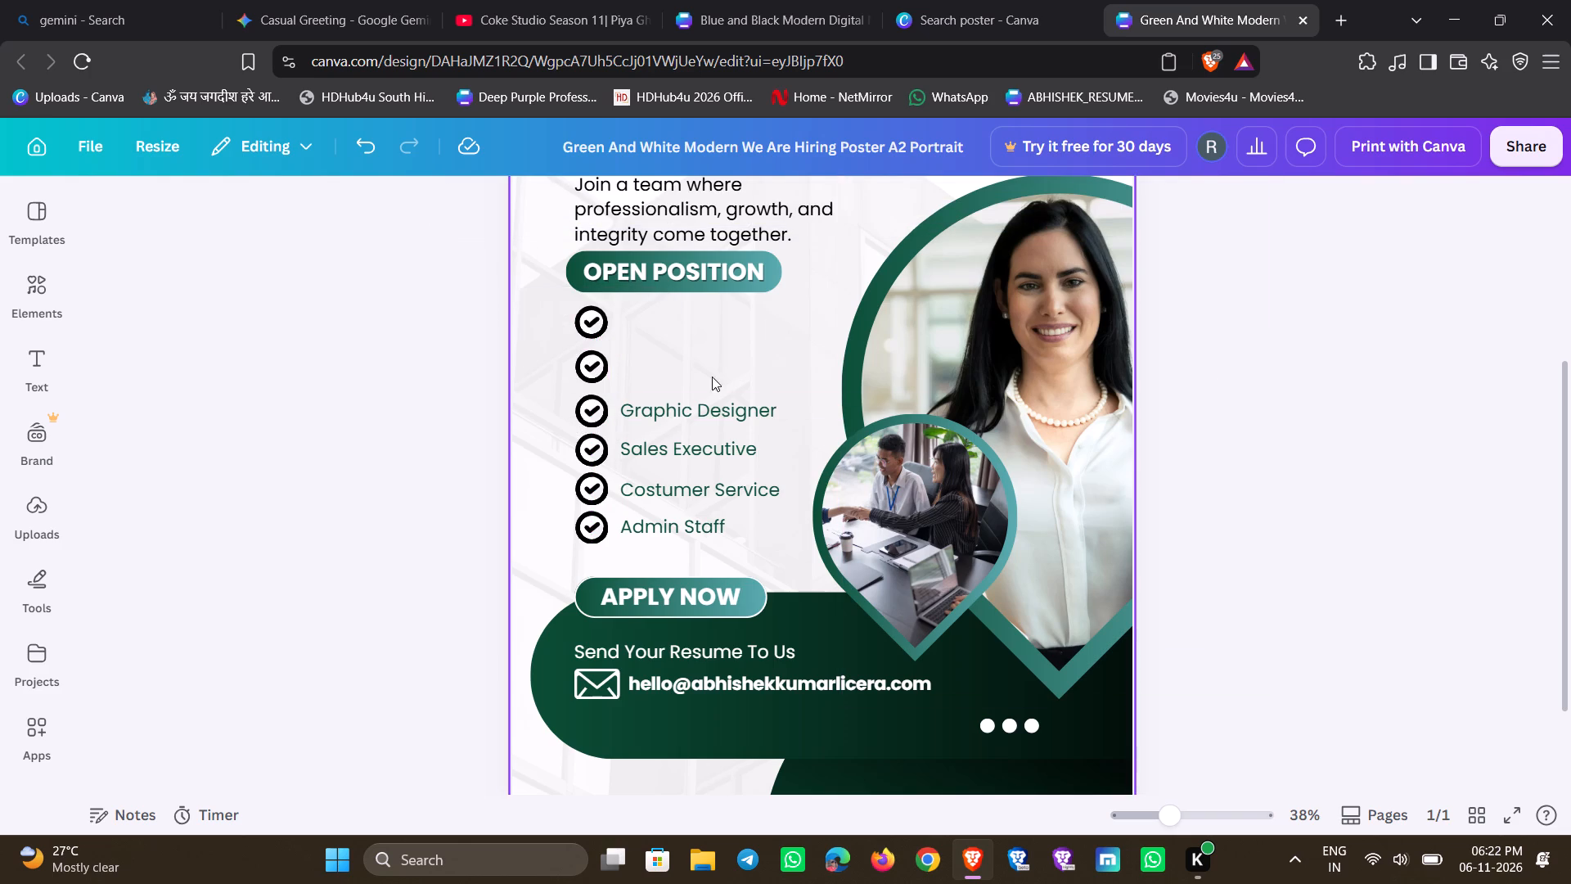
# Copy the Graphic Designer text and place the duplicate beside the topmost check mark, aligned with the position names below.
pyautogui.click(696, 402)
pyautogui.rightClick(696, 402)
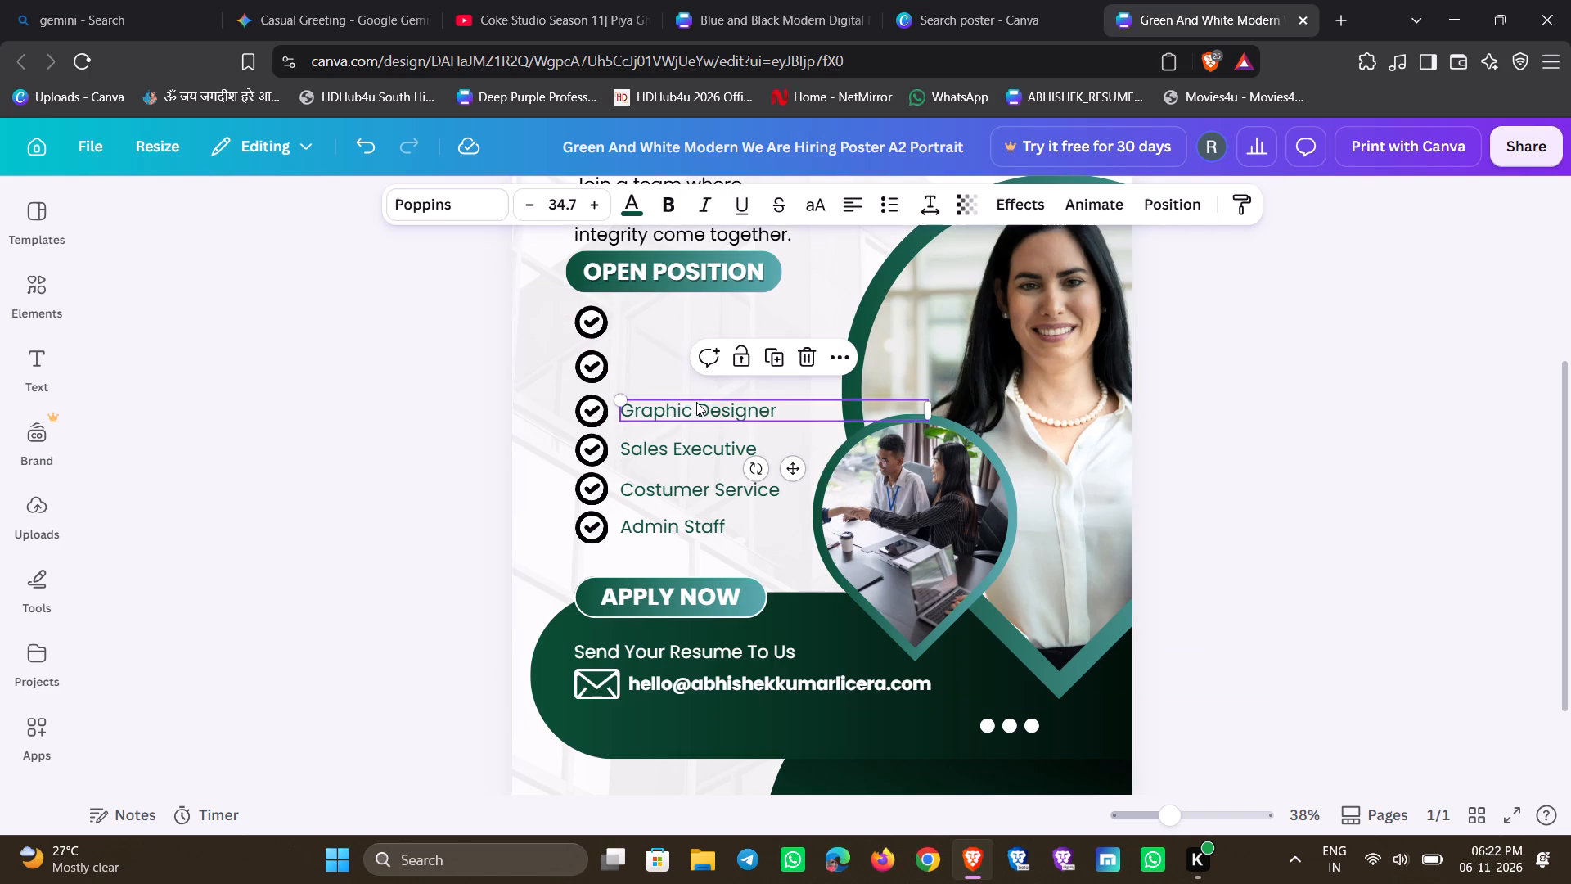
pyautogui.click(743, 279)
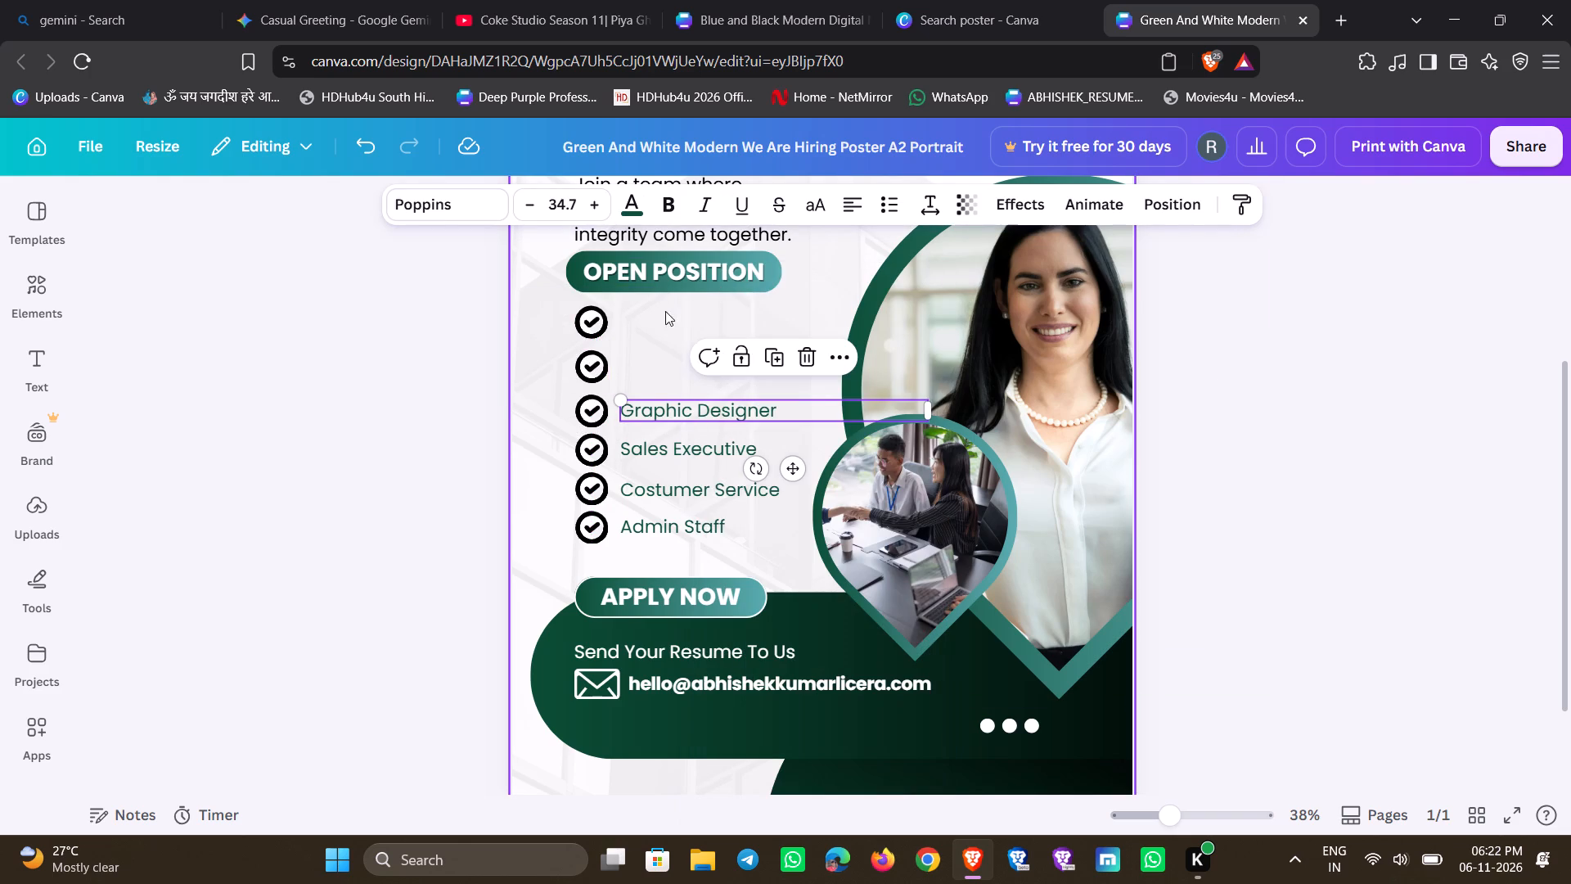
pyautogui.click(650, 313)
pyautogui.rightClick(650, 313)
pyautogui.click(759, 423)
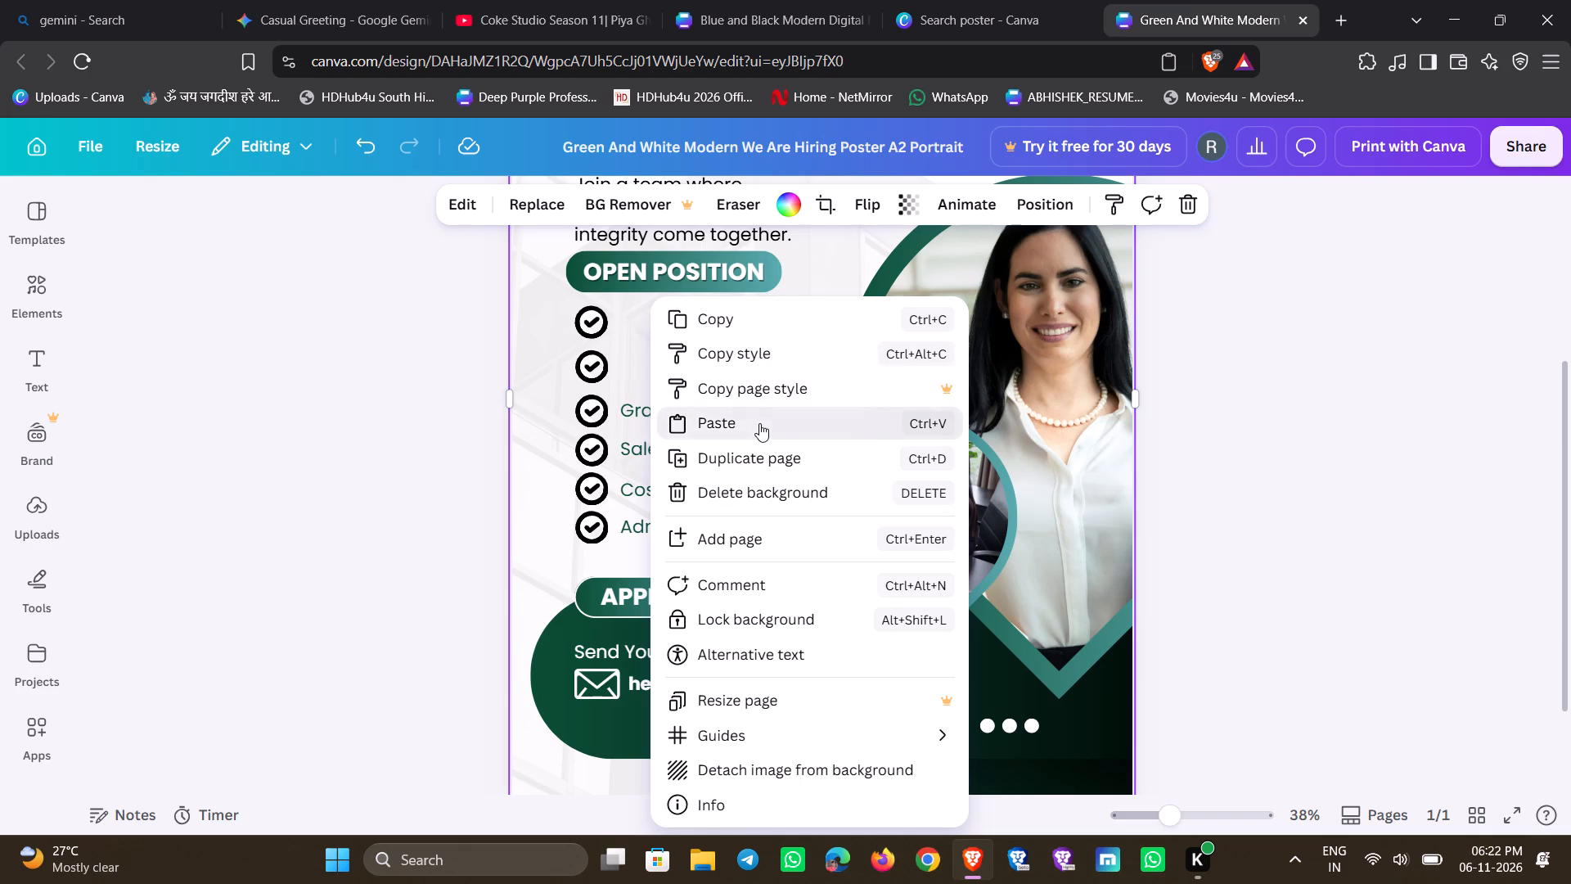
pyautogui.moveTo(815, 417); pyautogui.dragTo(815, 403)
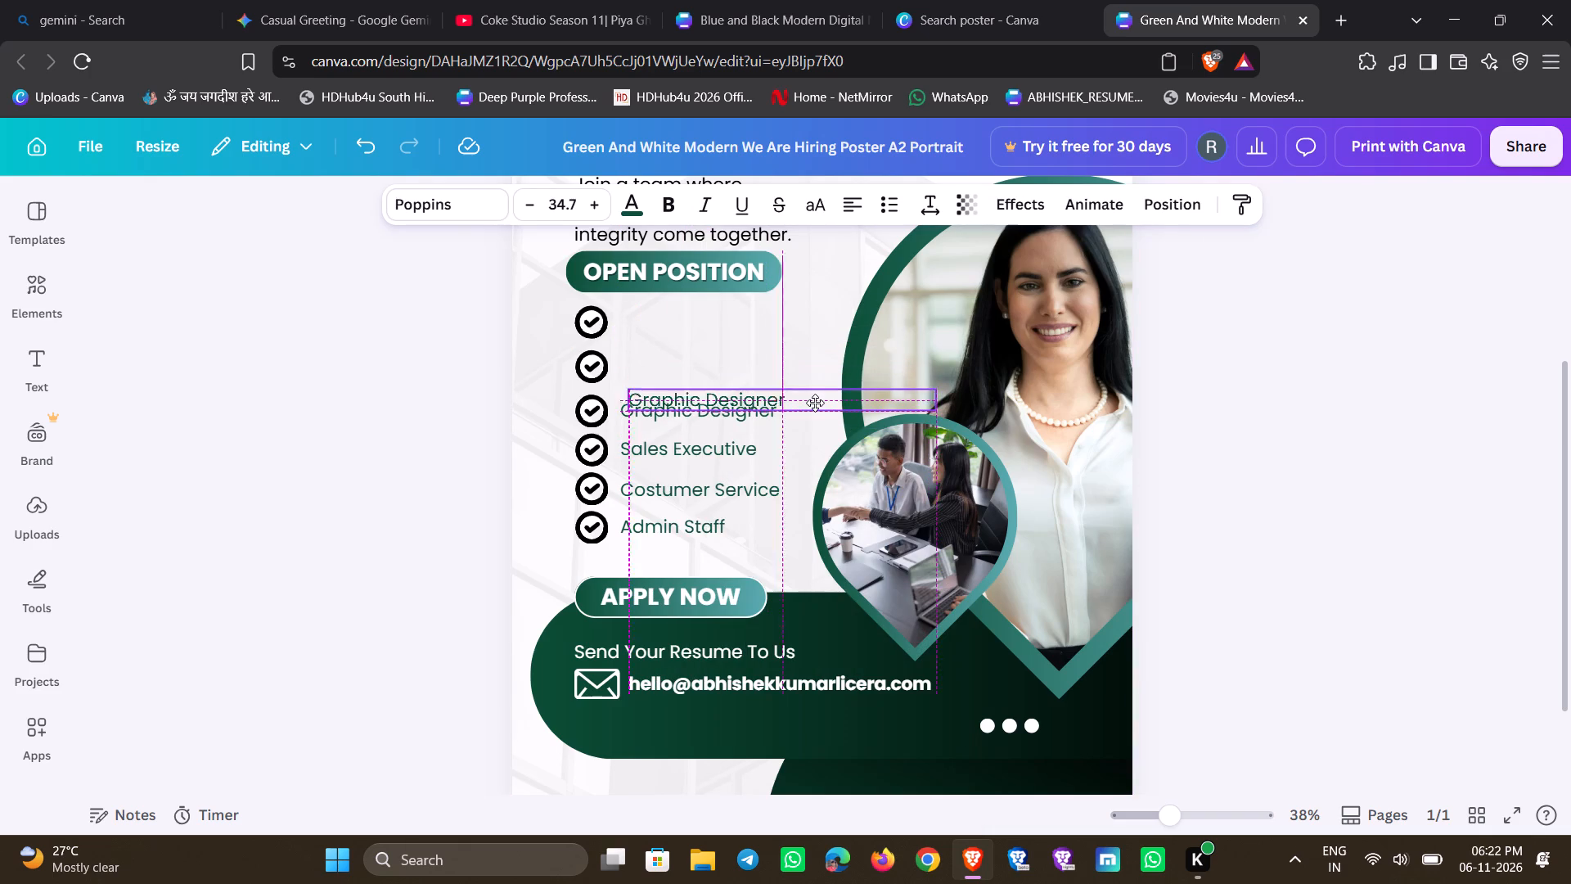
pyautogui.moveTo(815, 403); pyautogui.dragTo(799, 339)
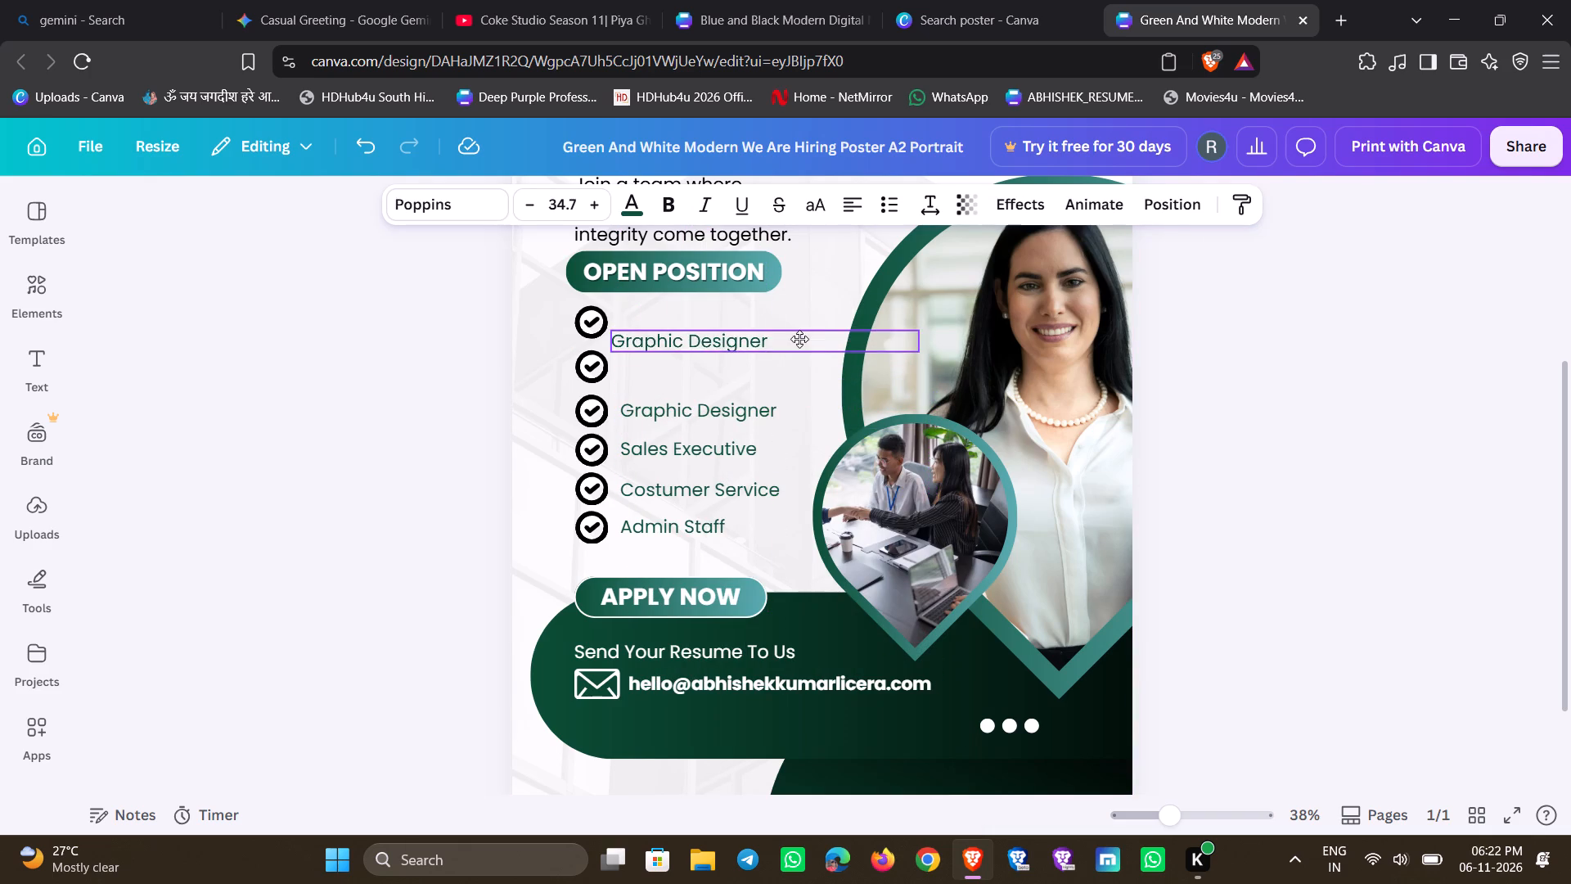
pyautogui.moveTo(799, 339); pyautogui.dragTo(808, 313)
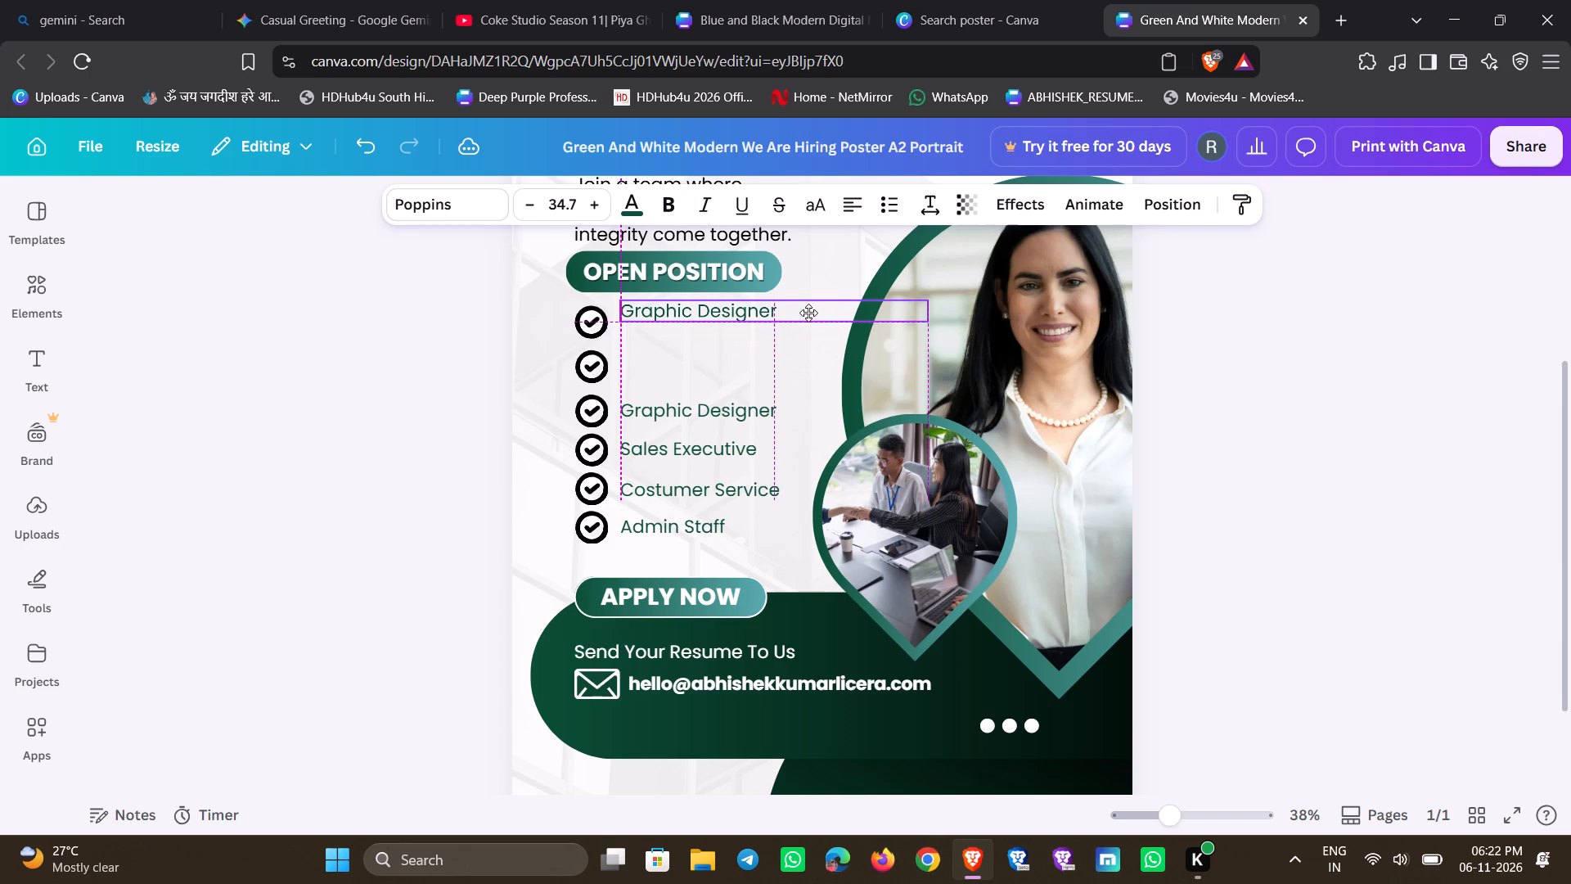
pyautogui.moveTo(808, 313); pyautogui.dragTo(808, 323)
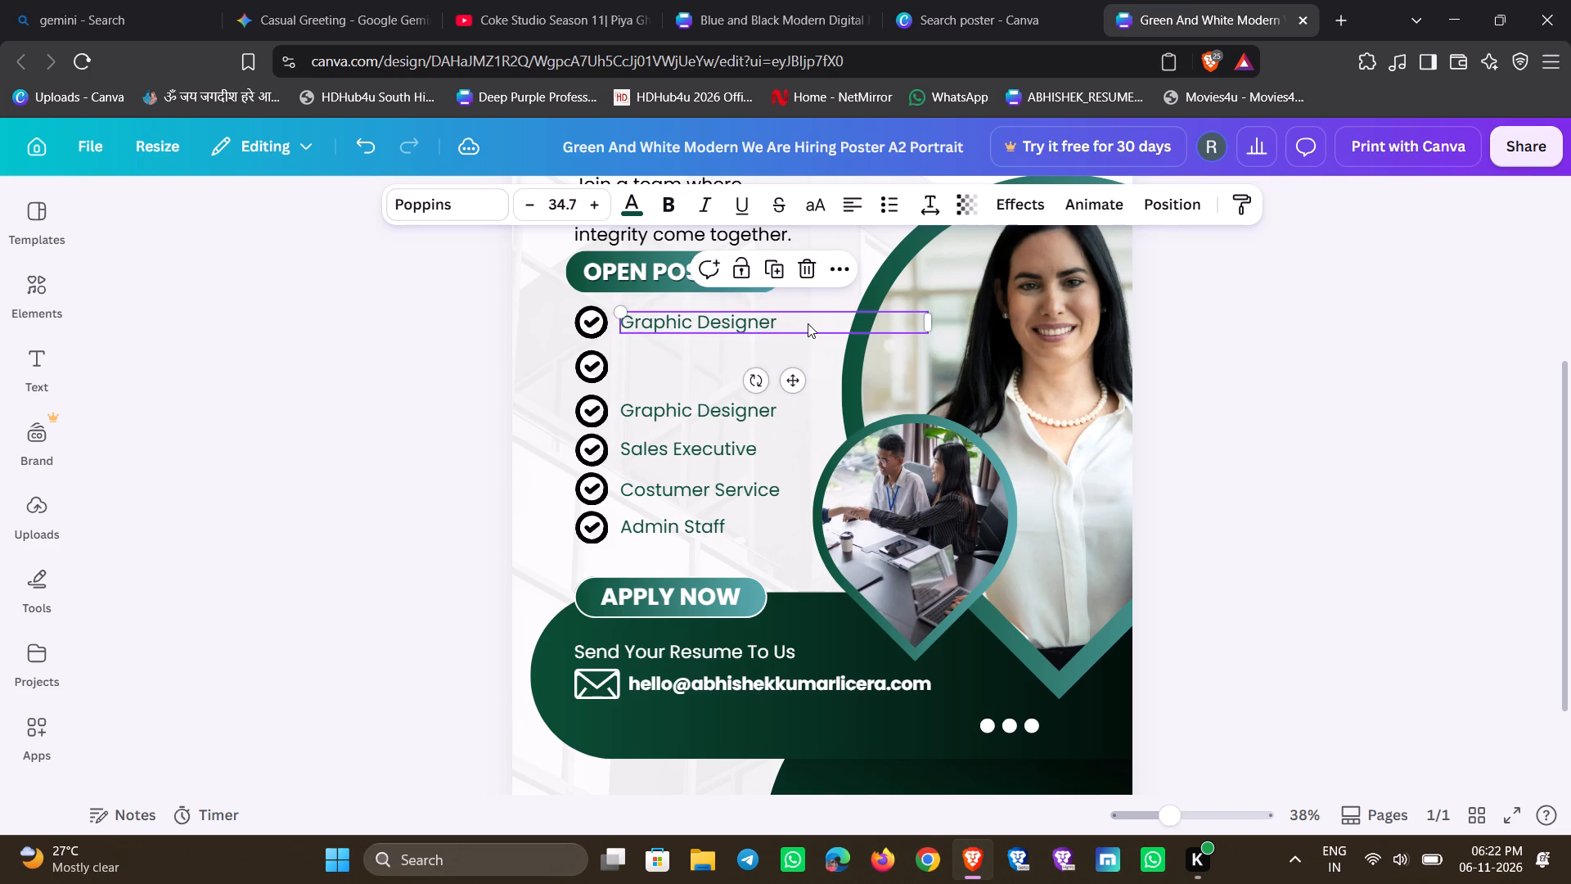
pyautogui.click(1346, 448)
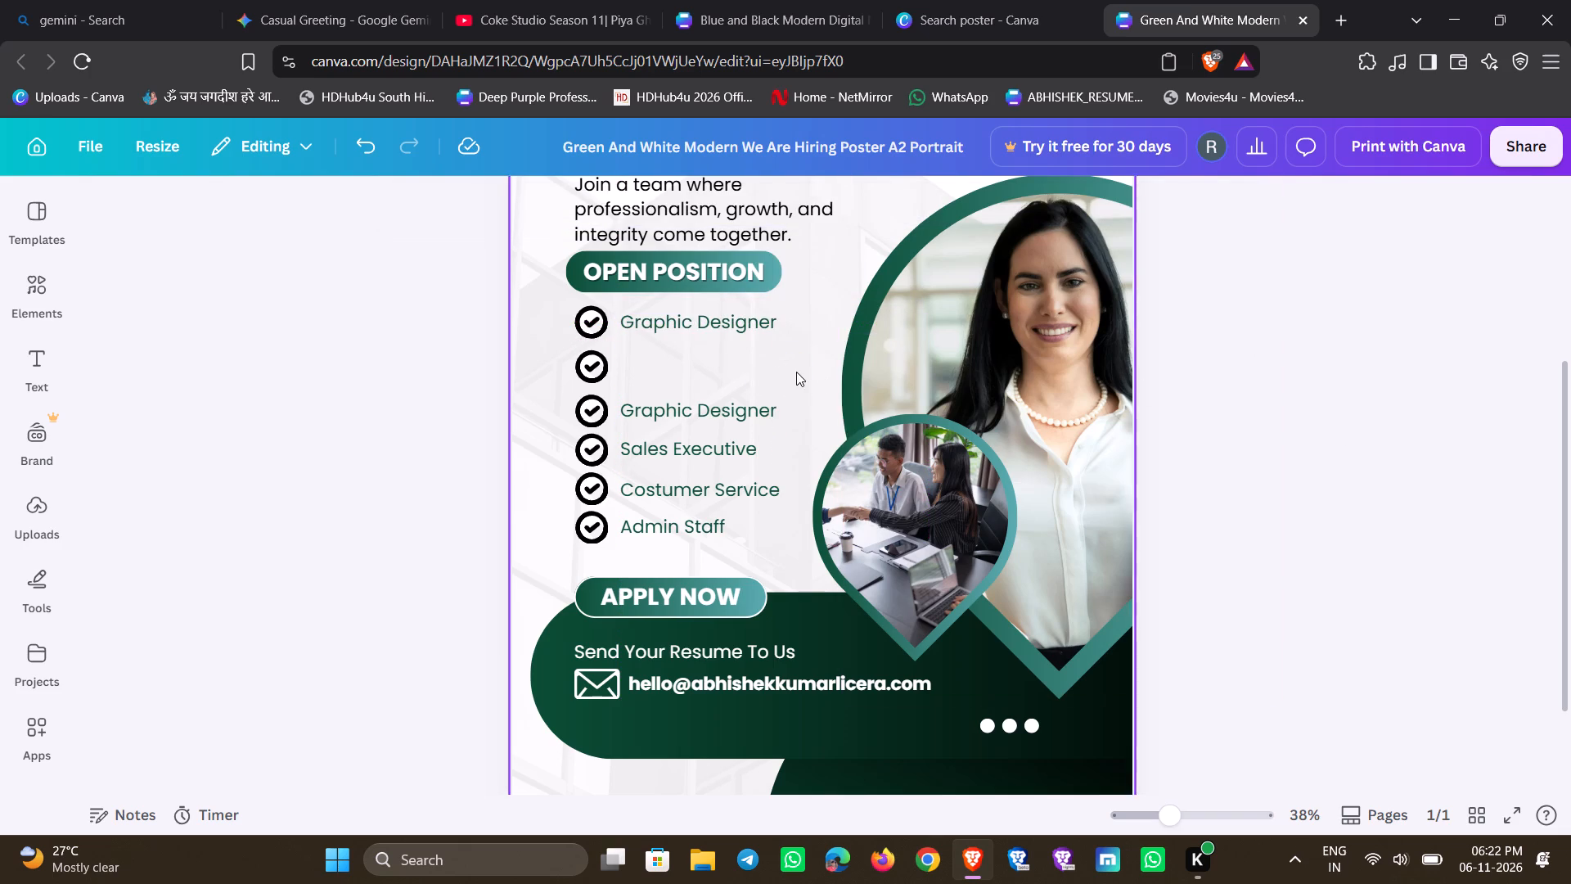
# Paste another Graphic Designer text and place it beside the second check mark, aligned with the other position names.
pyautogui.rightClick(663, 354)
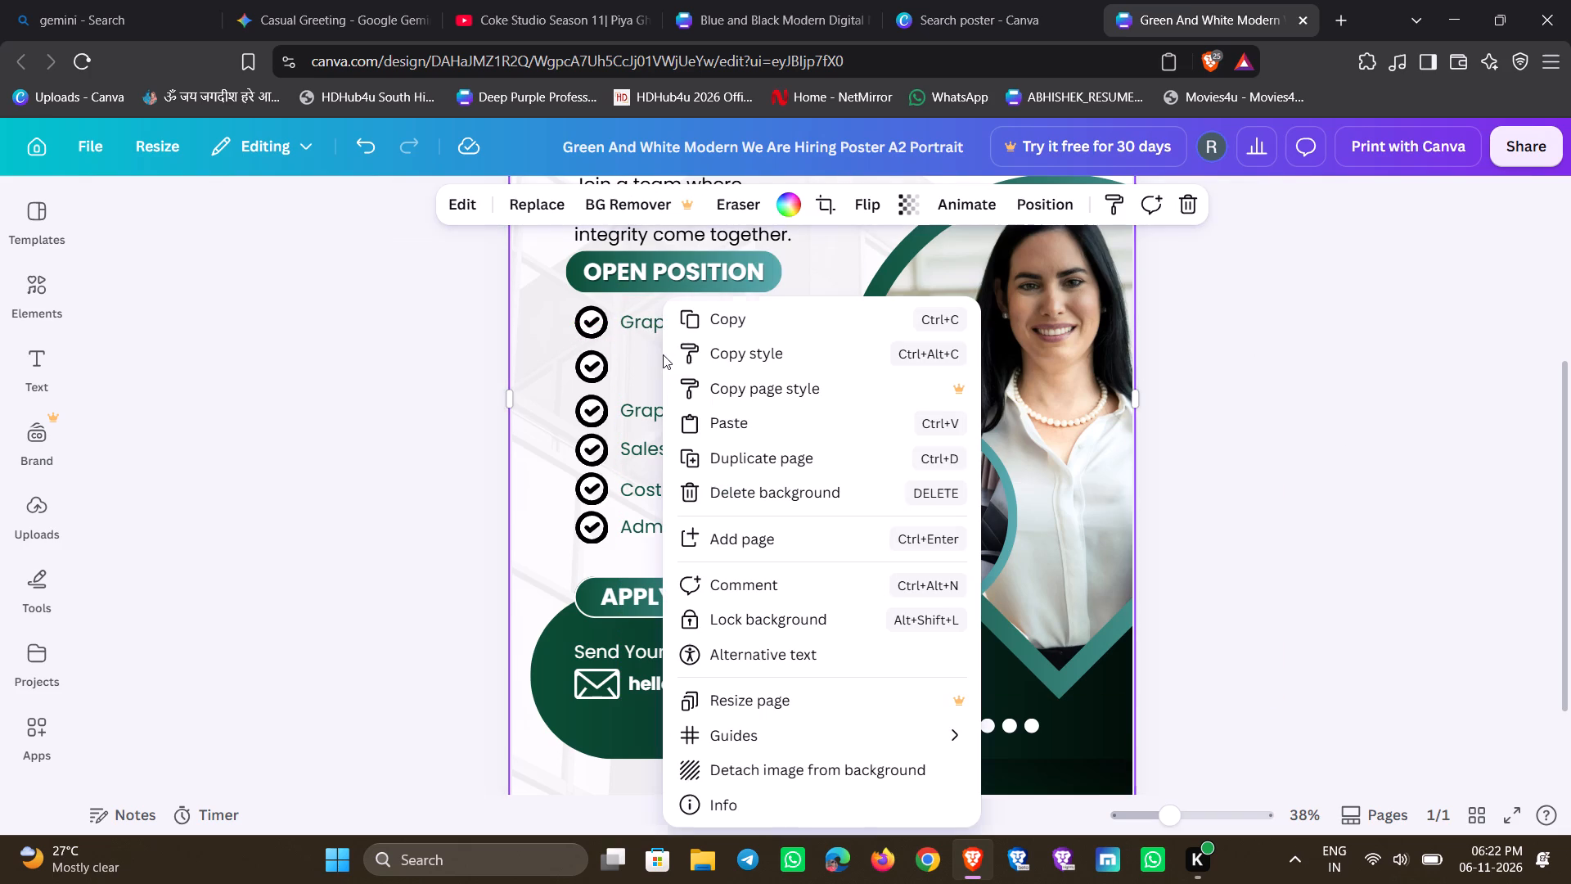
pyautogui.click(784, 435)
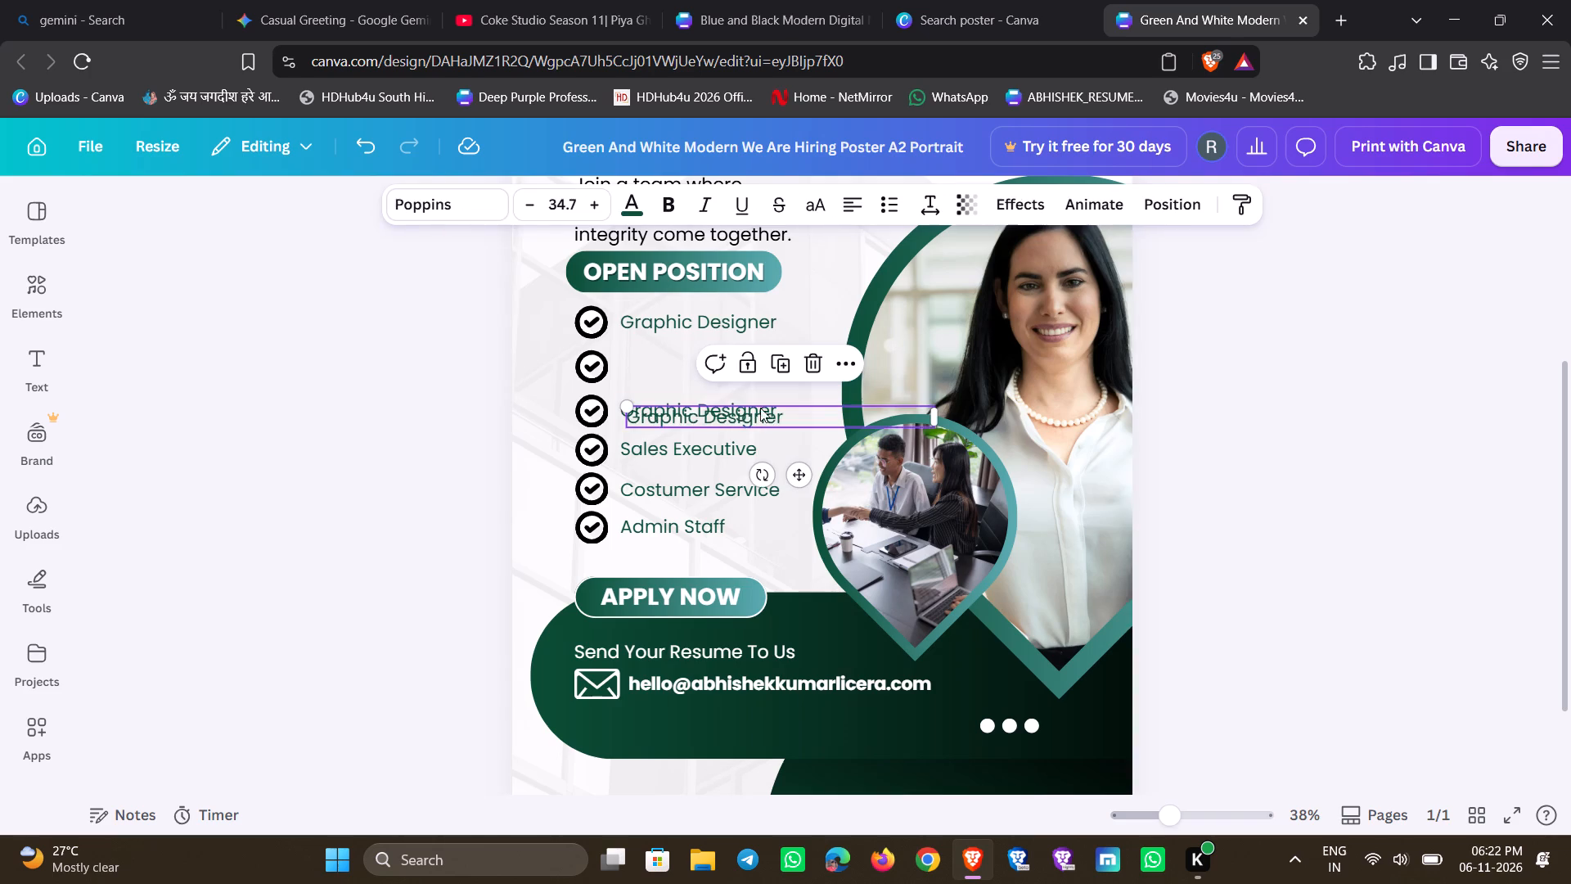
pyautogui.moveTo(839, 413); pyautogui.dragTo(827, 354)
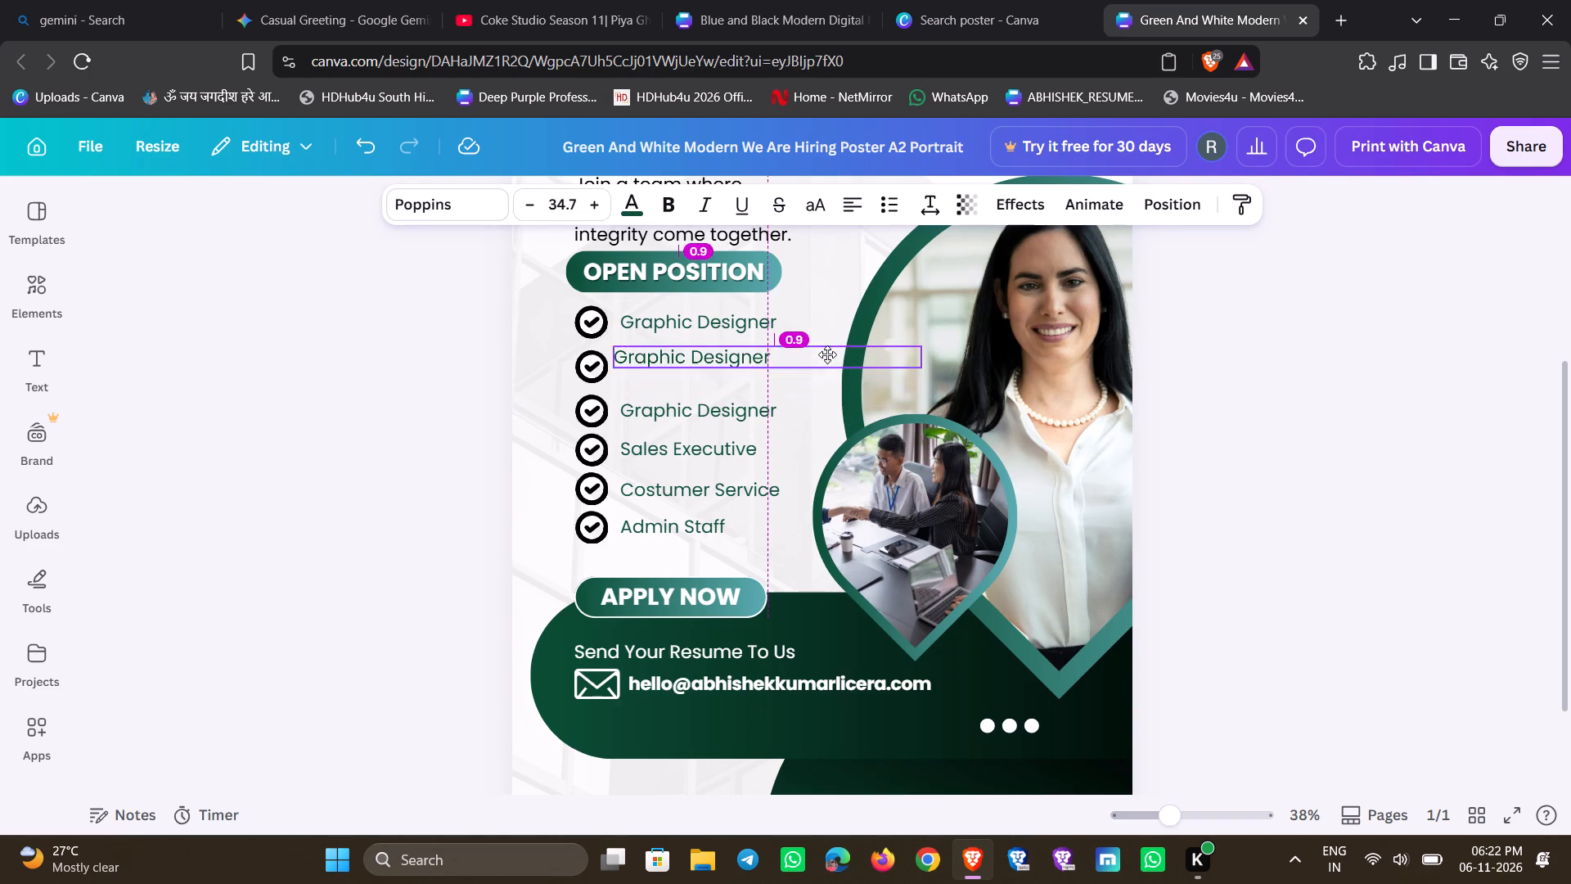
pyautogui.moveTo(827, 354); pyautogui.dragTo(832, 363)
pyautogui.click(1355, 435)
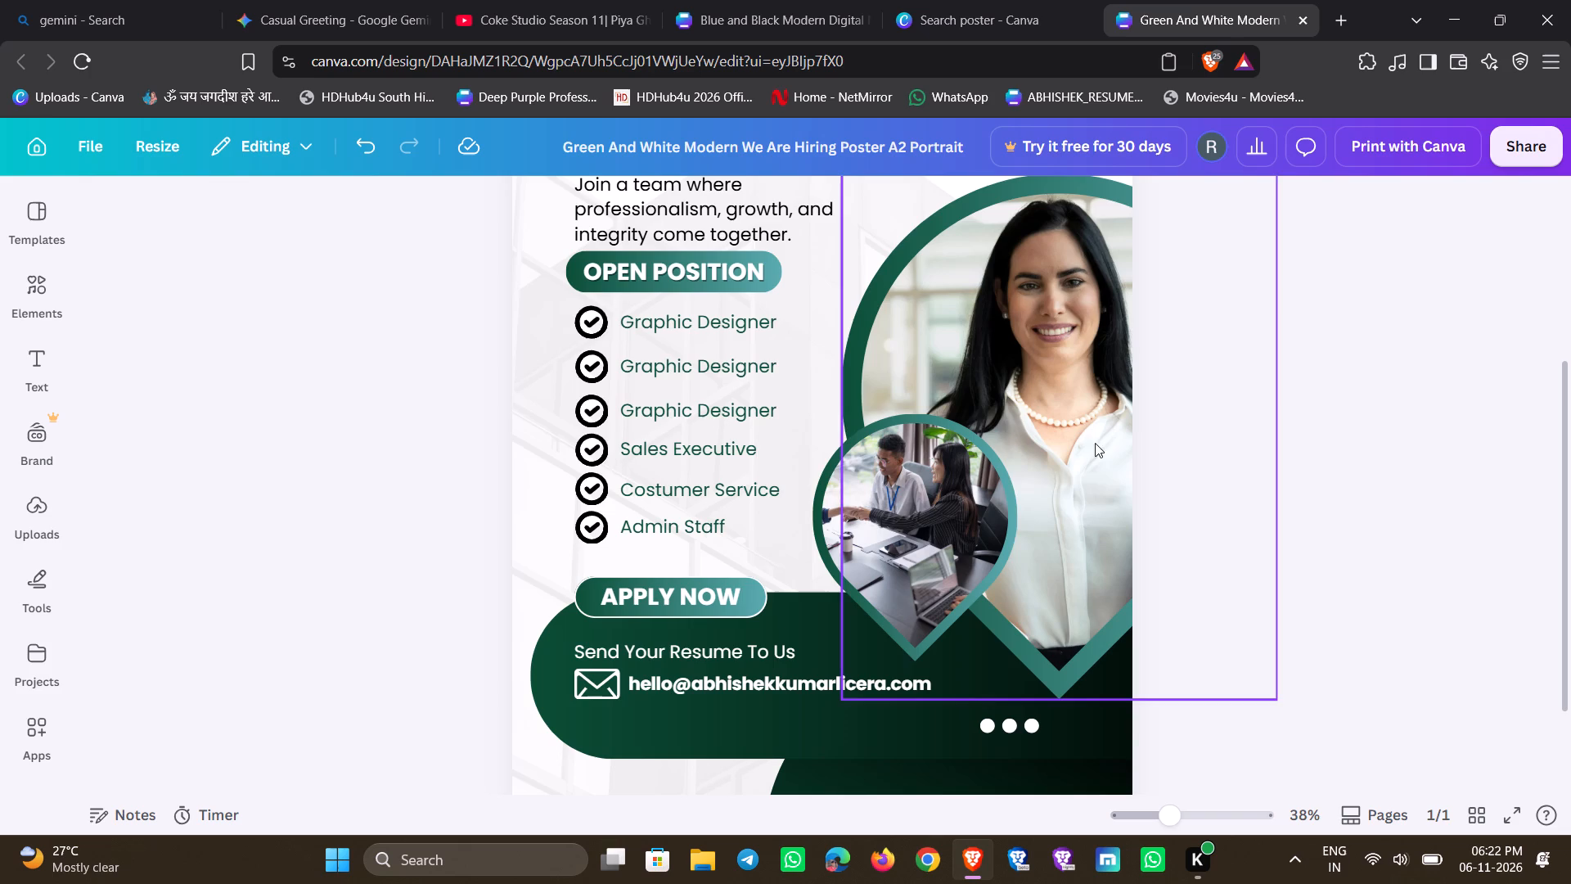
# Replace the topmost Graphic Designer entry in the open positions list with Assistant Manager.
pyautogui.scroll(-1, 741, 534)
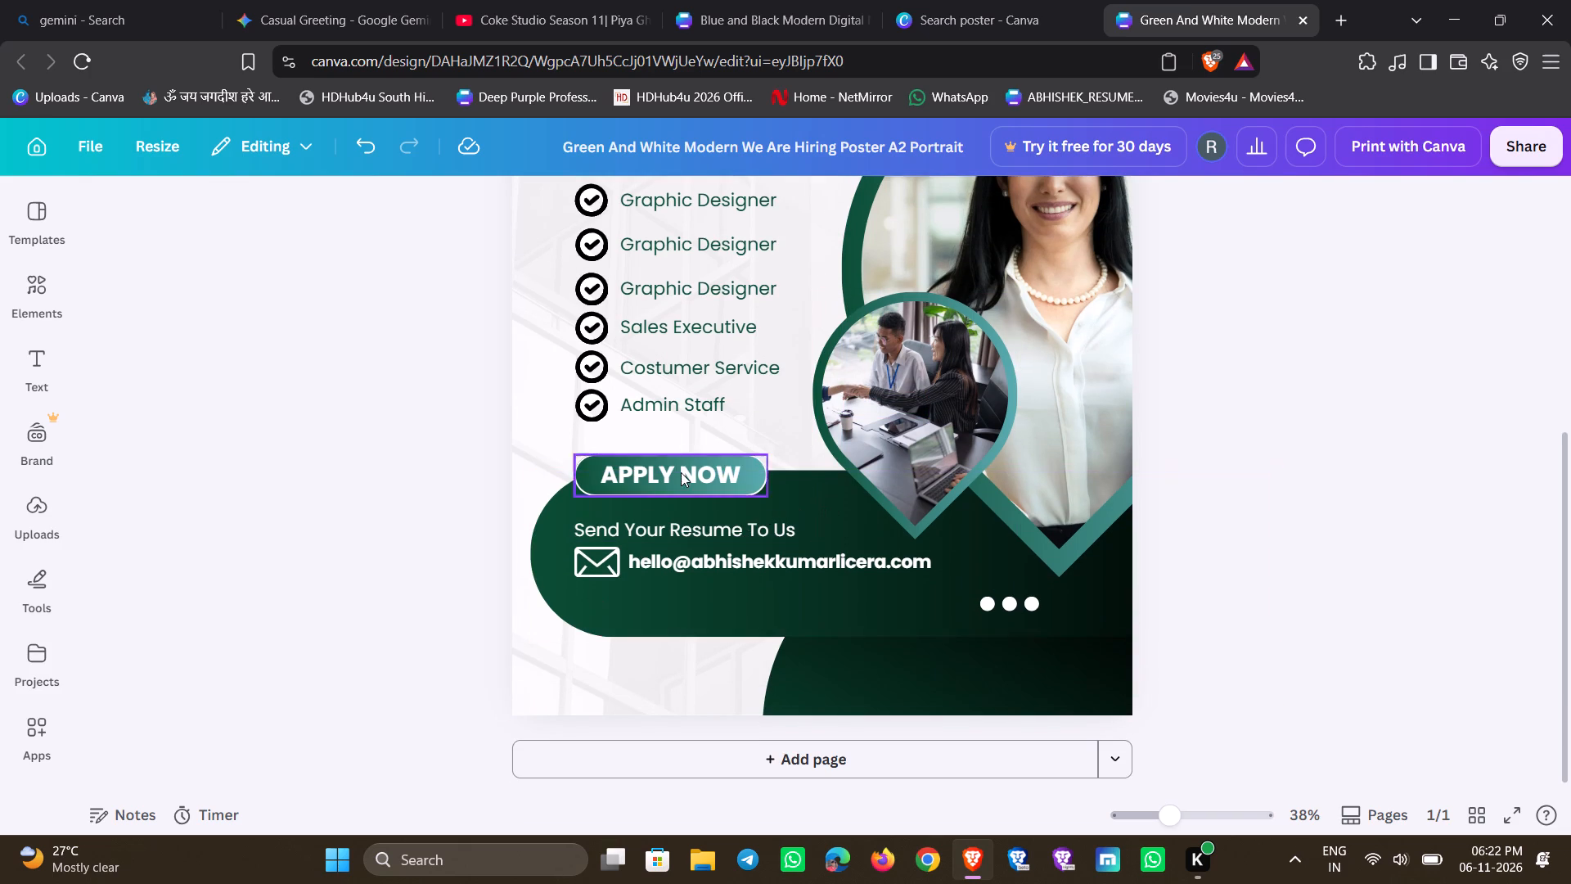
pyautogui.scroll(1, 785, 489)
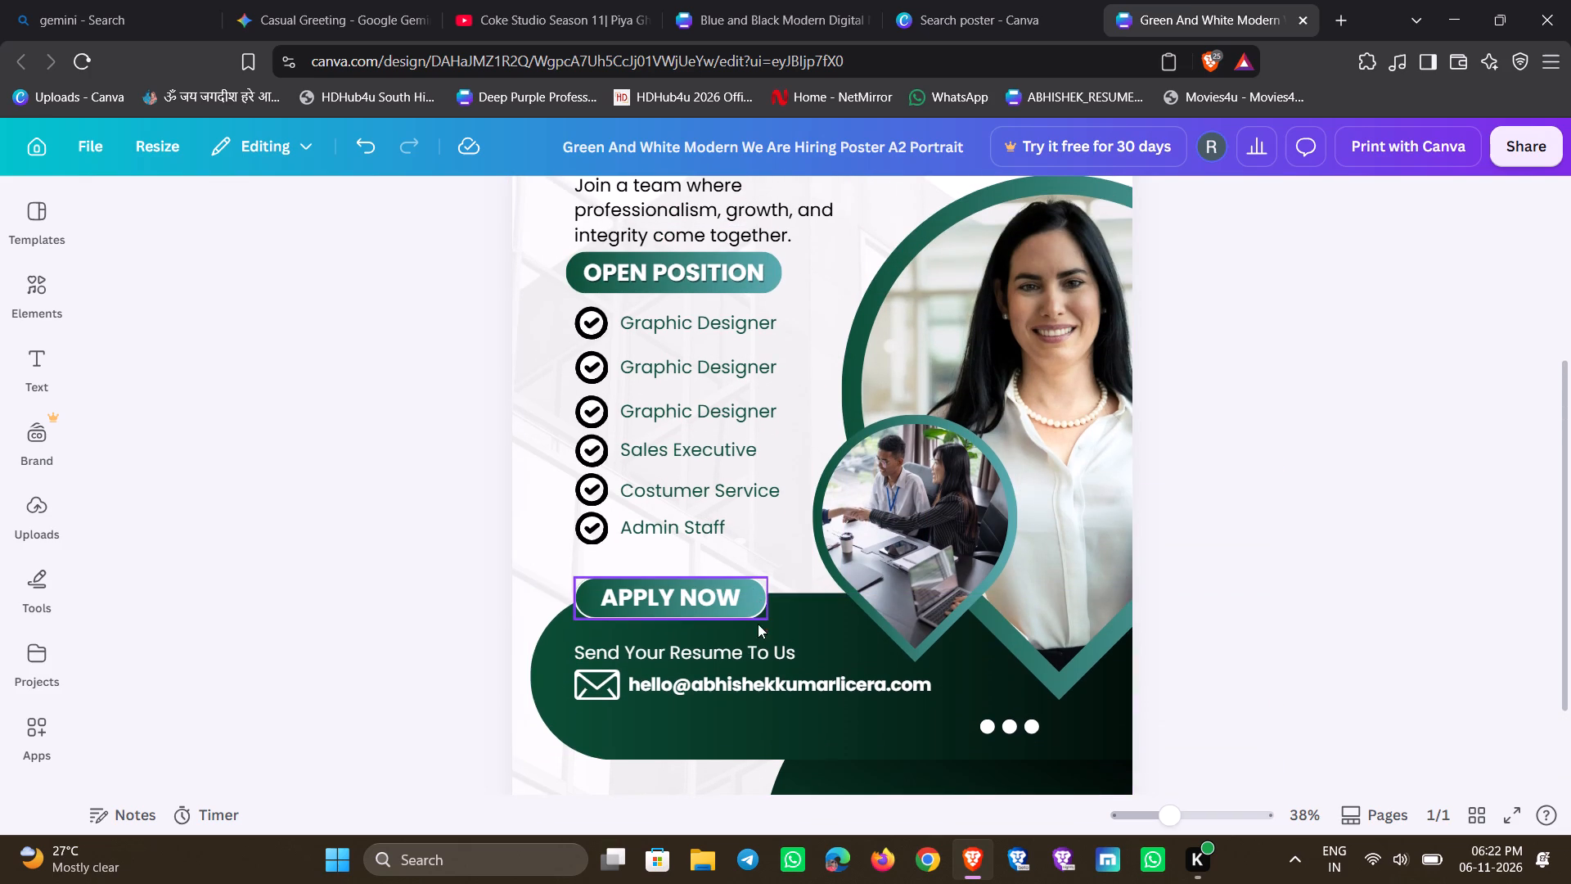
pyautogui.click(642, 329)
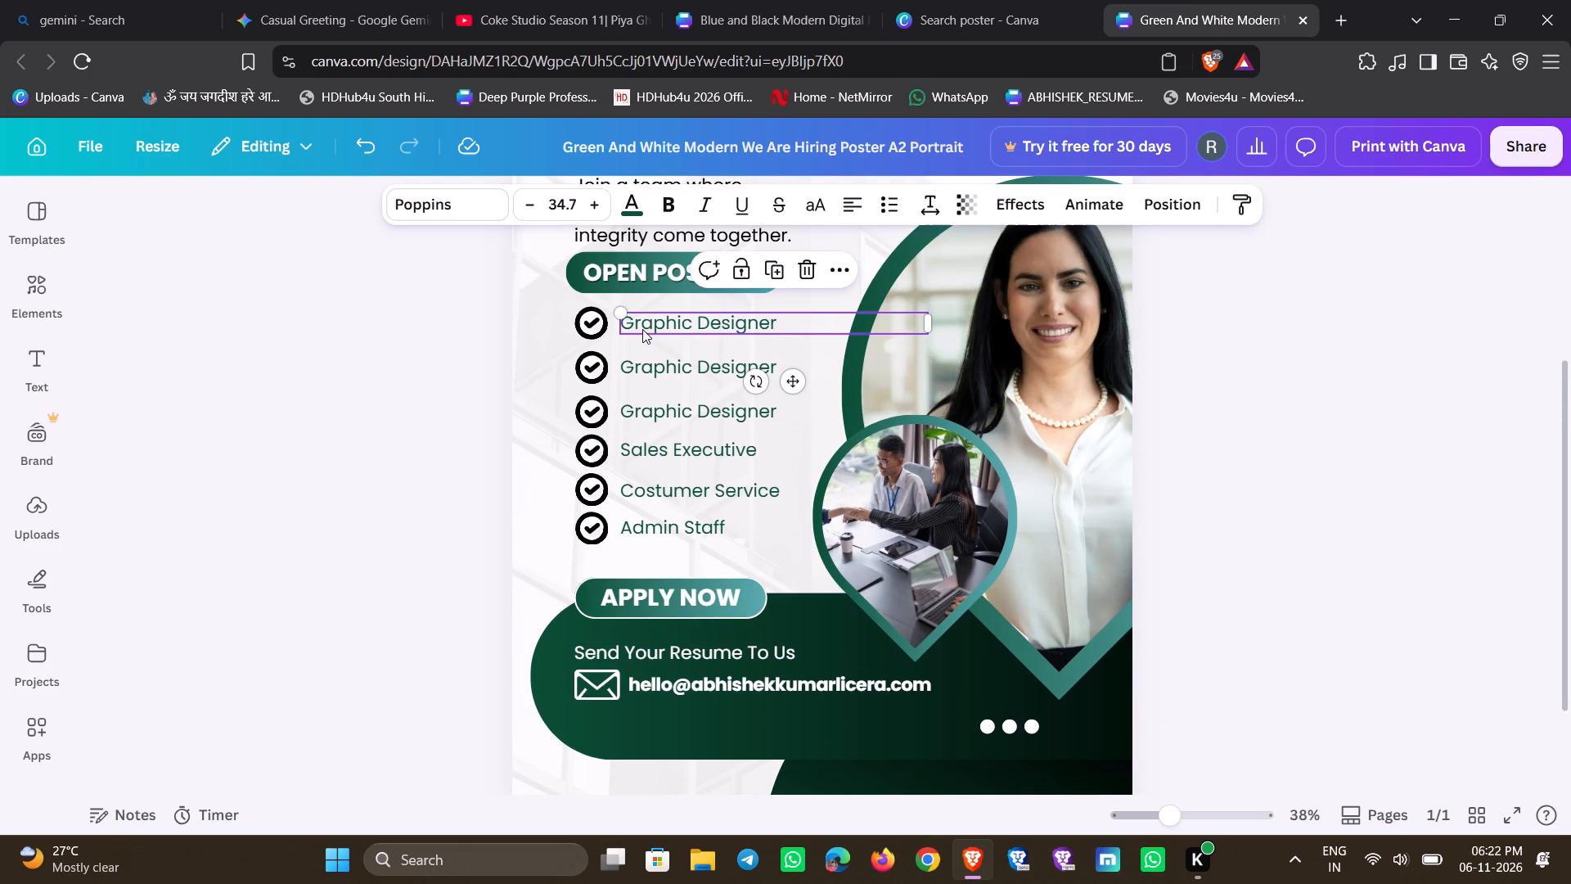
pyautogui.click(784, 321)
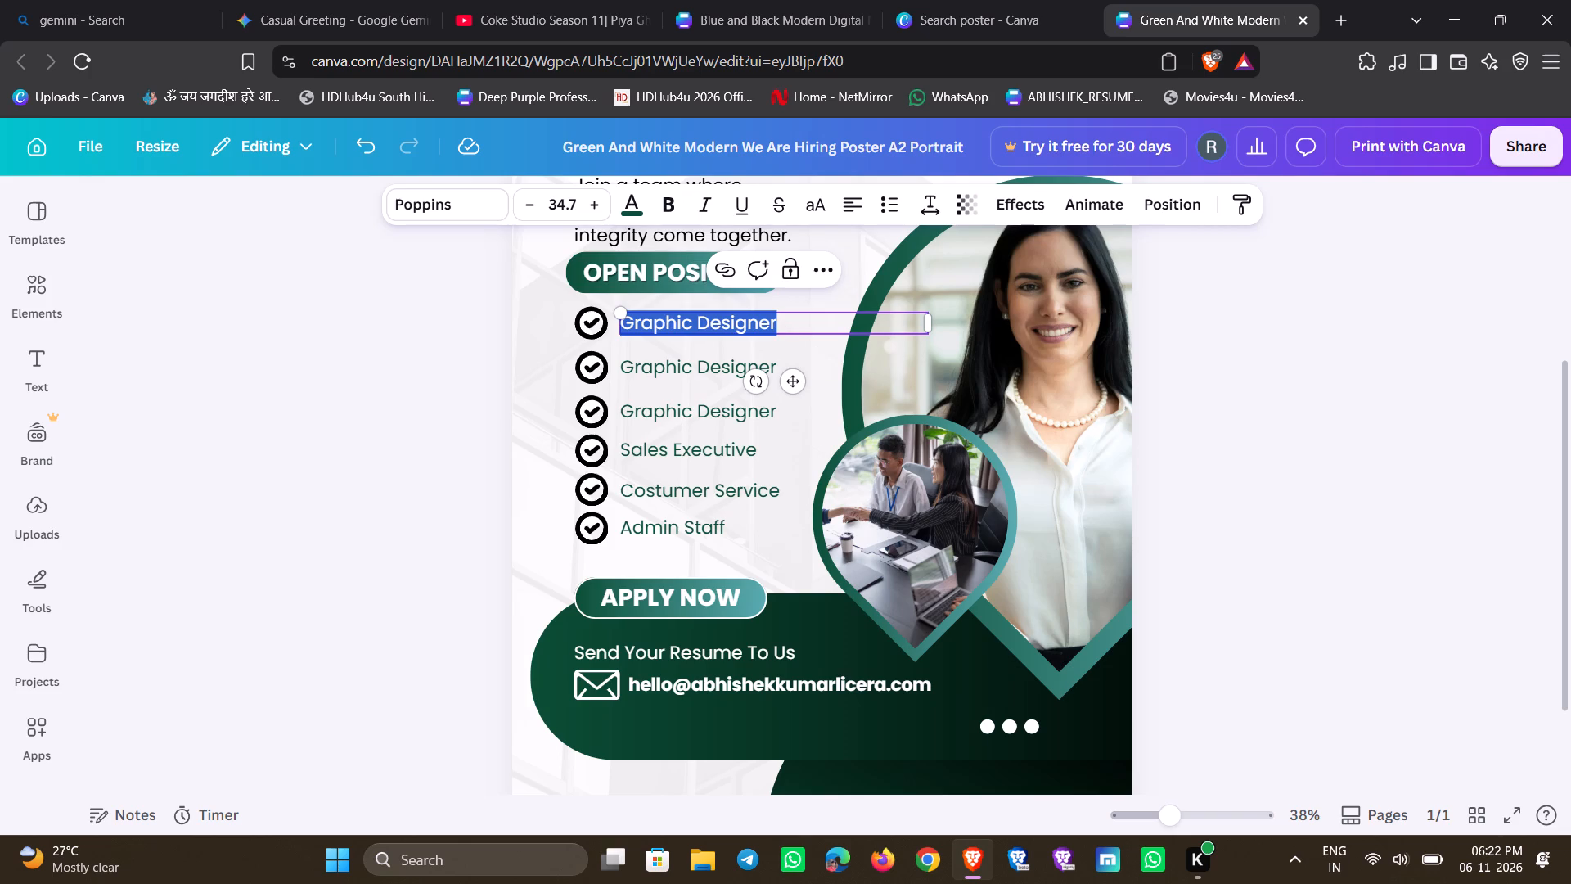
pyautogui.click(784, 321)
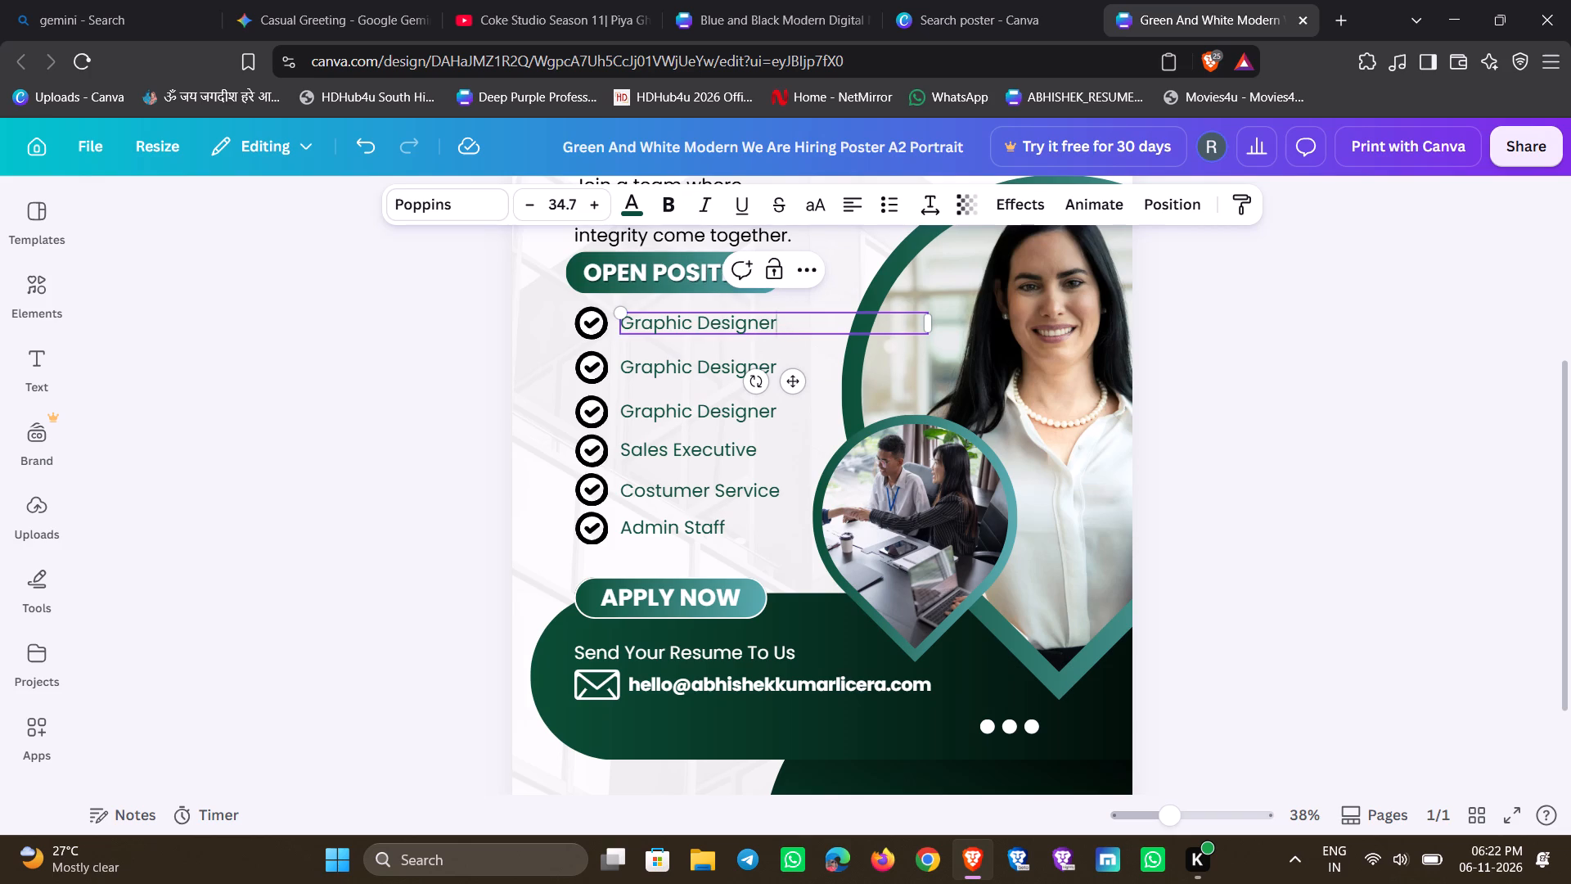
pyautogui.press('BackSpace')
pyautogui.press('BackSpace')
pyautogui.press('BackSpace')
pyautogui.press('BackSpace')
pyautogui.press('BackSpace')
pyautogui.press('BackSpace')
pyautogui.press('BackSpace')
pyautogui.press('BackSpace')
pyautogui.press('BackSpace')
pyautogui.press('BackSpace')
pyautogui.press('BackSpace')
pyautogui.press('BackSpace')
pyautogui.press('BackSpace')
pyautogui.press('BackSpace')
pyautogui.press('BackSpace')
pyautogui.press('BackSpace')
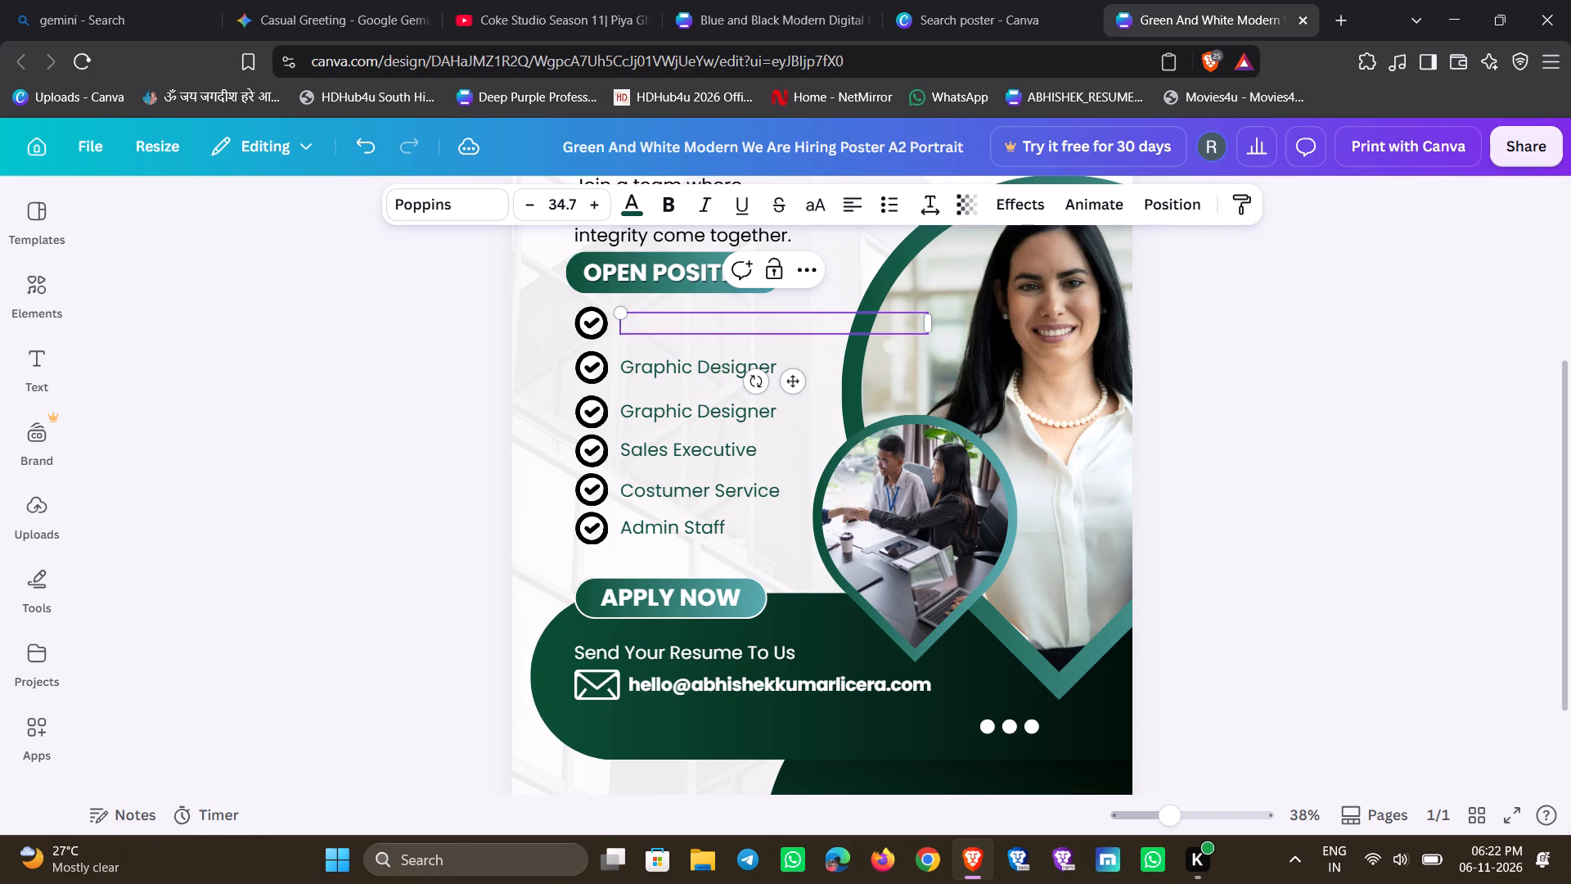
pyautogui.press('h')
pyautogui.press('BackSpace')
pyautogui.write('ssistan')
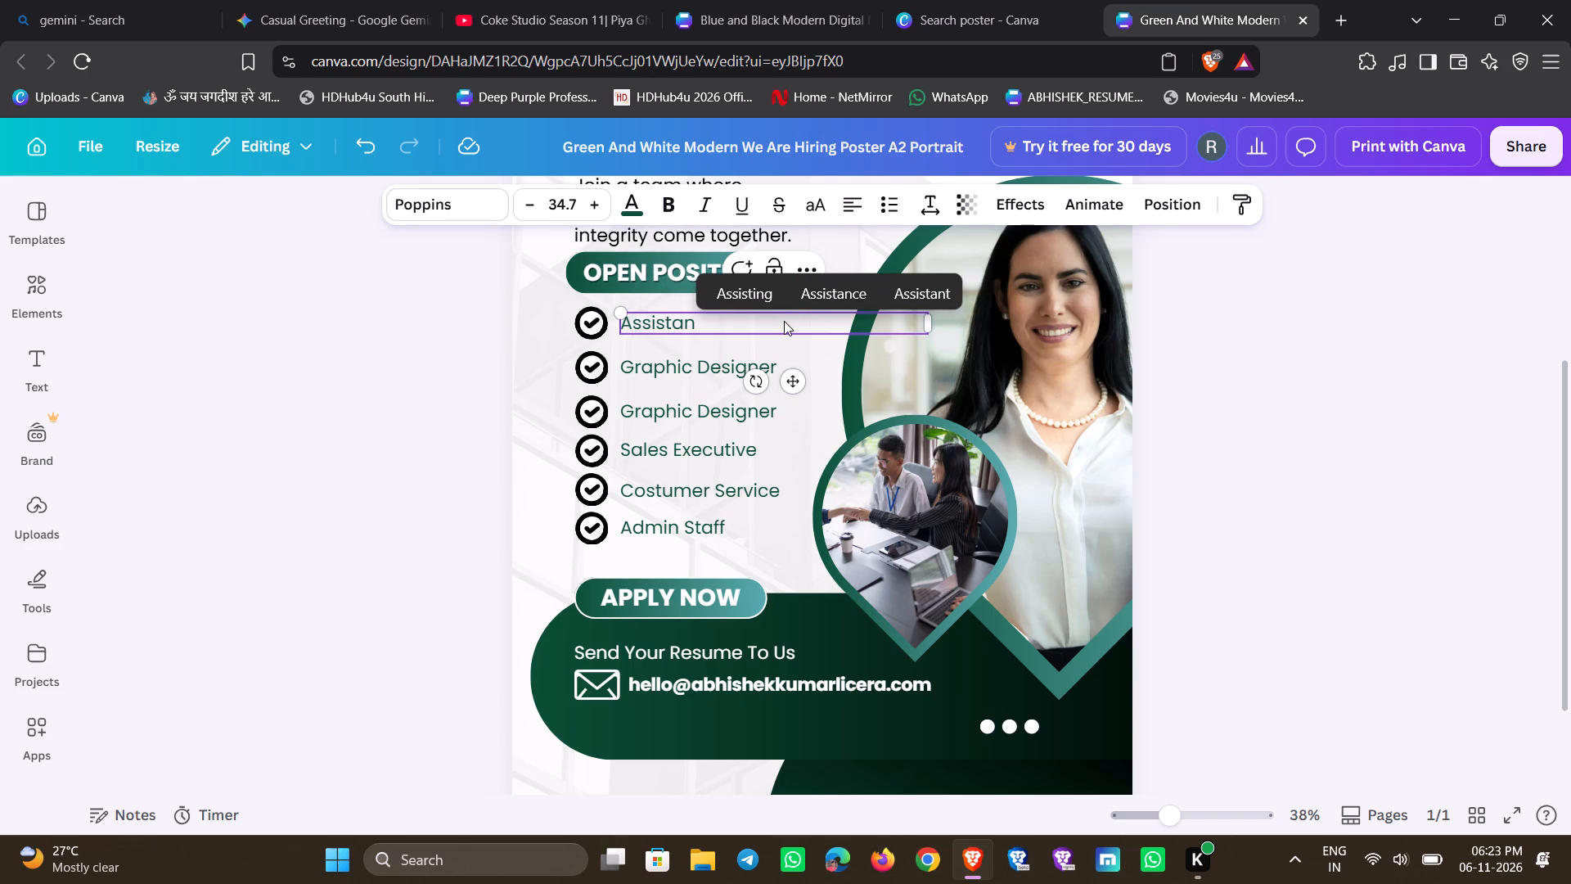
pyautogui.press('c')
pyautogui.press('BackSpace')
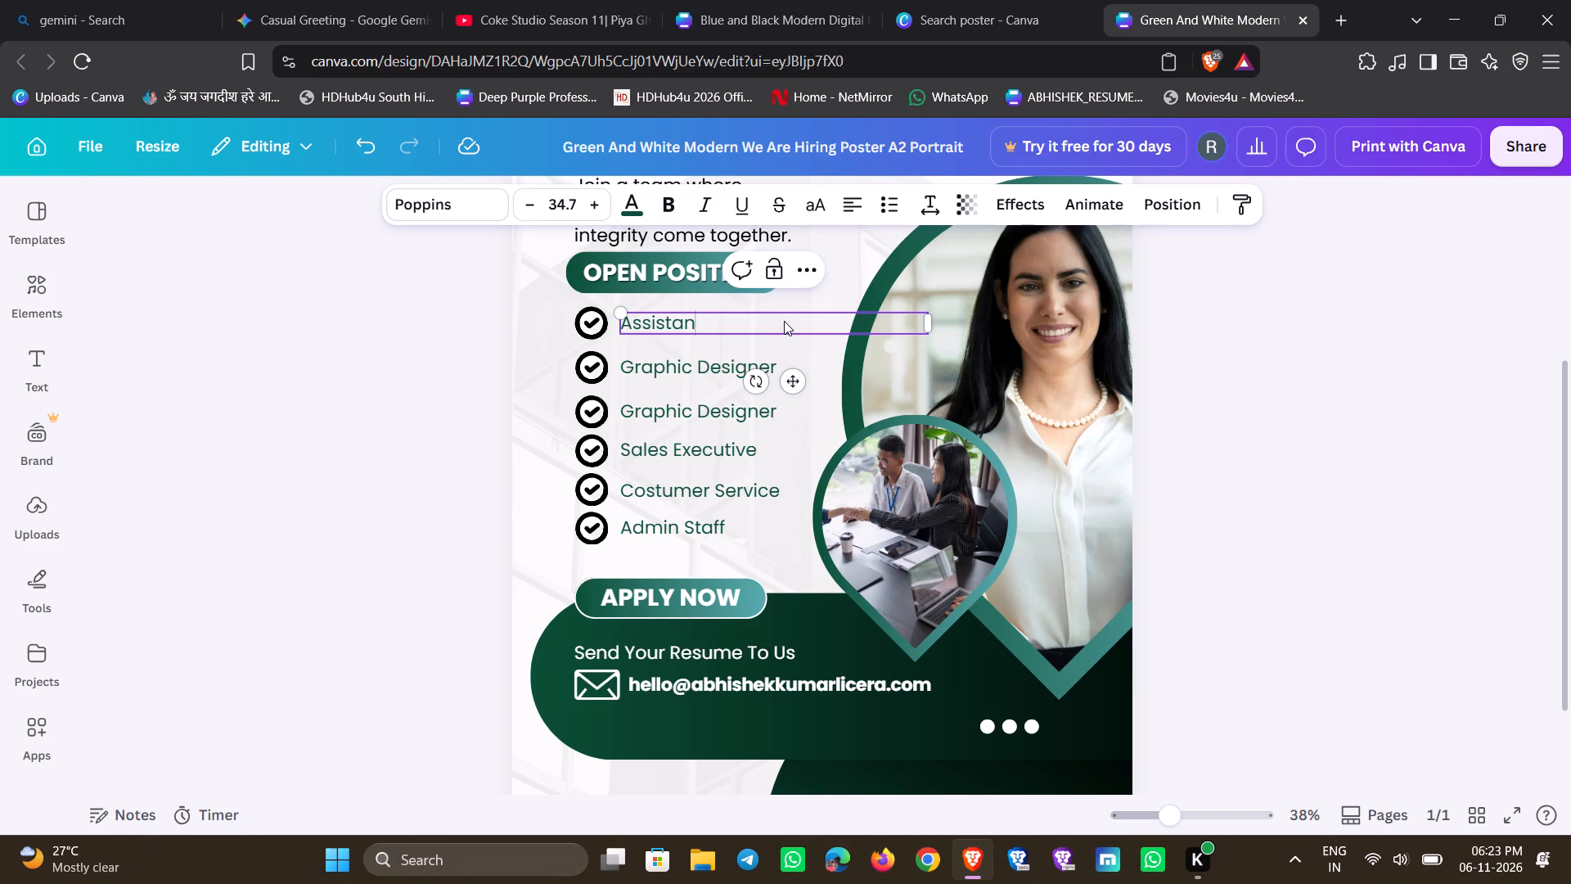
pyautogui.write('t')
pyautogui.press('space')
pyautogui.press('BackSpace')
pyautogui.press('space')
pyautogui.press('m')
pyautogui.press('space')
pyautogui.write('anager')
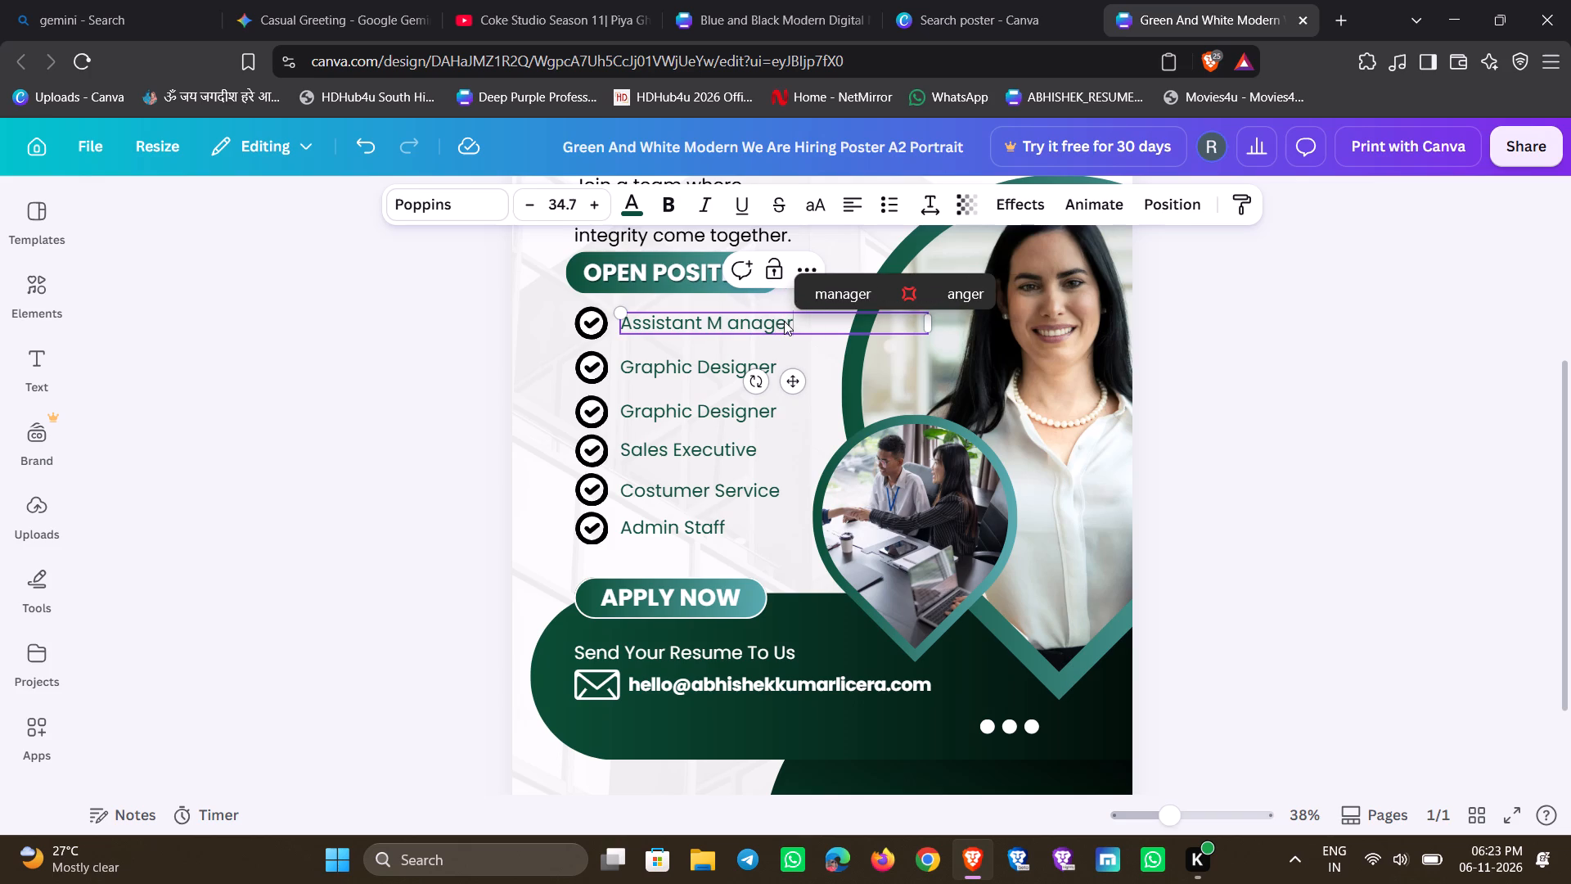
pyautogui.press('Left')
pyautogui.press('Left')
pyautogui.press('Left')
pyautogui.press('Left')
pyautogui.press('Left')
pyautogui.press('Left')
pyautogui.press('BackSpace')
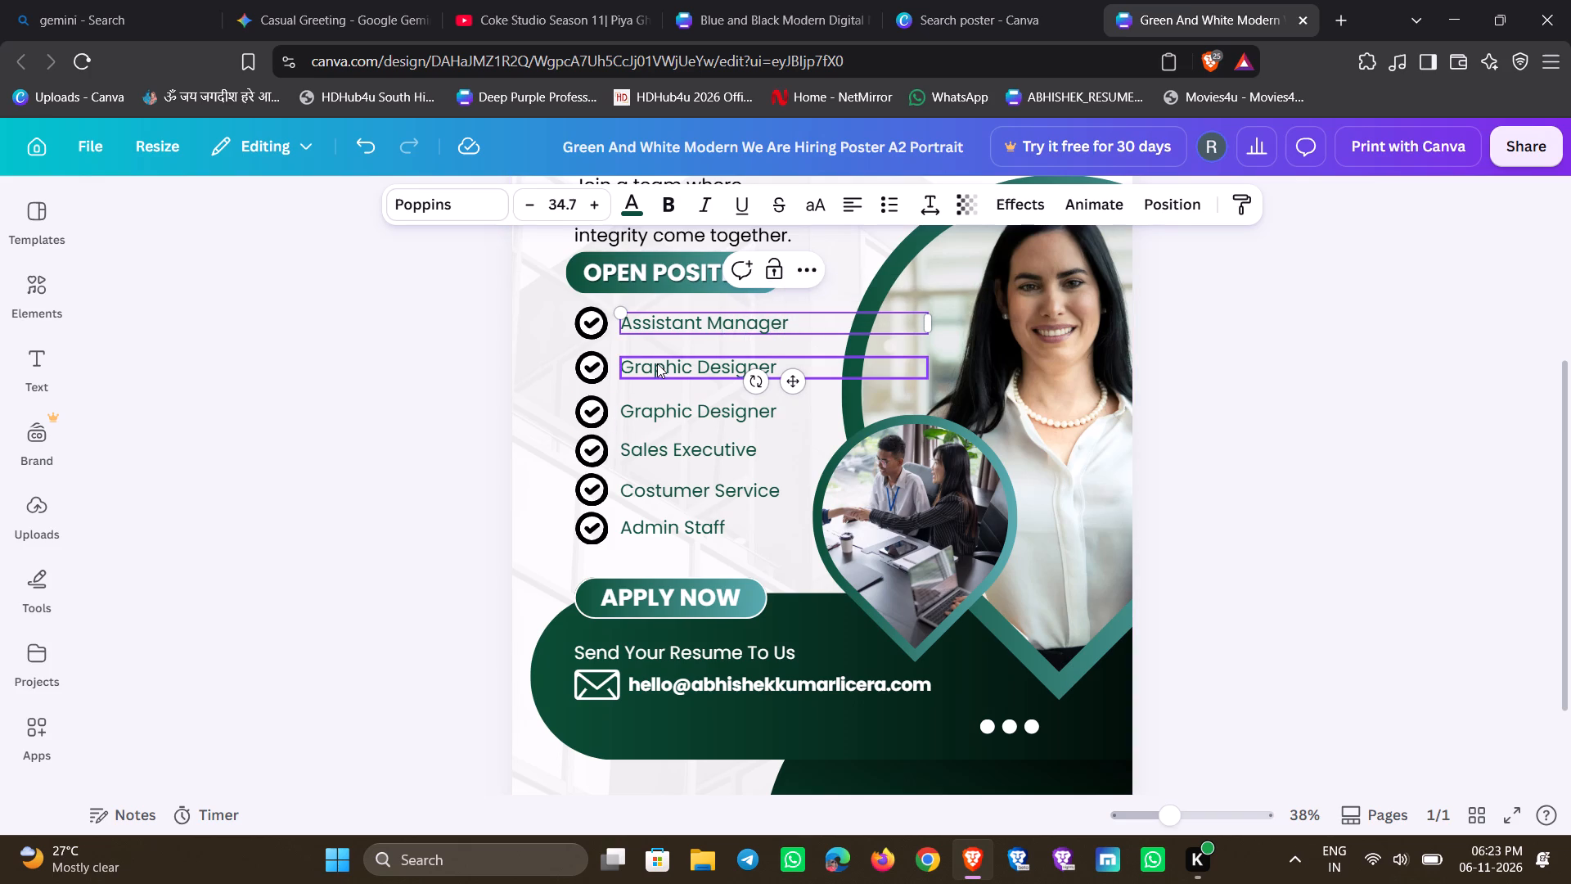
# Replace the Graphic Designer entry directly below Assistant Manager with the text Digital Marketing.
pyautogui.click(718, 365)
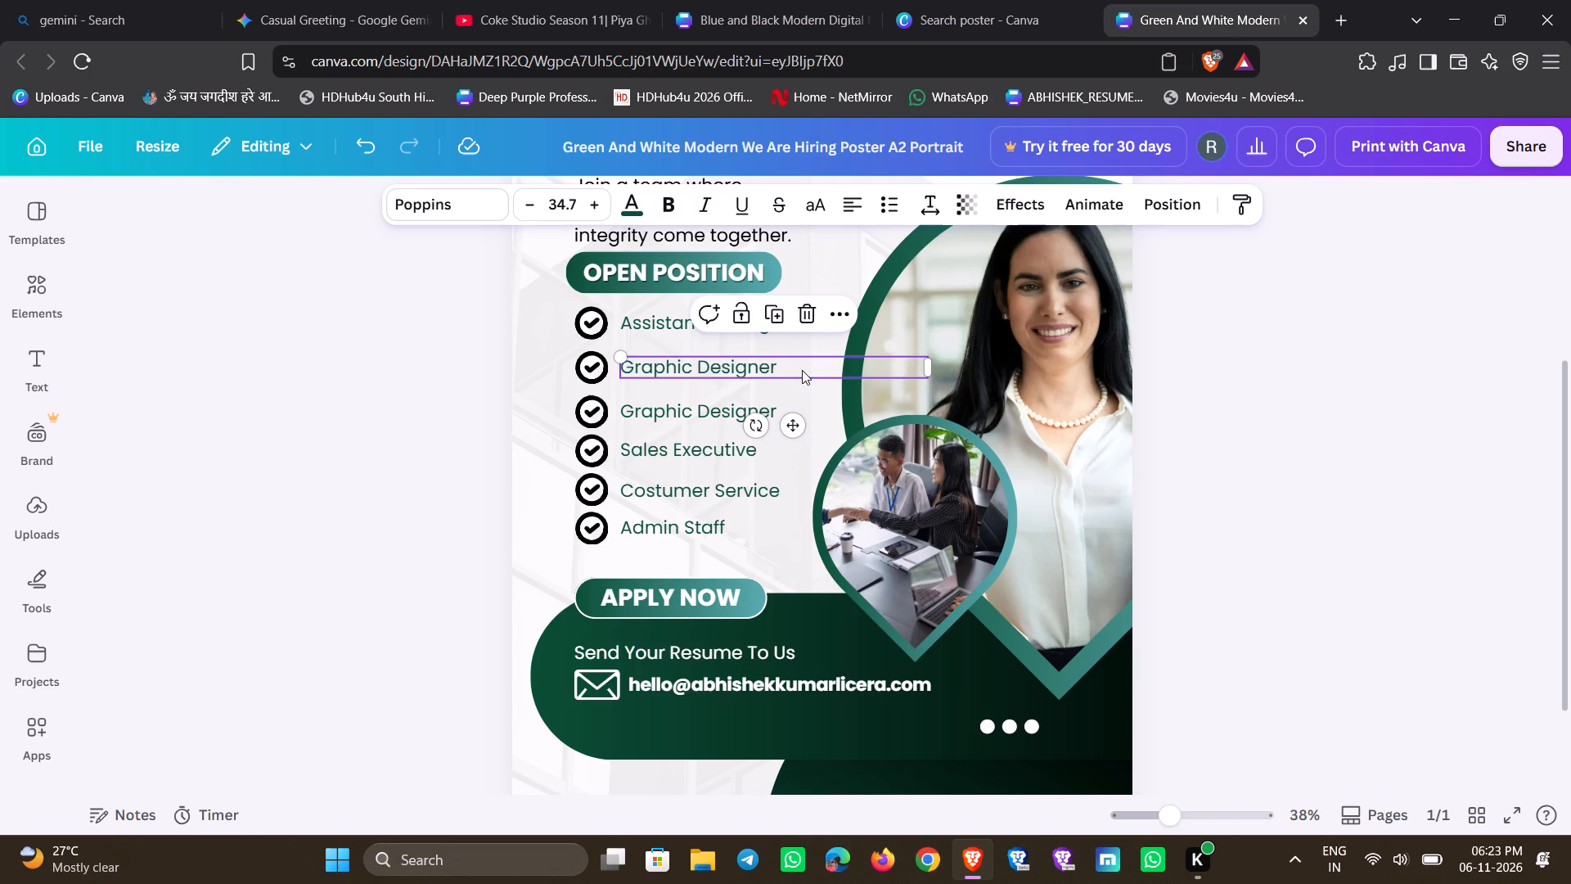
pyautogui.click(802, 370)
pyautogui.click(802, 370)
pyautogui.press('BackSpace')
pyautogui.press('BackSpace')
pyautogui.press('BackSpace')
pyautogui.press('BackSpace')
pyautogui.press('BackSpace')
pyautogui.press('BackSpace')
pyautogui.press('BackSpace')
pyautogui.press('BackSpace')
pyautogui.press('BackSpace')
pyautogui.press('BackSpace')
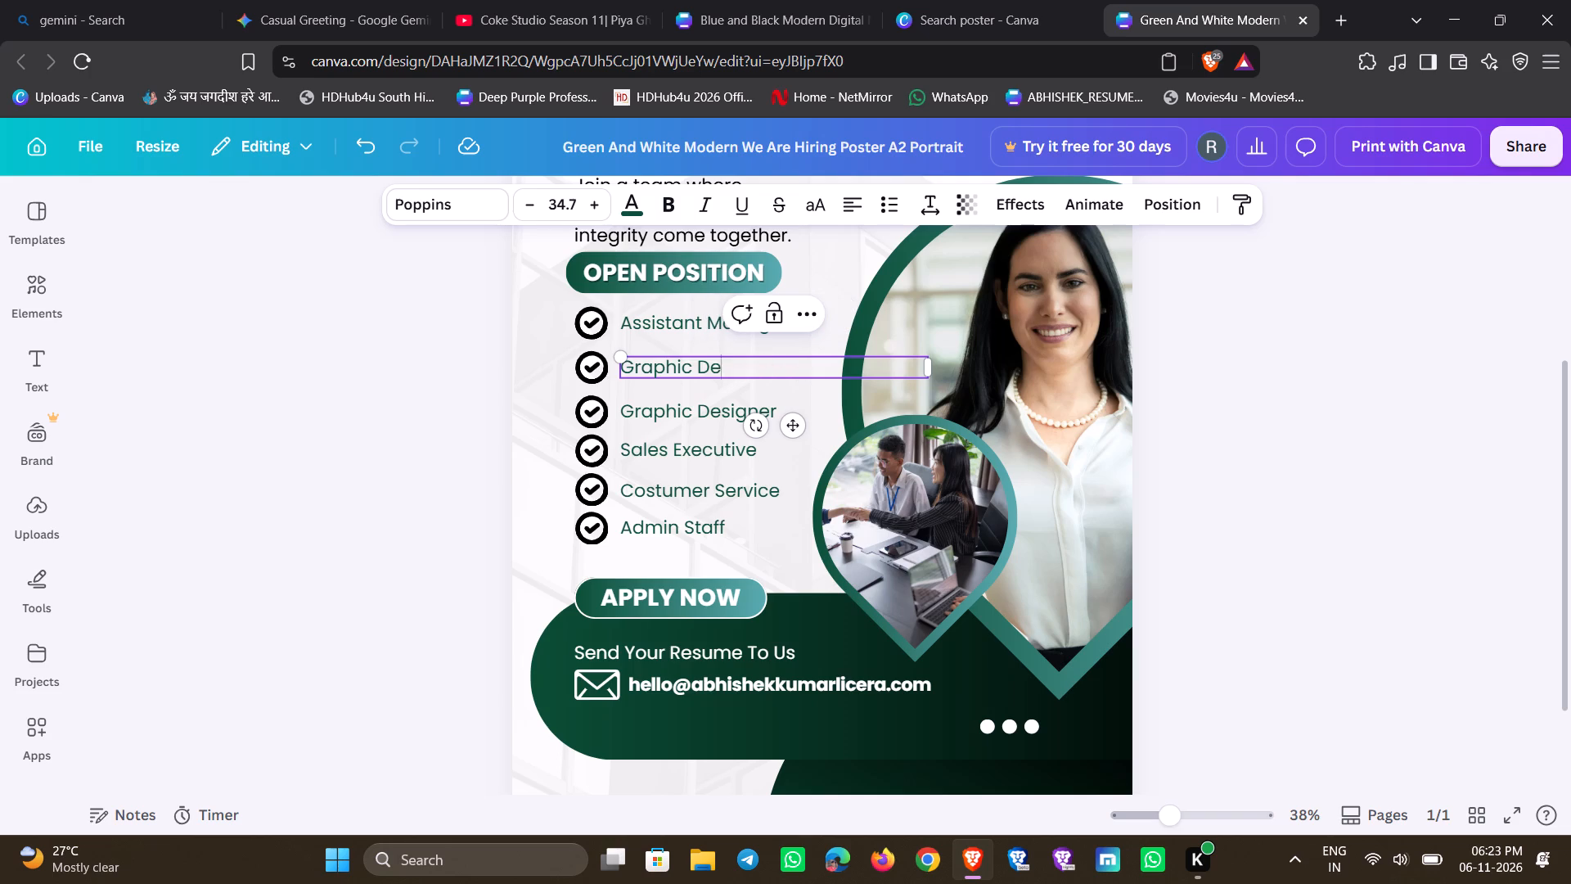
pyautogui.press('BackSpace')
pyautogui.press('BackSpace')
pyautogui.press('BackSpace')
pyautogui.press('BackSpace')
pyautogui.press('BackSpace')
pyautogui.press('BackSpace')
pyautogui.click(685, 366)
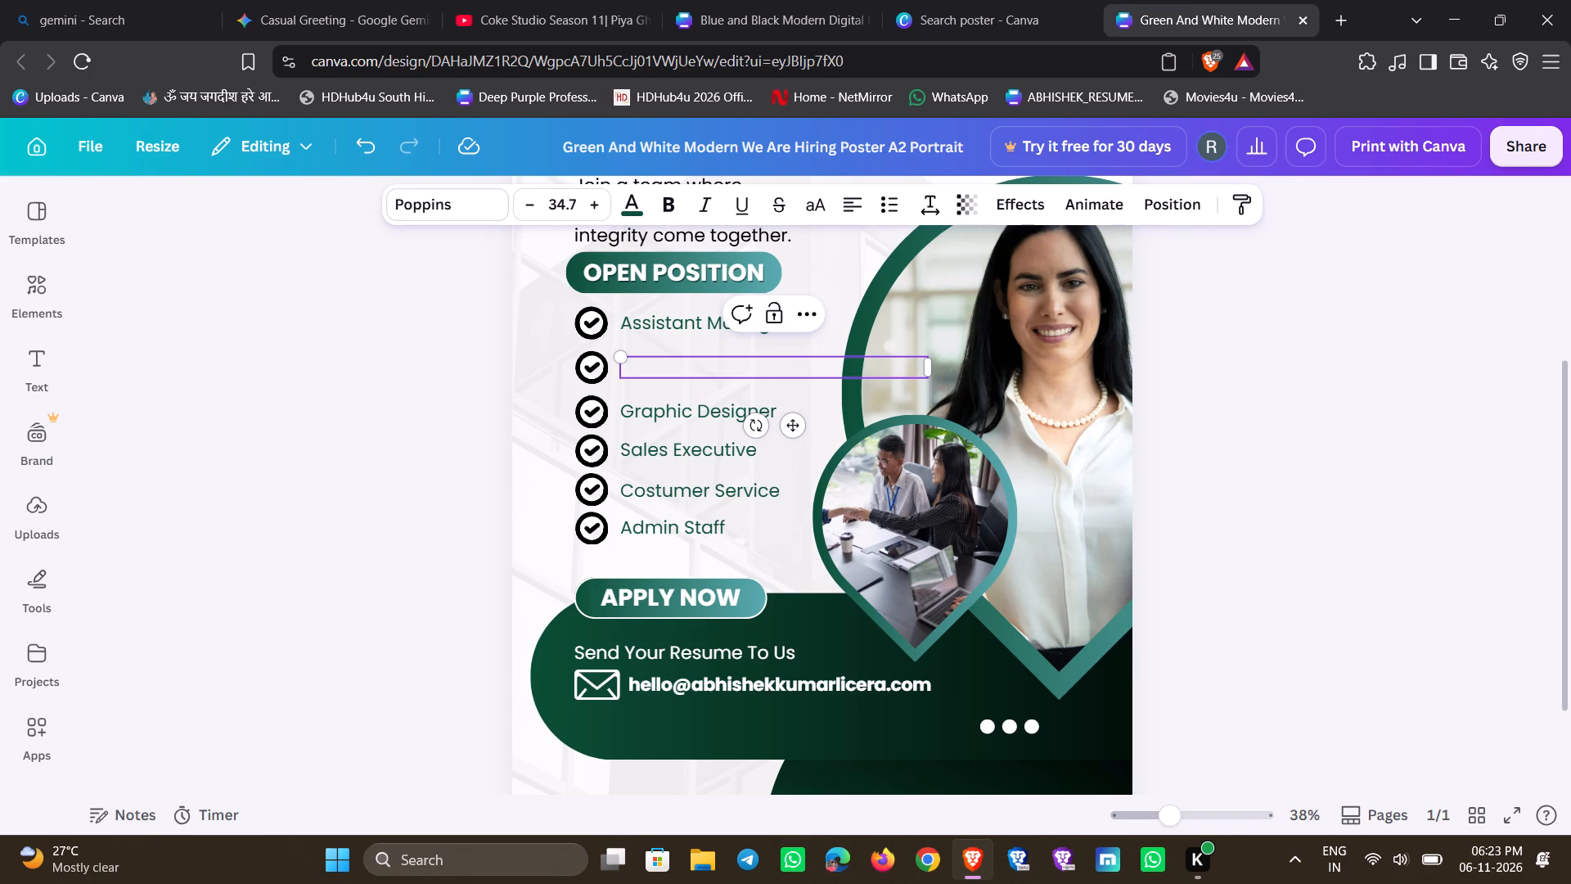
pyautogui.doubleClick(685, 366)
pyautogui.write('FD')
pyautogui.press('BackSpace')
pyautogui.press('BackSpace')
pyautogui.press('d')
pyautogui.write('igital')
pyautogui.press('space')
pyautogui.press('m')
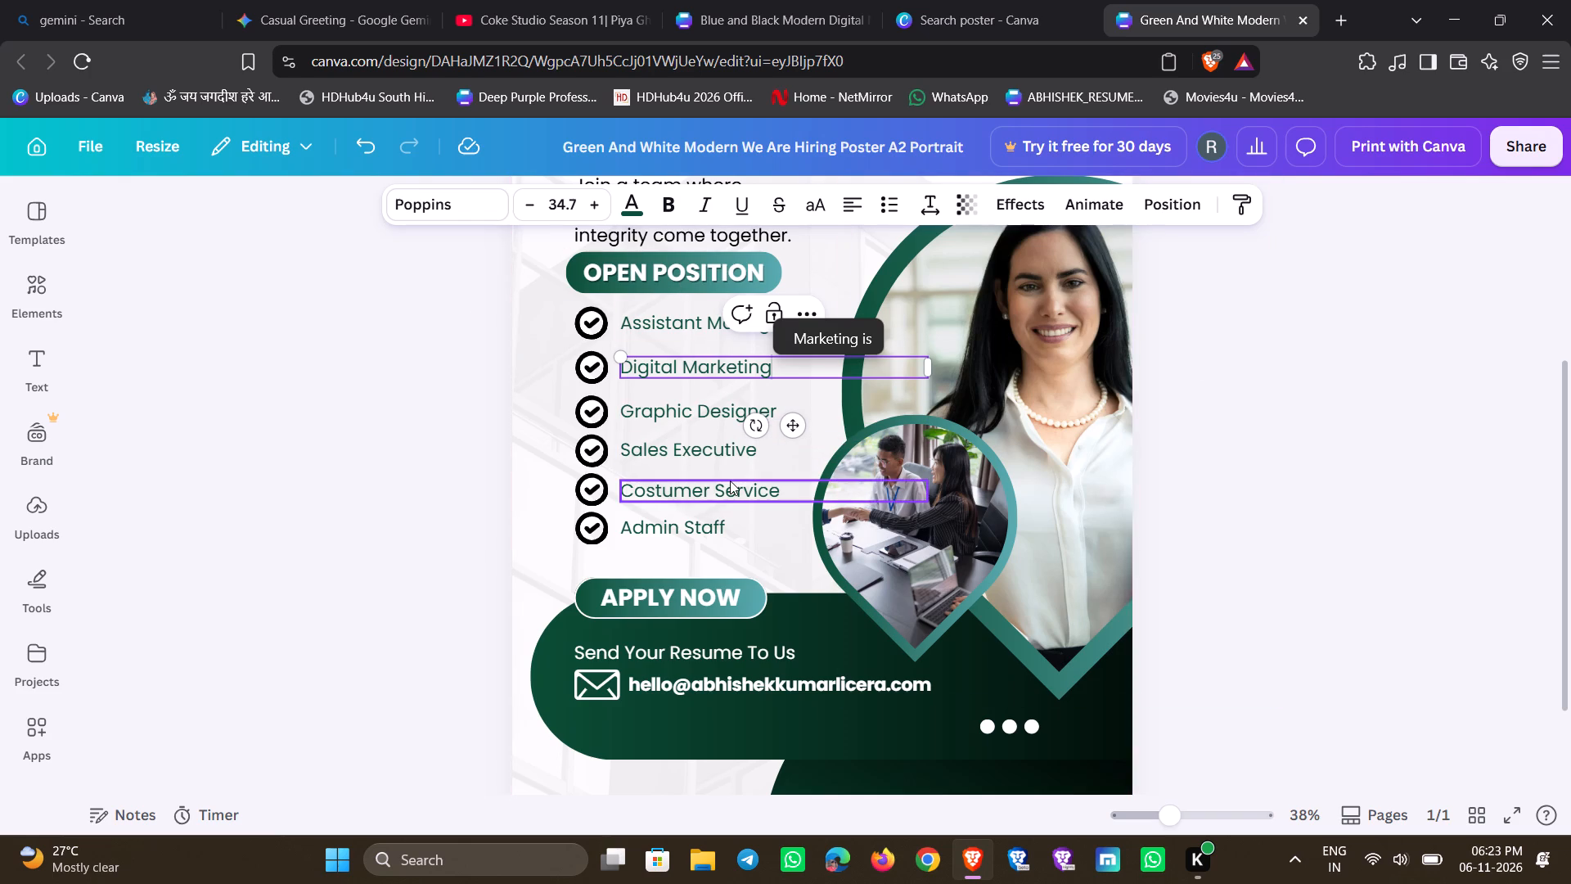
pyautogui.click(786, 364)
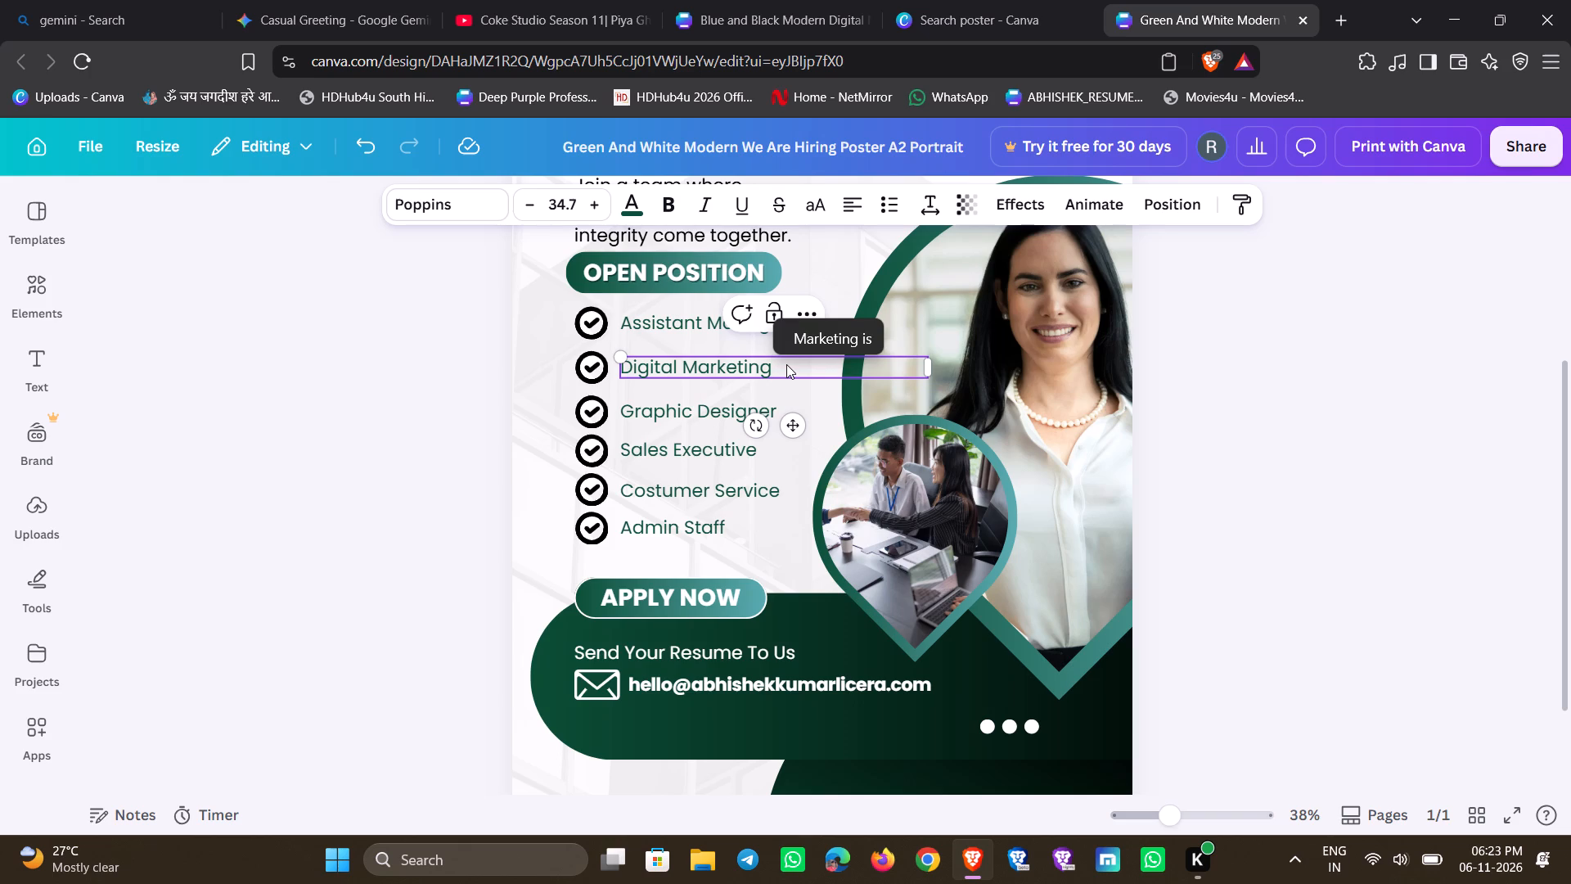
pyautogui.press('BackSpace')
pyautogui.press('BackSpace')
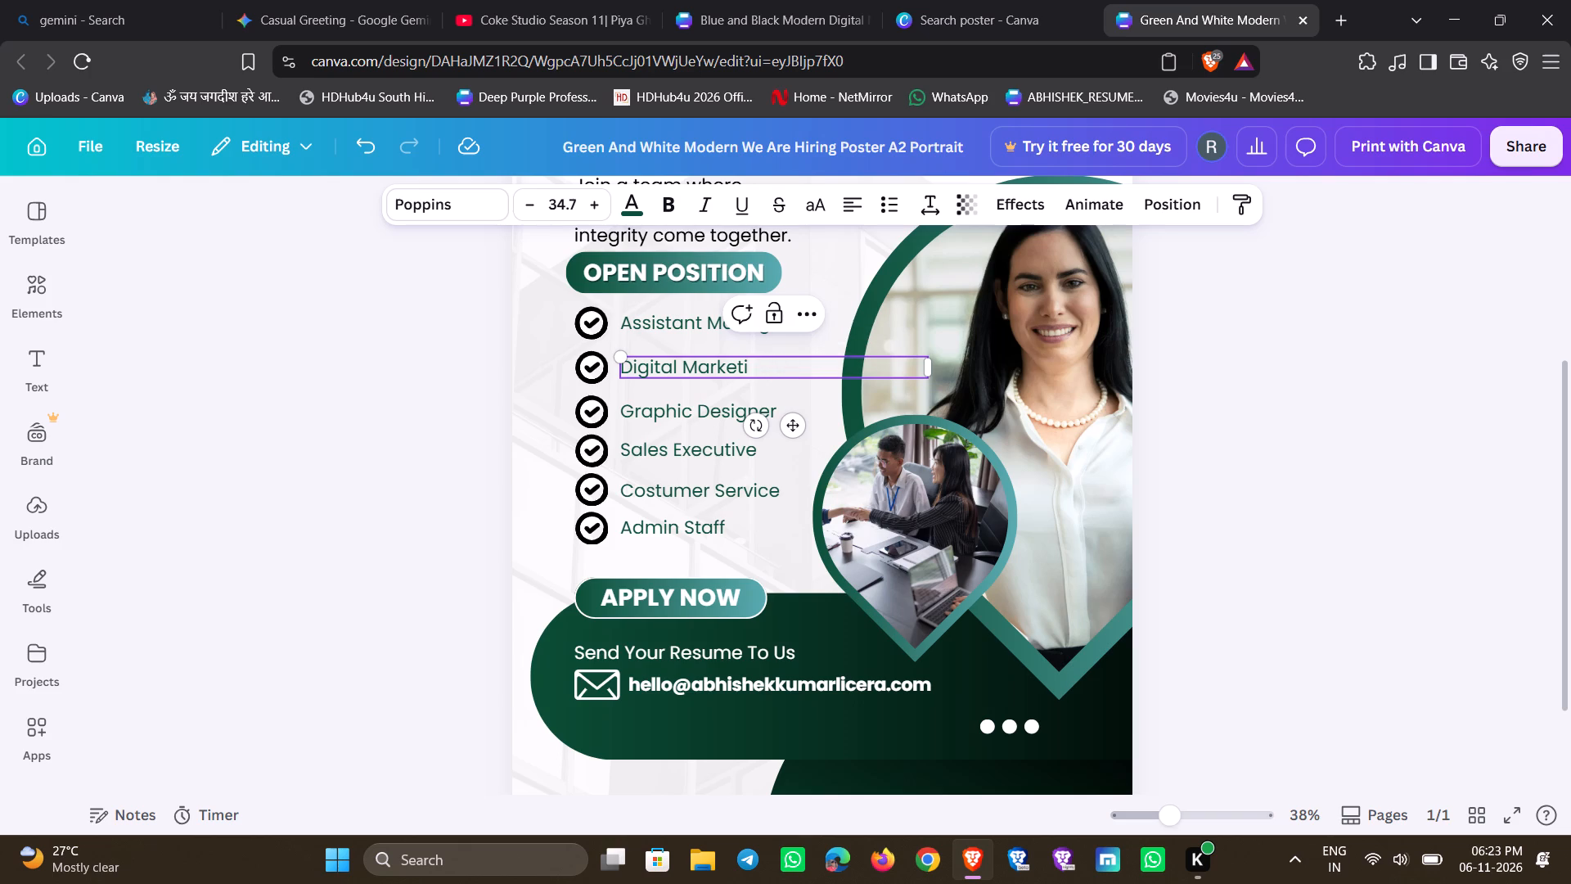
pyautogui.write('ng')
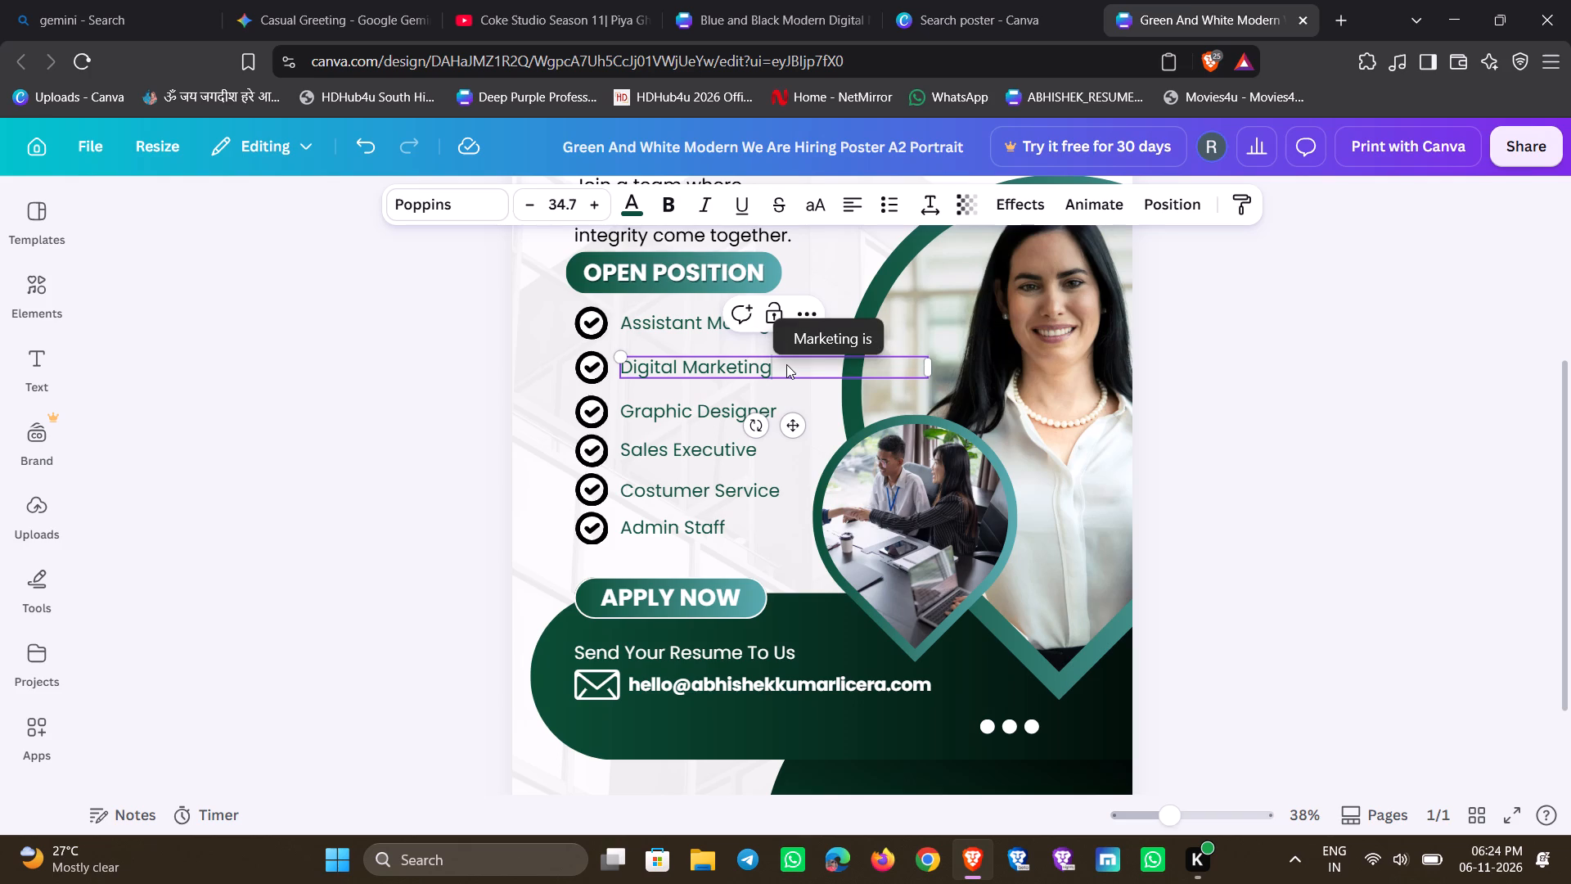
# Change the second position entry to Marketing Executive by removing its first word and adding Executive at the end.
pyautogui.press('Left')
pyautogui.press('Left')
pyautogui.press('Left')
pyautogui.press('Left')
pyautogui.press('Left')
pyautogui.press('Left')
pyautogui.press('Left')
pyautogui.press('Left')
pyautogui.press('Left')
pyautogui.press('Left')
pyautogui.press('BackSpace')
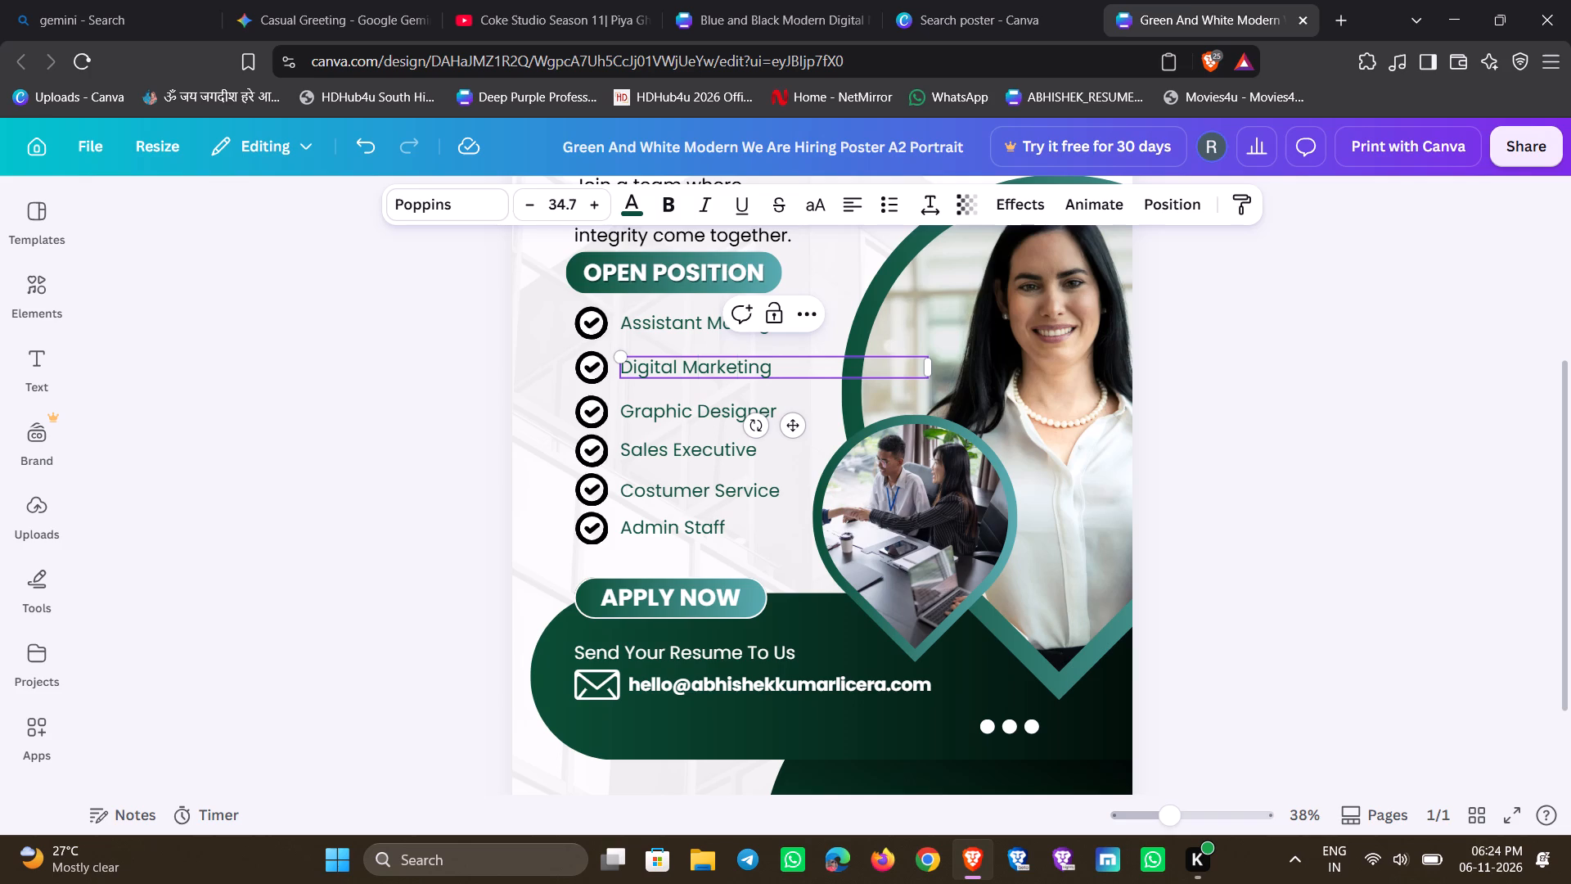
pyautogui.press('BackSpace')
pyautogui.press('BackSpace')
pyautogui.press('BackSpace')
pyautogui.press('BackSpace')
pyautogui.press('BackSpace')
pyautogui.press('BackSpace')
pyautogui.press('BackSpace')
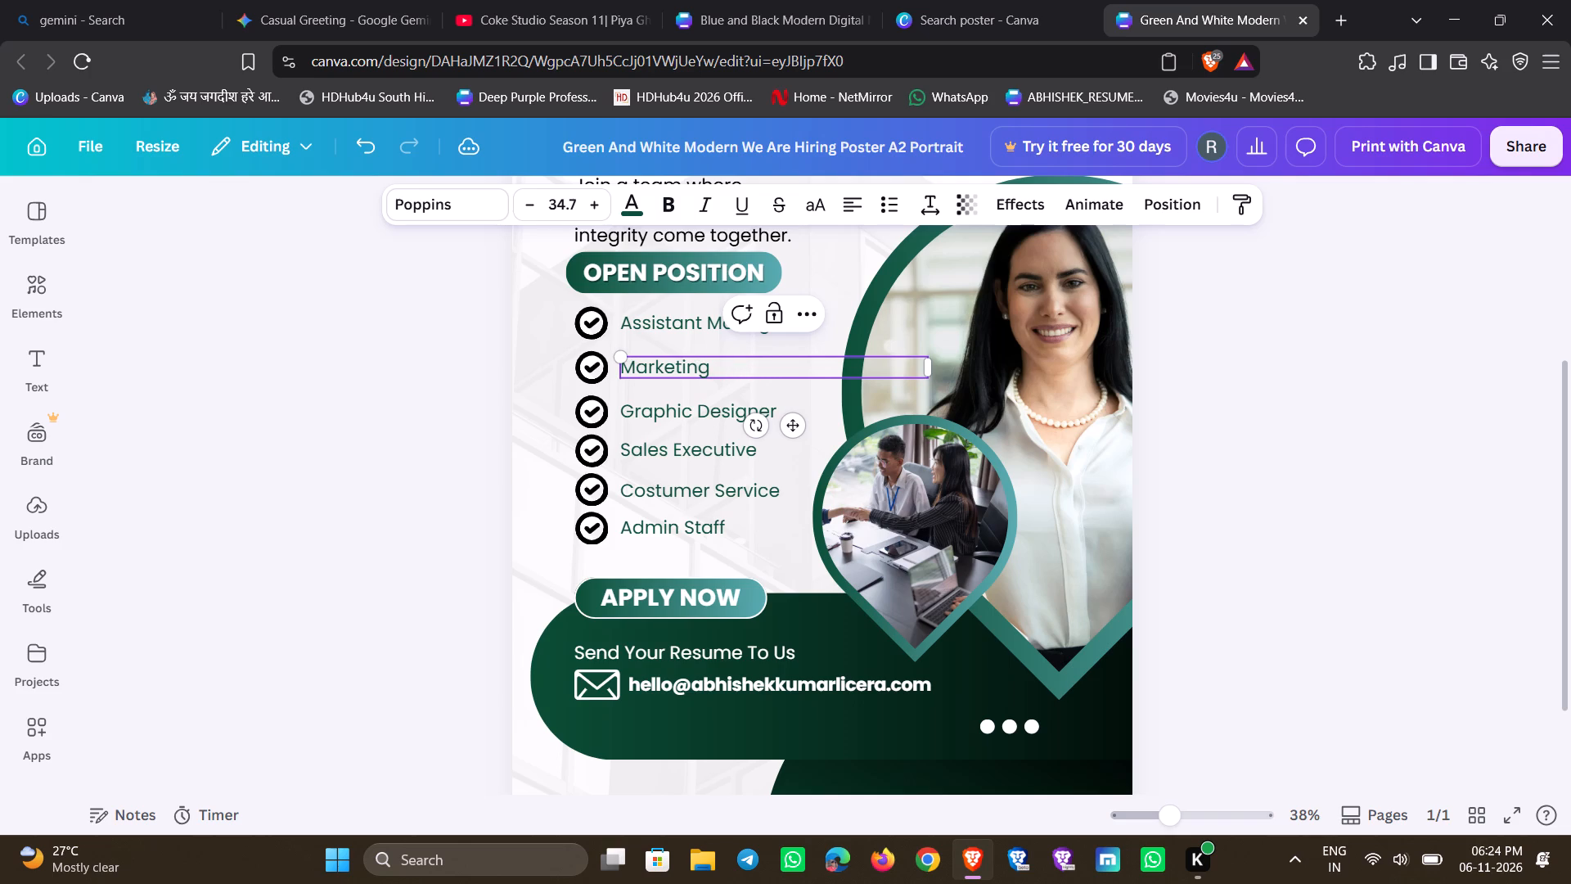
pyautogui.press('Right')
pyautogui.press('Right')
pyautogui.press('Right')
pyautogui.press('Right')
pyautogui.press('Right')
pyautogui.press('Right')
pyautogui.press('Right')
pyautogui.press('Right')
pyautogui.press('Right')
pyautogui.press('Right')
pyautogui.press('space')
pyautogui.write('xecutive')
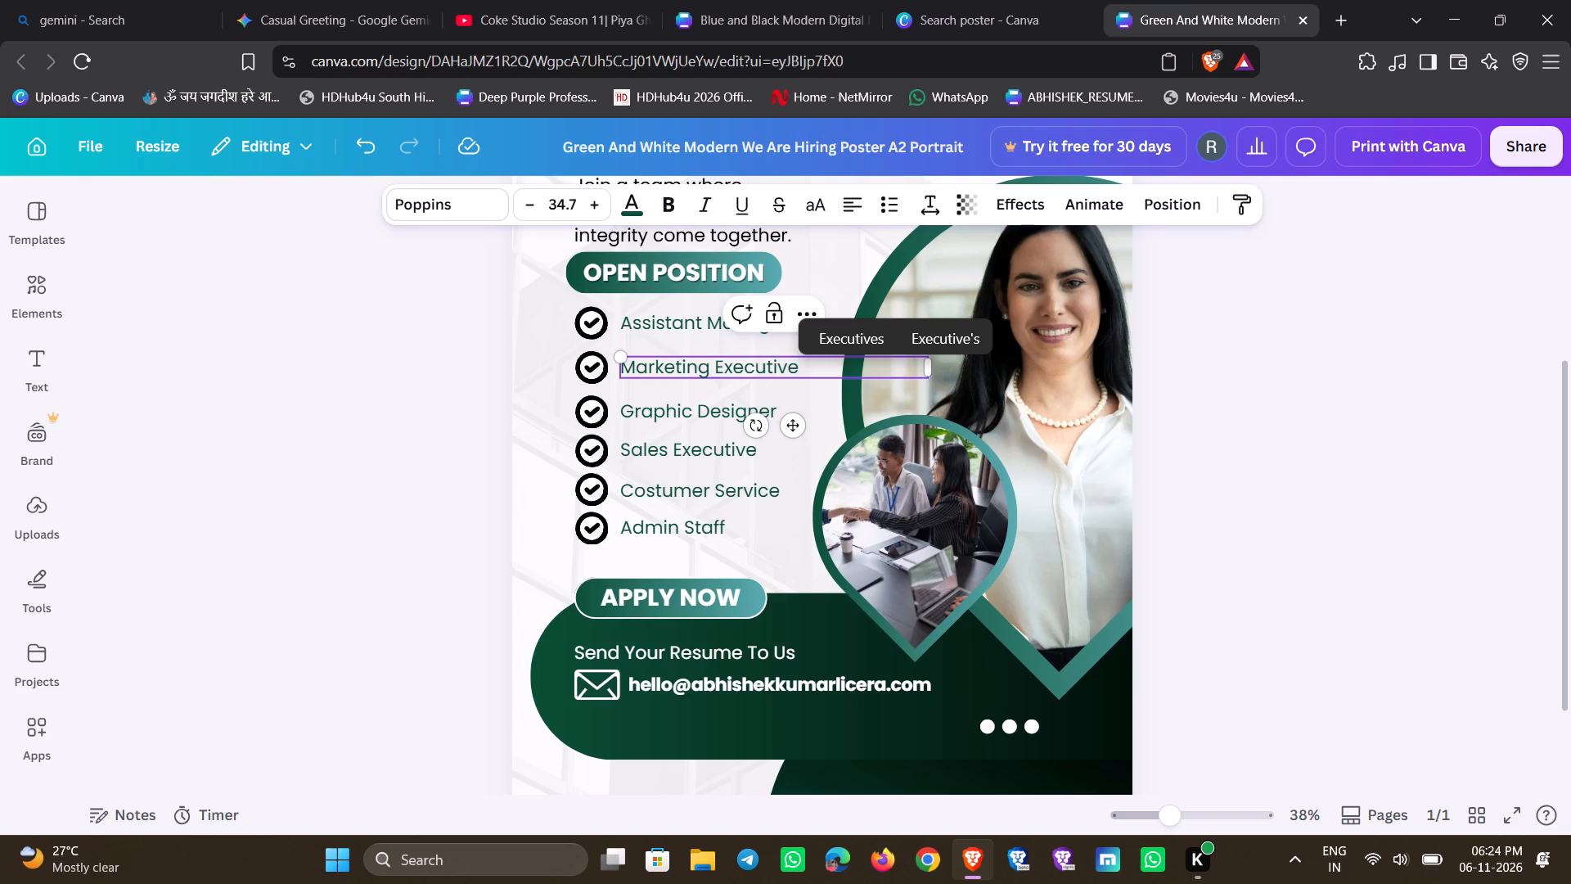
pyautogui.click(1217, 421)
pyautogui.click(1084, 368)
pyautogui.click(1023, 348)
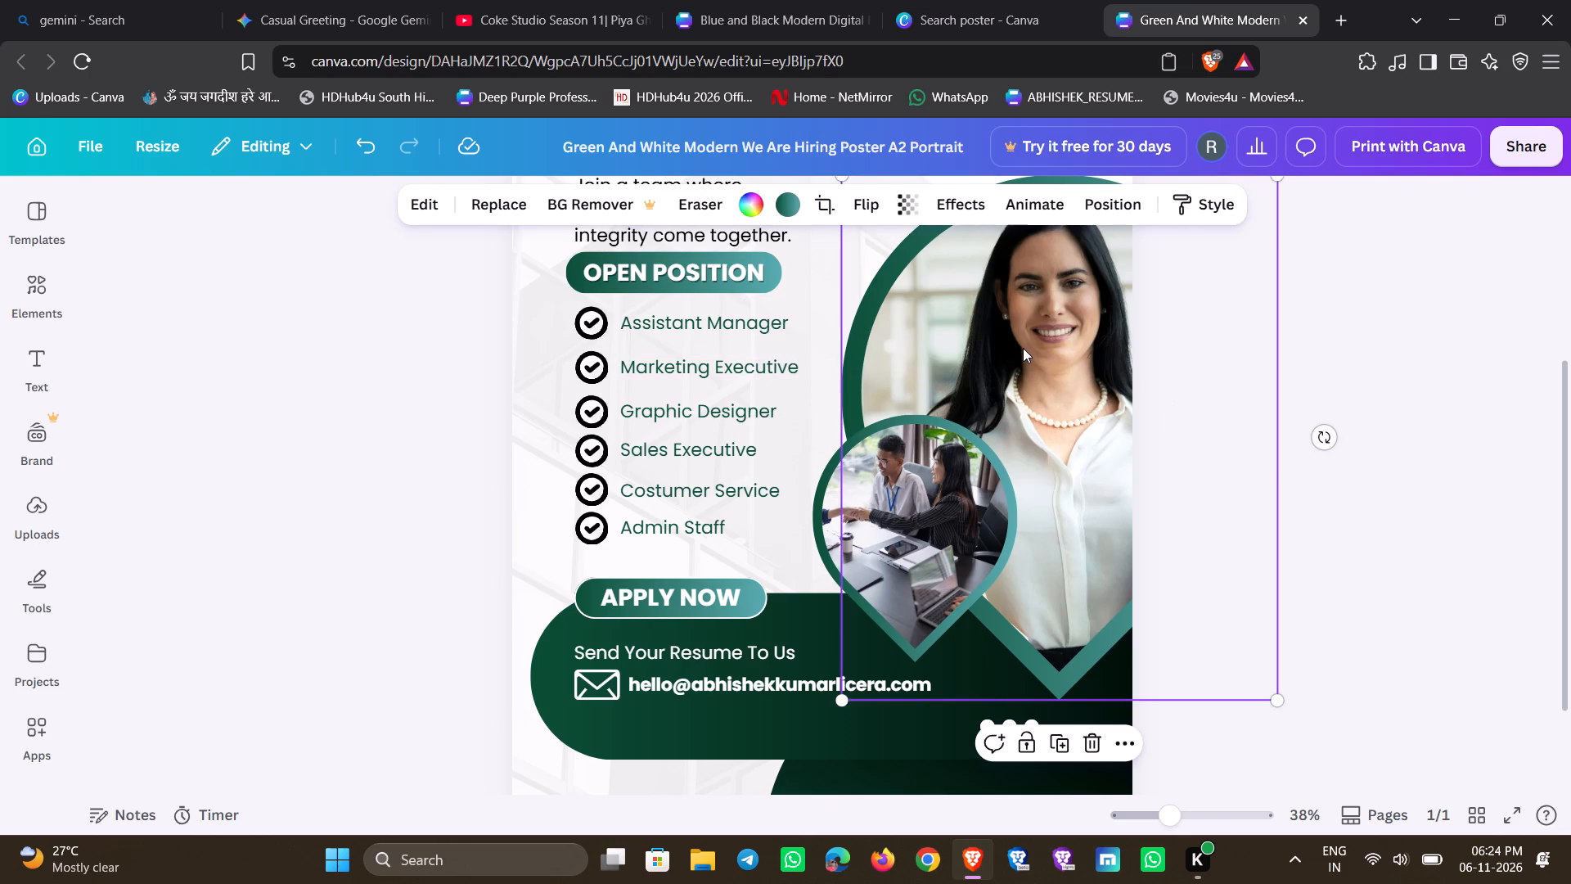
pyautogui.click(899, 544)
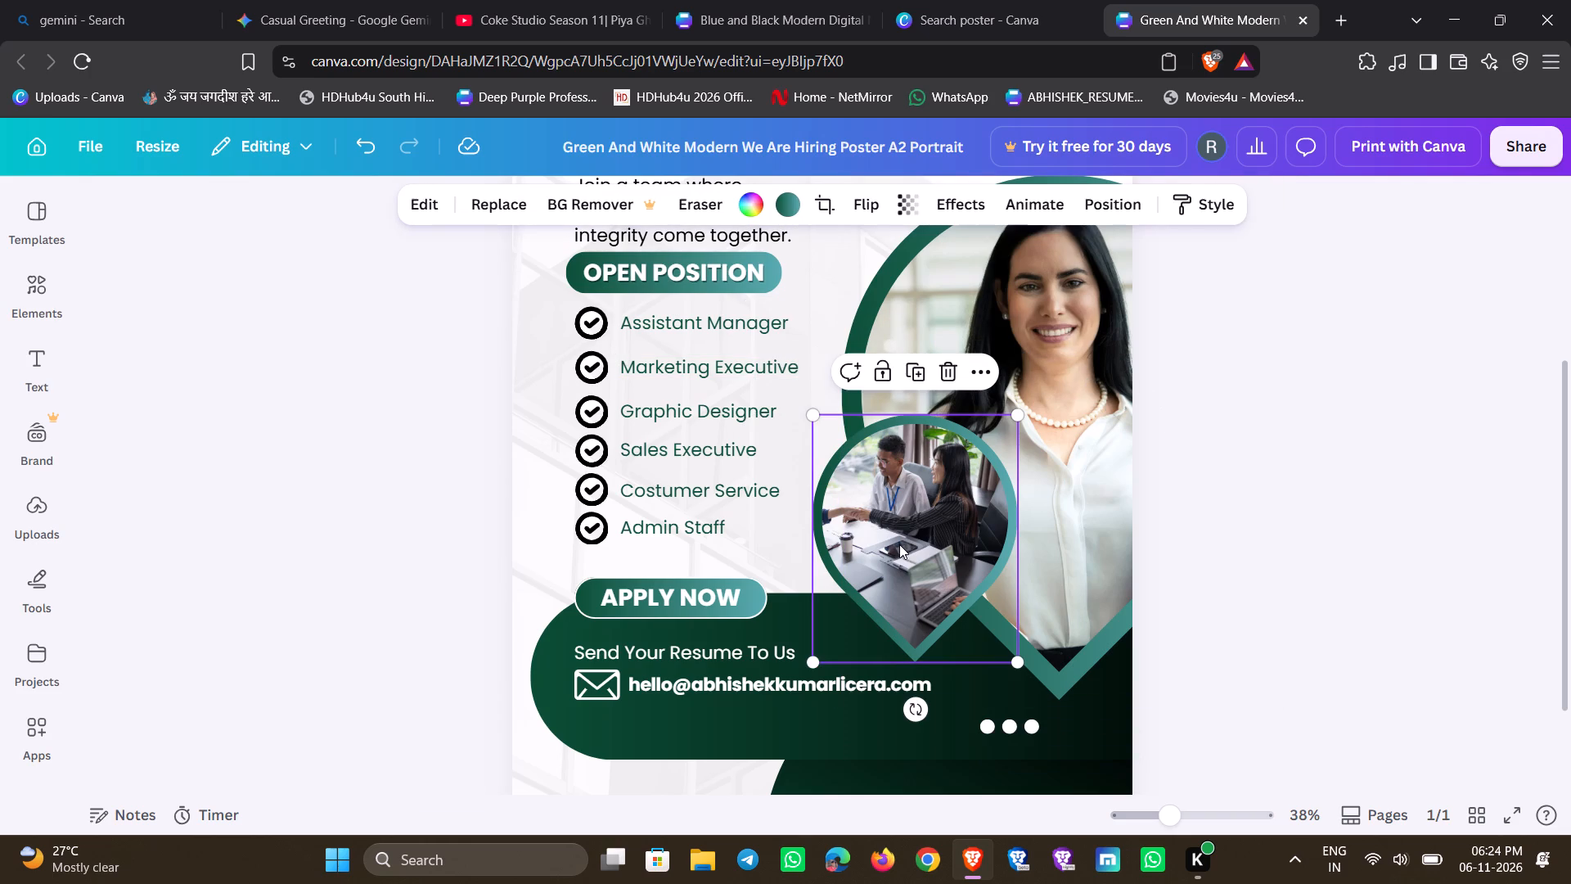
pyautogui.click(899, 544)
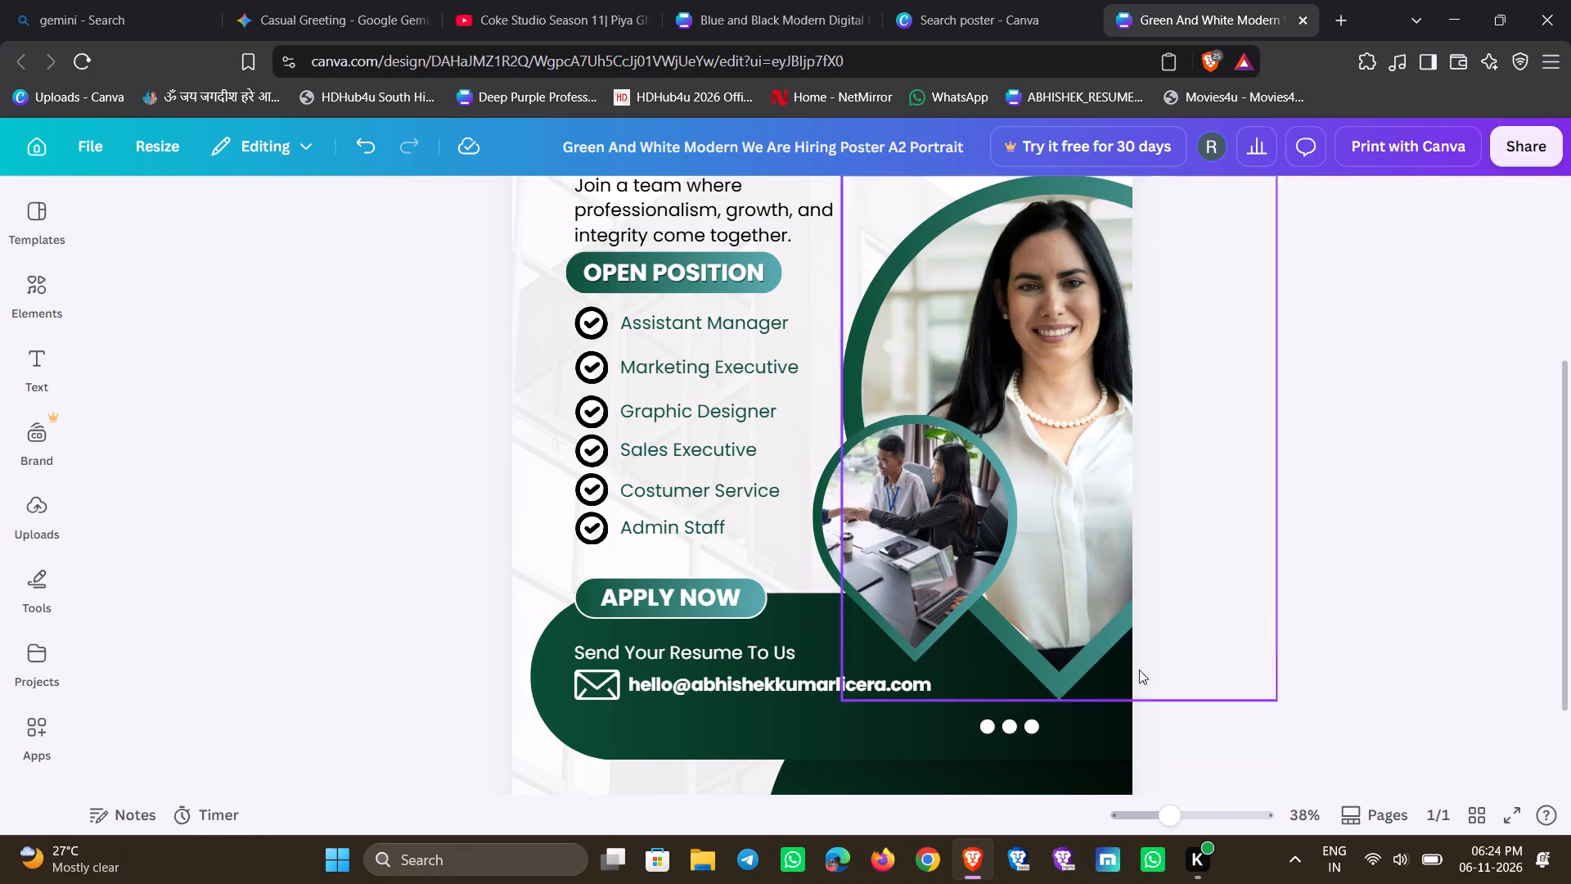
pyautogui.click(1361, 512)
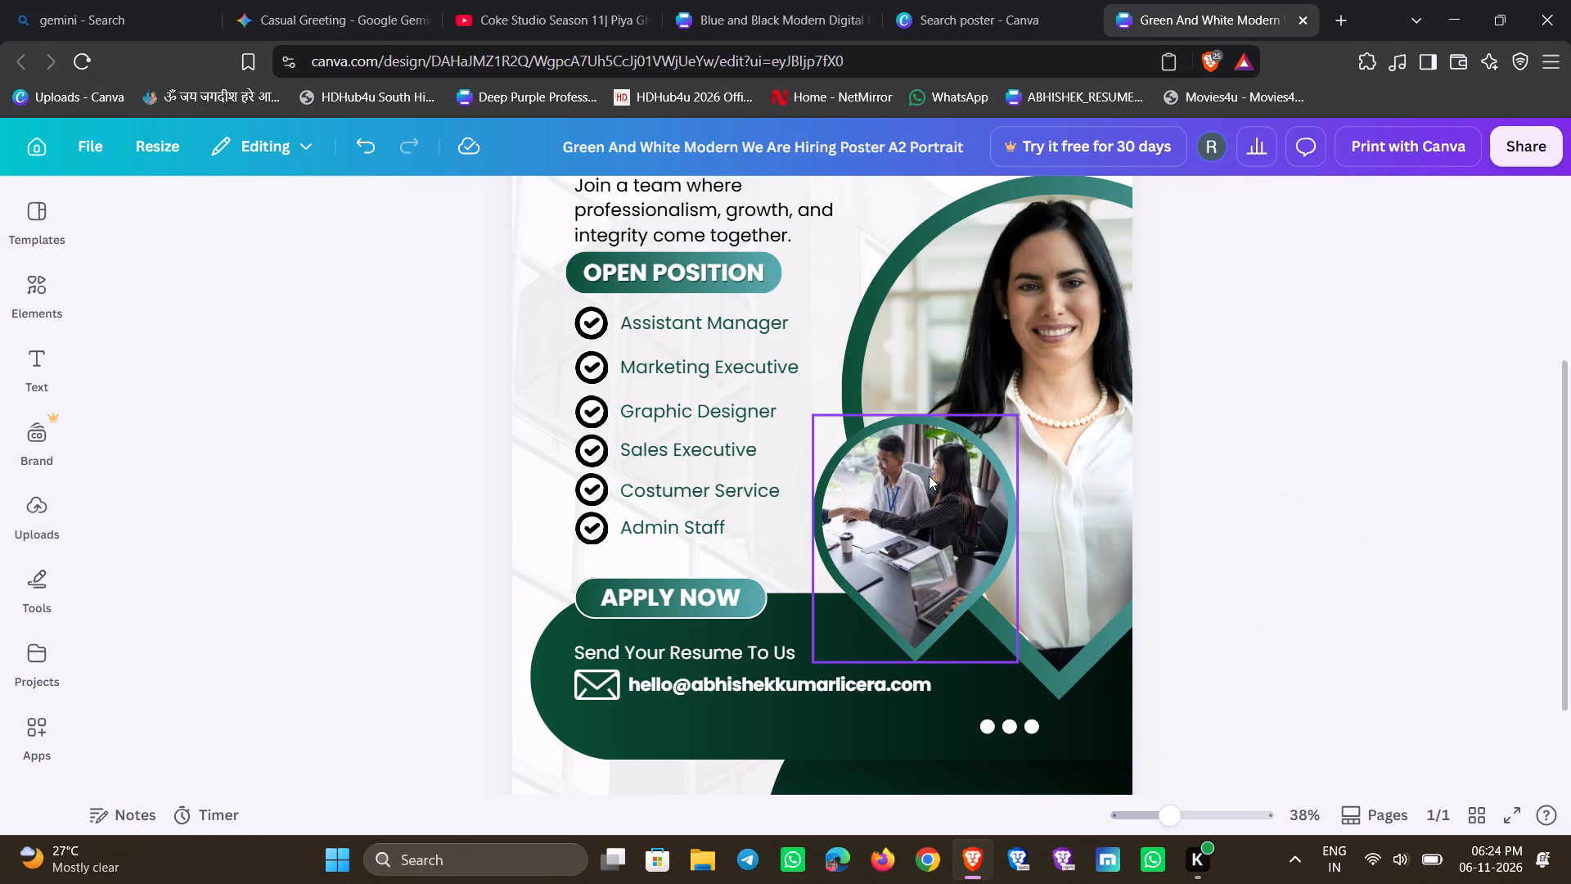
# Replace Liceria in the company name on the green badge with IMPHERIA PRIME EVENTS, keeping & Co. at the end.
pyautogui.scroll(1, 929, 476)
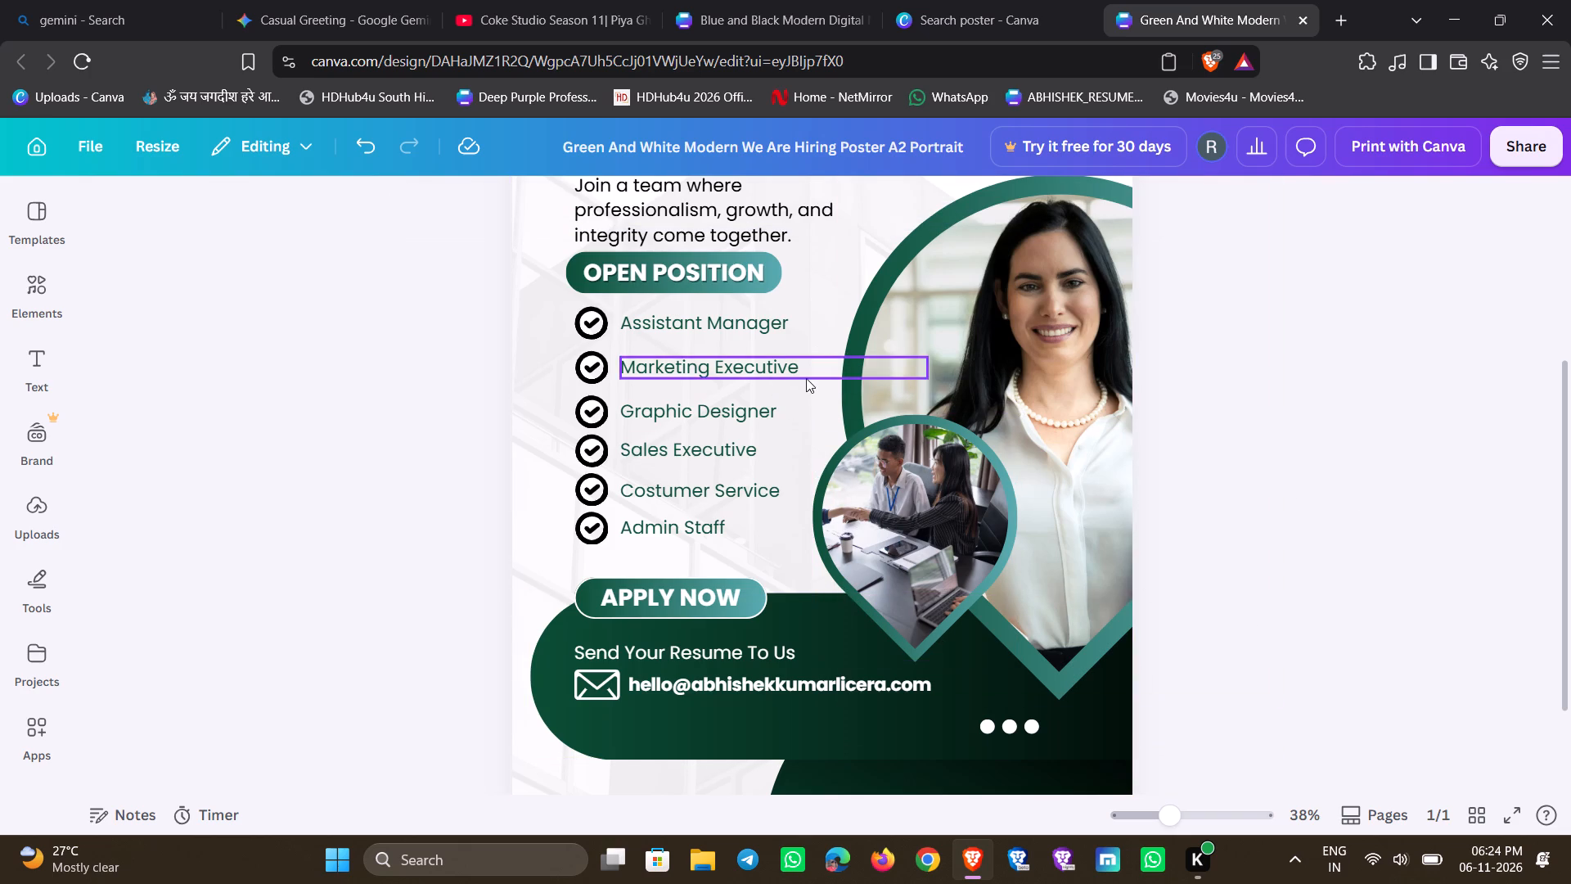
pyautogui.scroll(3, 762, 521)
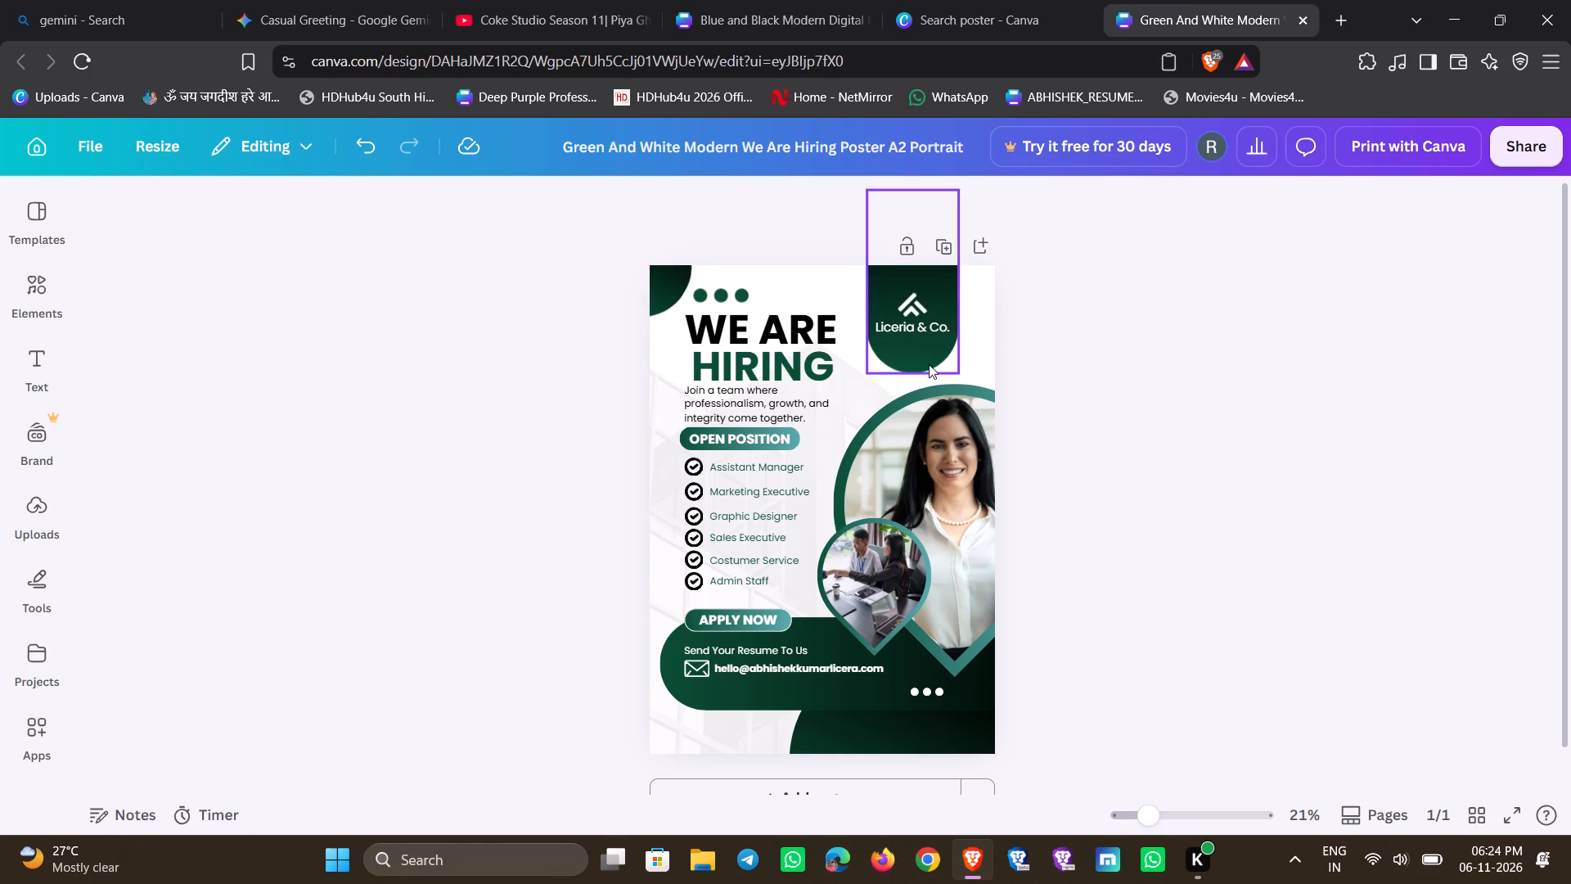
pyautogui.click(929, 340)
pyautogui.click(916, 330)
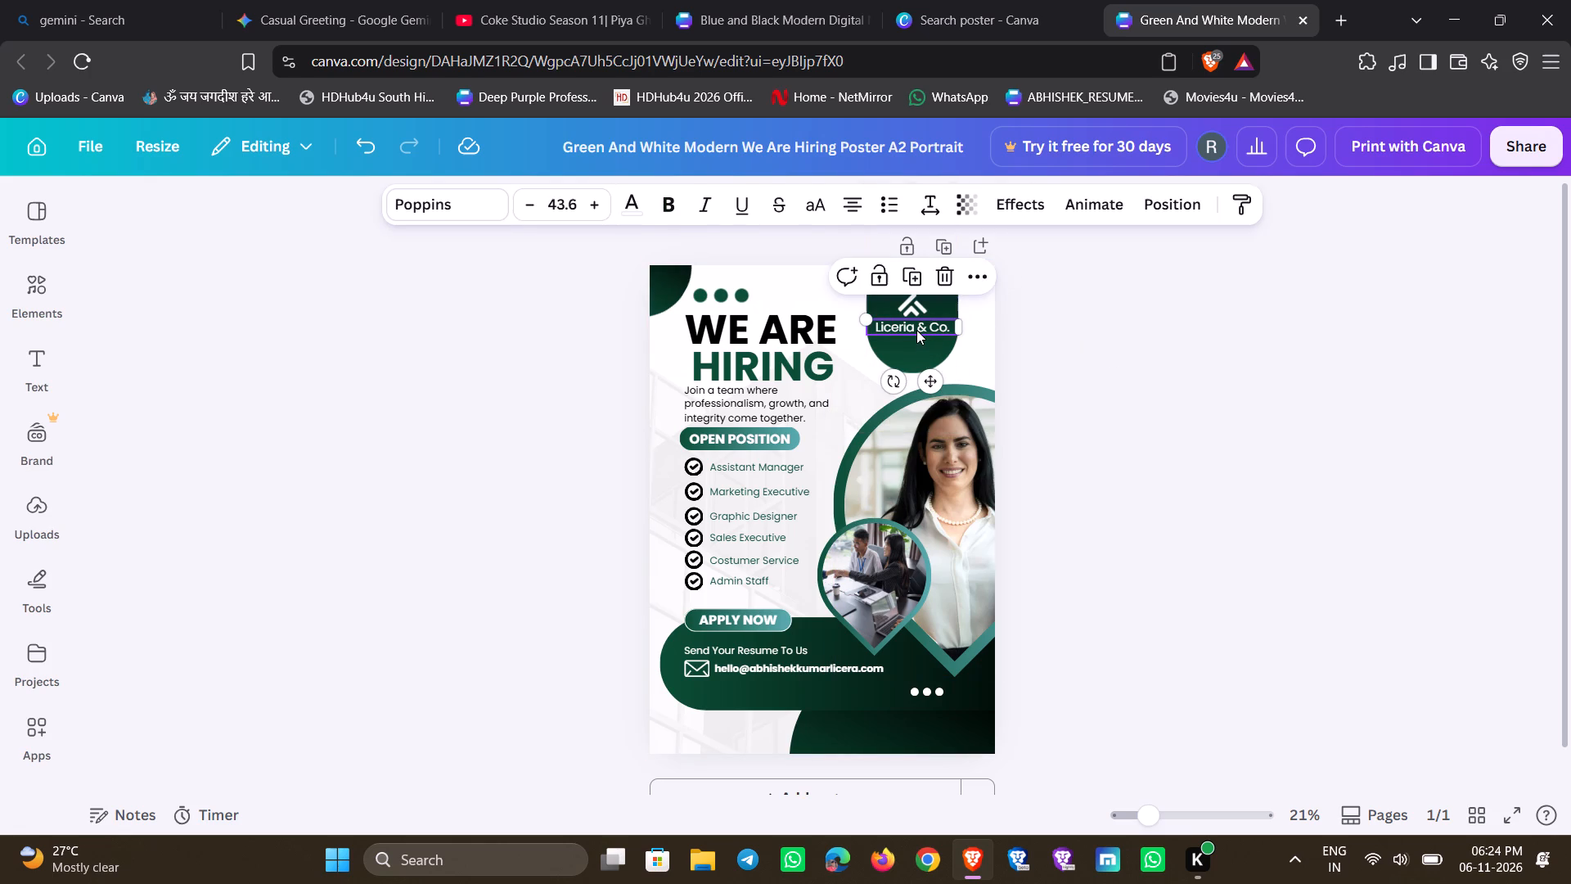
pyautogui.doubleClick(910, 327)
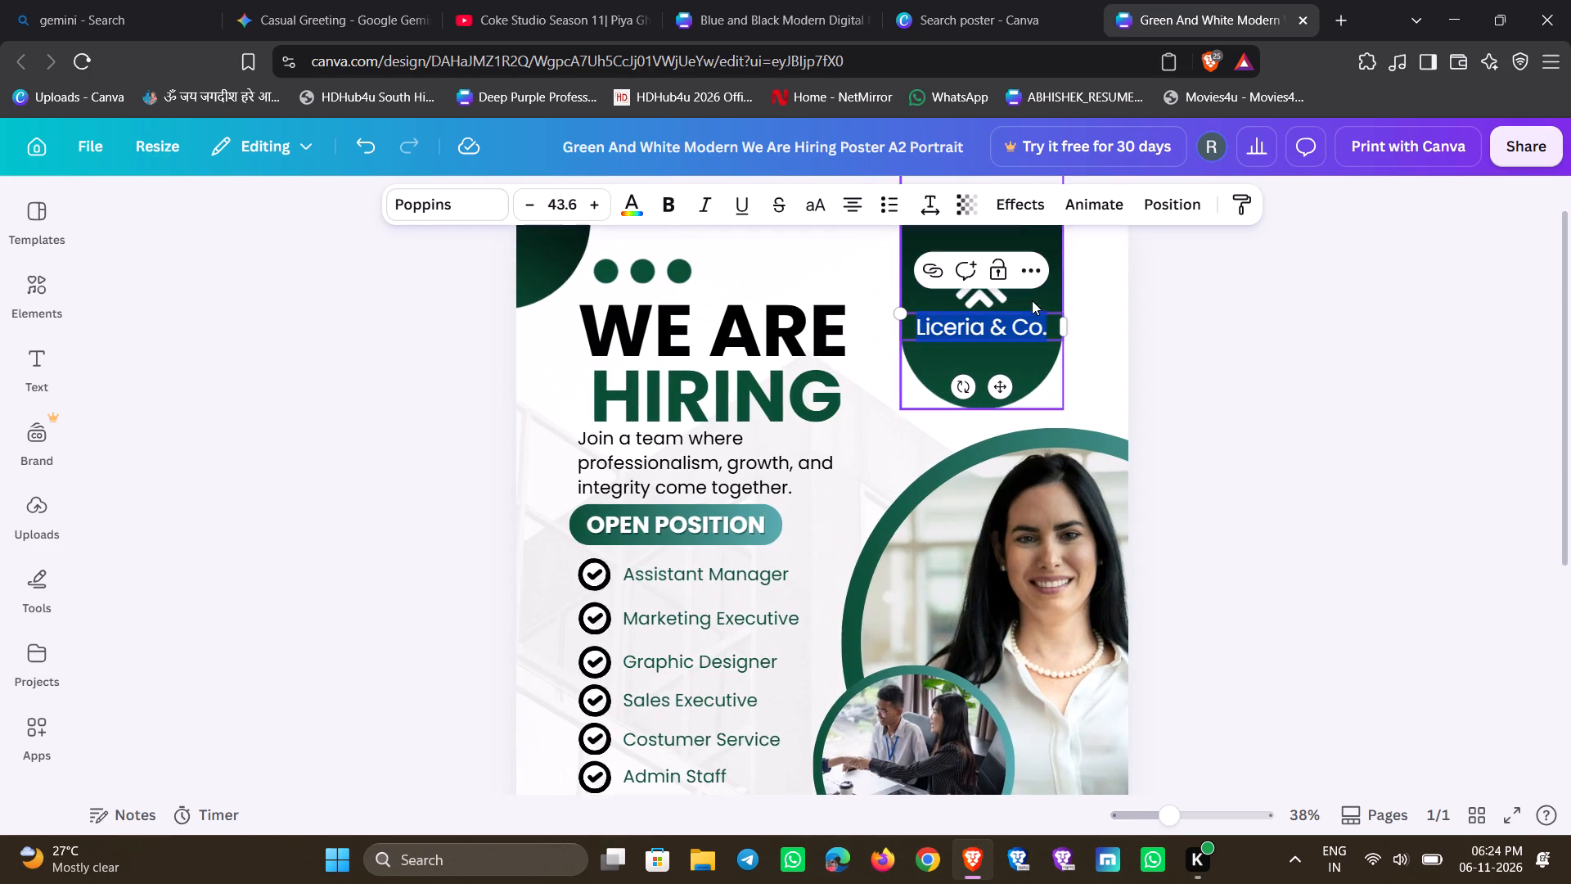
pyautogui.click(994, 325)
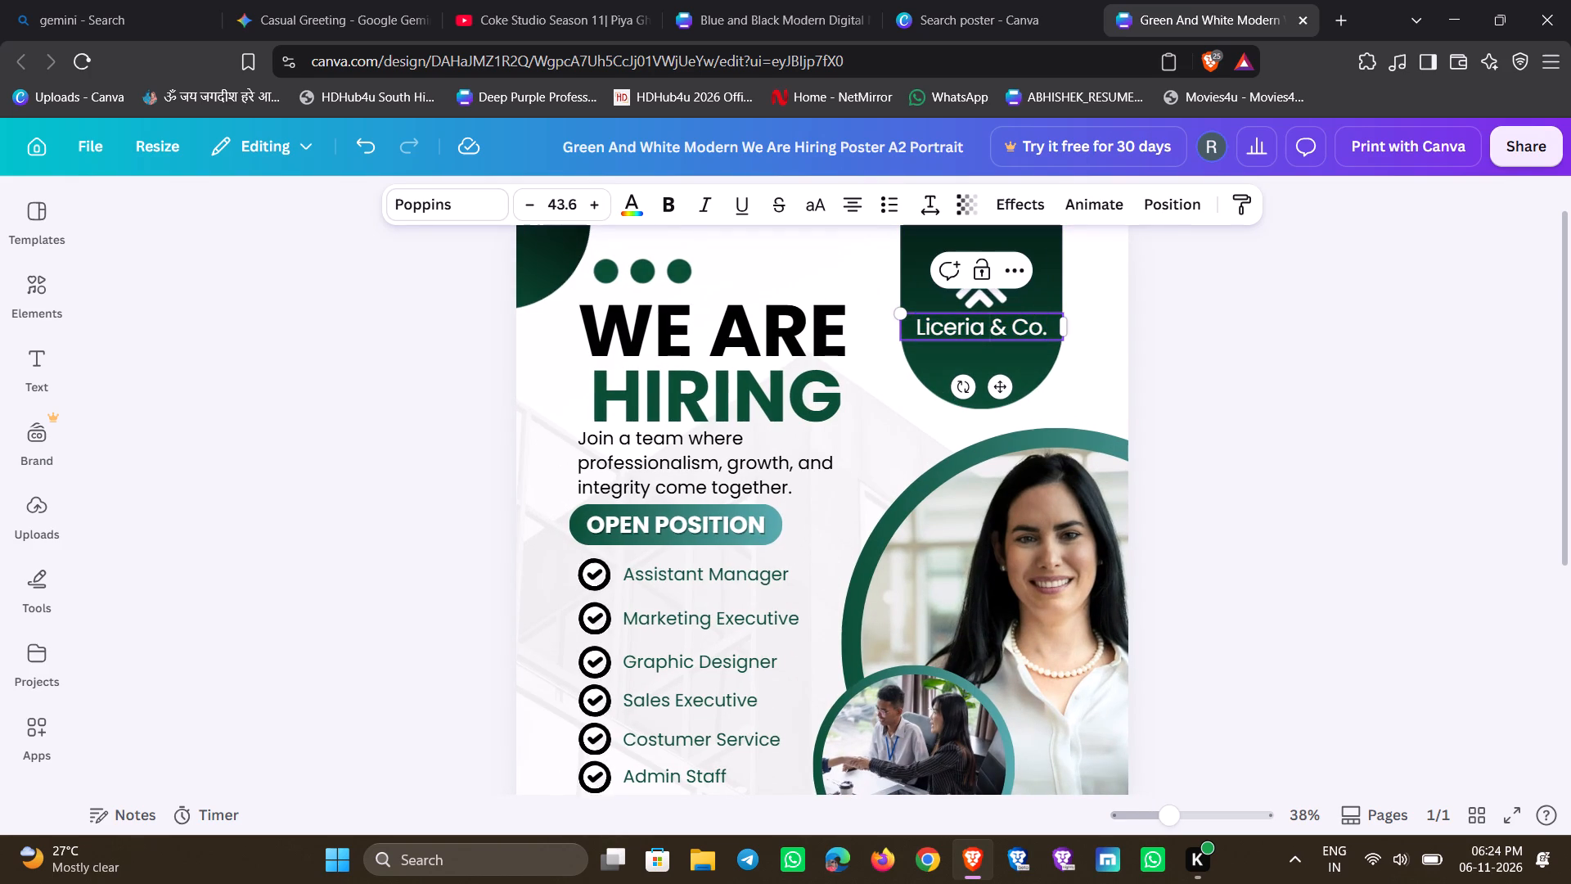
pyautogui.press('Left')
pyautogui.press('Left')
pyautogui.press('0')
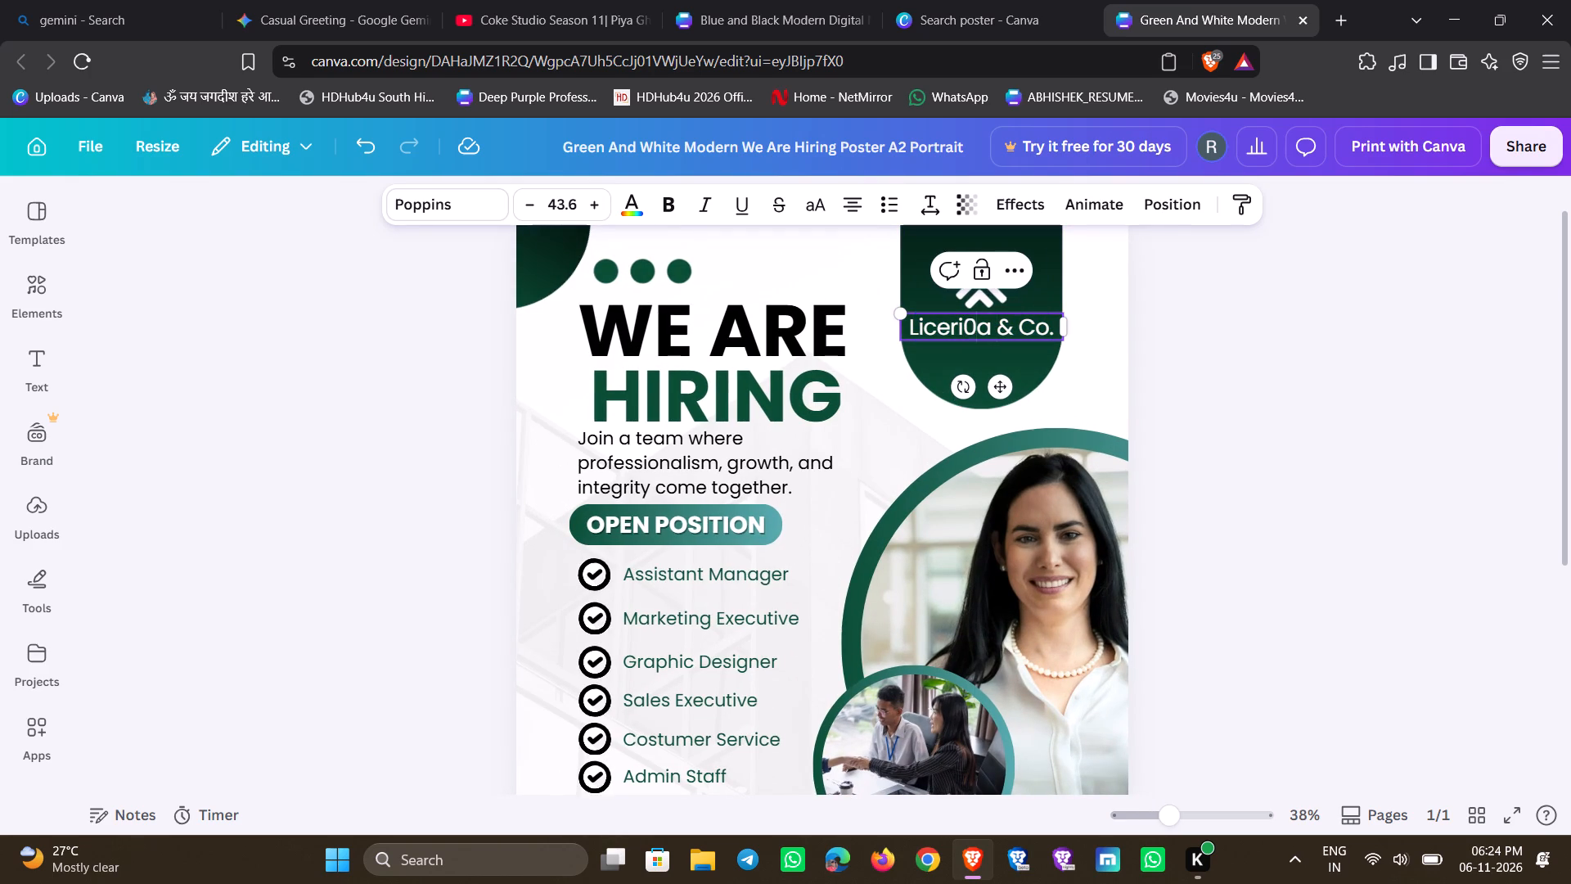
pyautogui.press('Right')
pyautogui.press('BackSpace')
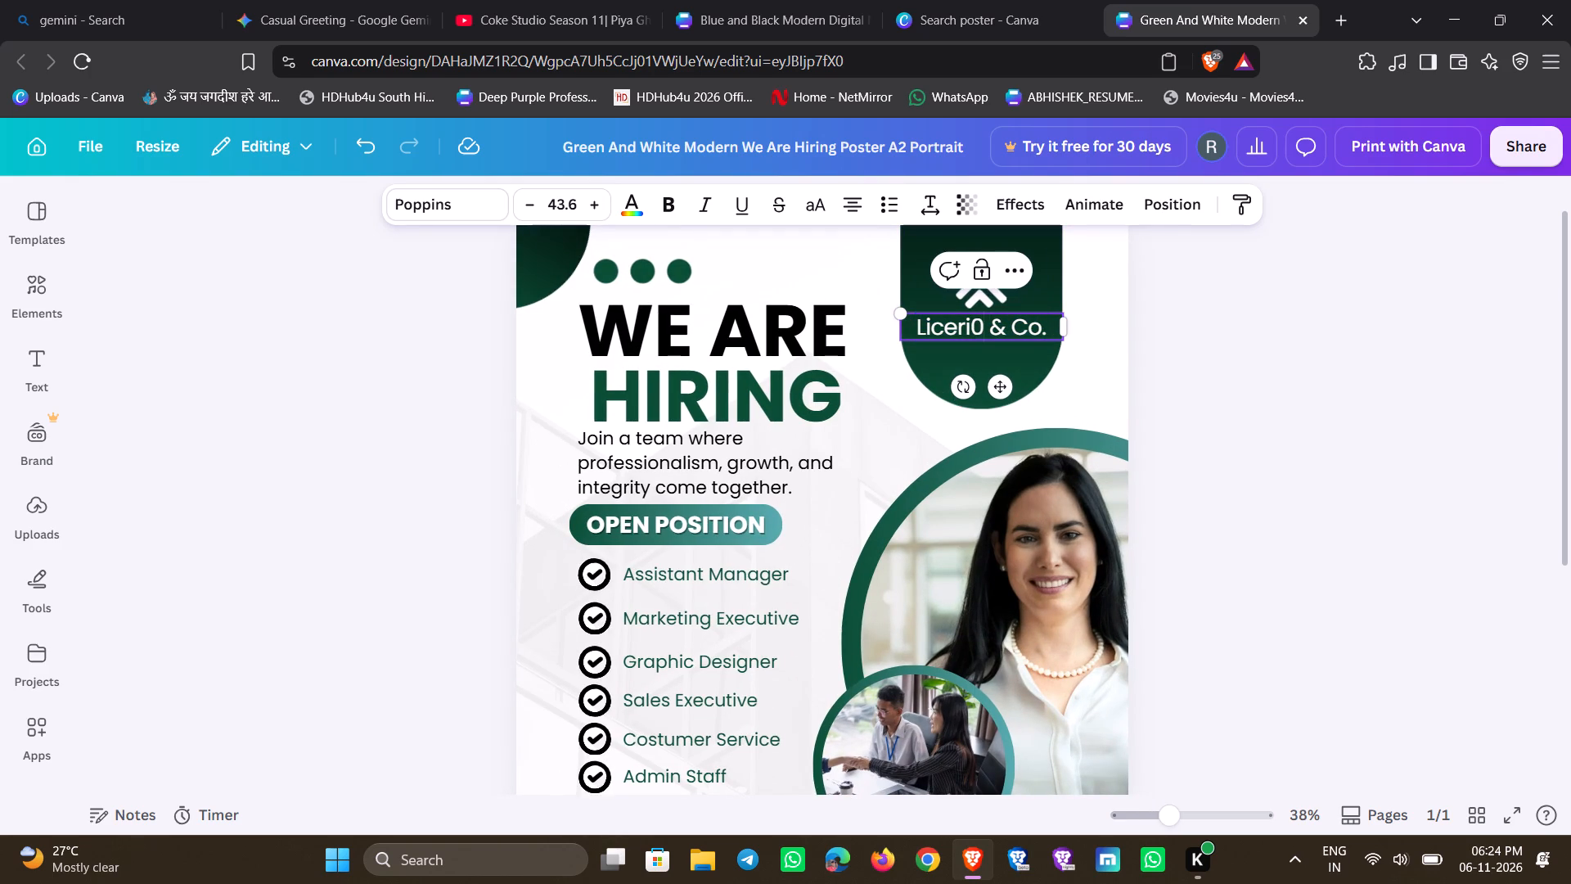
pyautogui.press('BackSpace')
pyautogui.press('BackSpace')
pyautogui.press('BackSpace')
pyautogui.press('BackSpace')
pyautogui.press('BackSpace')
pyautogui.press('BackSpace')
pyautogui.press('BackSpace')
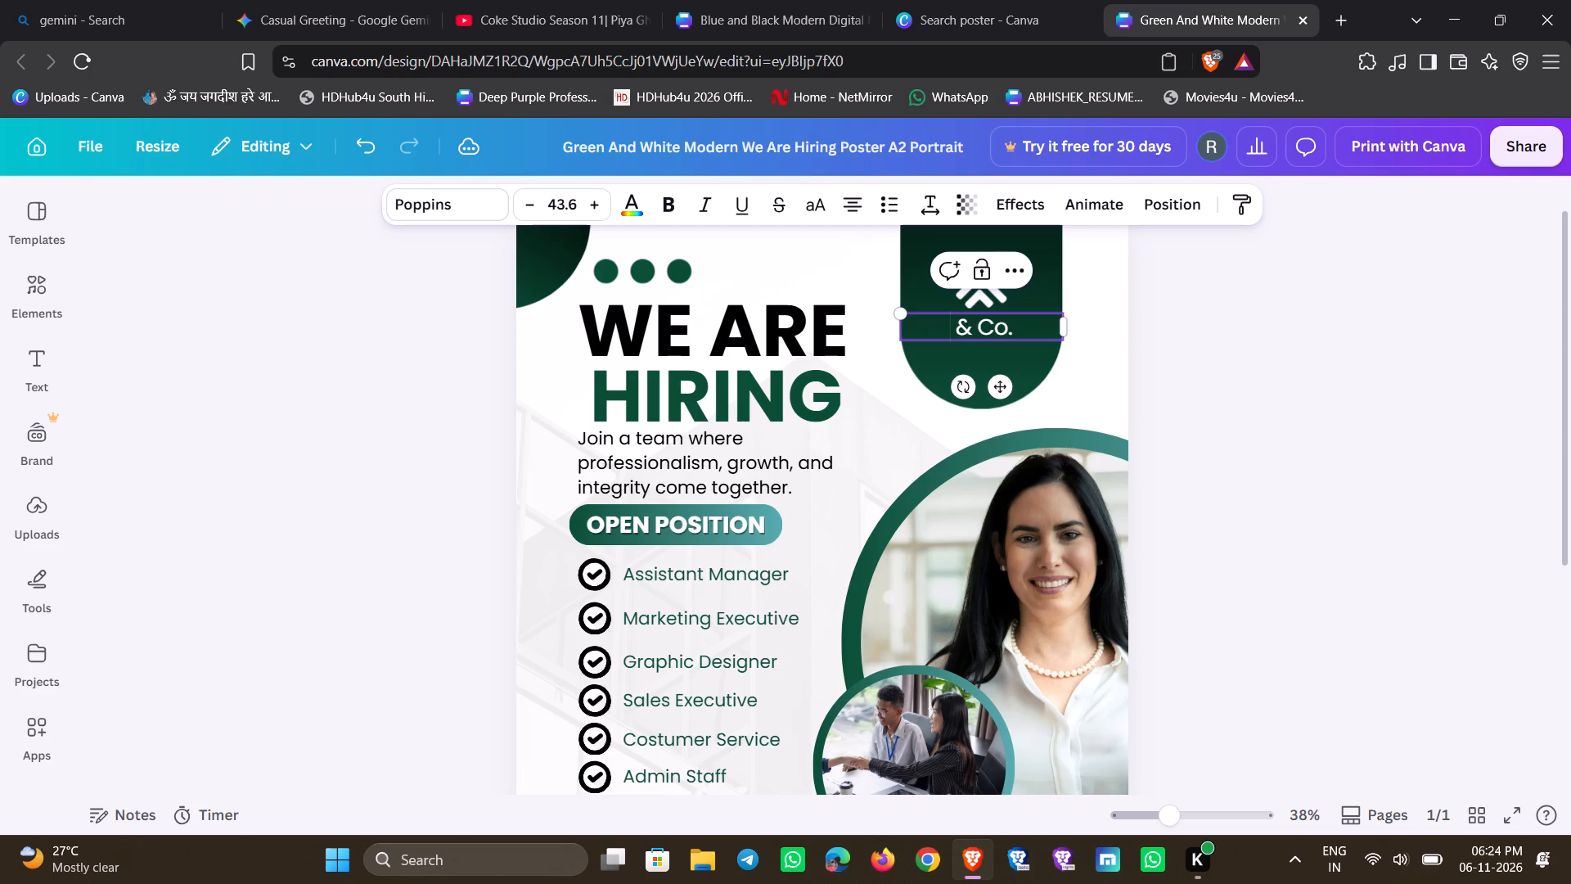
pyautogui.press('i')
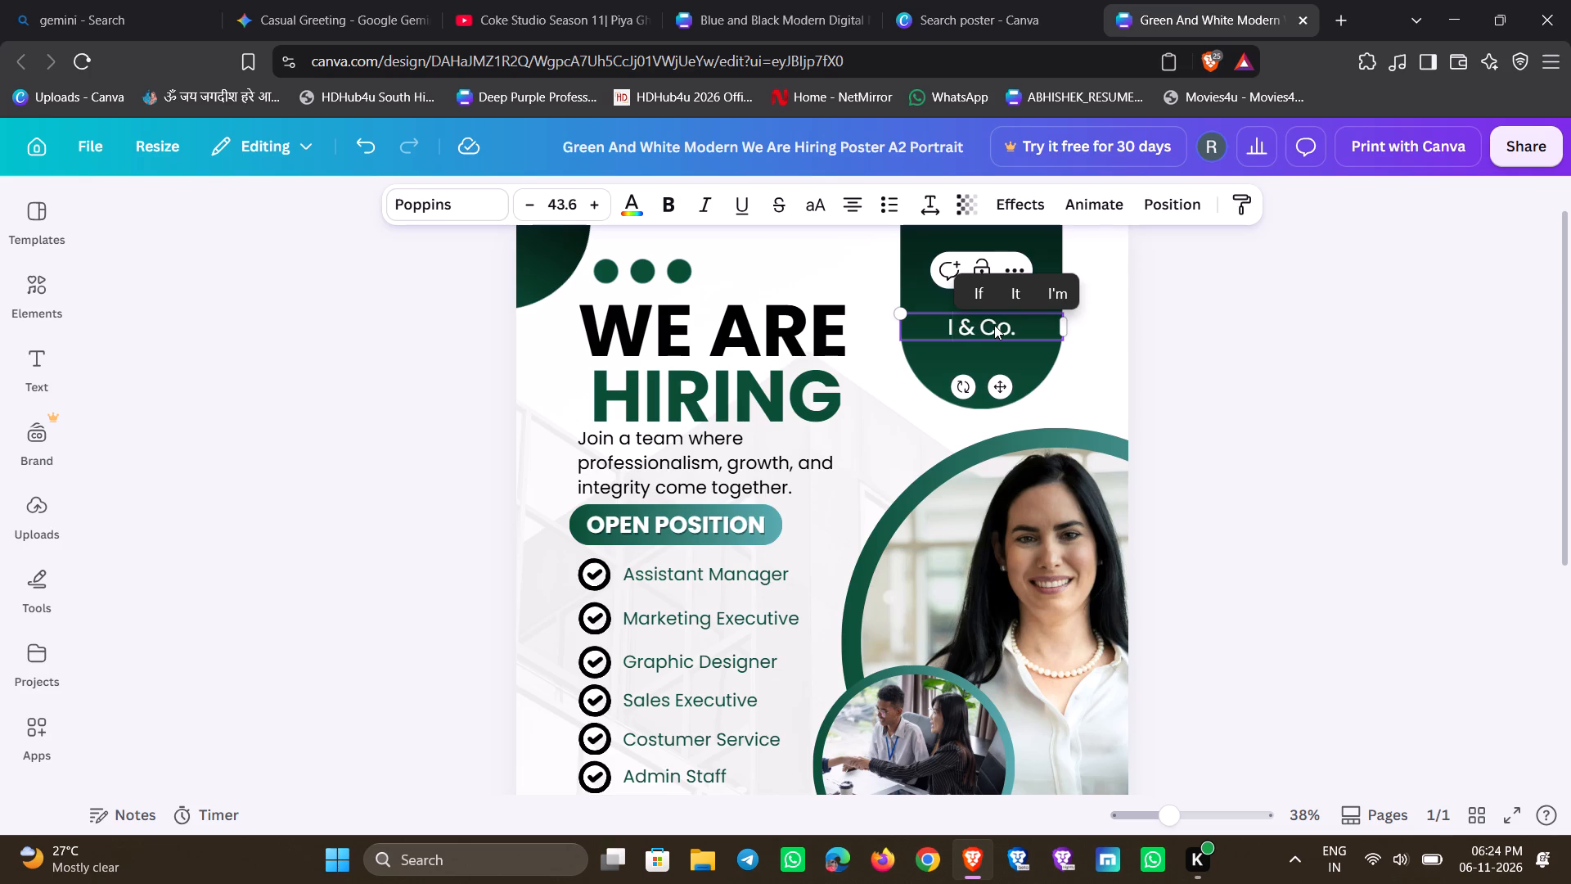
pyautogui.press('m')
pyautogui.write('PHERIA')
pyautogui.press('space')
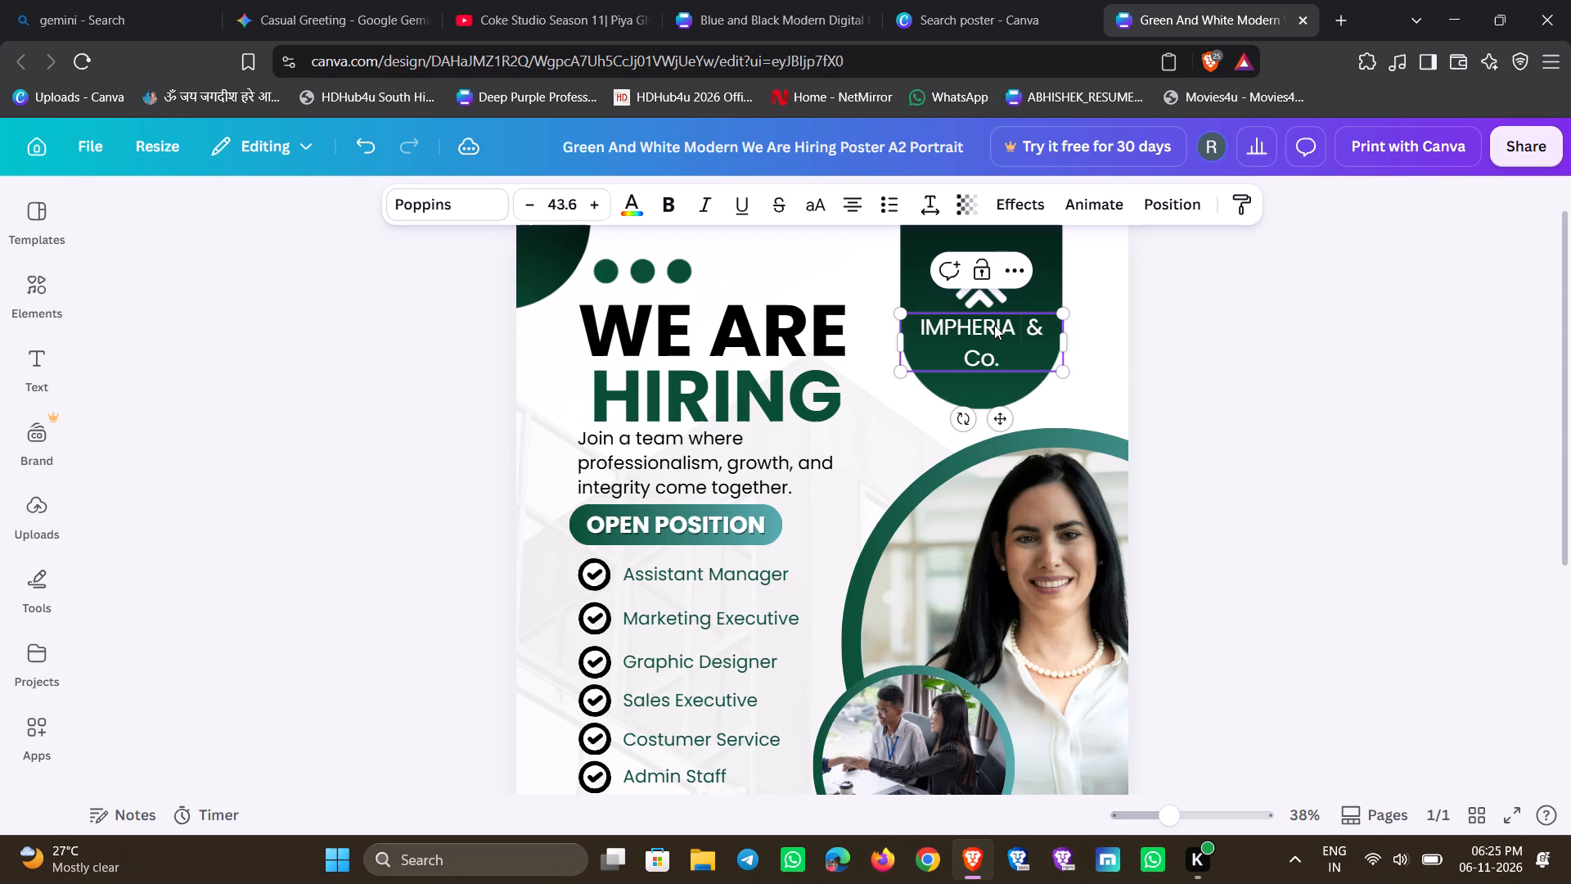
pyautogui.write('PRIME')
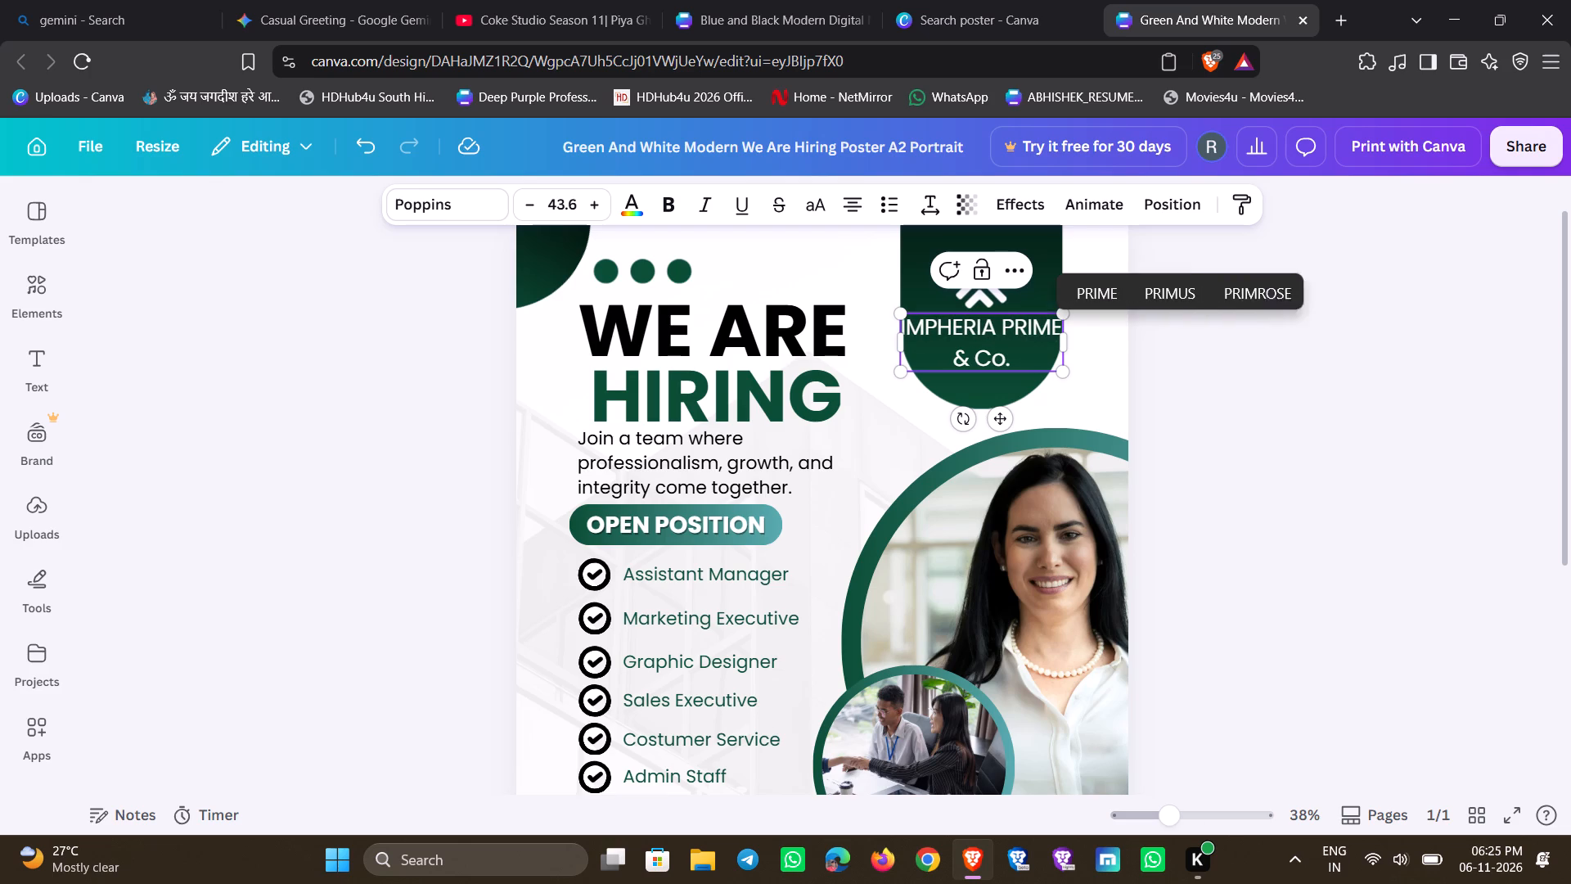
pyautogui.press('space')
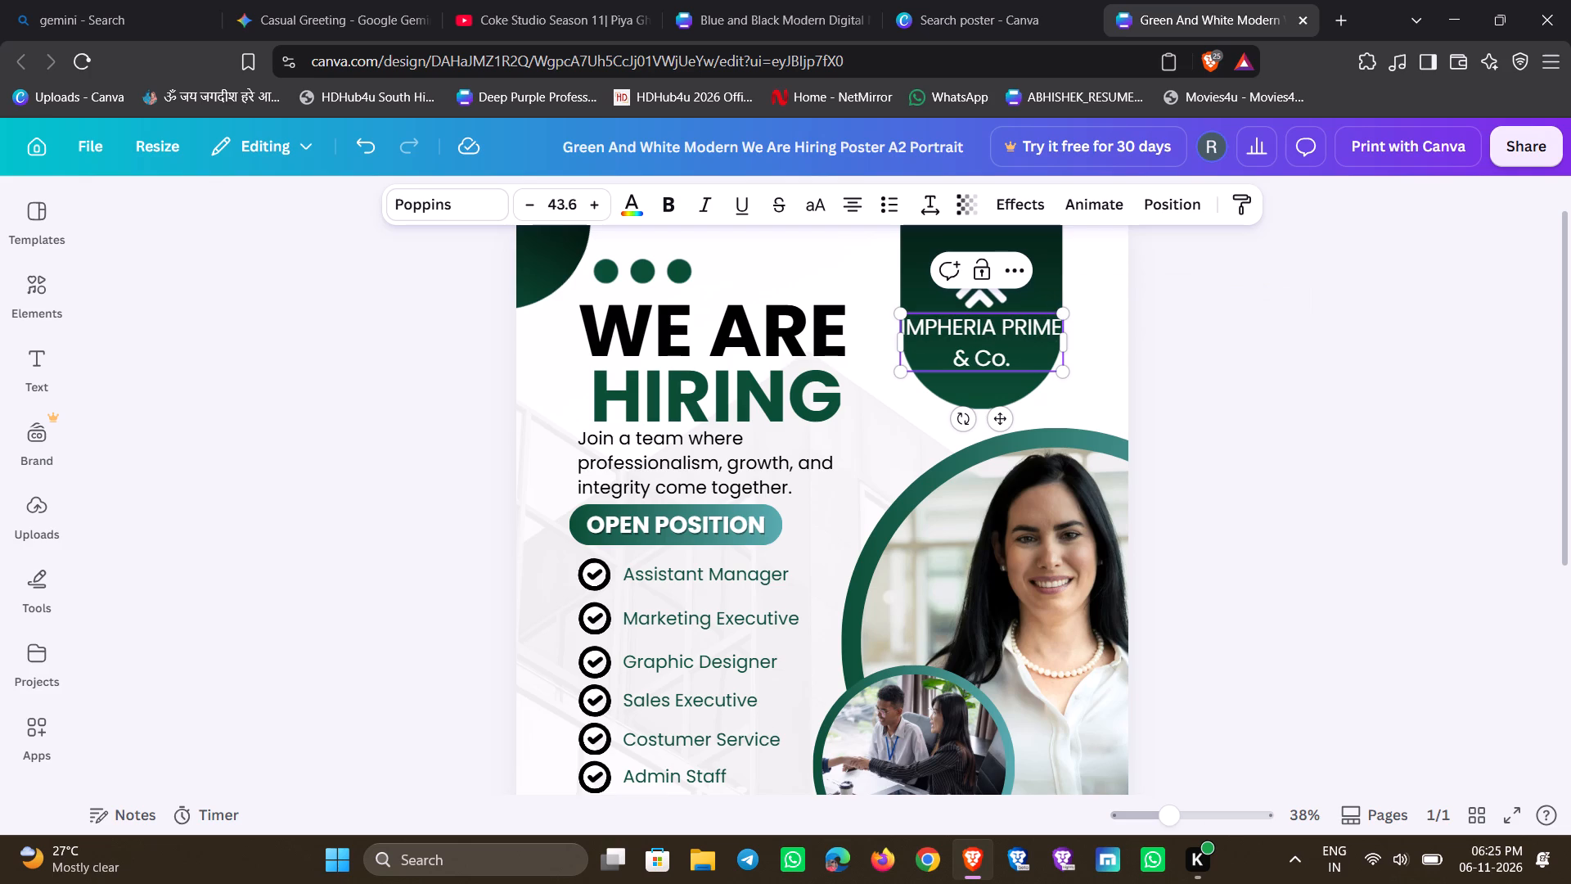
pyautogui.write('EVENTS')
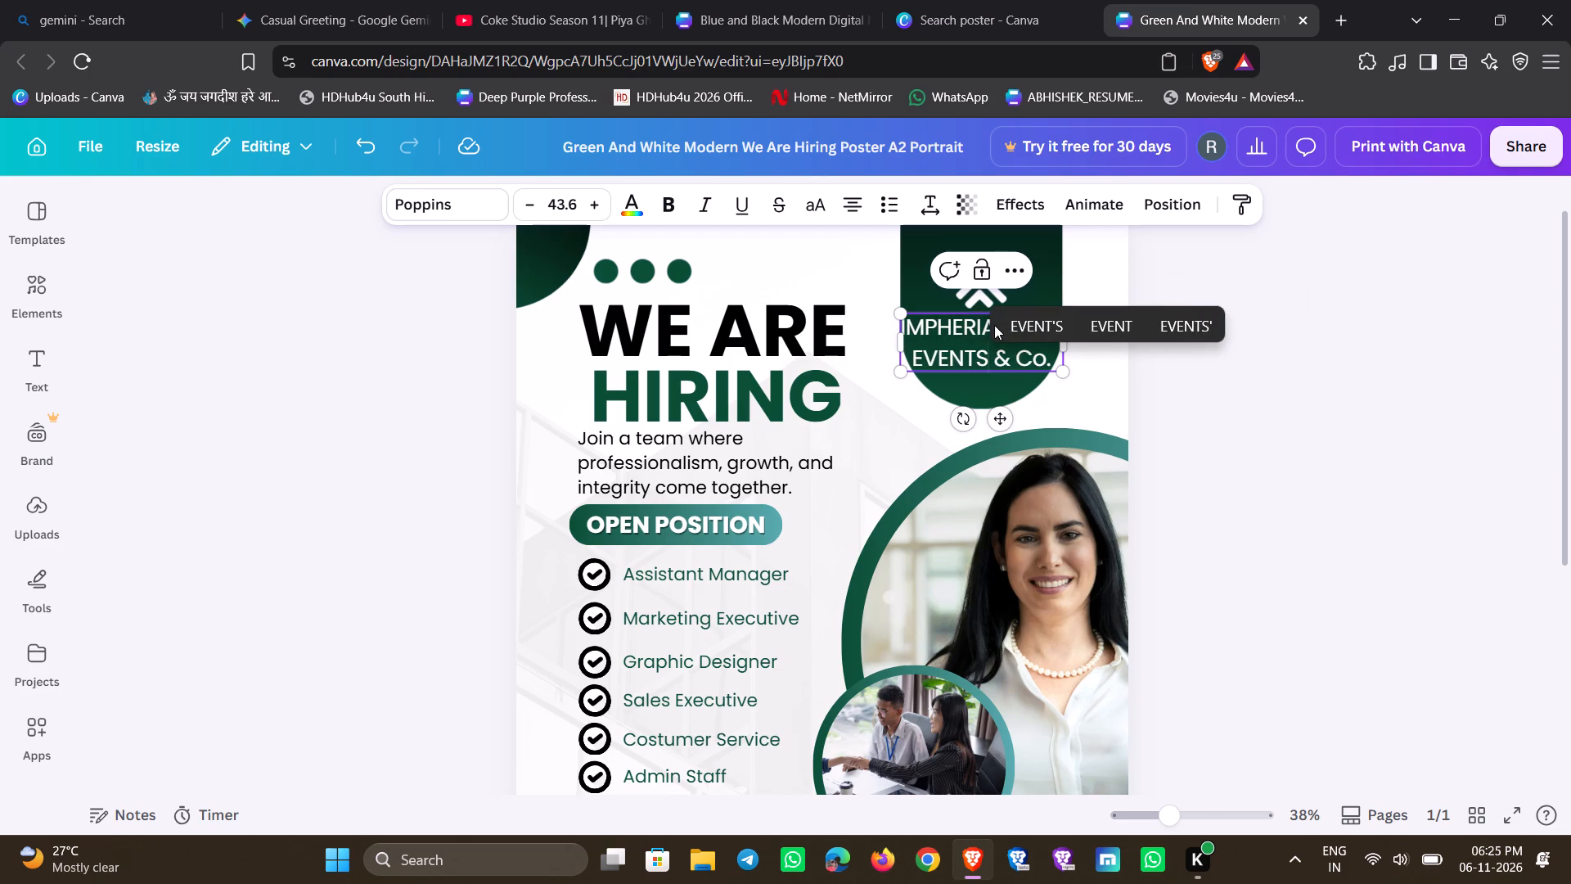
pyautogui.click(1308, 341)
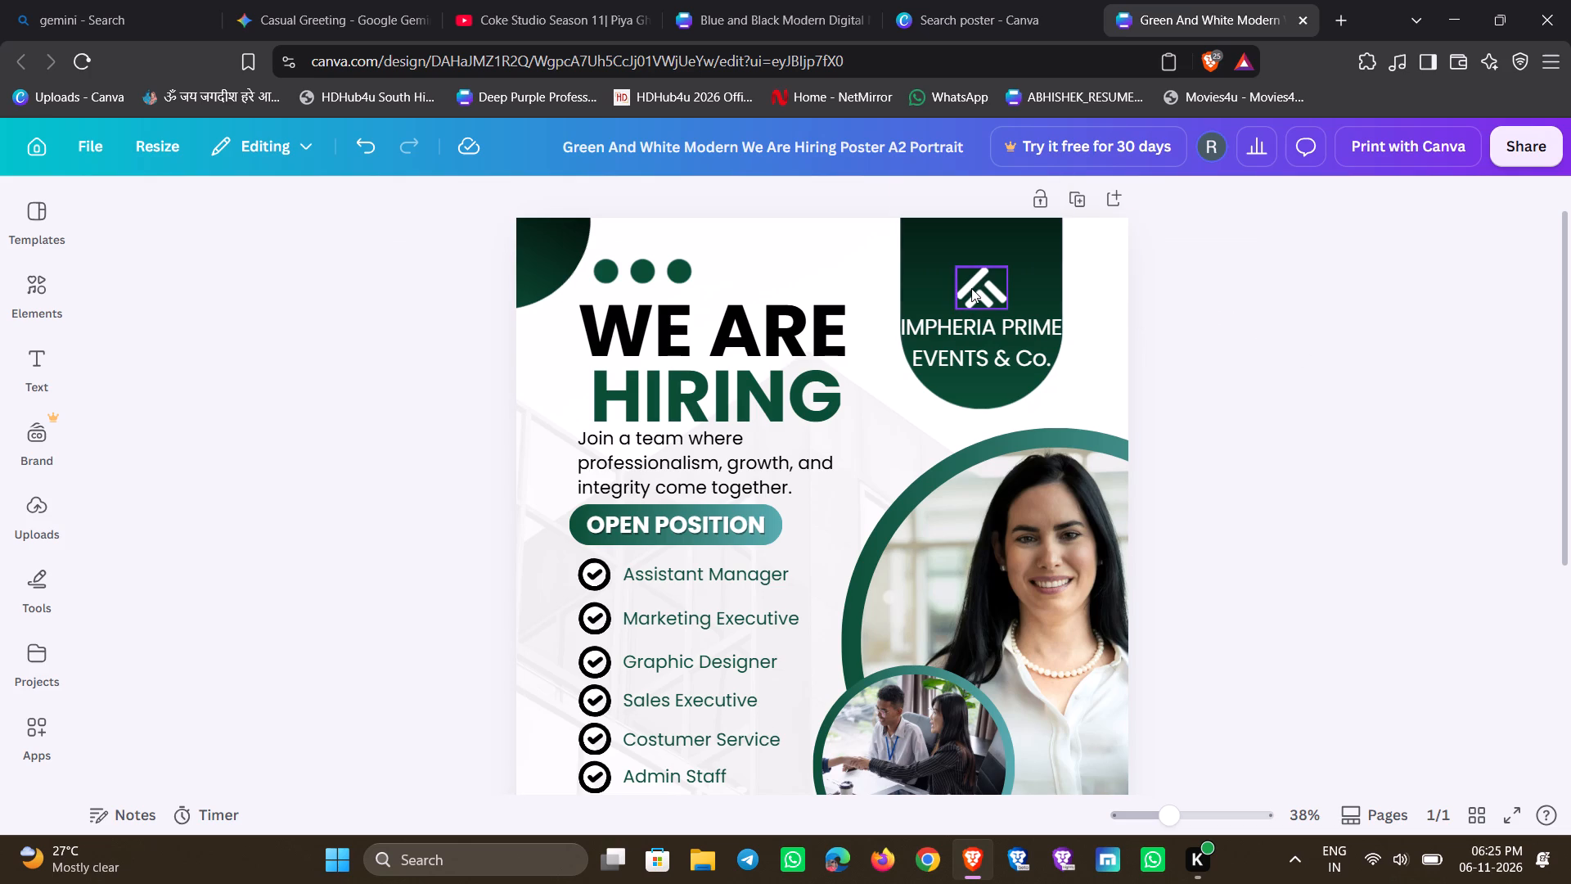
# Move the logo mark and the company name slightly upward inside the green badge, keeping both horizontally centred.
pyautogui.moveTo(972, 288); pyautogui.dragTo(972, 274)
pyautogui.moveTo(1014, 361); pyautogui.dragTo(1014, 359)
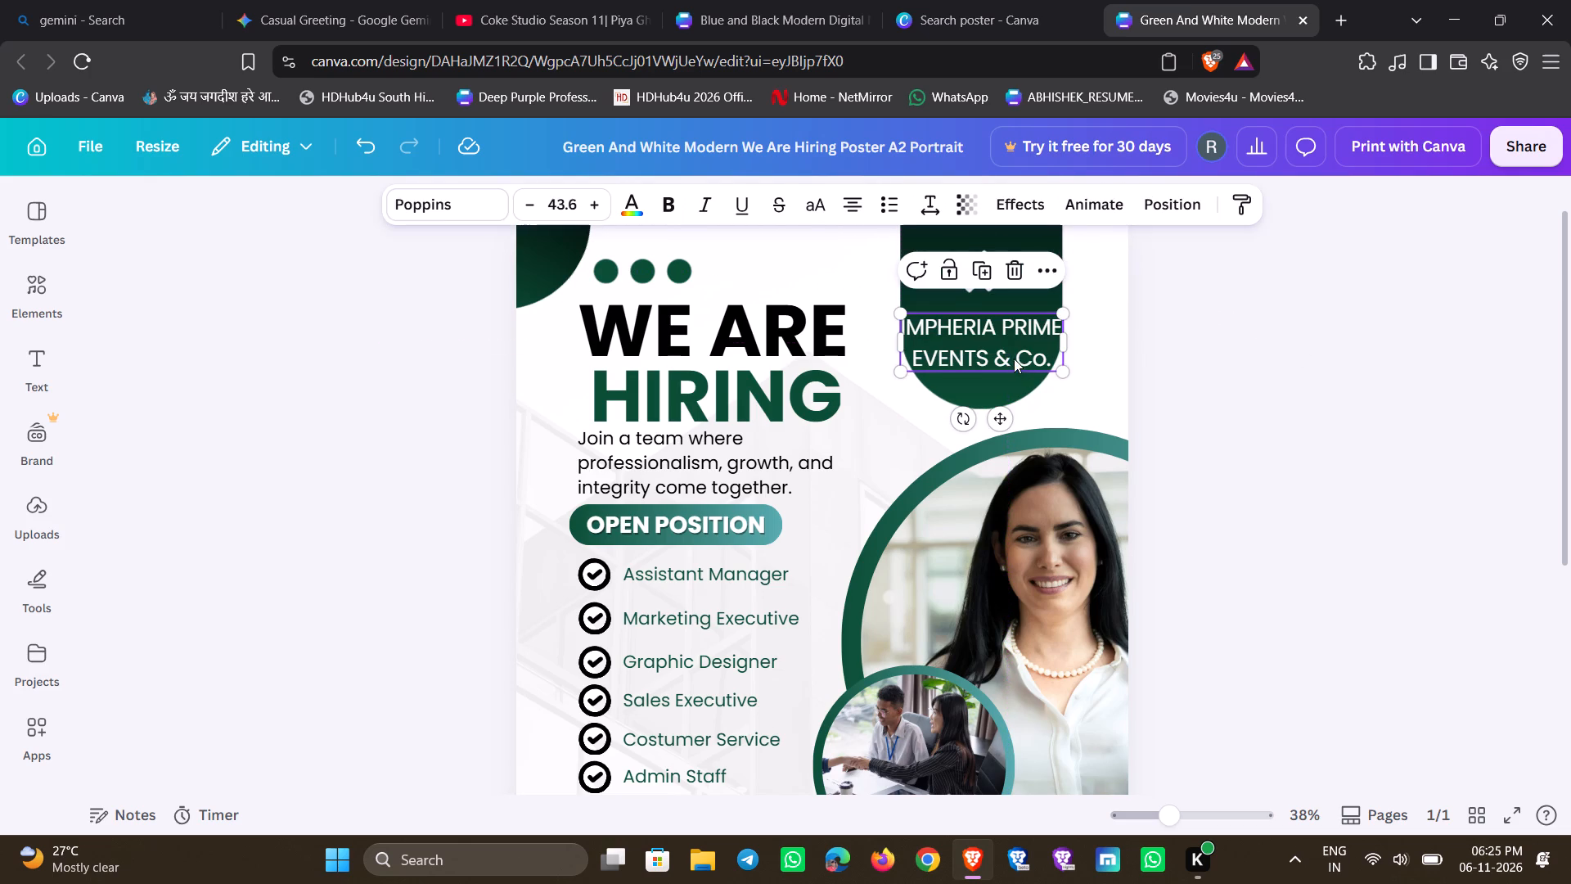
pyautogui.moveTo(1014, 359); pyautogui.dragTo(1014, 346)
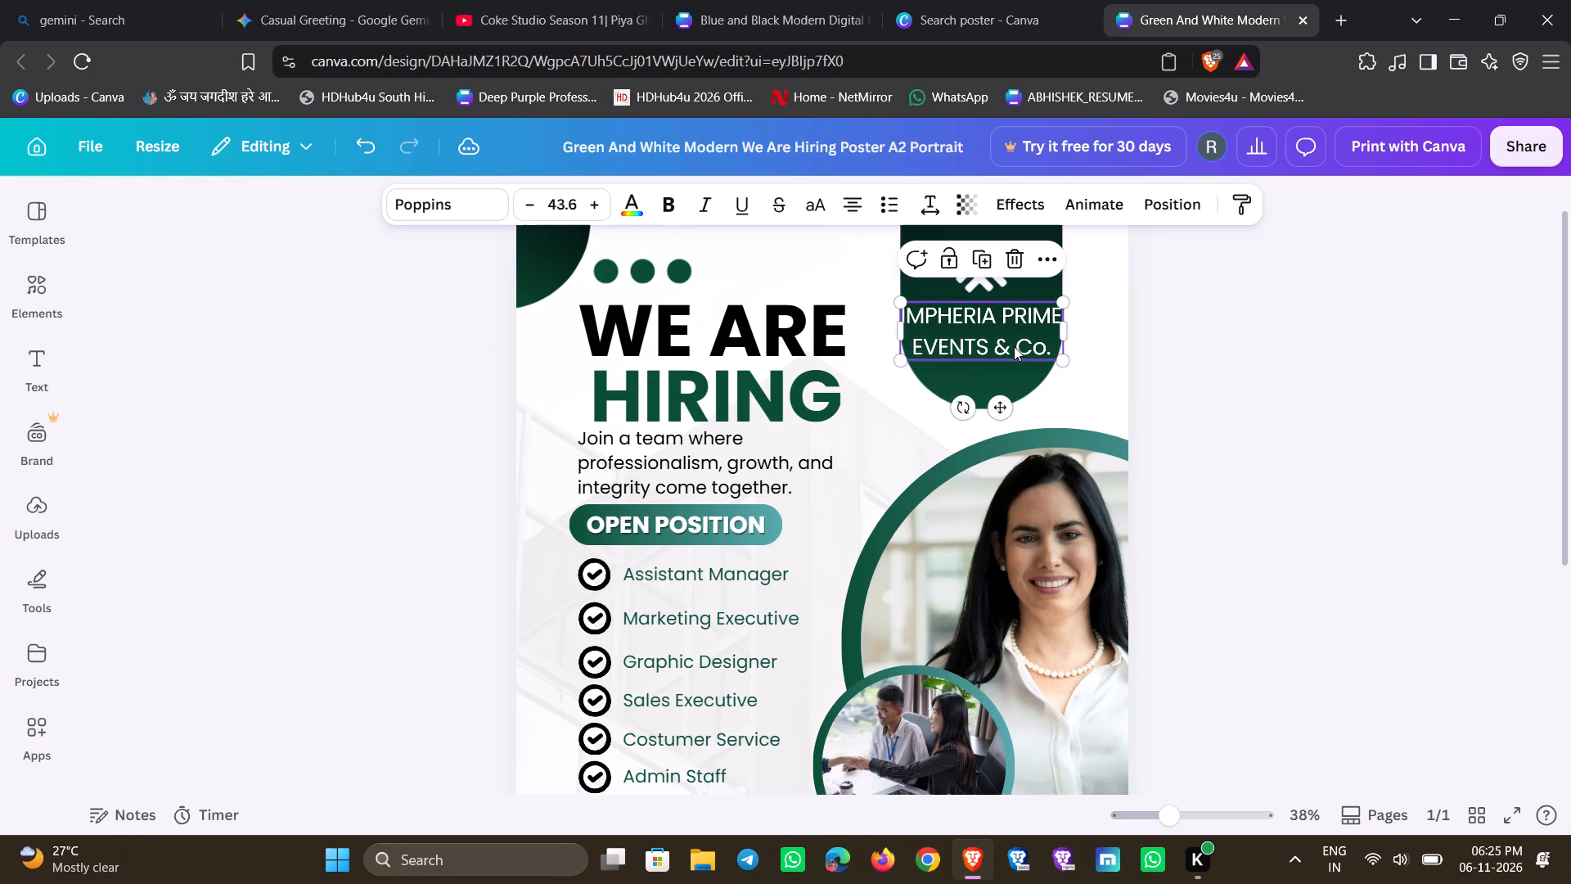
pyautogui.click(1018, 346)
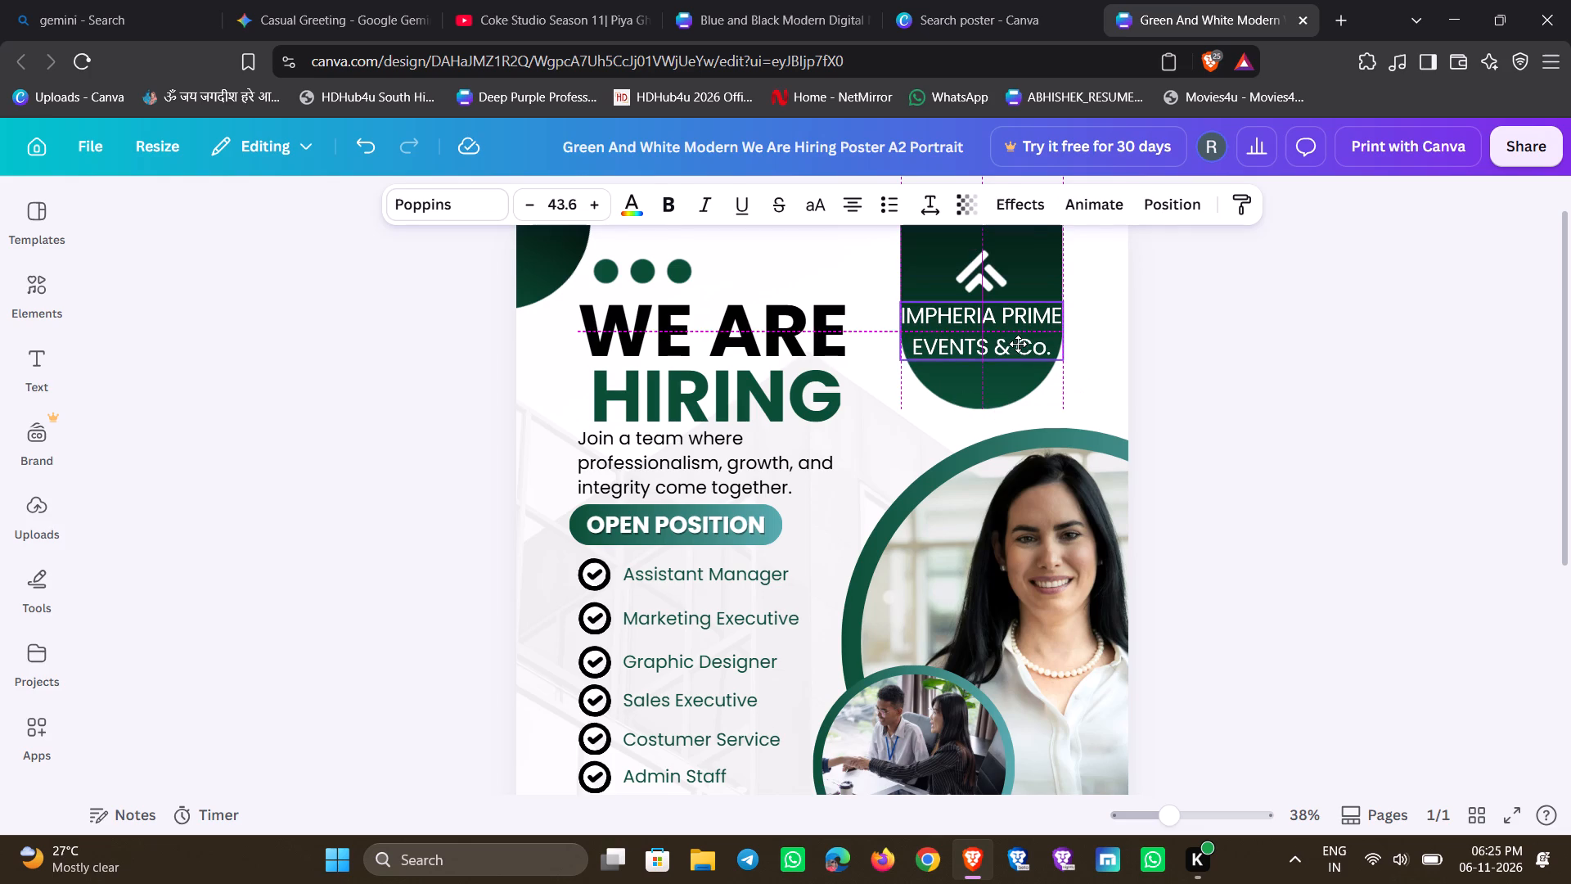
pyautogui.click(1259, 350)
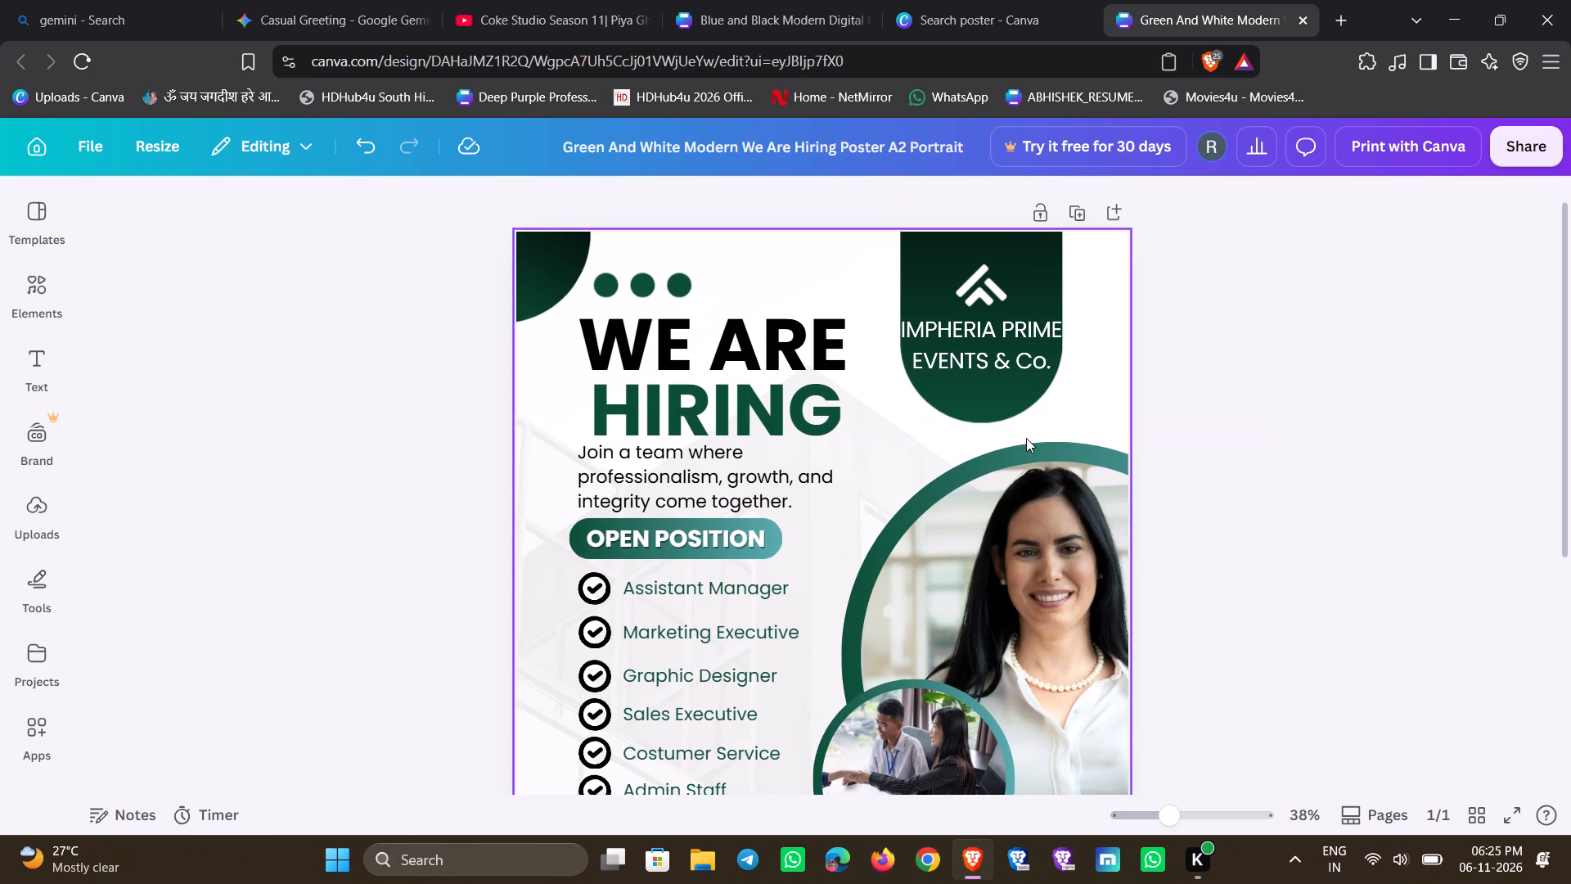
# Delete the woman's photo from the large pin-shaped frame while keeping the frame itself.
pyautogui.scroll(-1, 771, 322)
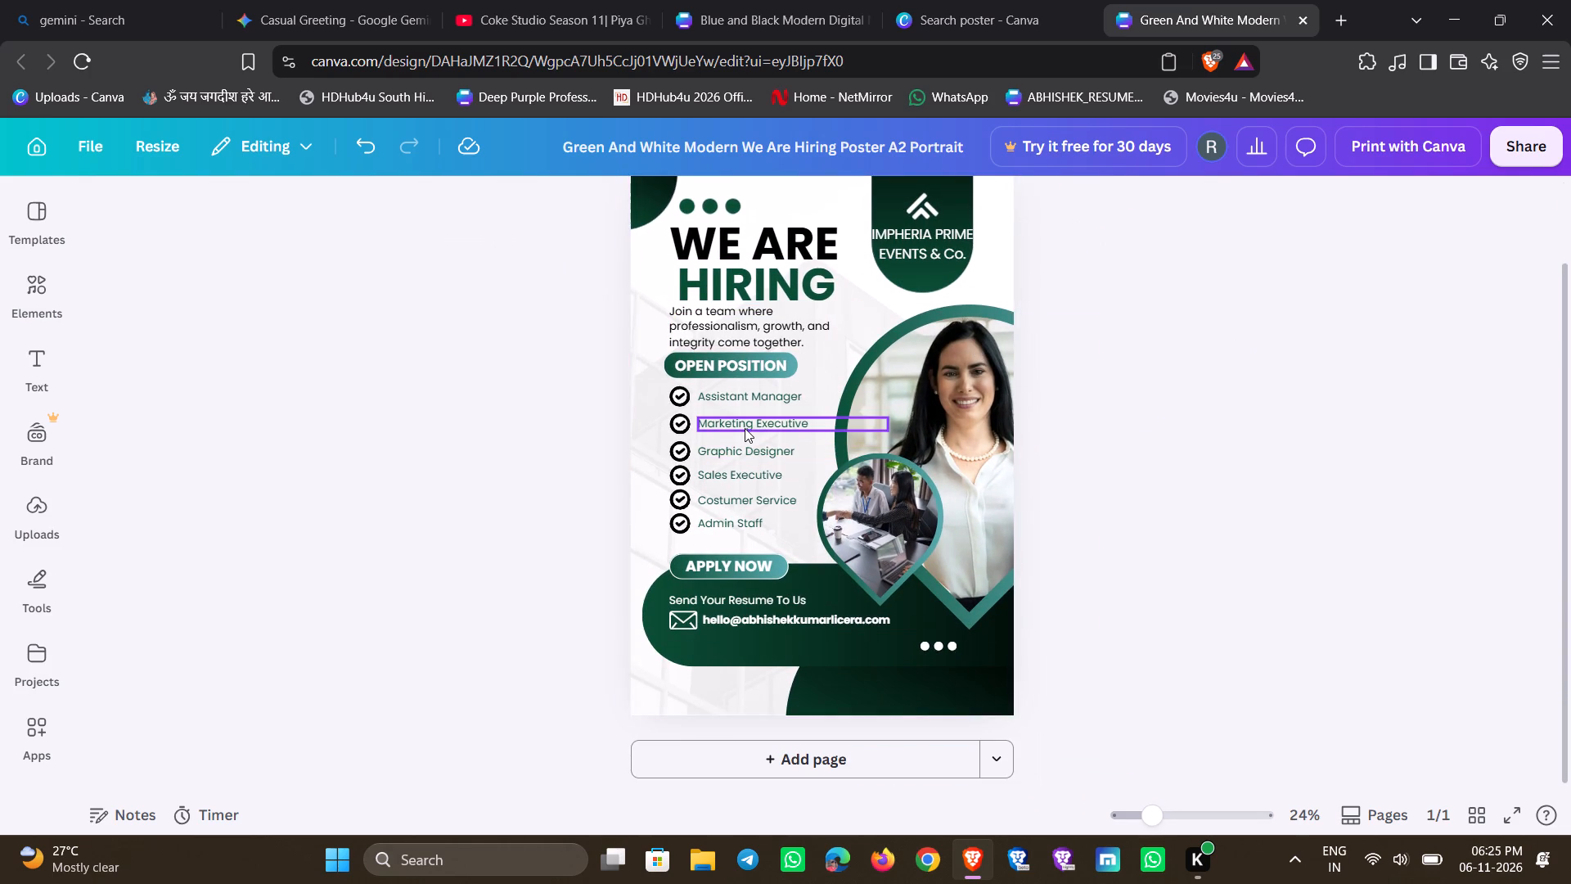
pyautogui.scroll(1, 781, 429)
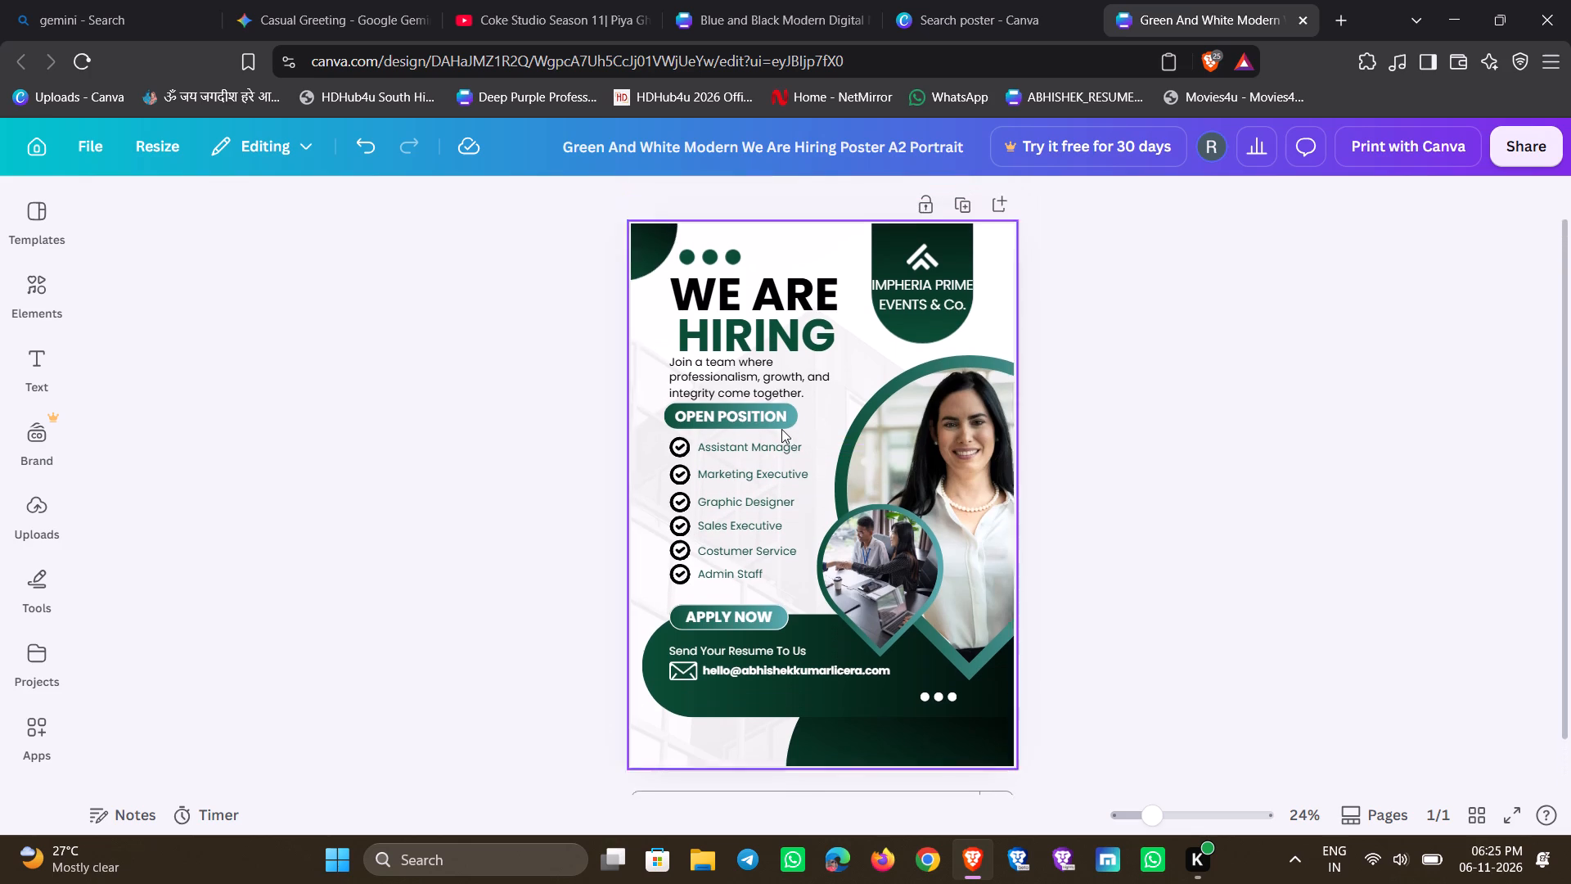
pyautogui.scroll(1, 781, 429)
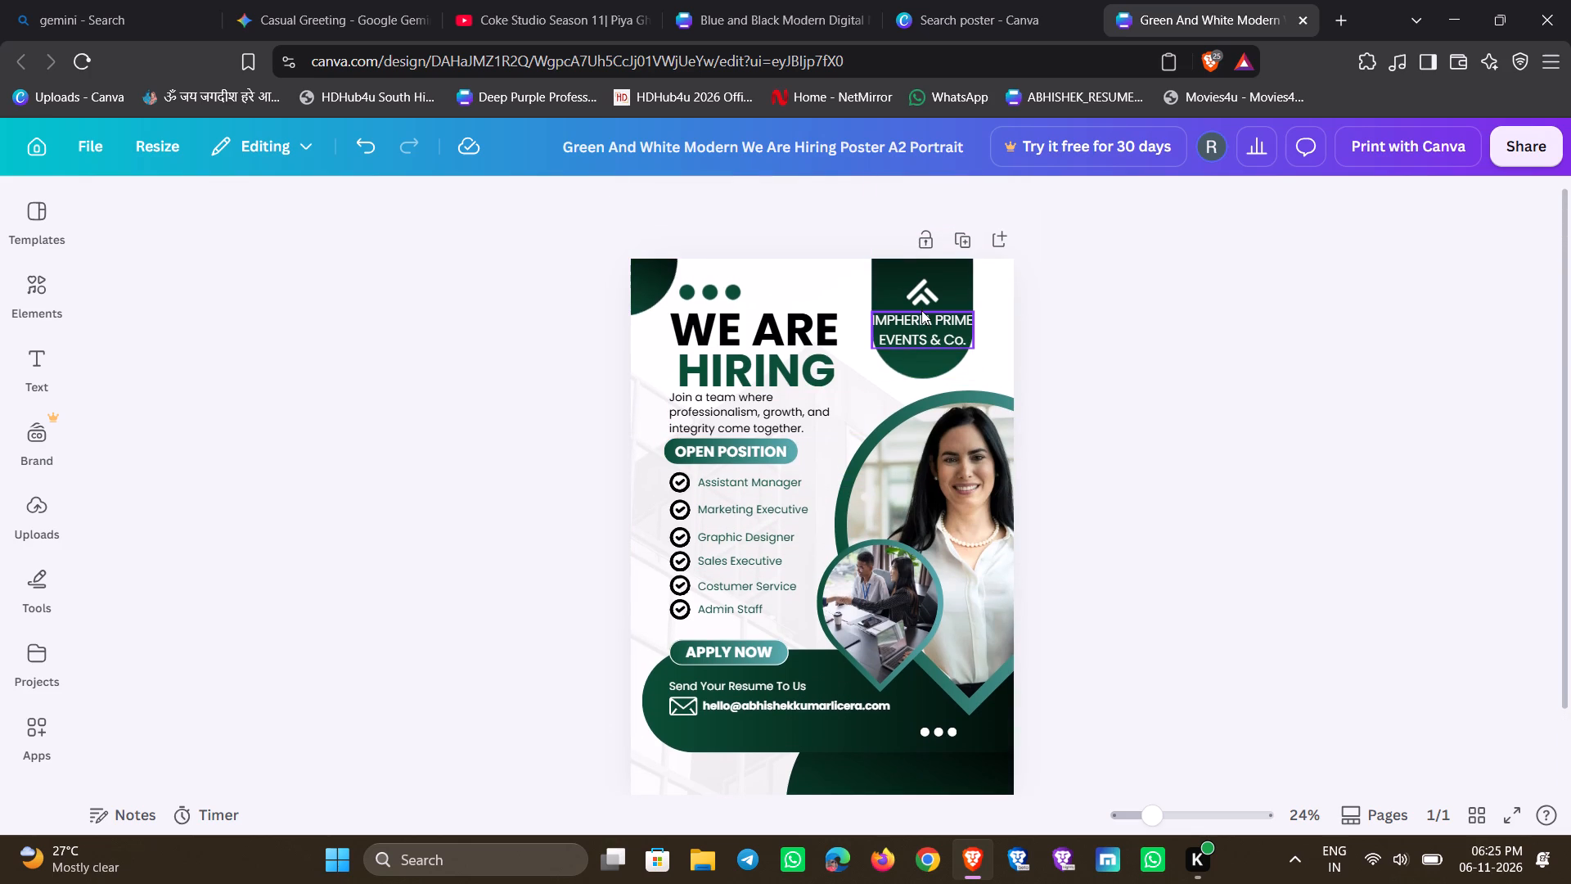
pyautogui.click(945, 439)
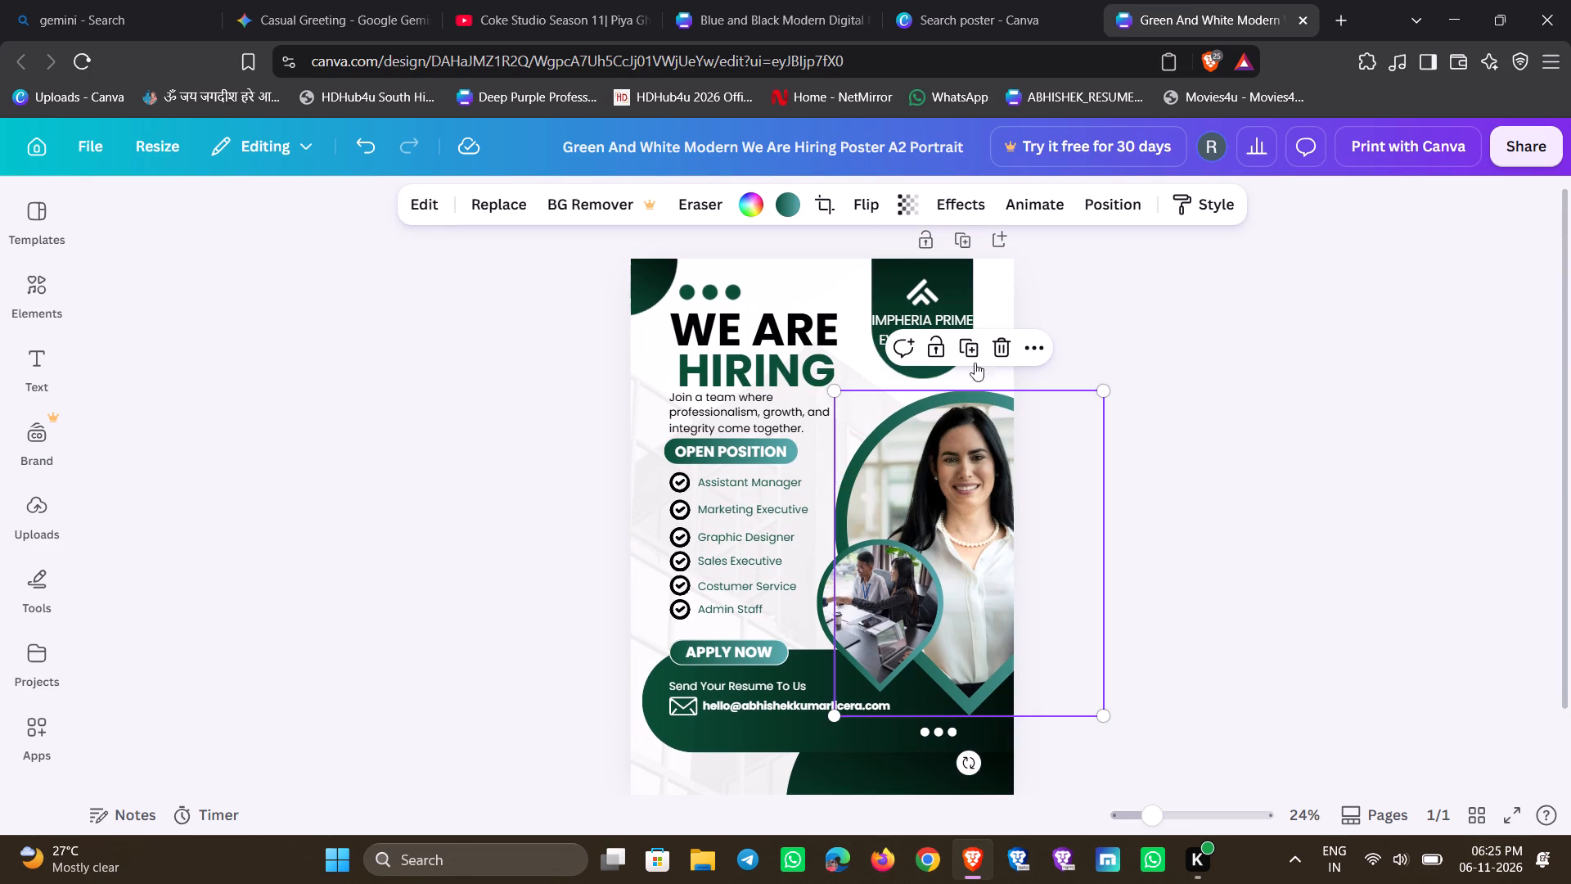
pyautogui.click(1005, 347)
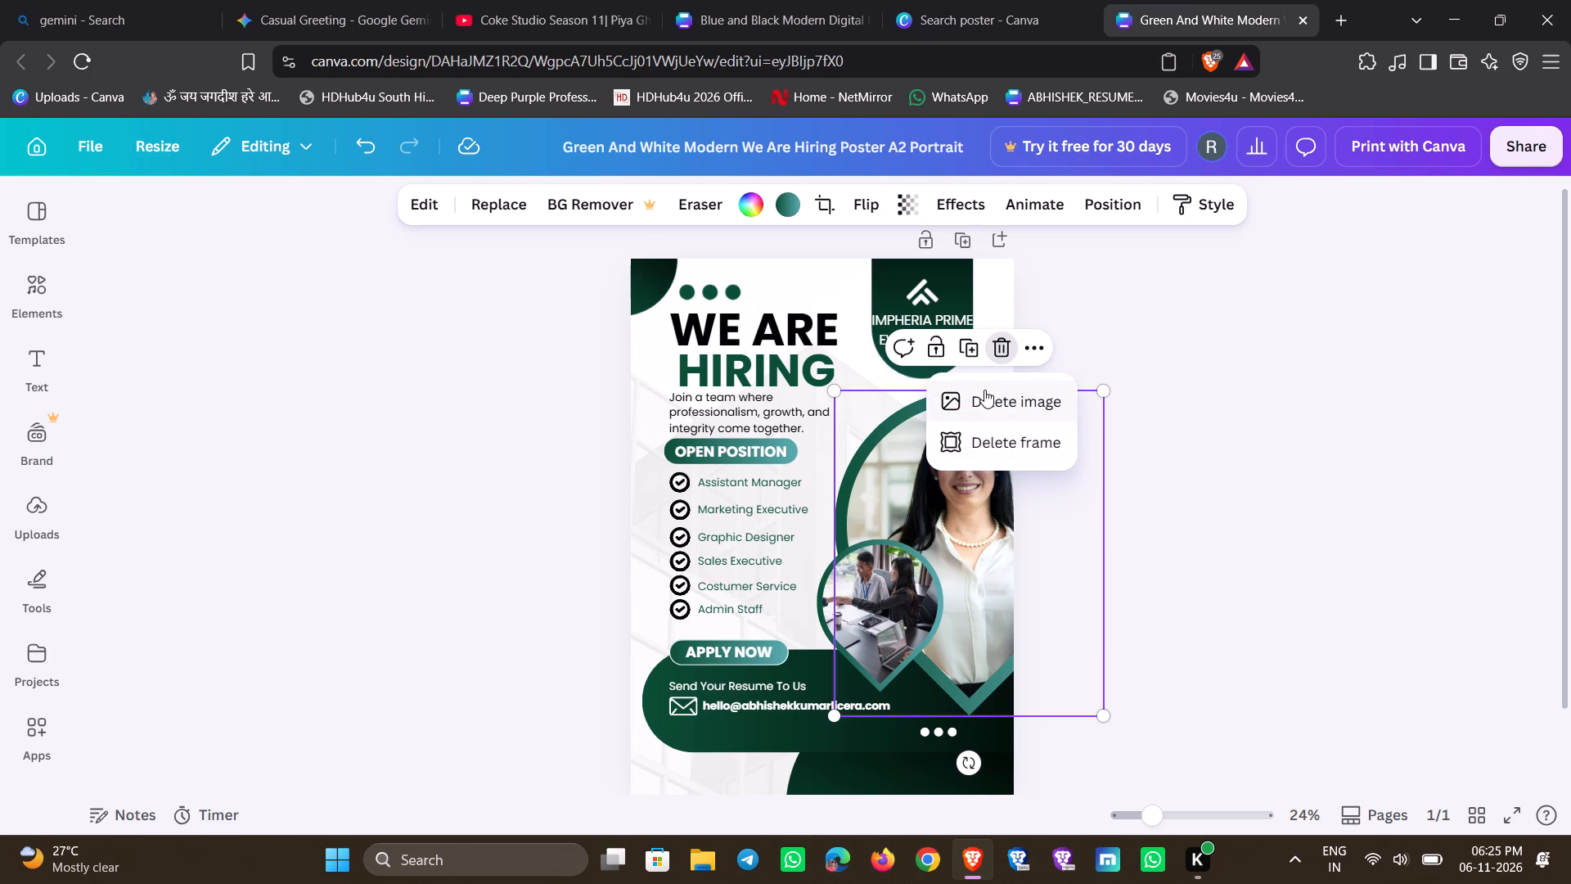
pyautogui.click(984, 390)
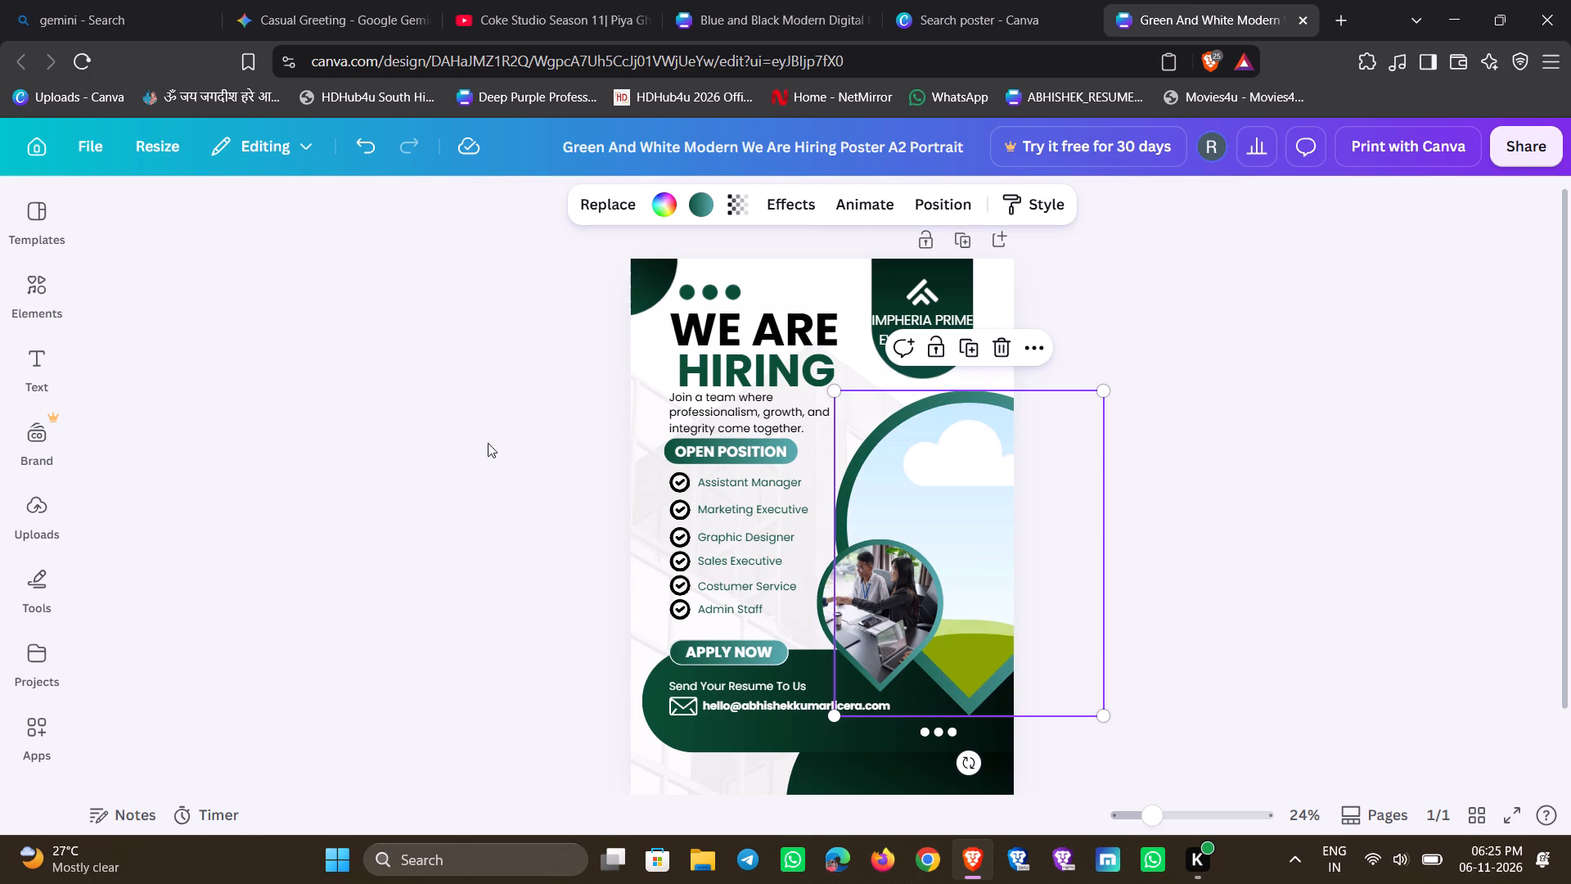
# Search the poster templates for STAFF and look through the results for a suitable replacement picture.
pyautogui.click(28, 227)
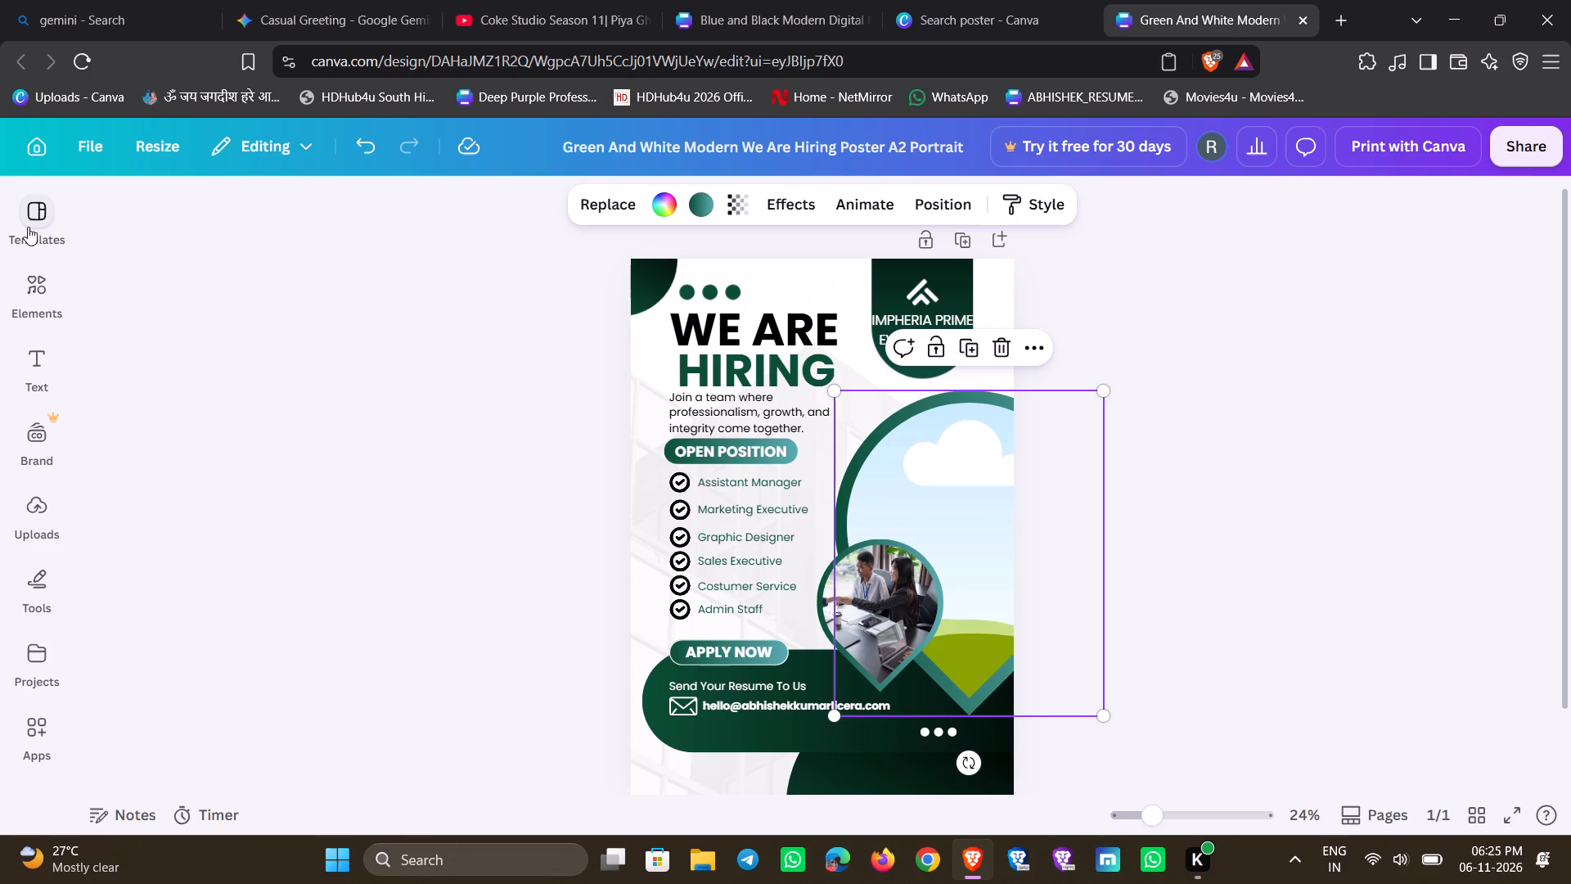
pyautogui.click(28, 227)
pyautogui.click(28, 227)
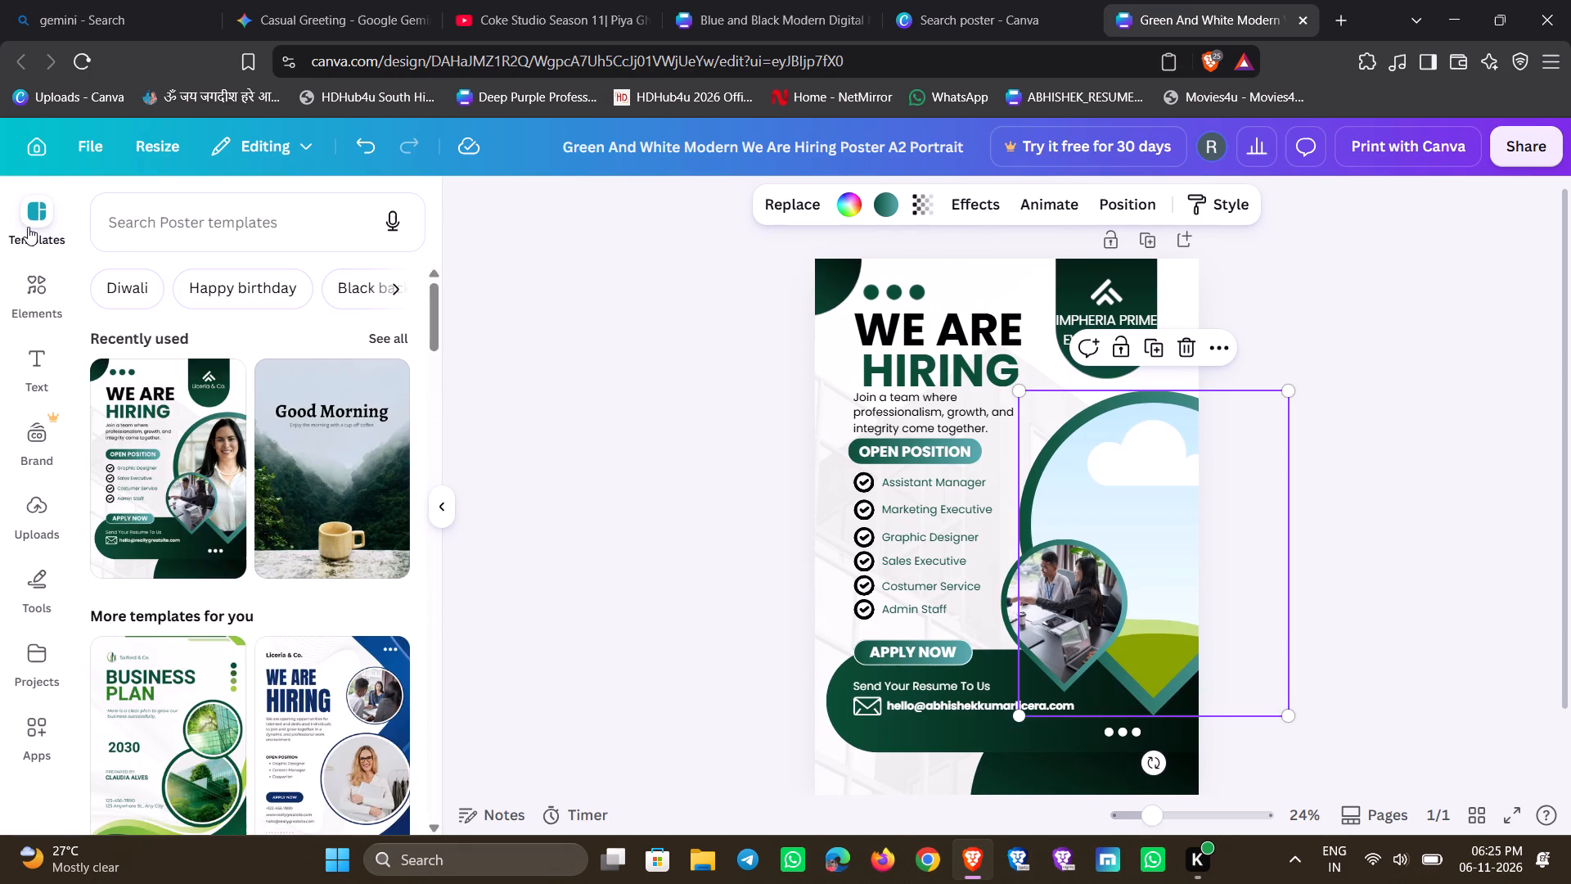
pyautogui.click(234, 230)
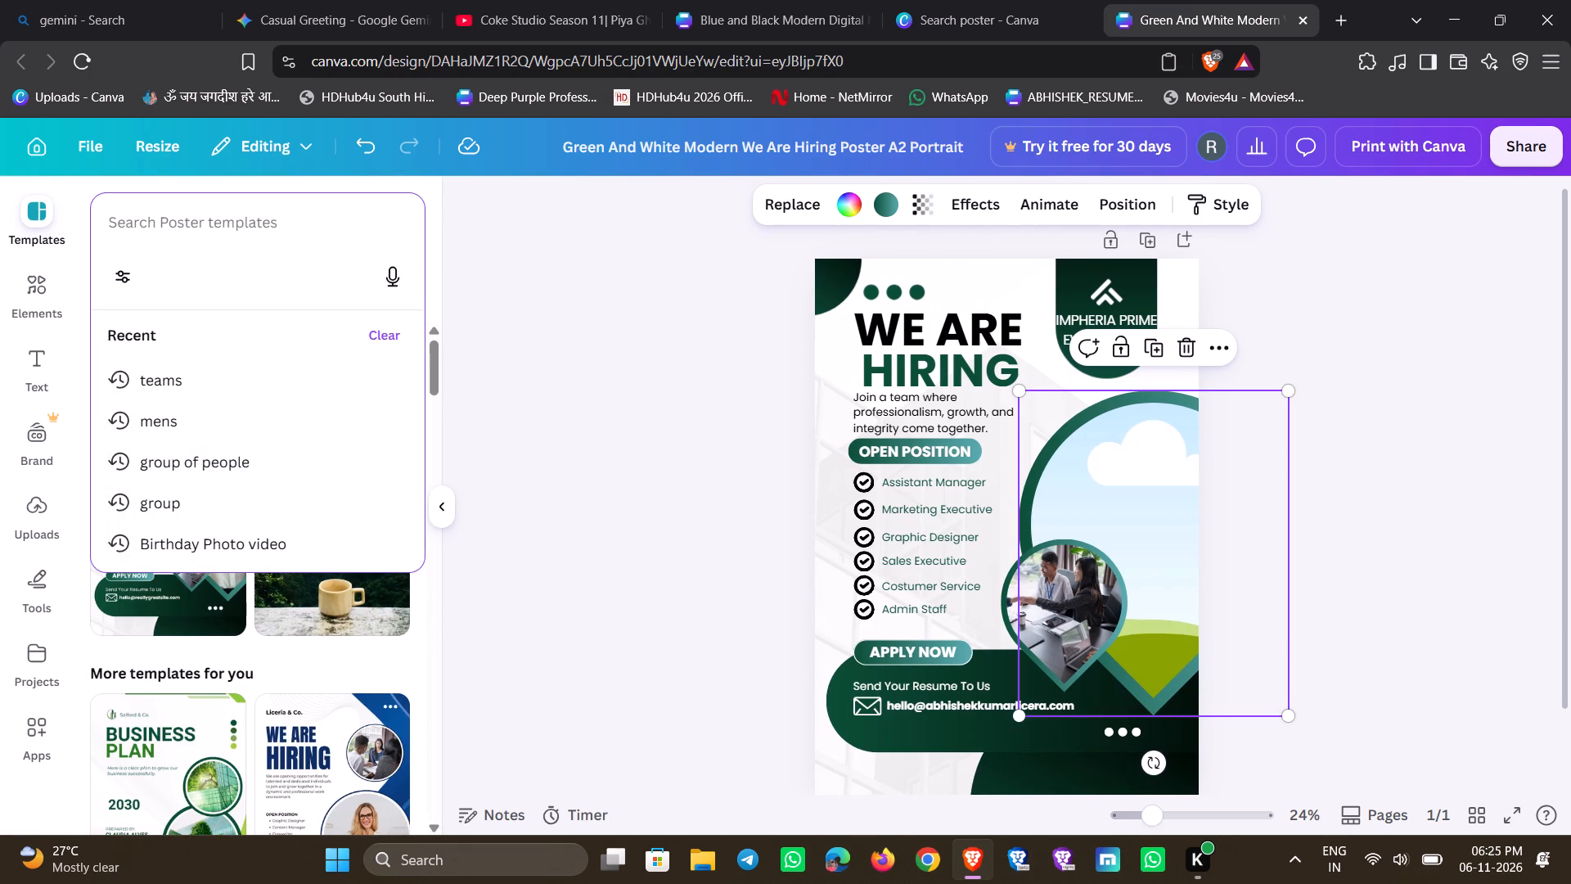
pyautogui.write('STAFF')
pyautogui.press('Return')
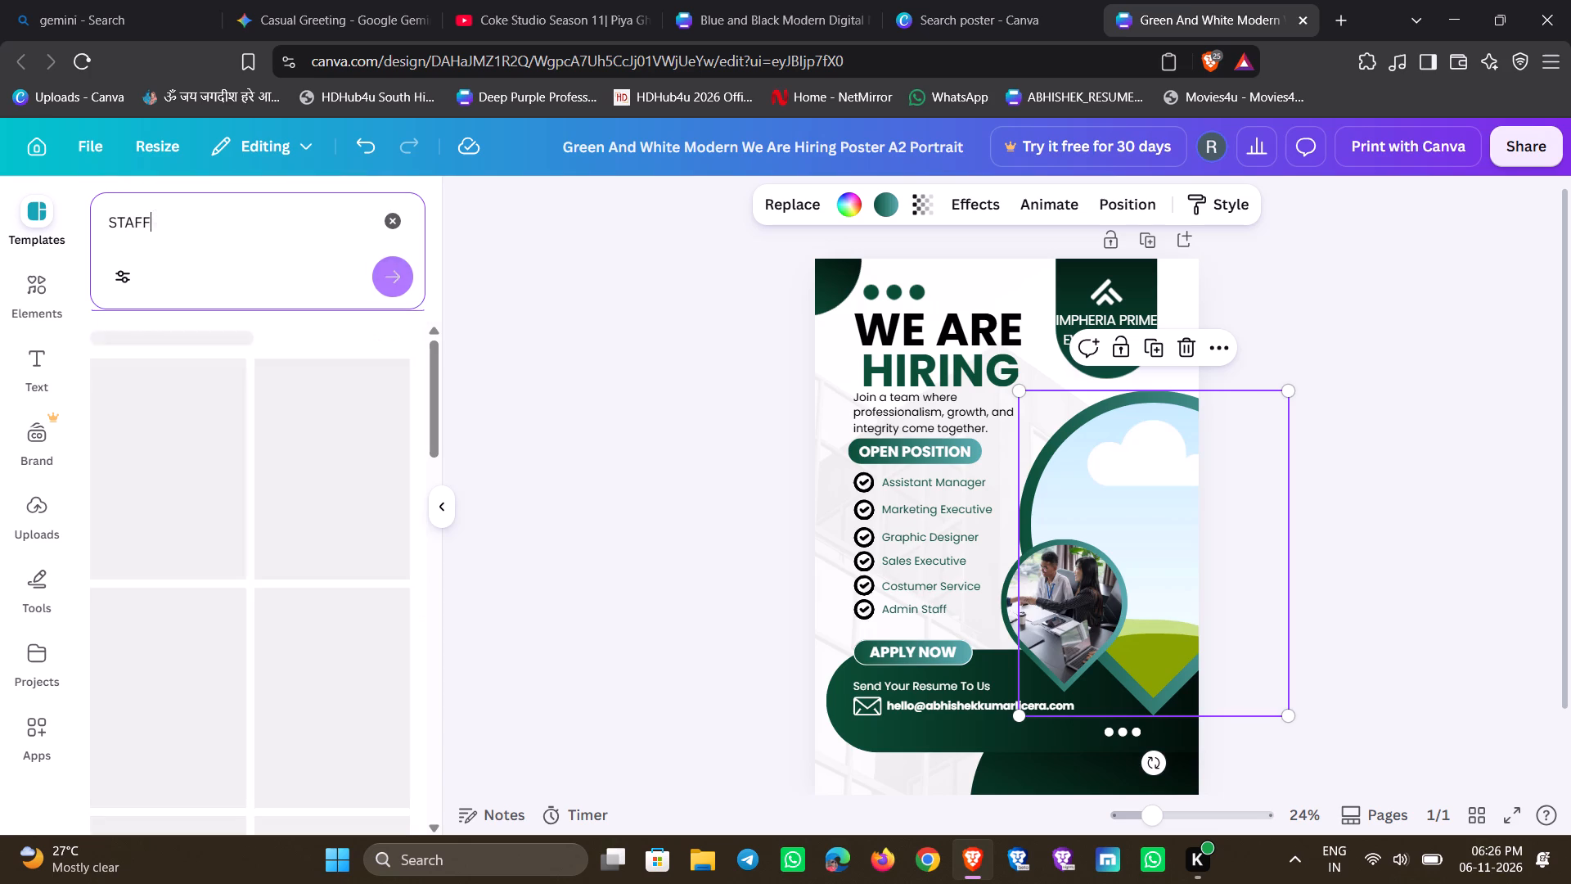
pyautogui.scroll(-4, 218, 446)
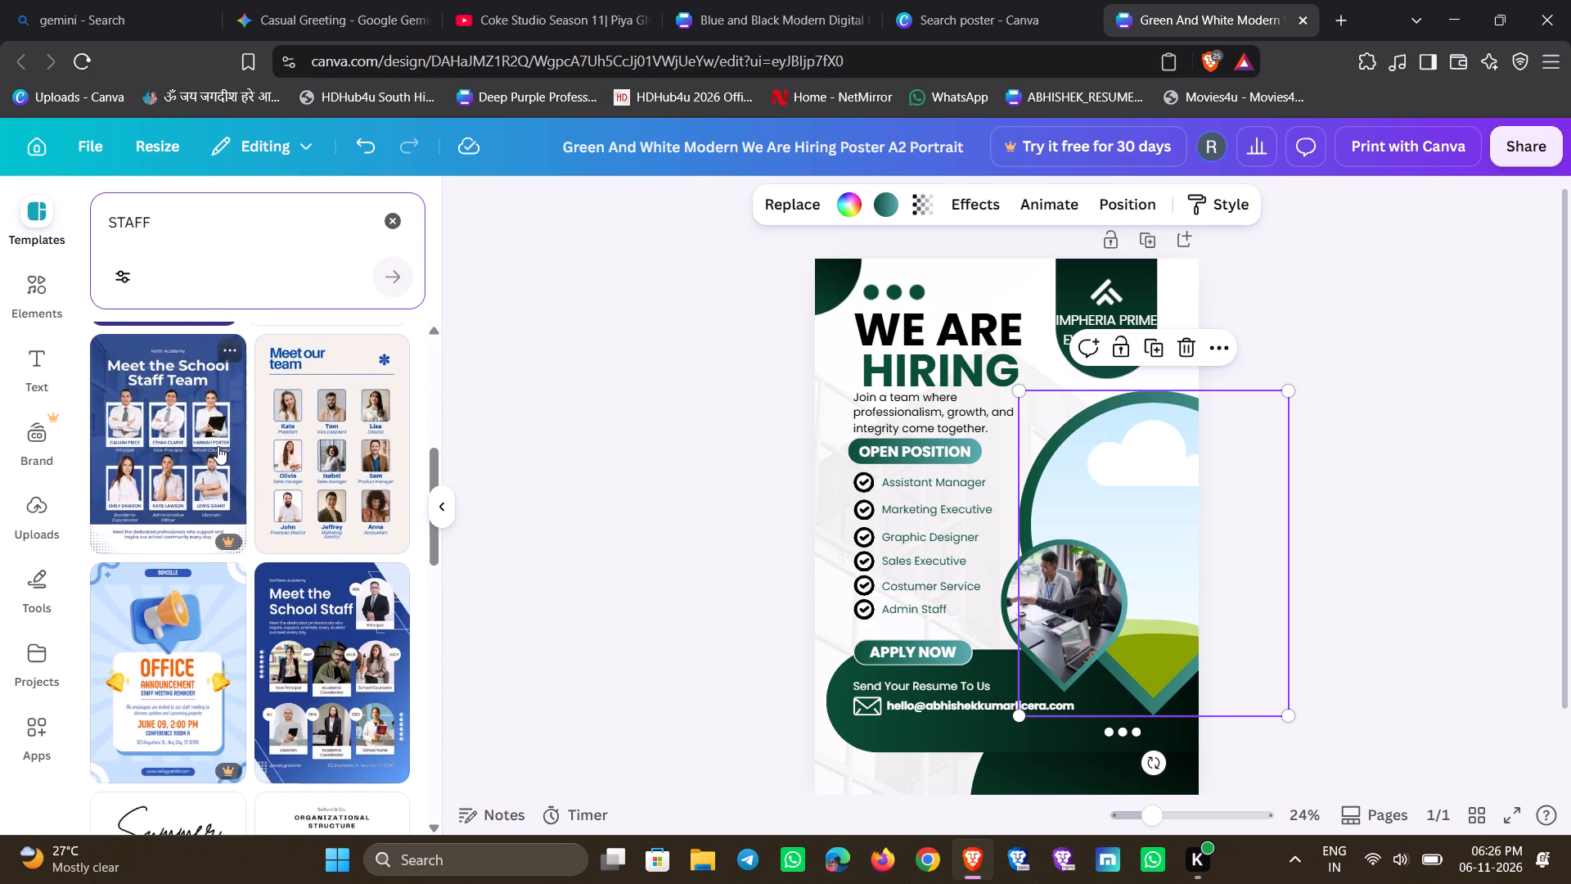
pyautogui.scroll(-5, 218, 446)
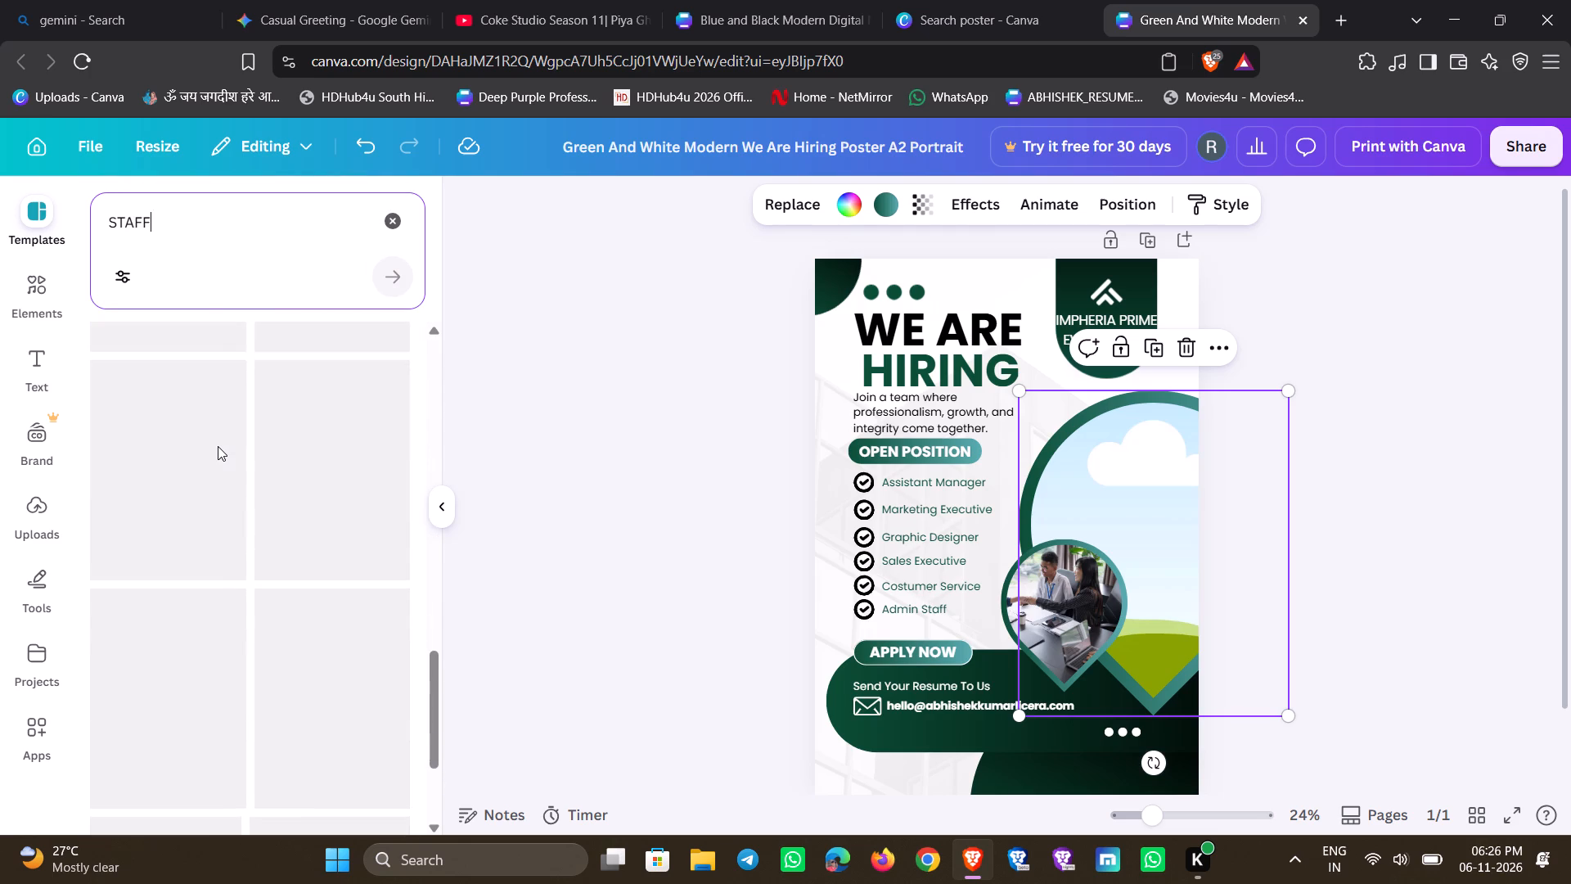
pyautogui.scroll(4, 218, 446)
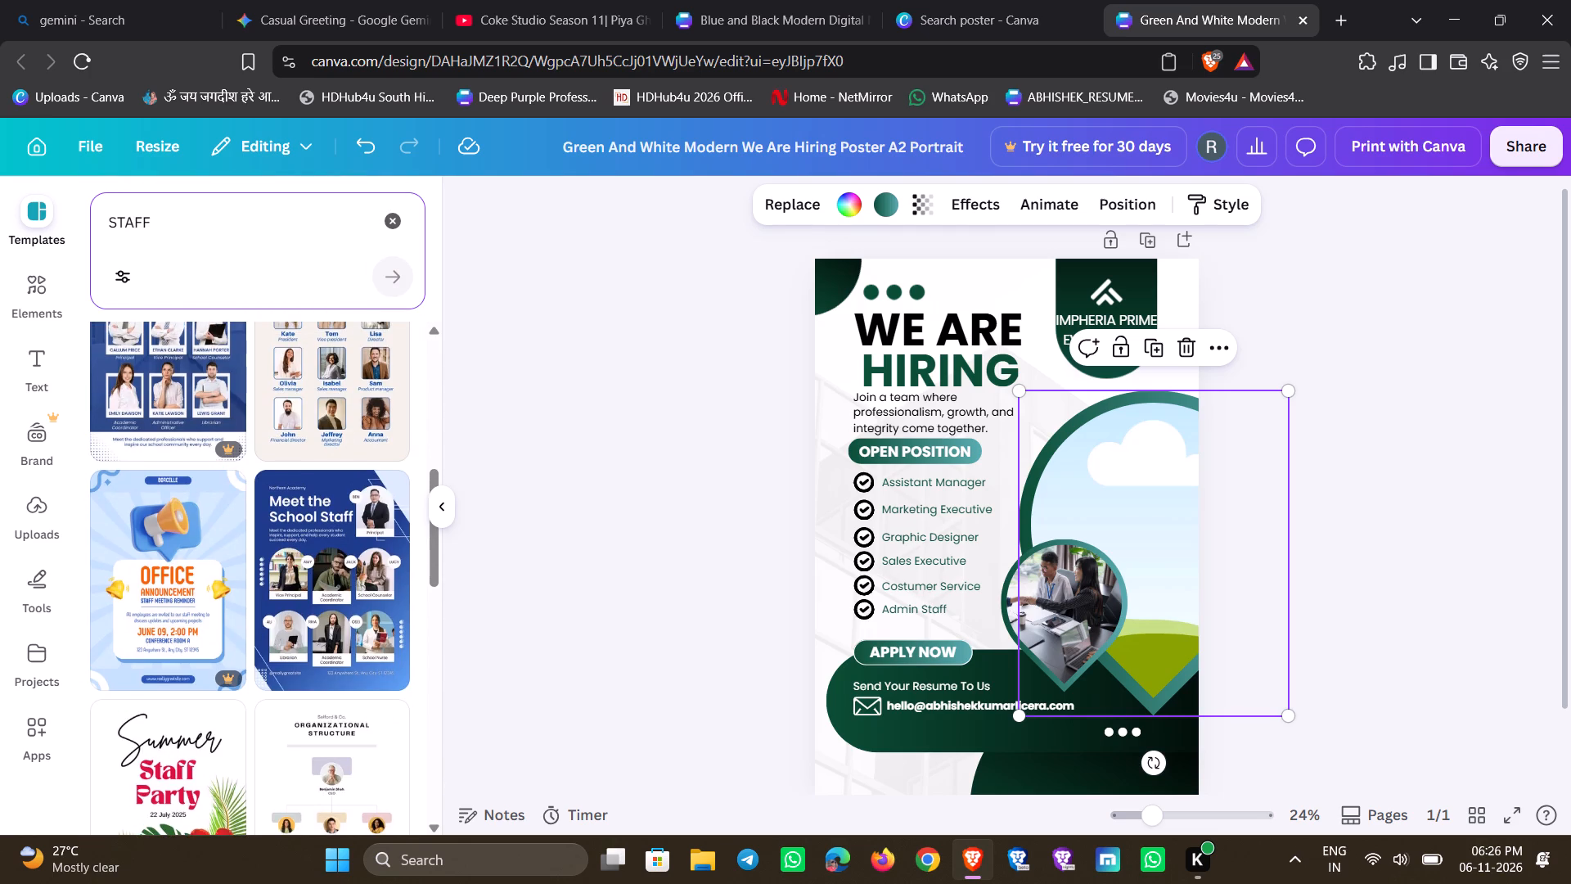
# Search the poster templates for men and look through the results for a picture to fill the large pin-shaped frame.
pyautogui.press('BackSpace')
pyautogui.press('BackSpace')
pyautogui.press('BackSpace')
pyautogui.press('BackSpace')
pyautogui.press('BackSpace')
pyautogui.write('men')
pyautogui.press('Return')
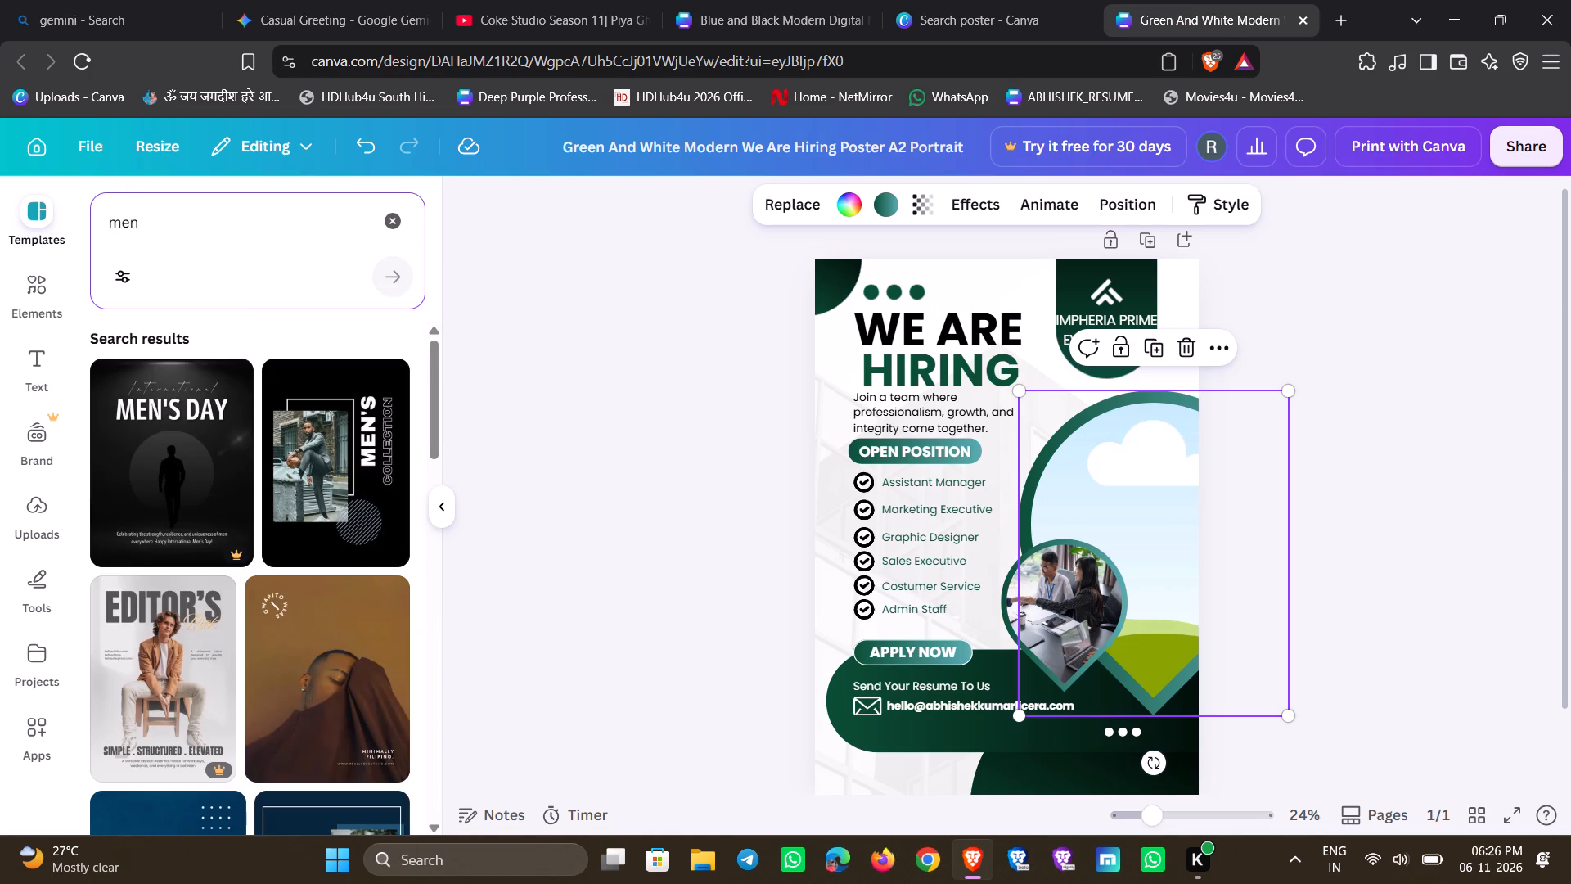
pyautogui.scroll(-2, 317, 389)
pyautogui.scroll(-2, 264, 508)
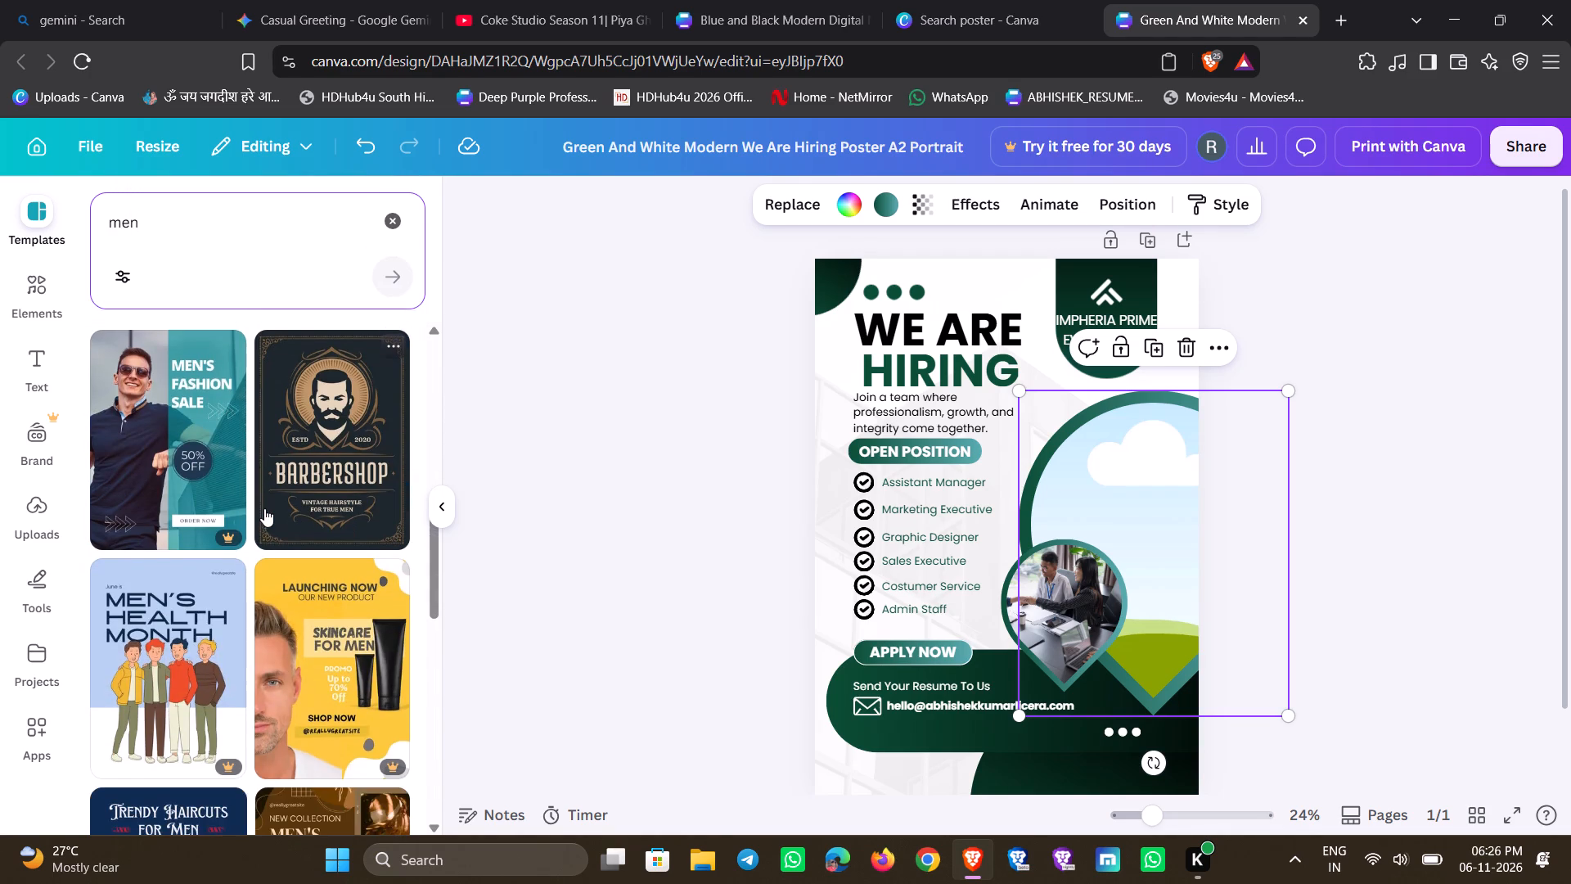
pyautogui.scroll(-3, 402, 431)
pyautogui.scroll(-2, 227, 552)
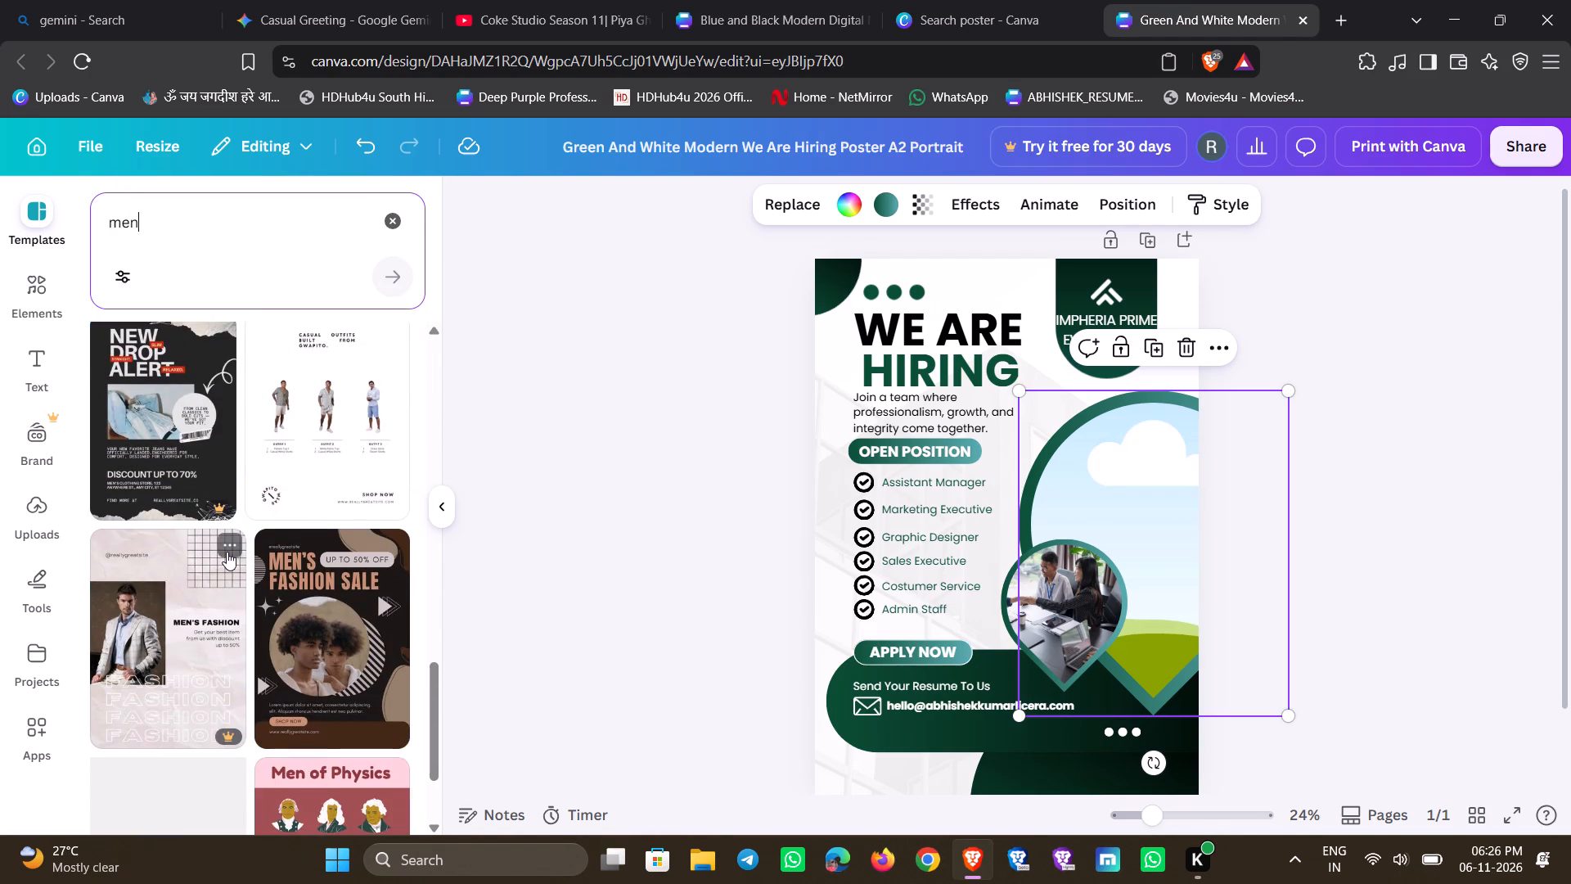
pyautogui.scroll(-4, 227, 552)
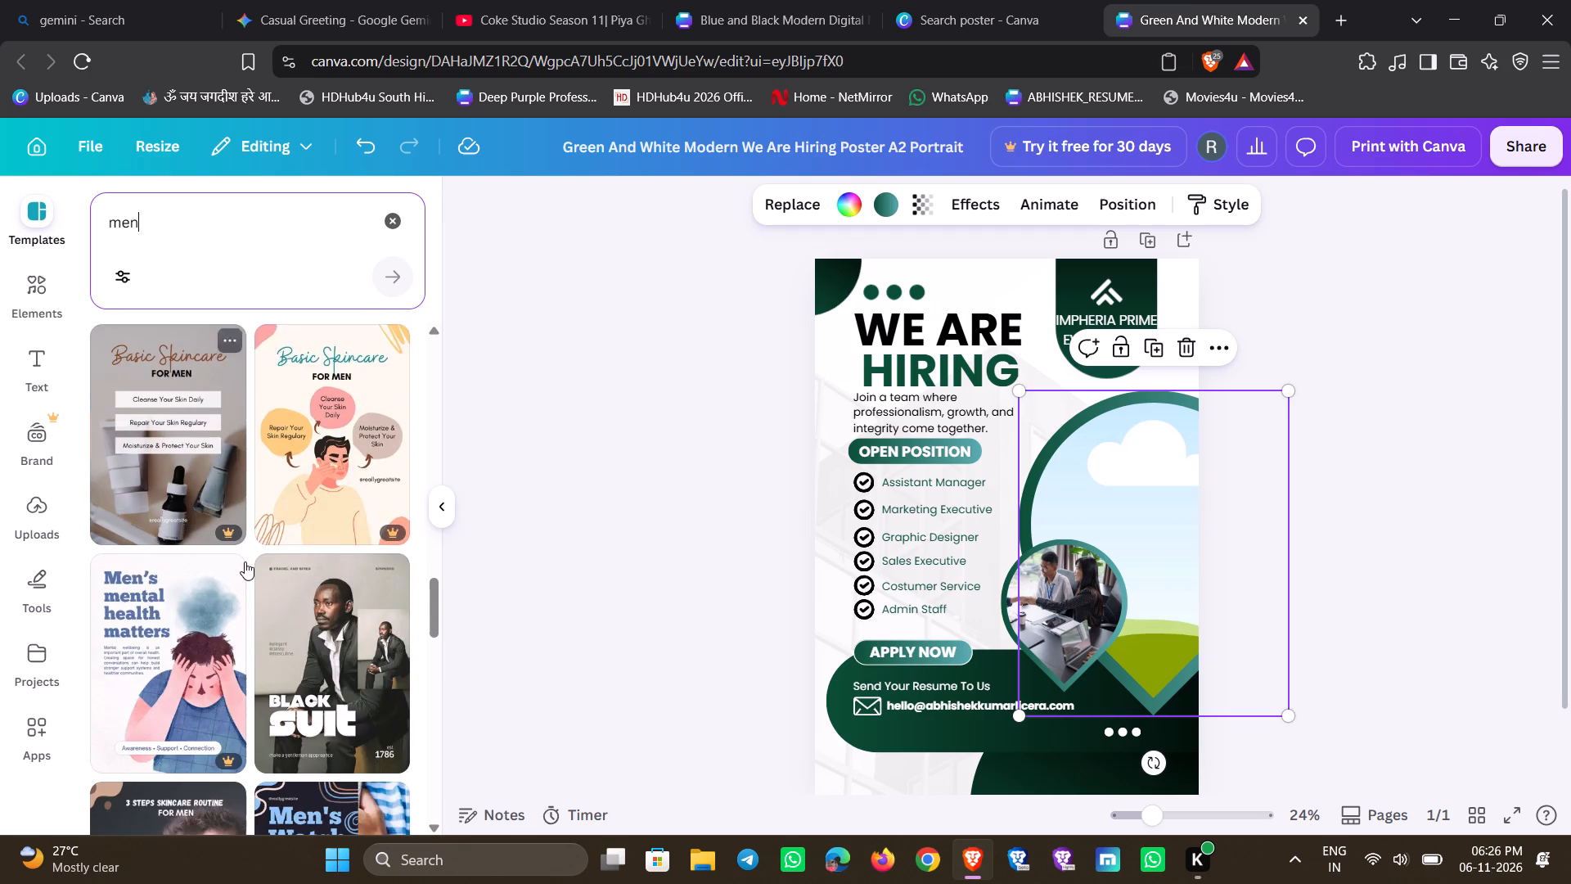
pyautogui.scroll(-6, 245, 562)
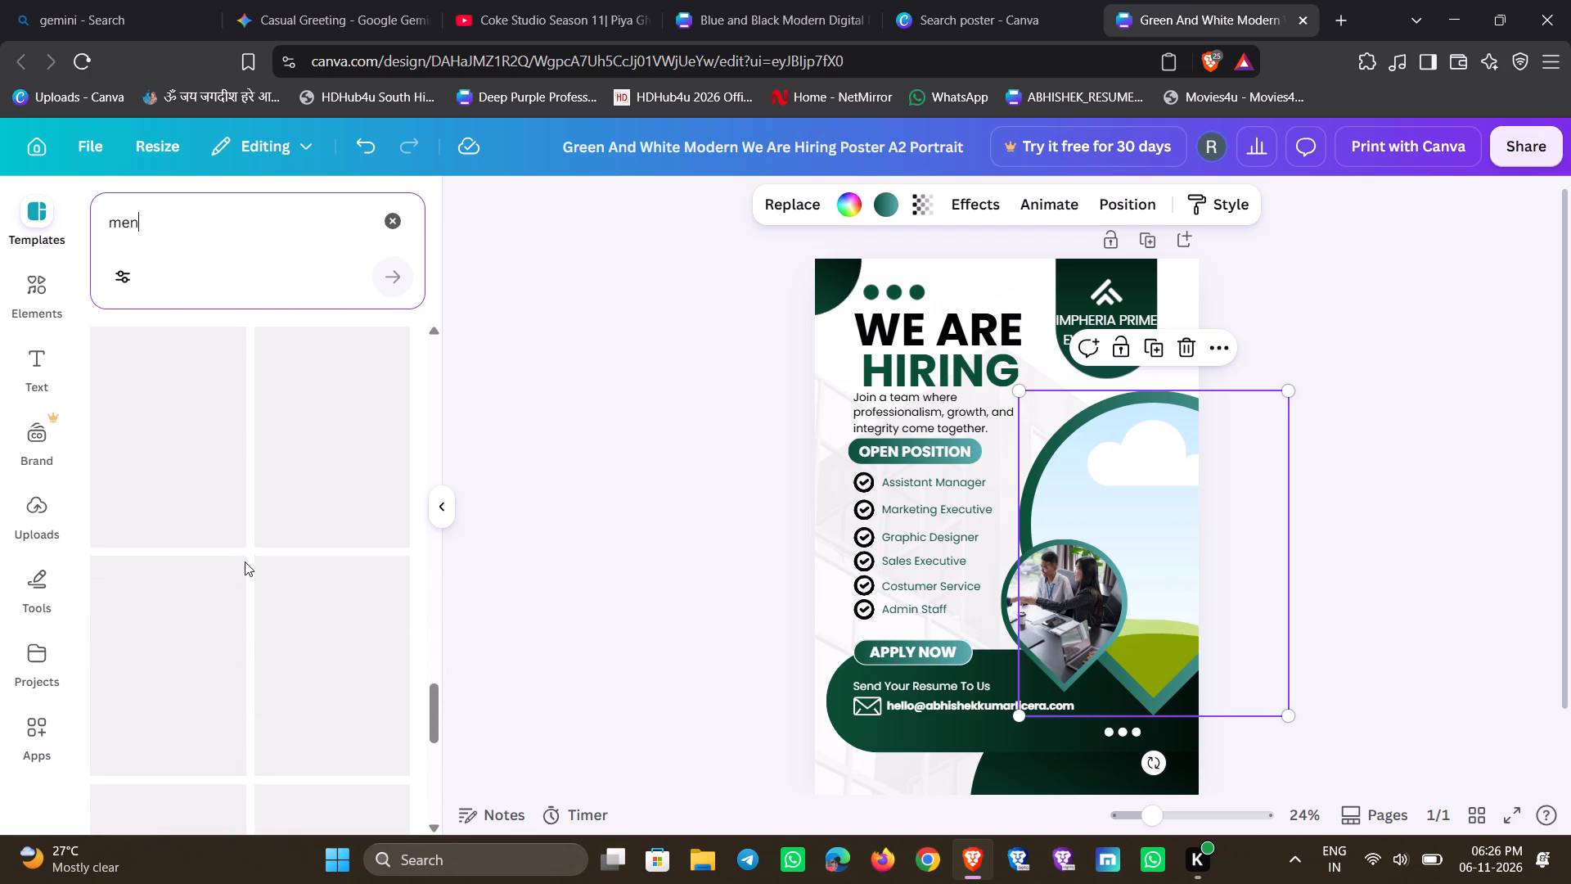
pyautogui.scroll(-3, 291, 472)
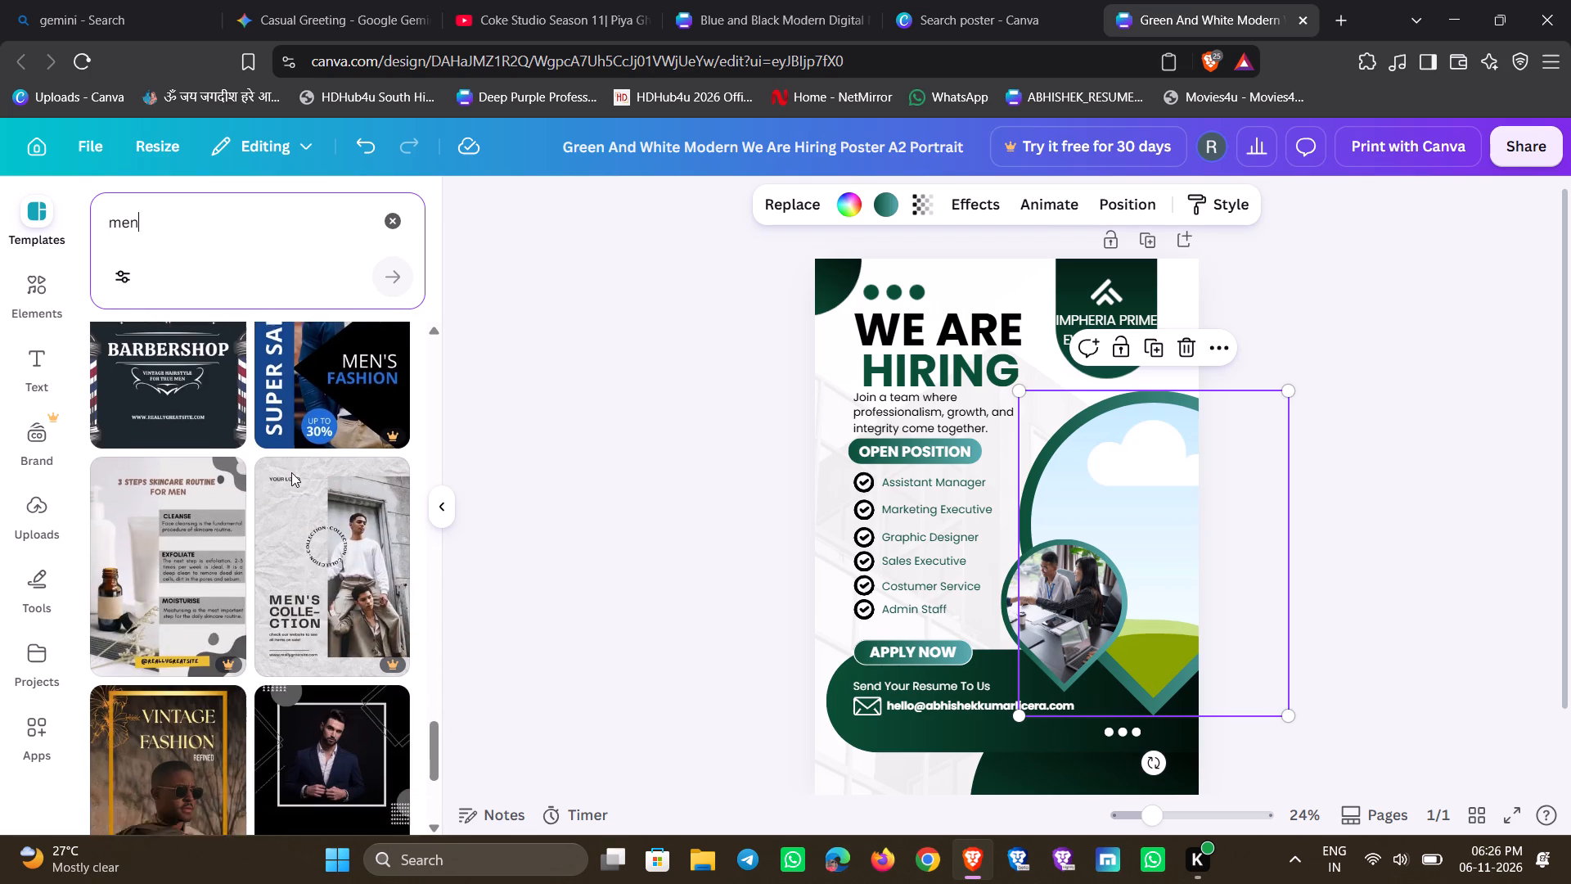
pyautogui.scroll(-9, 291, 472)
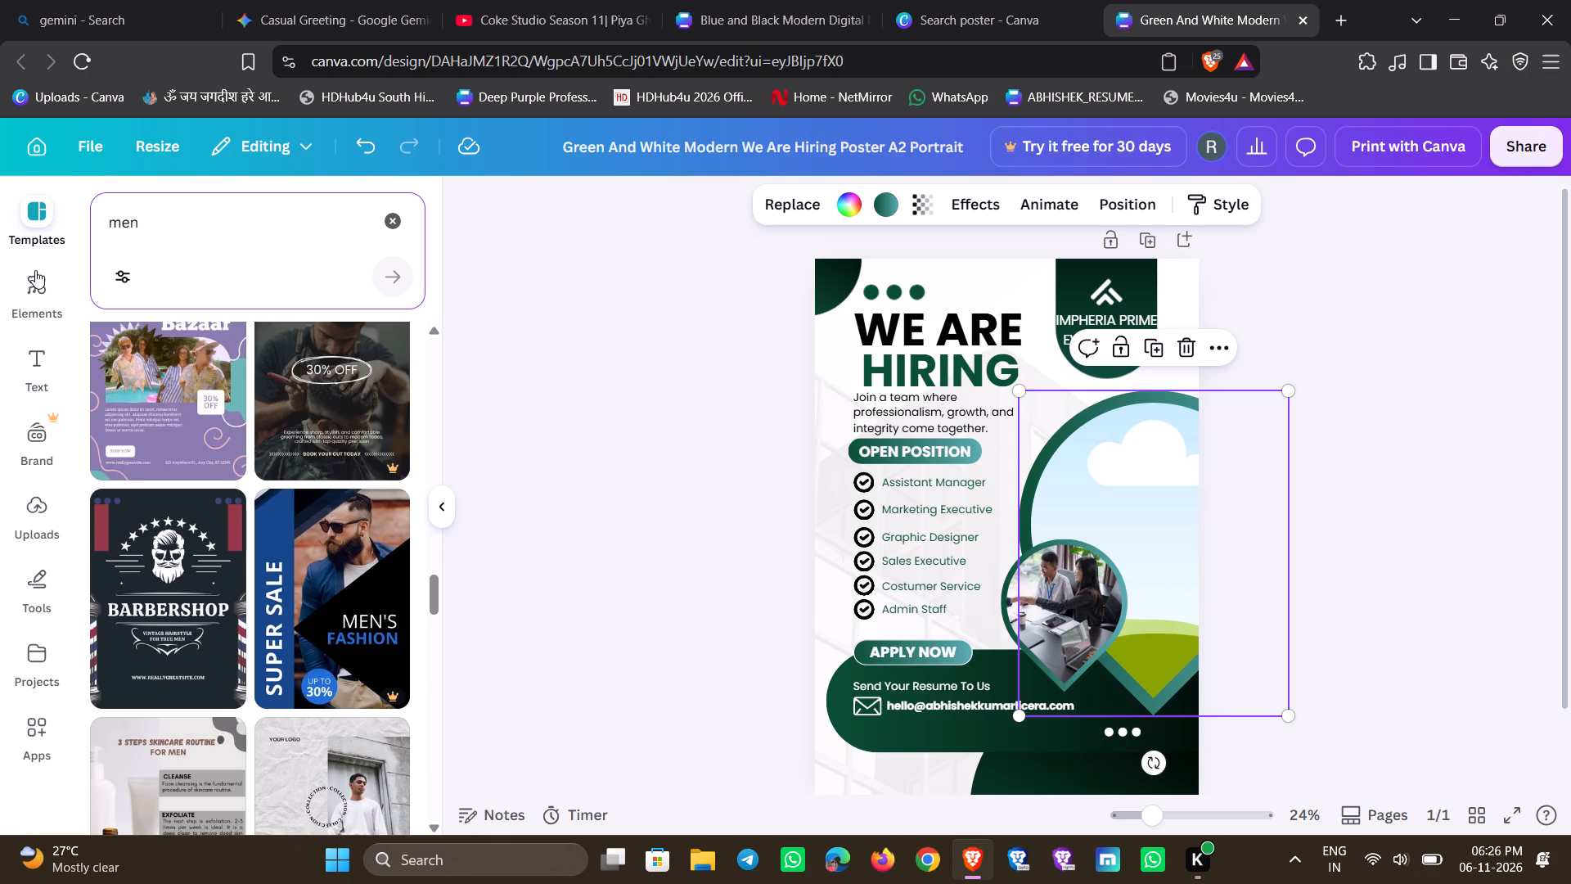
# Search the poster templates for boys and look through the results for a suitable replacement picture.
pyautogui.click(212, 219)
pyautogui.press('BackSpace')
pyautogui.press('BackSpace')
pyautogui.press('BackSpace')
pyautogui.press('BackSpace')
pyautogui.press('BackSpace')
pyautogui.press('BackSpace')
pyautogui.press('BackSpace')
pyautogui.press('BackSpace')
pyautogui.press('BackSpace')
pyautogui.press('BackSpace')
pyautogui.press('BackSpace')
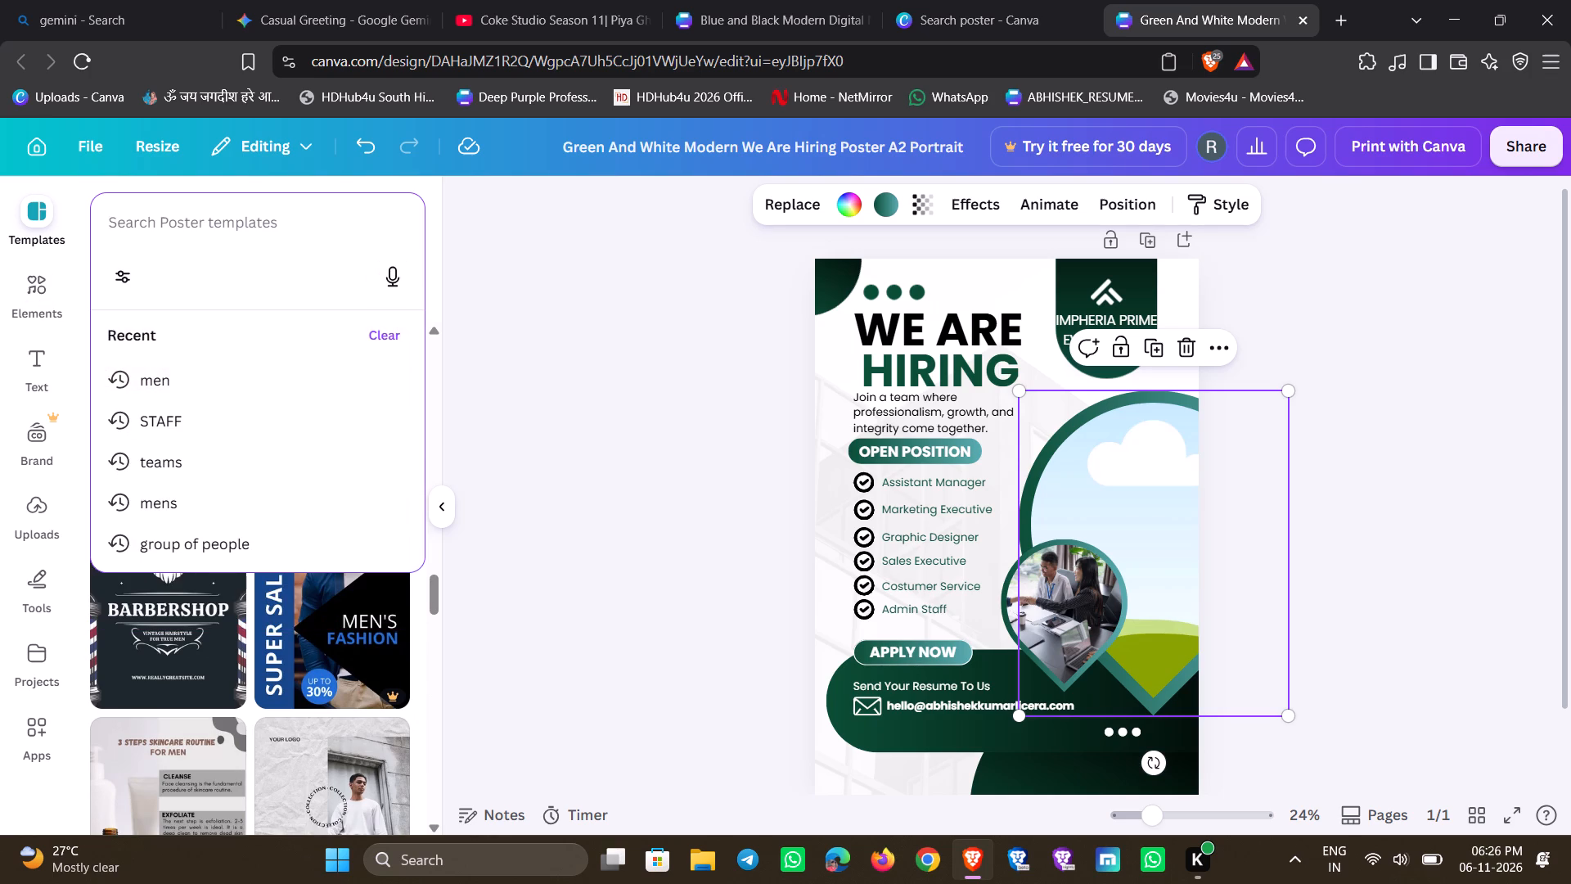
pyautogui.write('boys')
pyautogui.press('Return')
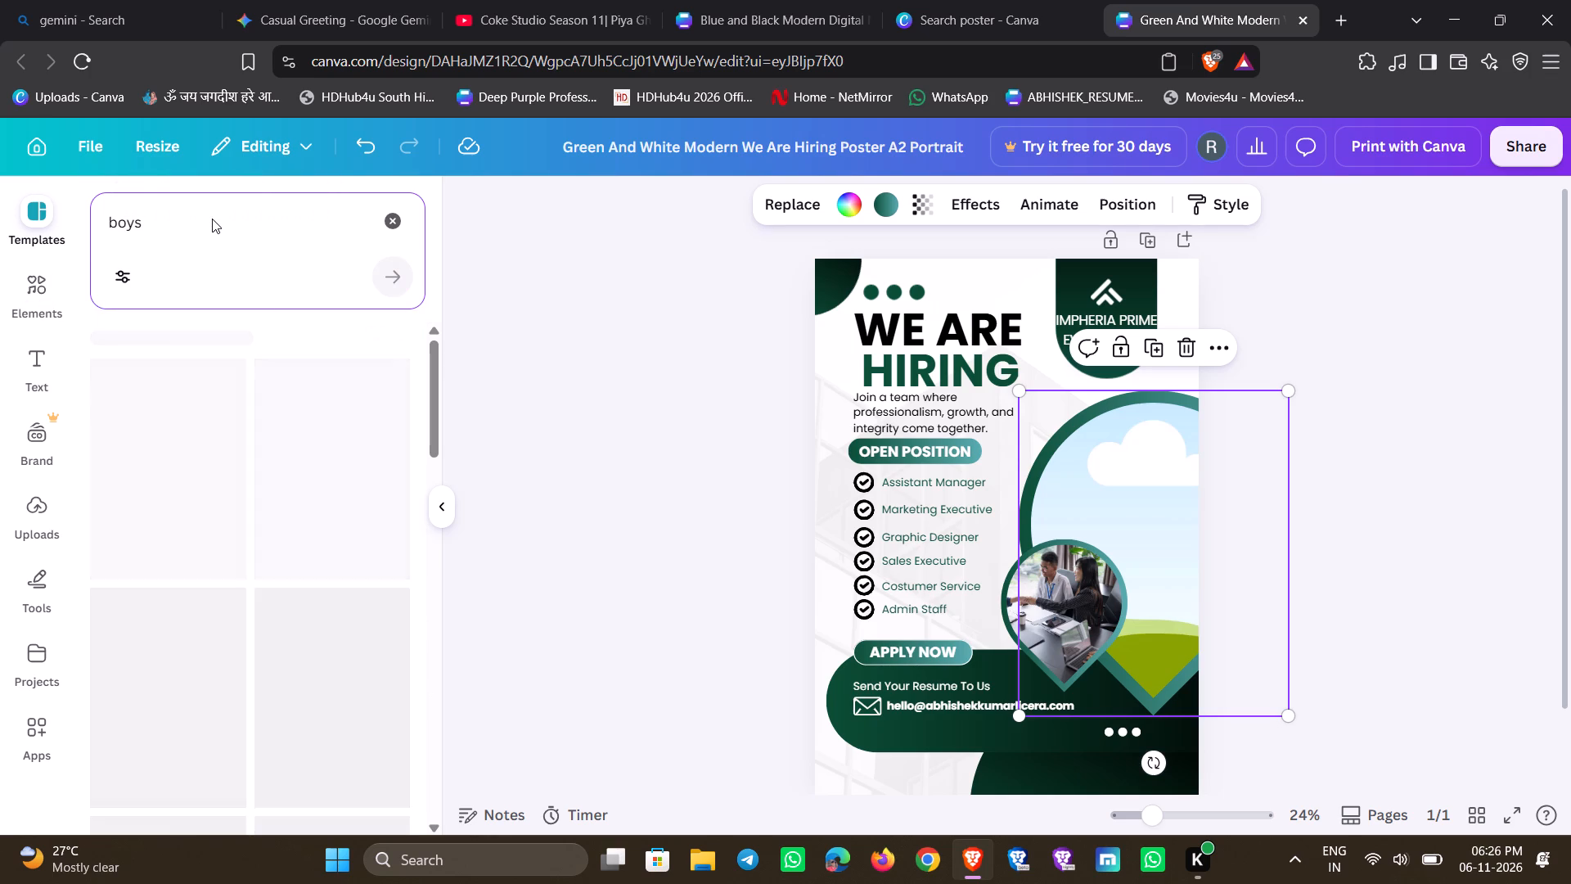
pyautogui.scroll(-3, 333, 409)
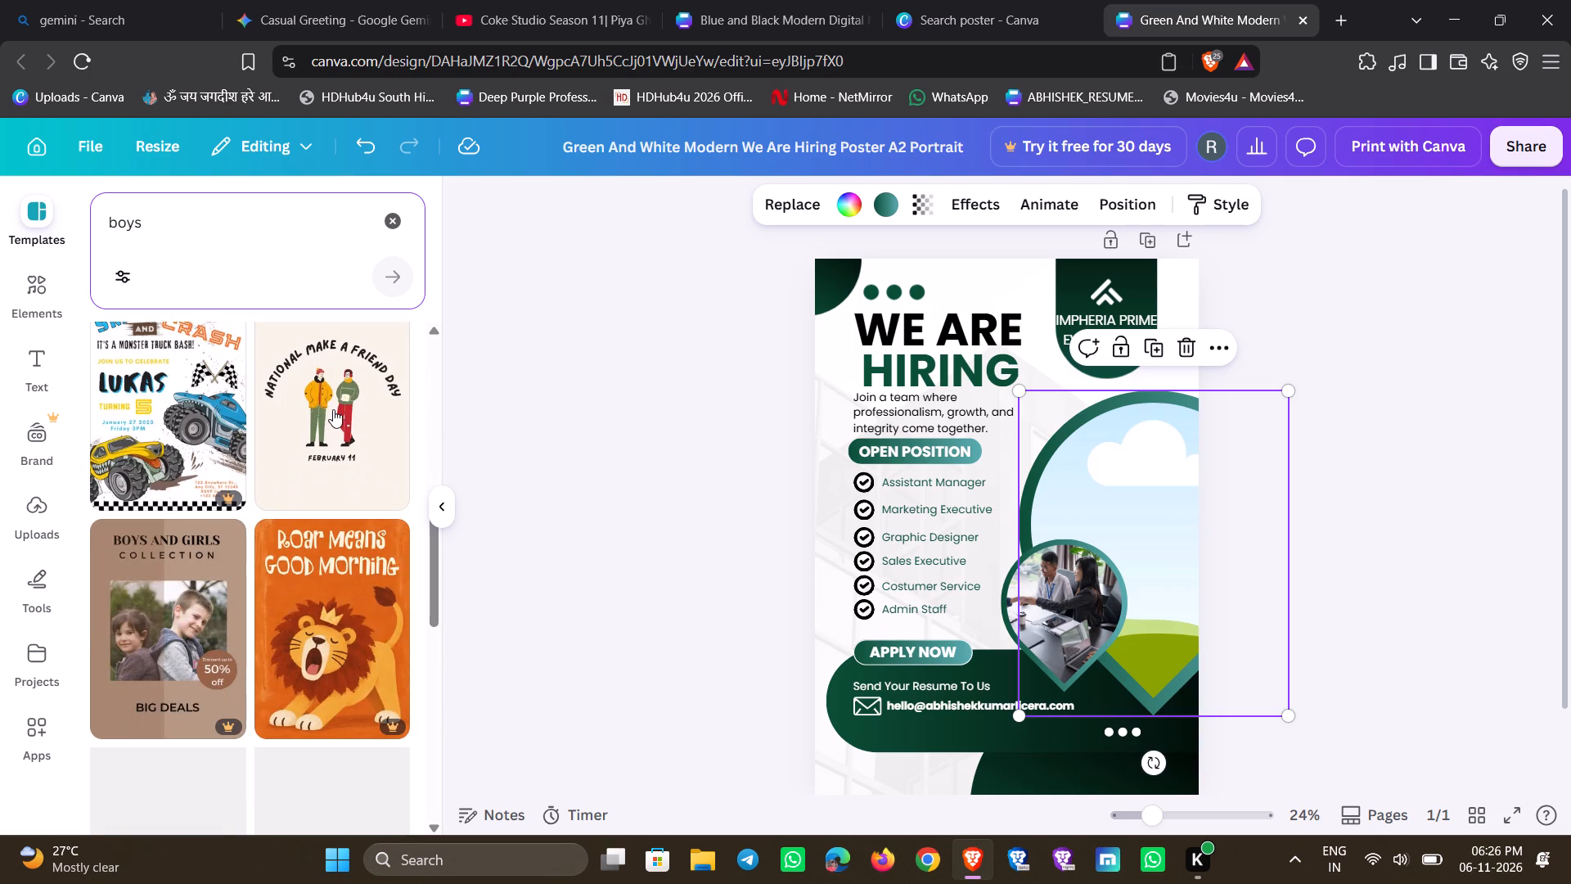
pyautogui.scroll(-3, 333, 409)
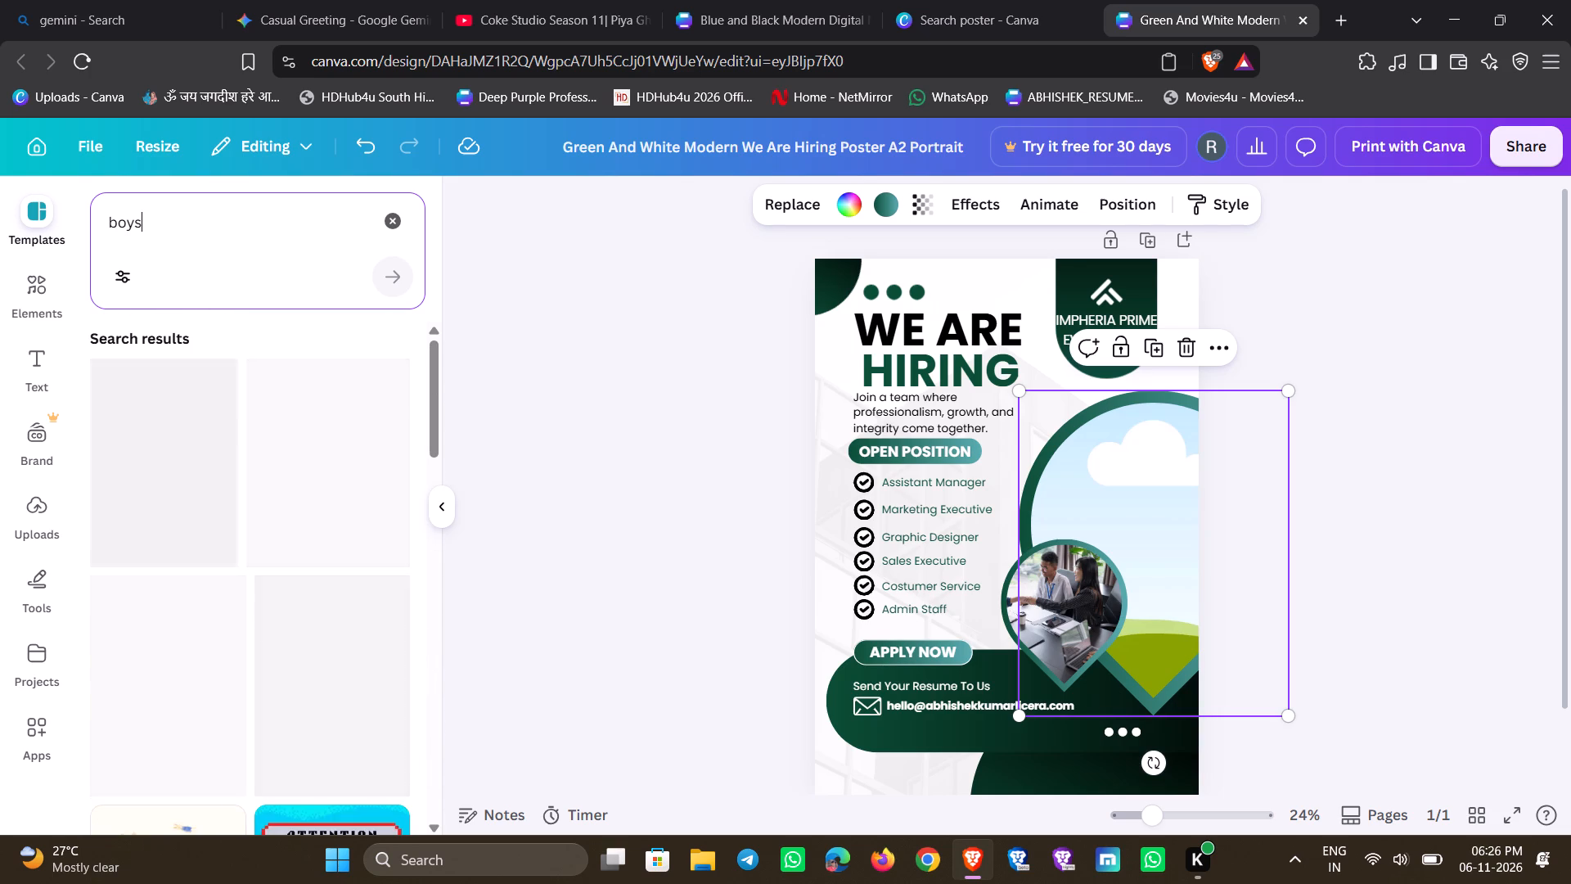
# Switch from the poster templates to the elements library to look for a replacement picture.
pyautogui.click(38, 293)
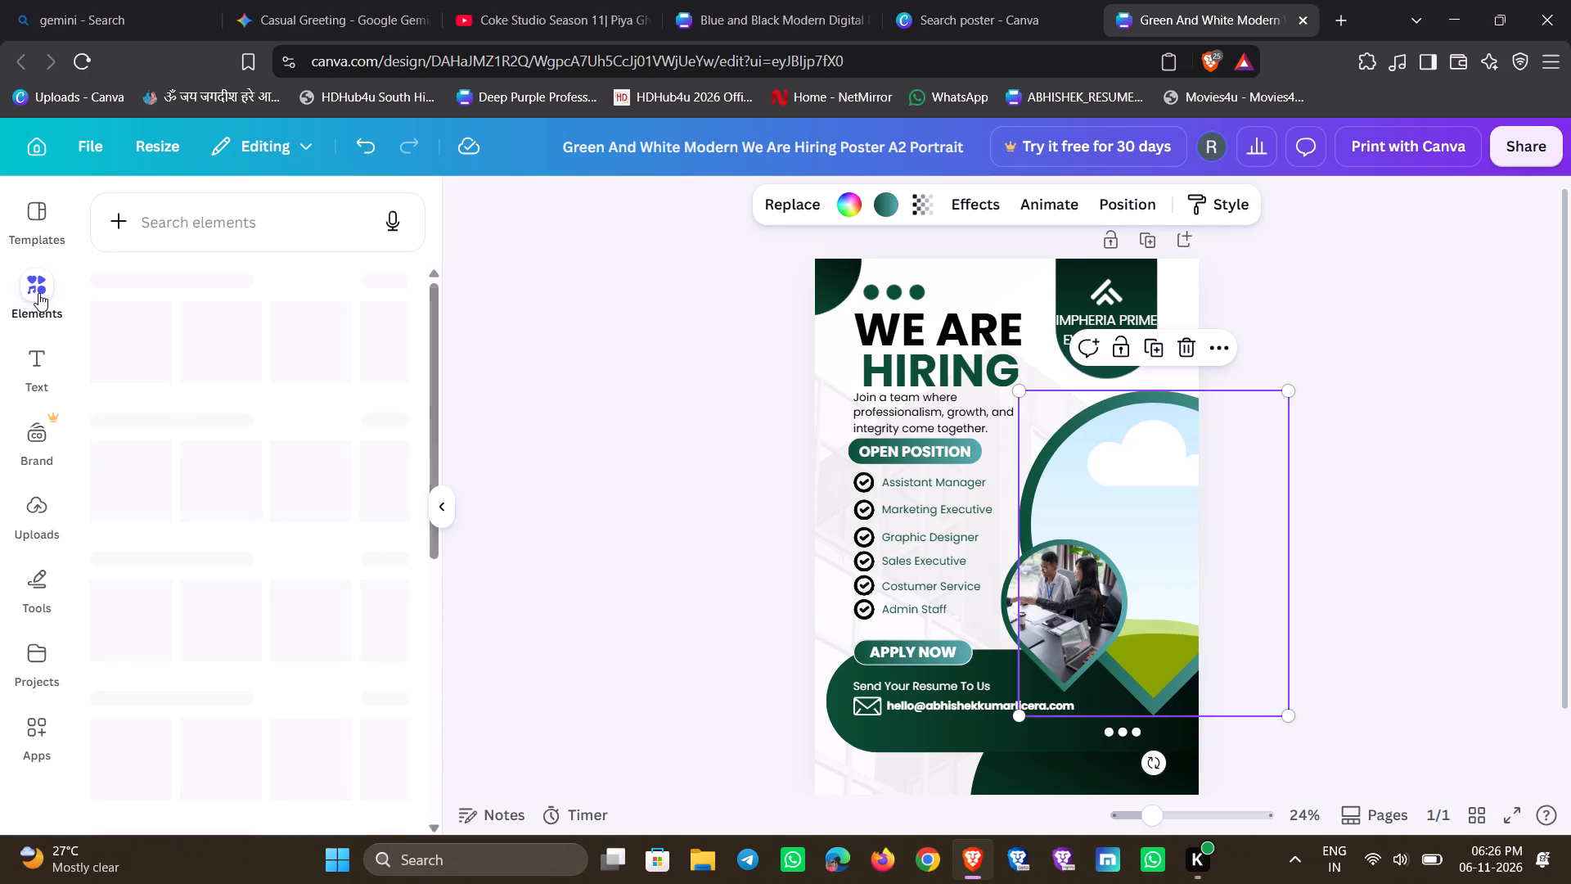
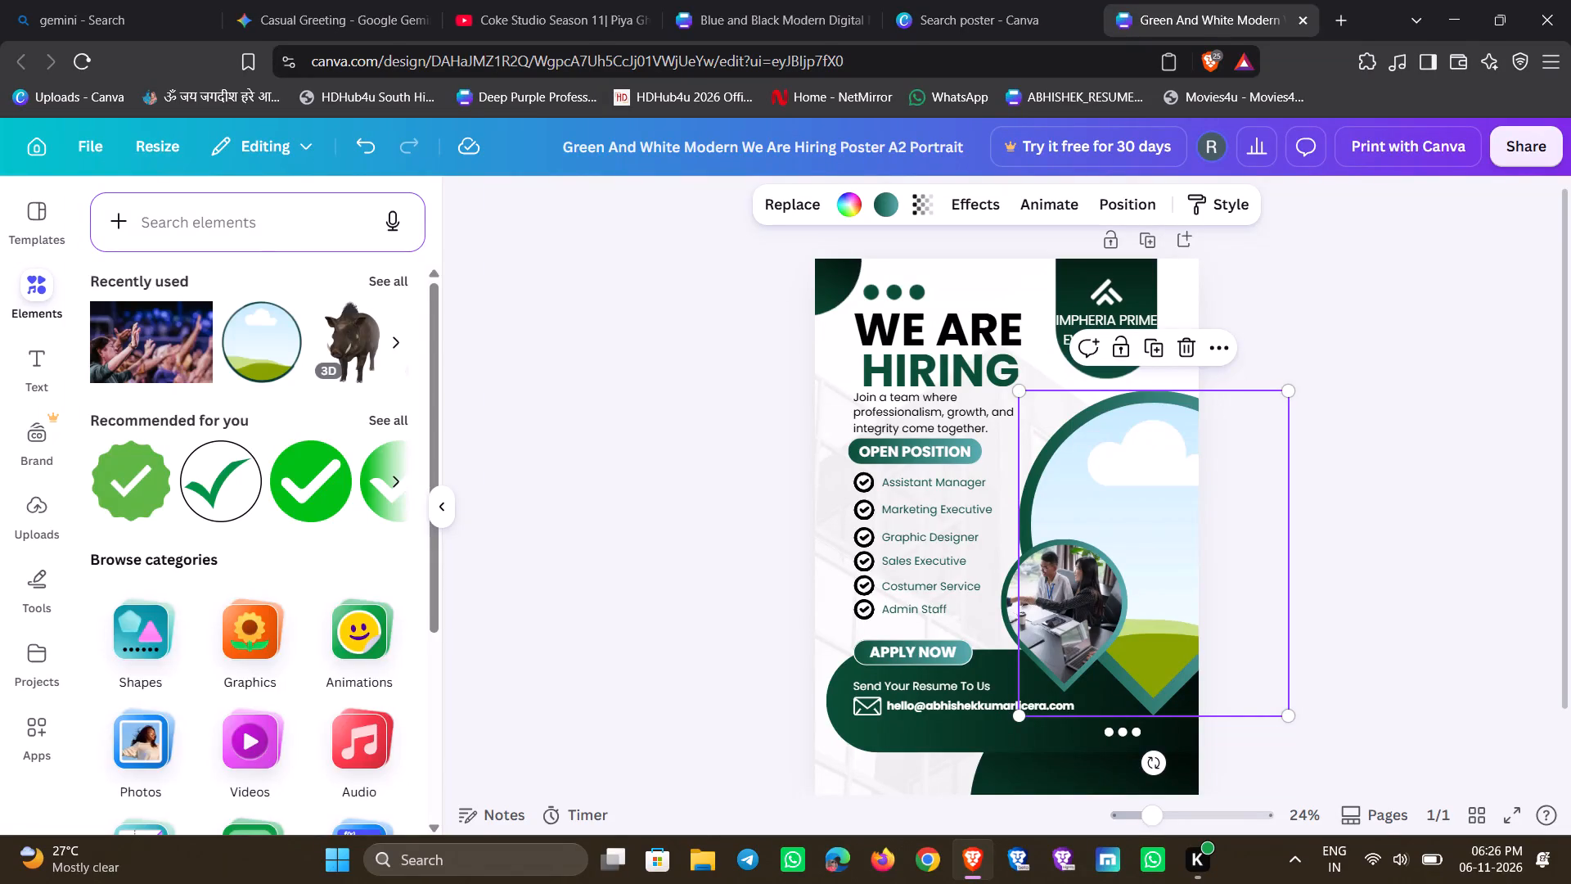
# Search the elements library for men, limit the results to photos, and look through them for a picture for the large pin-shaped frame.
pyautogui.click(182, 223)
pyautogui.write('men')
pyautogui.press('Return')
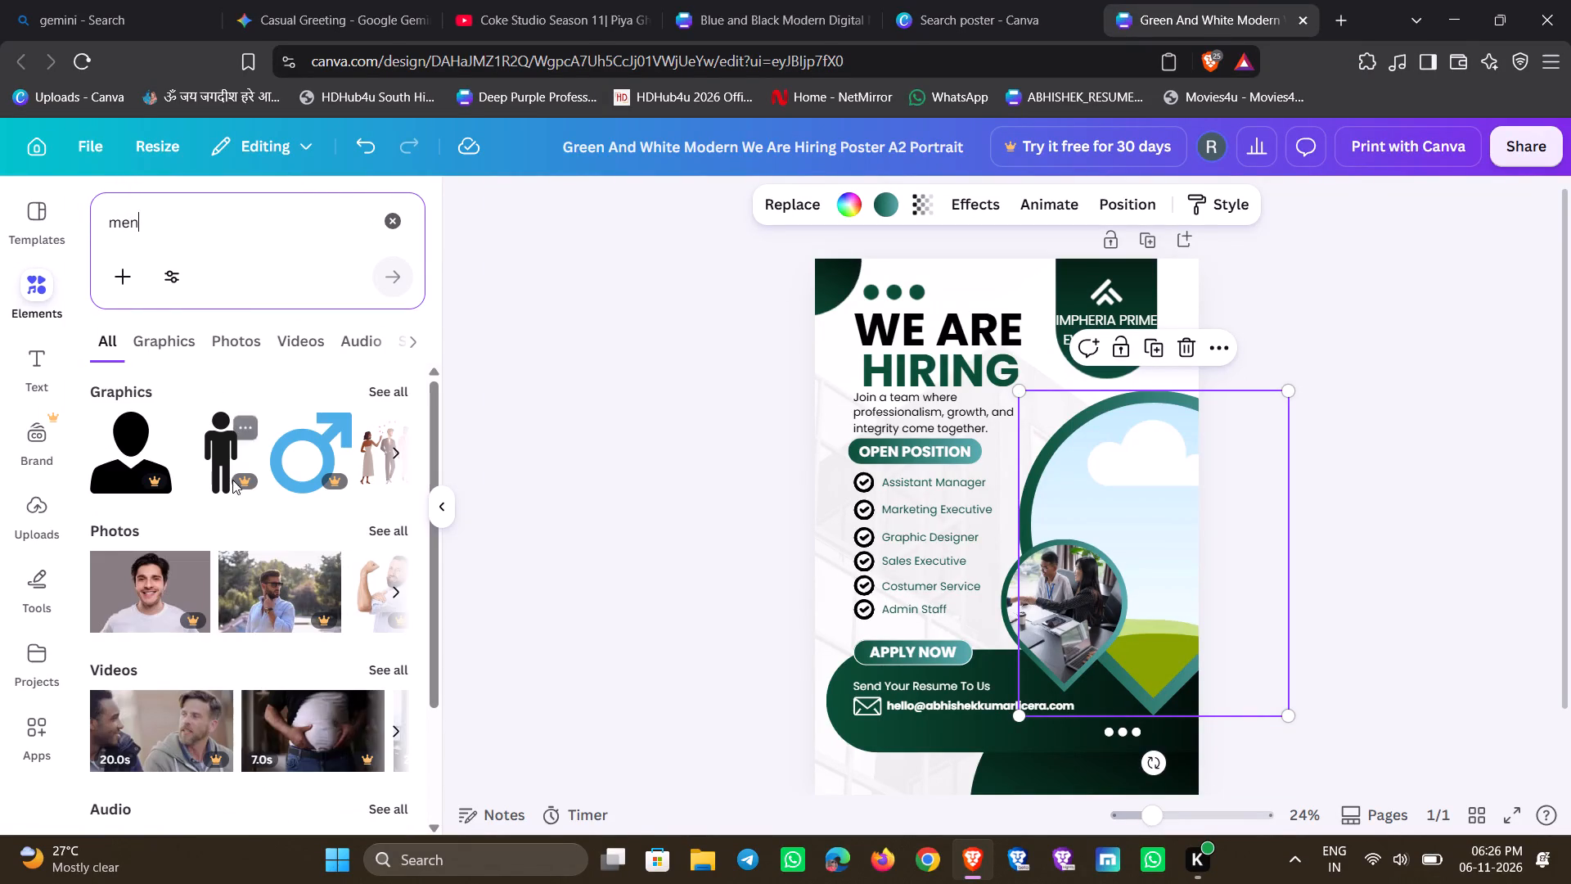
pyautogui.scroll(-2, 232, 480)
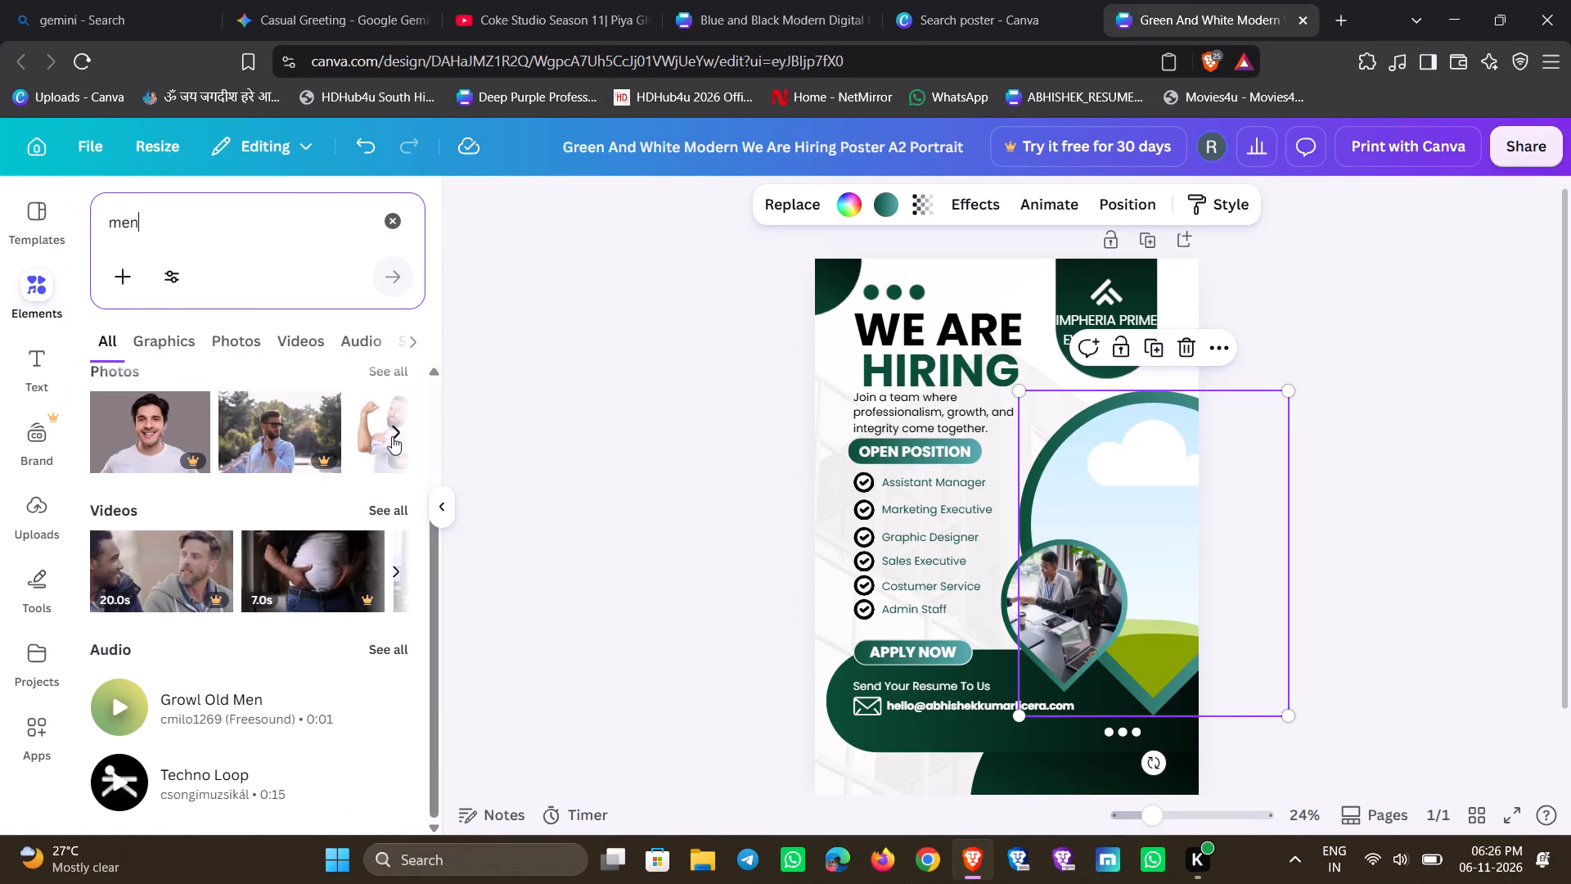
pyautogui.click(396, 435)
pyautogui.click(396, 435)
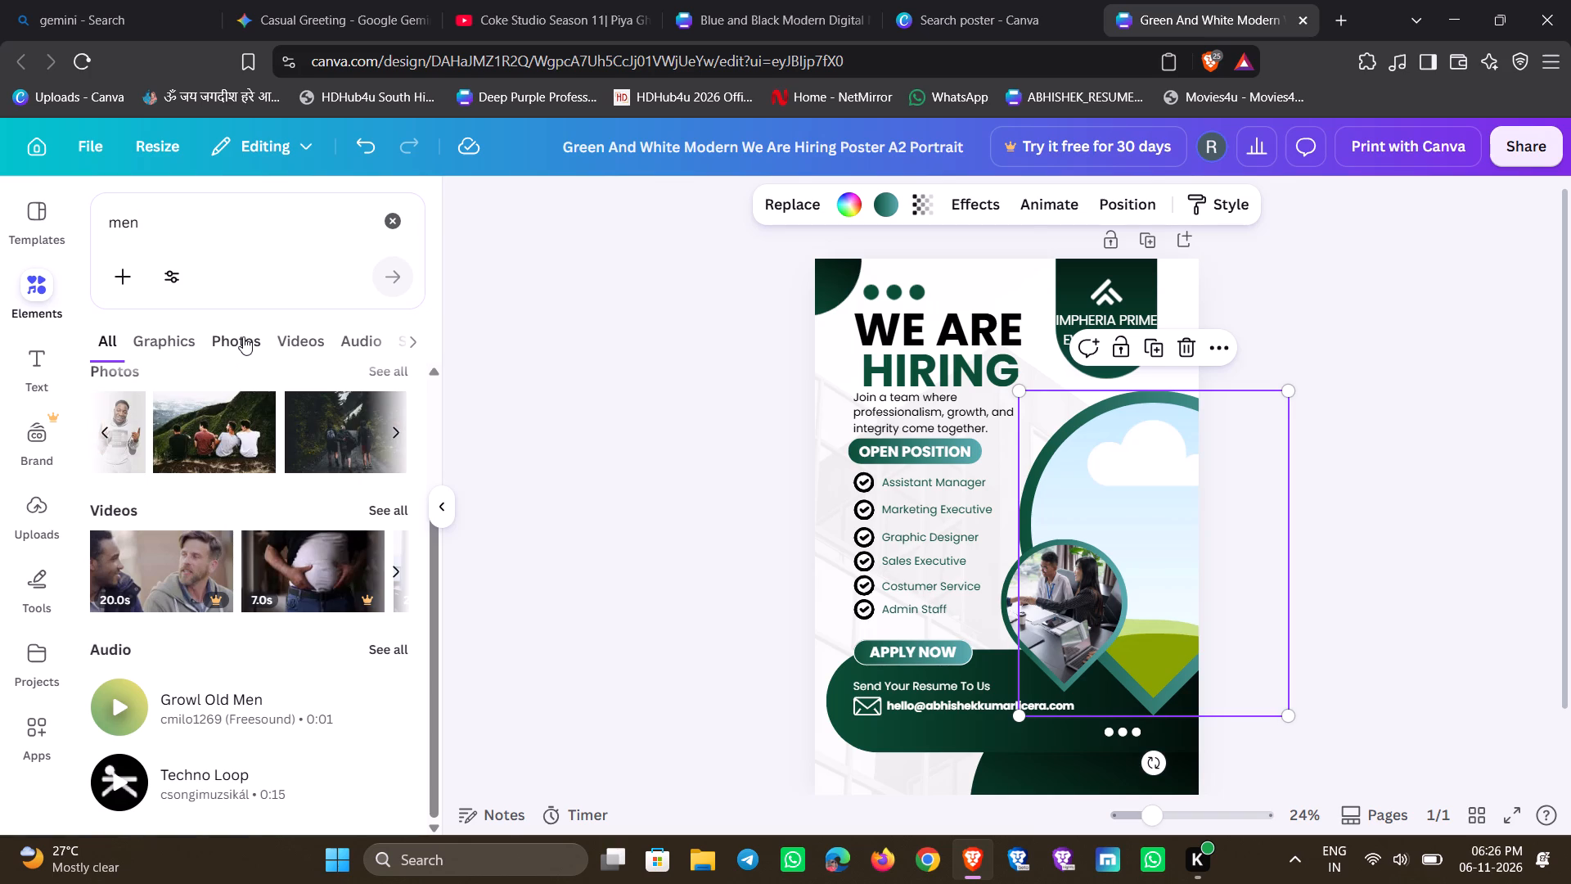
pyautogui.click(243, 336)
pyautogui.scroll(-2, 250, 589)
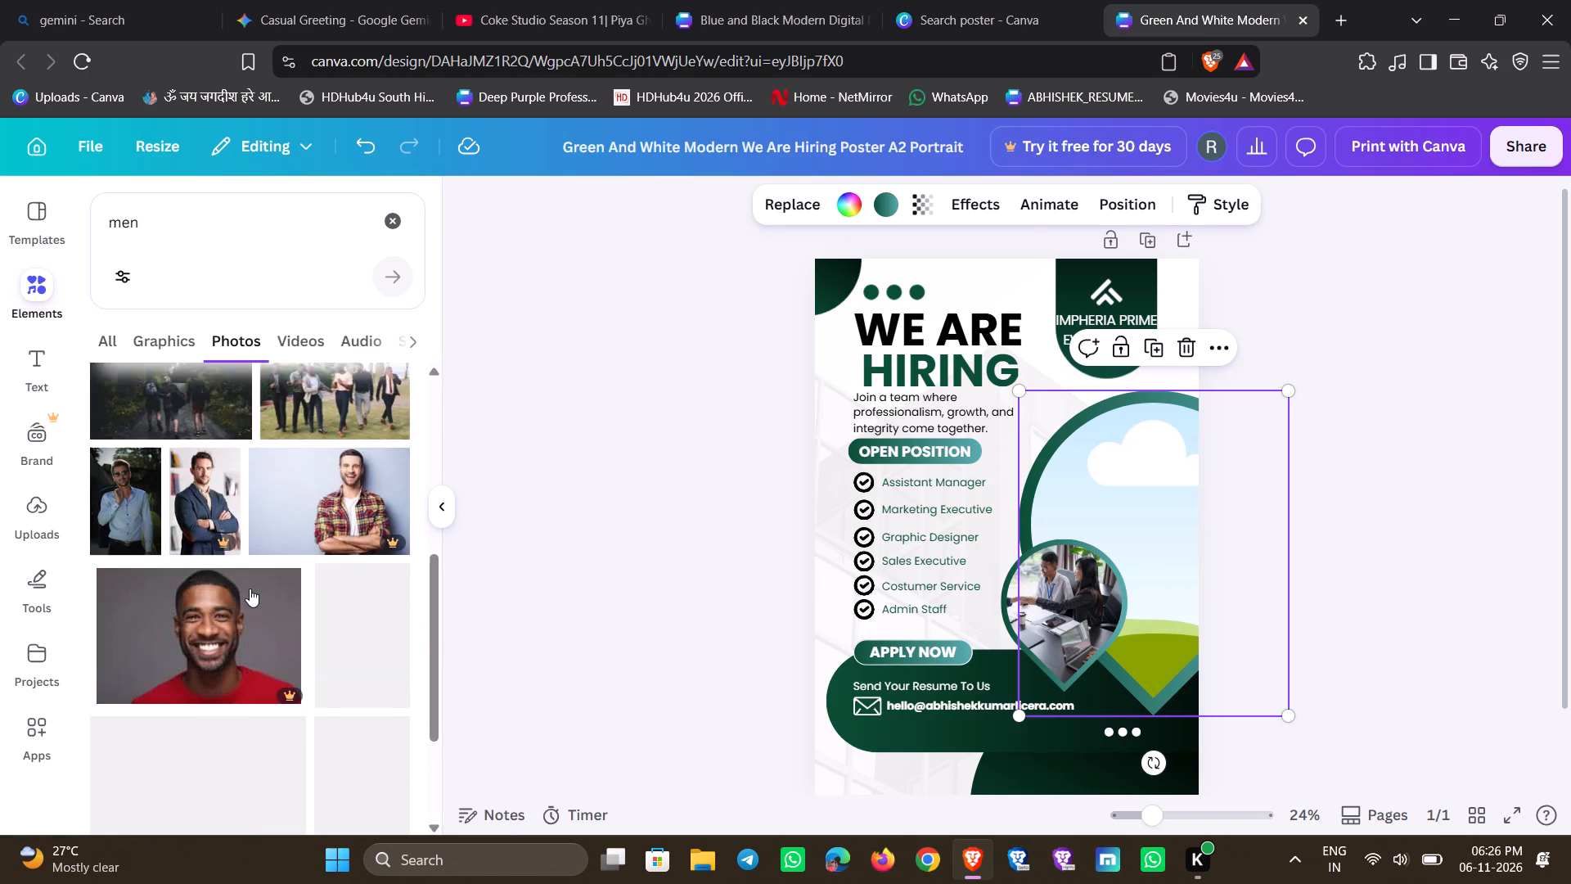
pyautogui.scroll(-1, 250, 589)
pyautogui.hscroll(1, 250, 589)
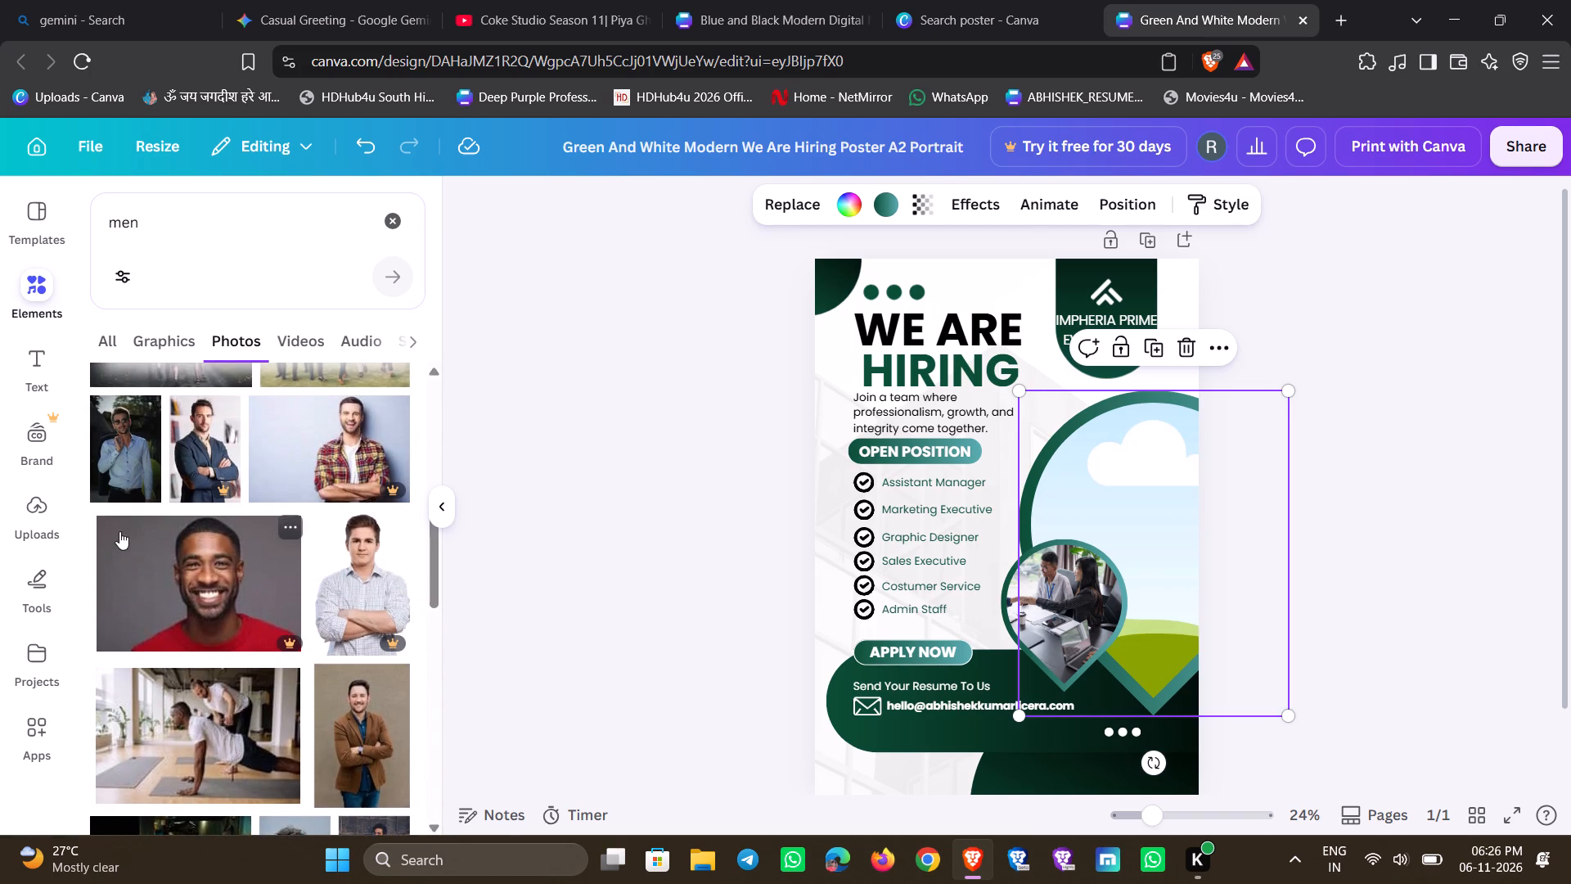
pyautogui.scroll(-3, 233, 507)
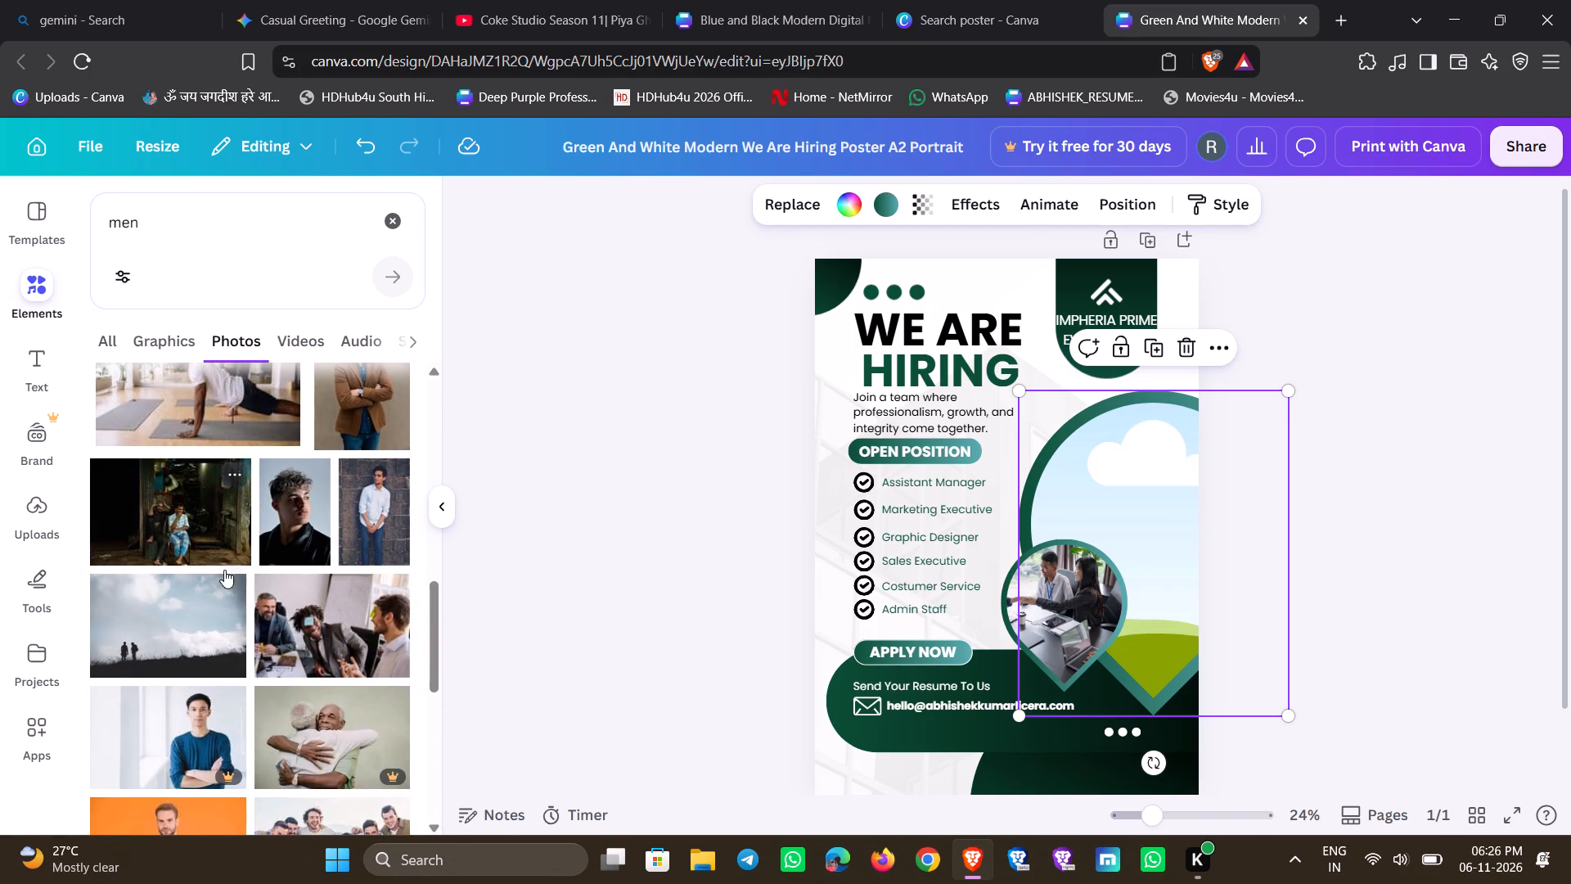
pyautogui.scroll(-5, 224, 570)
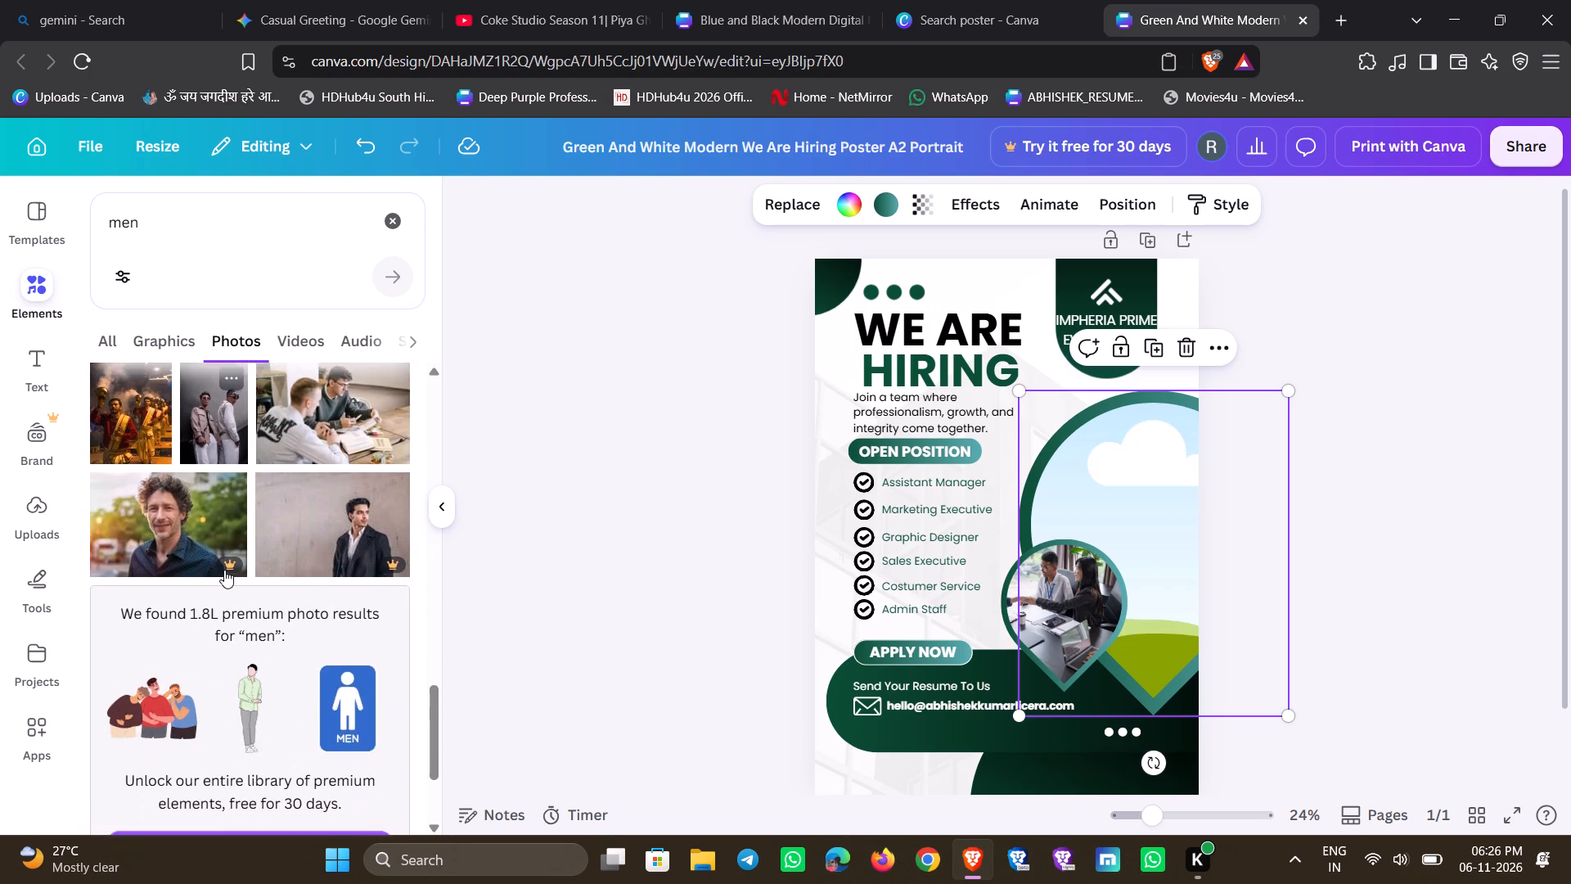
pyautogui.scroll(-3, 224, 570)
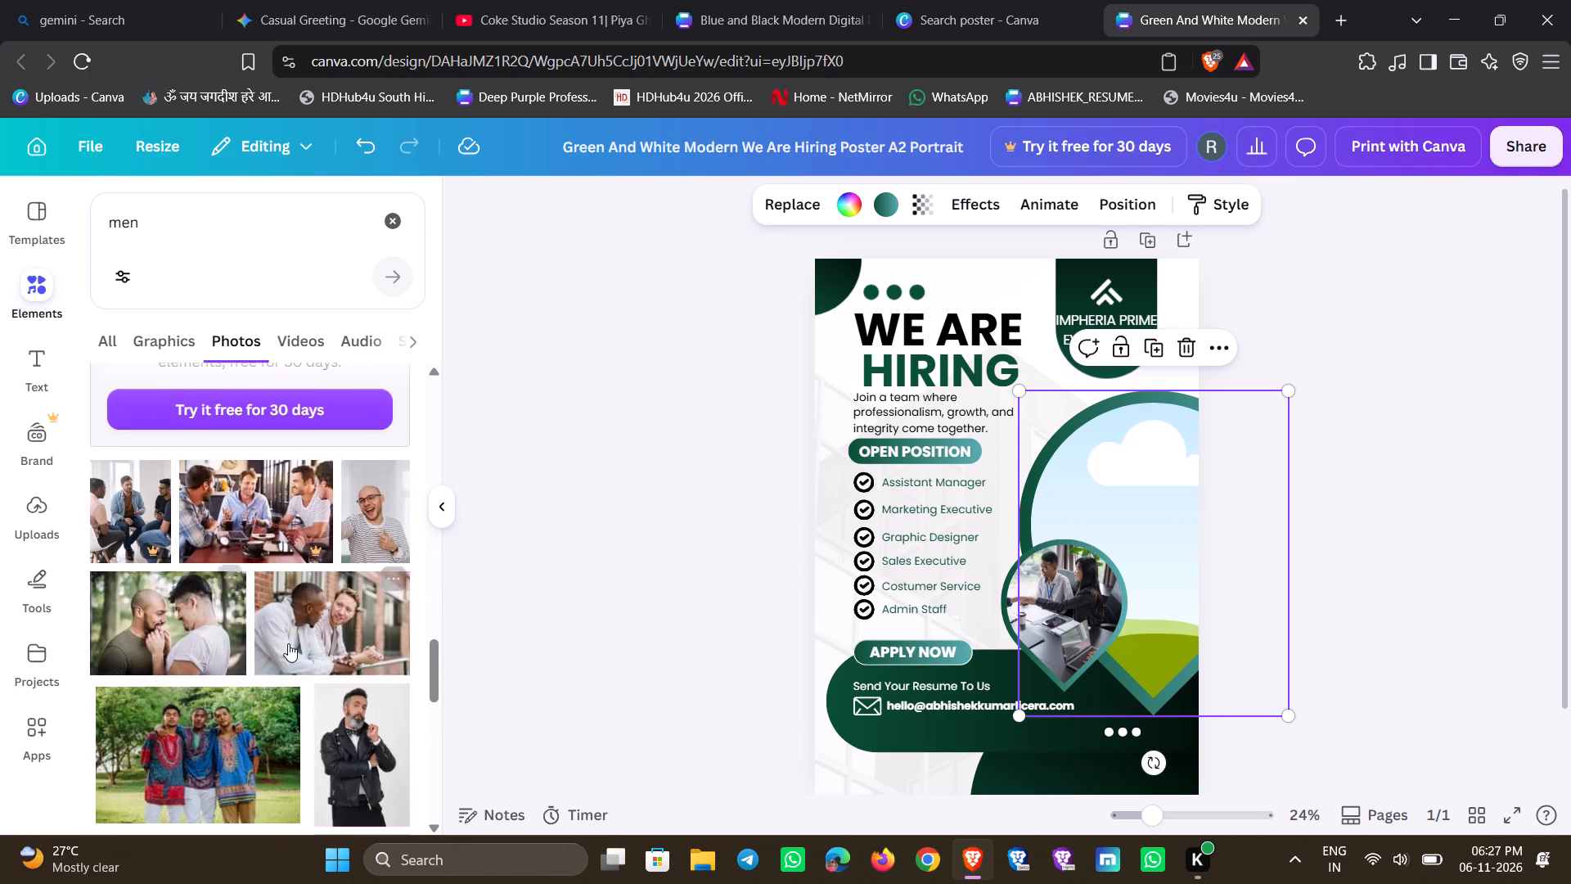
pyautogui.scroll(-3, 288, 643)
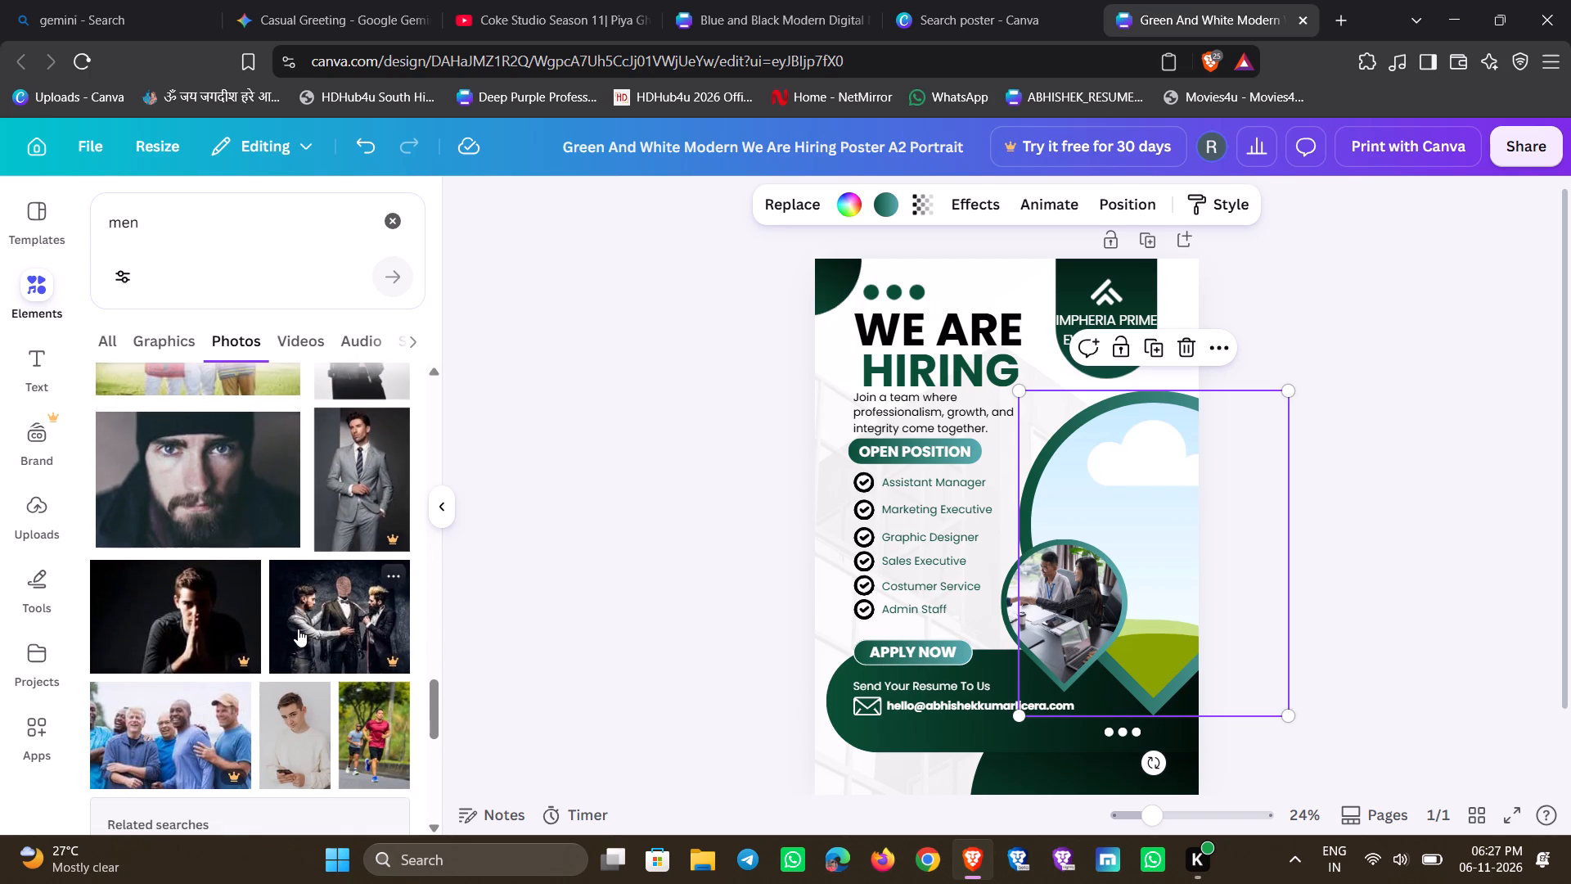
pyautogui.scroll(-1, 260, 638)
pyautogui.scroll(1, 260, 638)
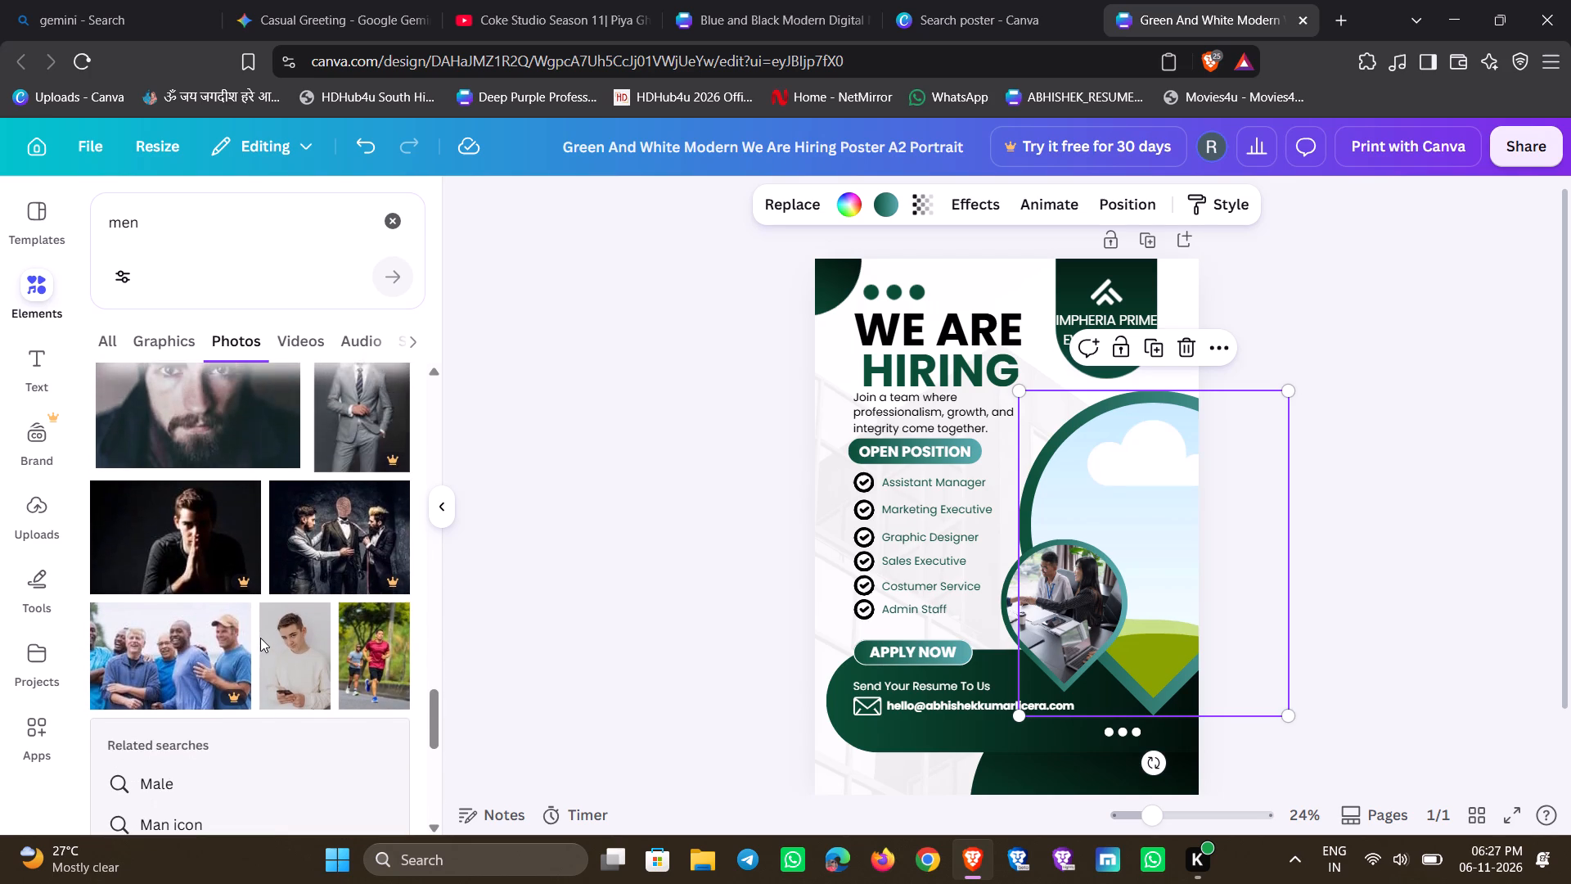
pyautogui.scroll(1, 260, 638)
pyautogui.scroll(-1, 260, 638)
# Run the related photo search Male and look through the results for a suitable replacement picture.
pyautogui.click(163, 683)
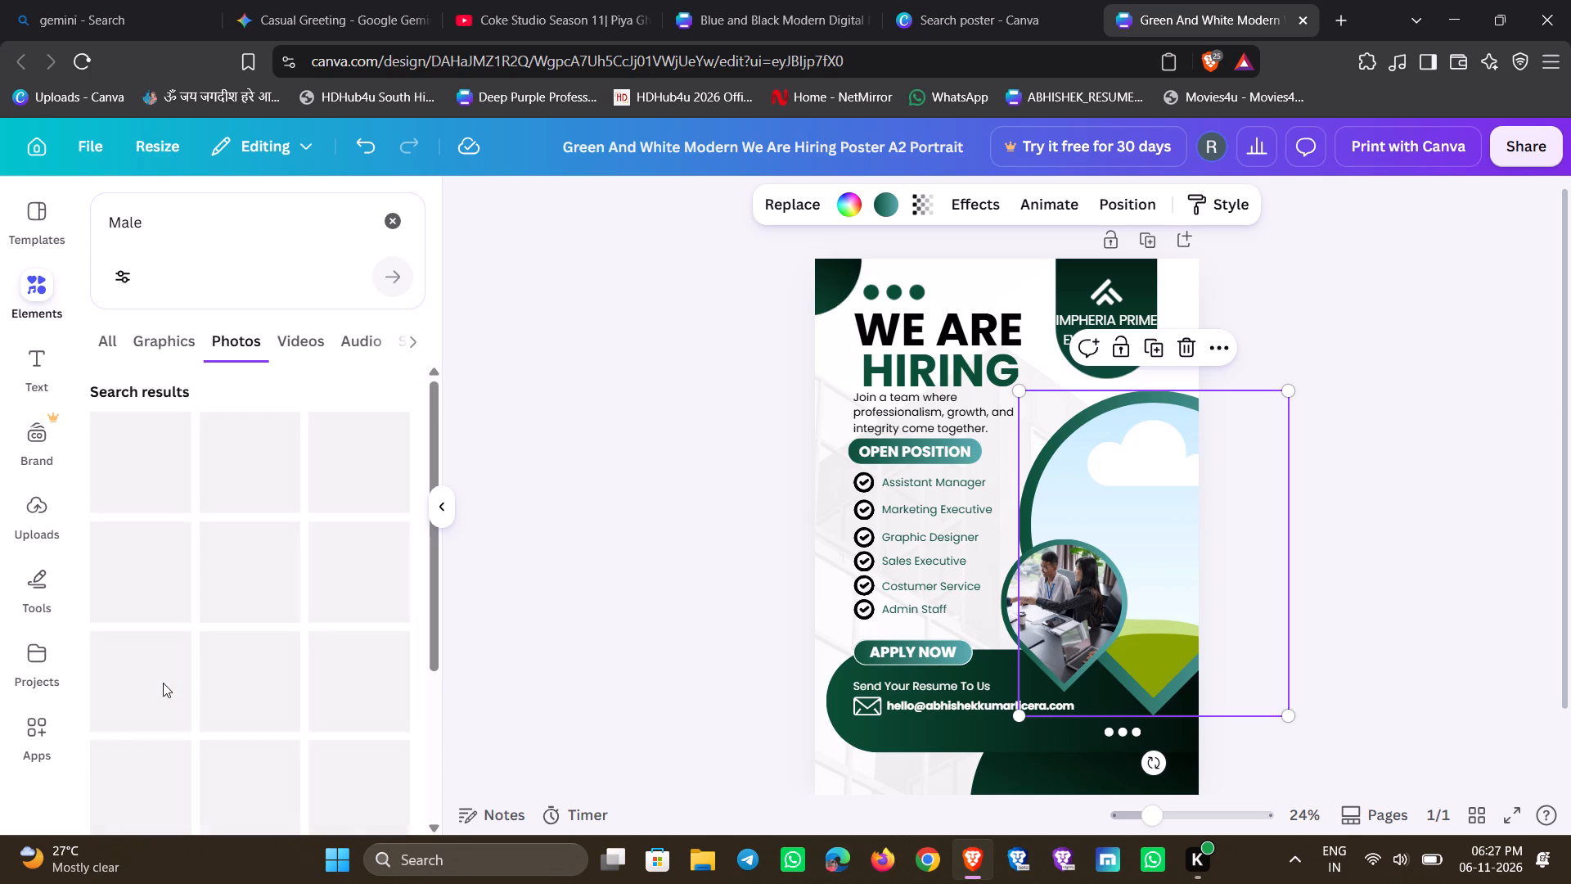
pyautogui.scroll(-1, 220, 527)
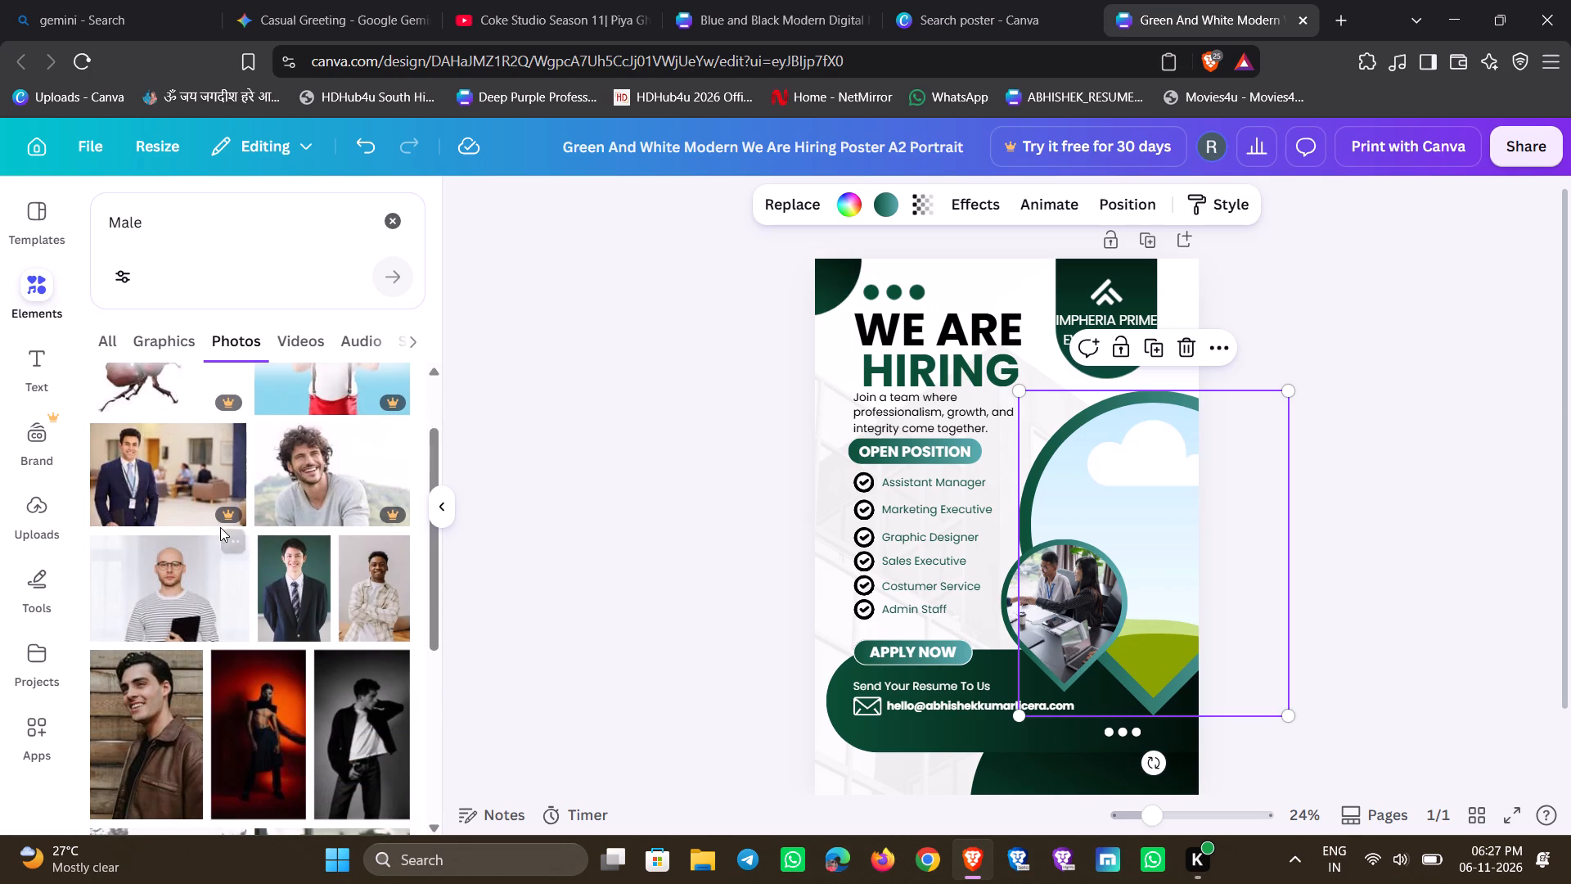
pyautogui.scroll(-1, 220, 527)
pyautogui.scroll(-1, 387, 594)
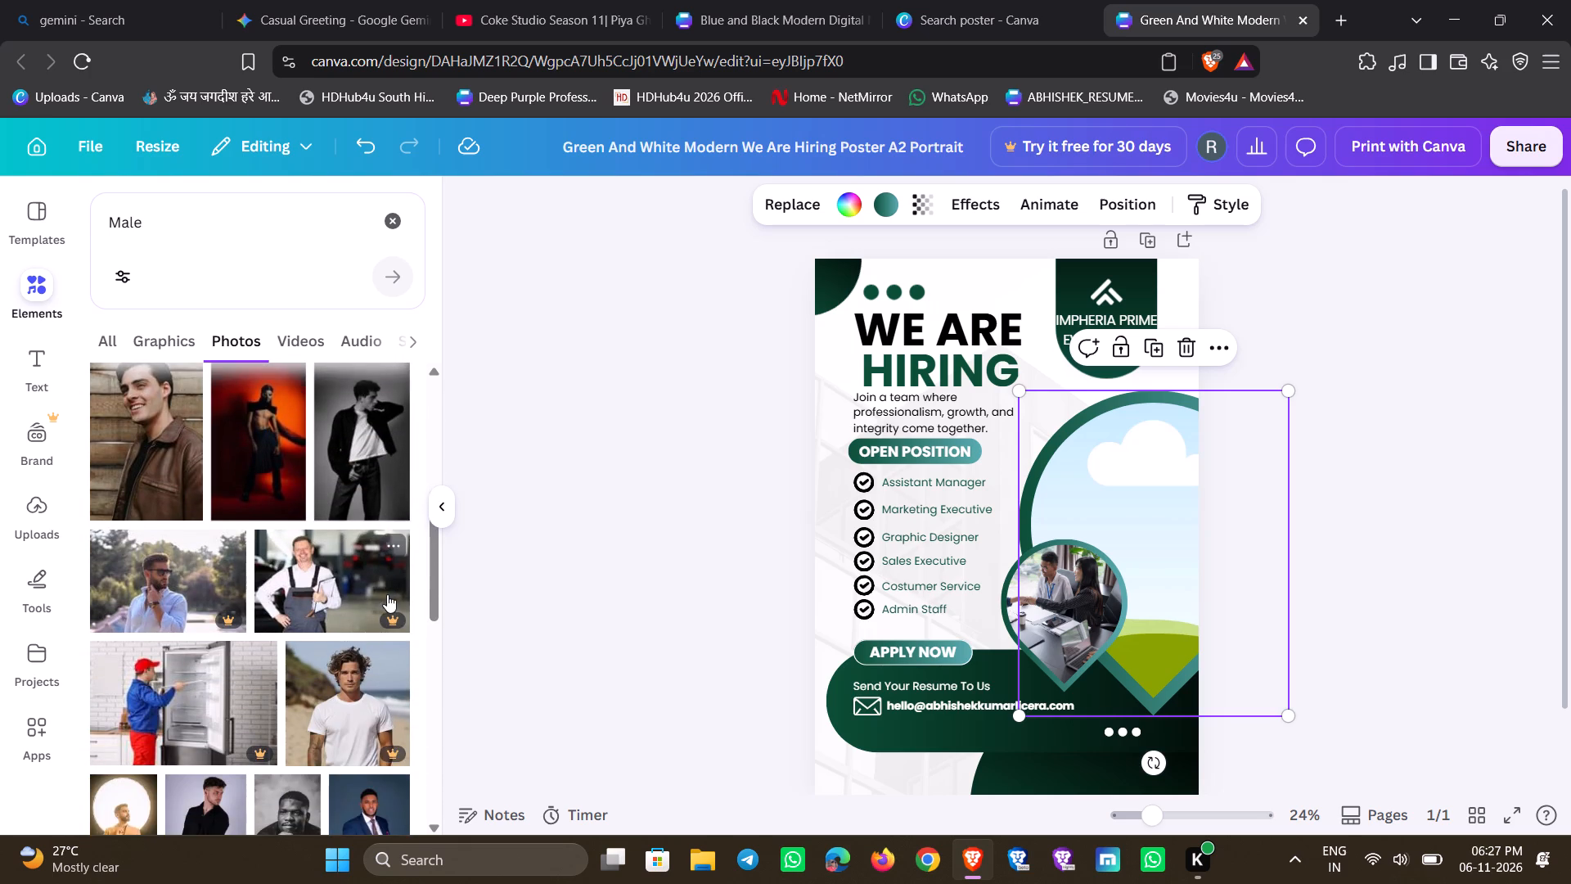
pyautogui.scroll(-2, 387, 594)
pyautogui.scroll(-1, 326, 640)
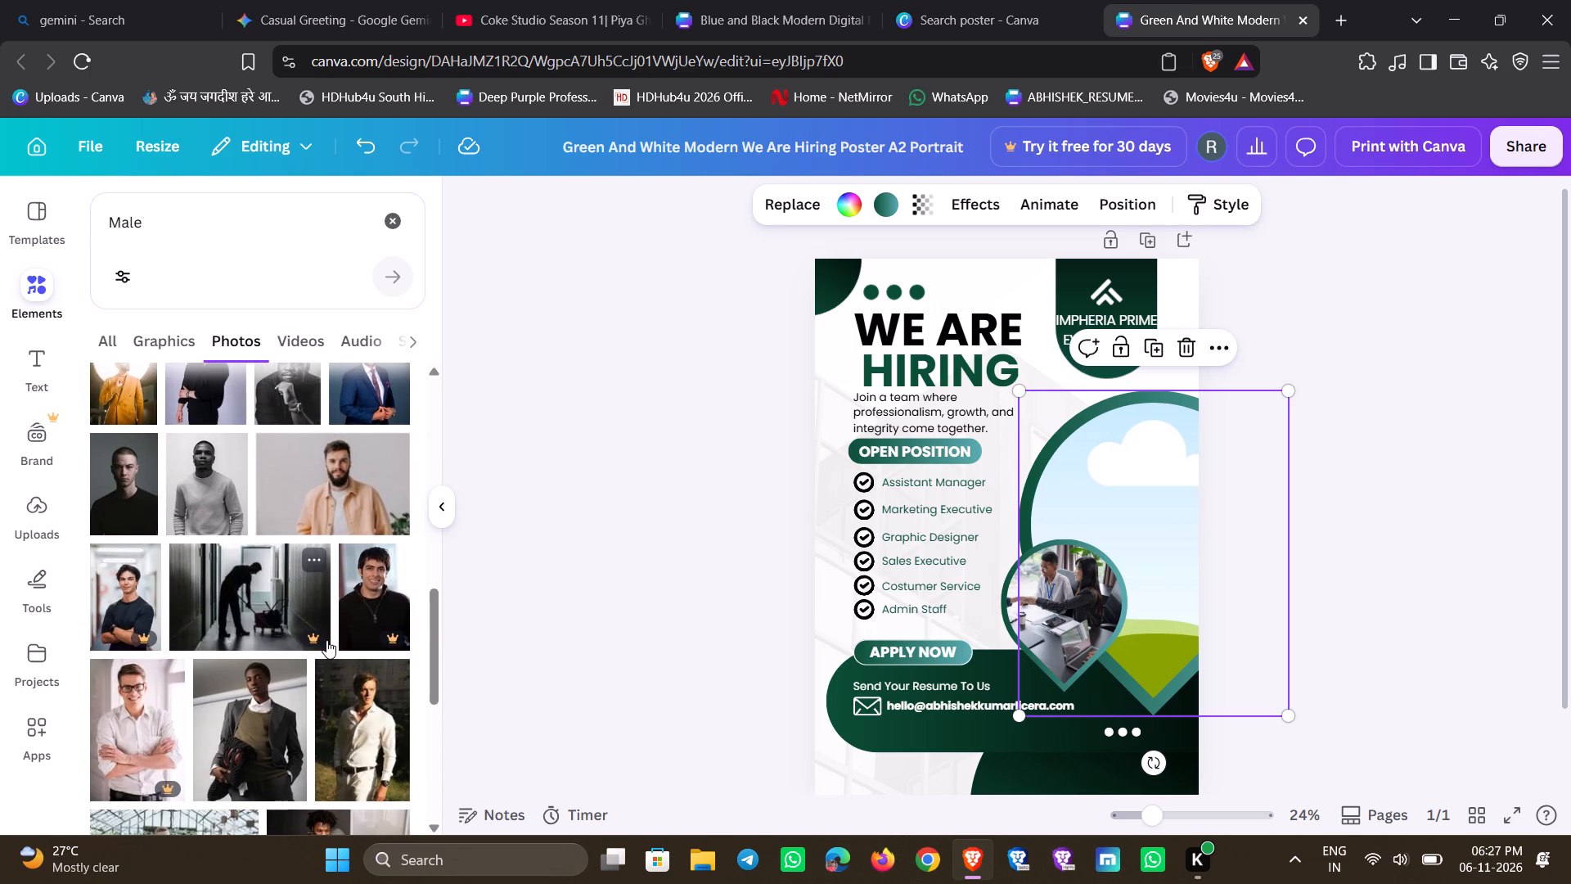
pyautogui.scroll(-3, 326, 640)
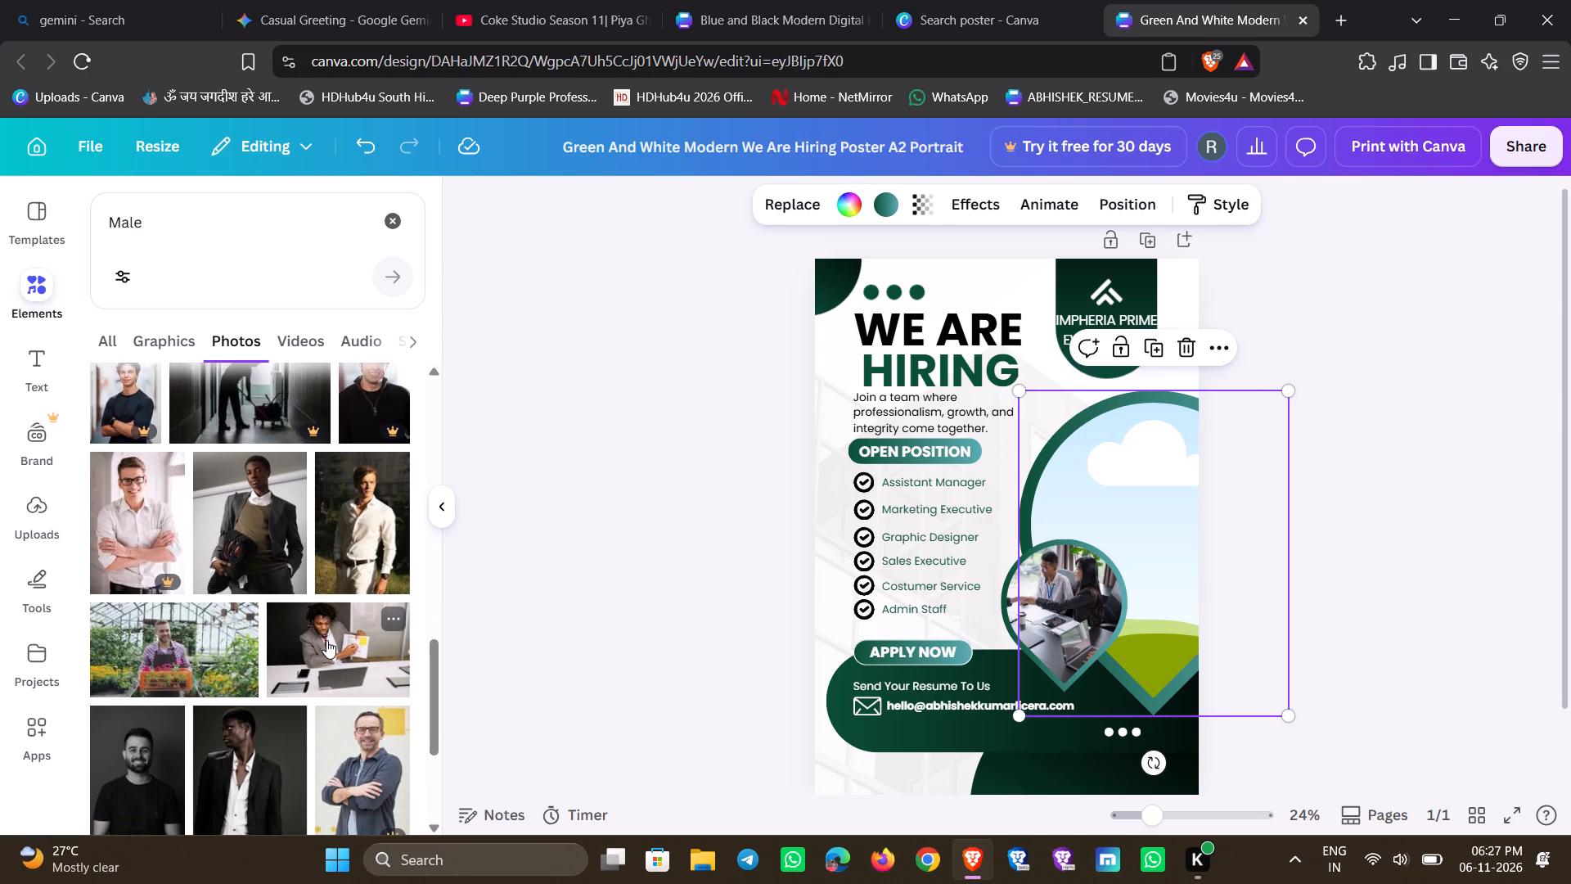
pyautogui.scroll(-3, 326, 640)
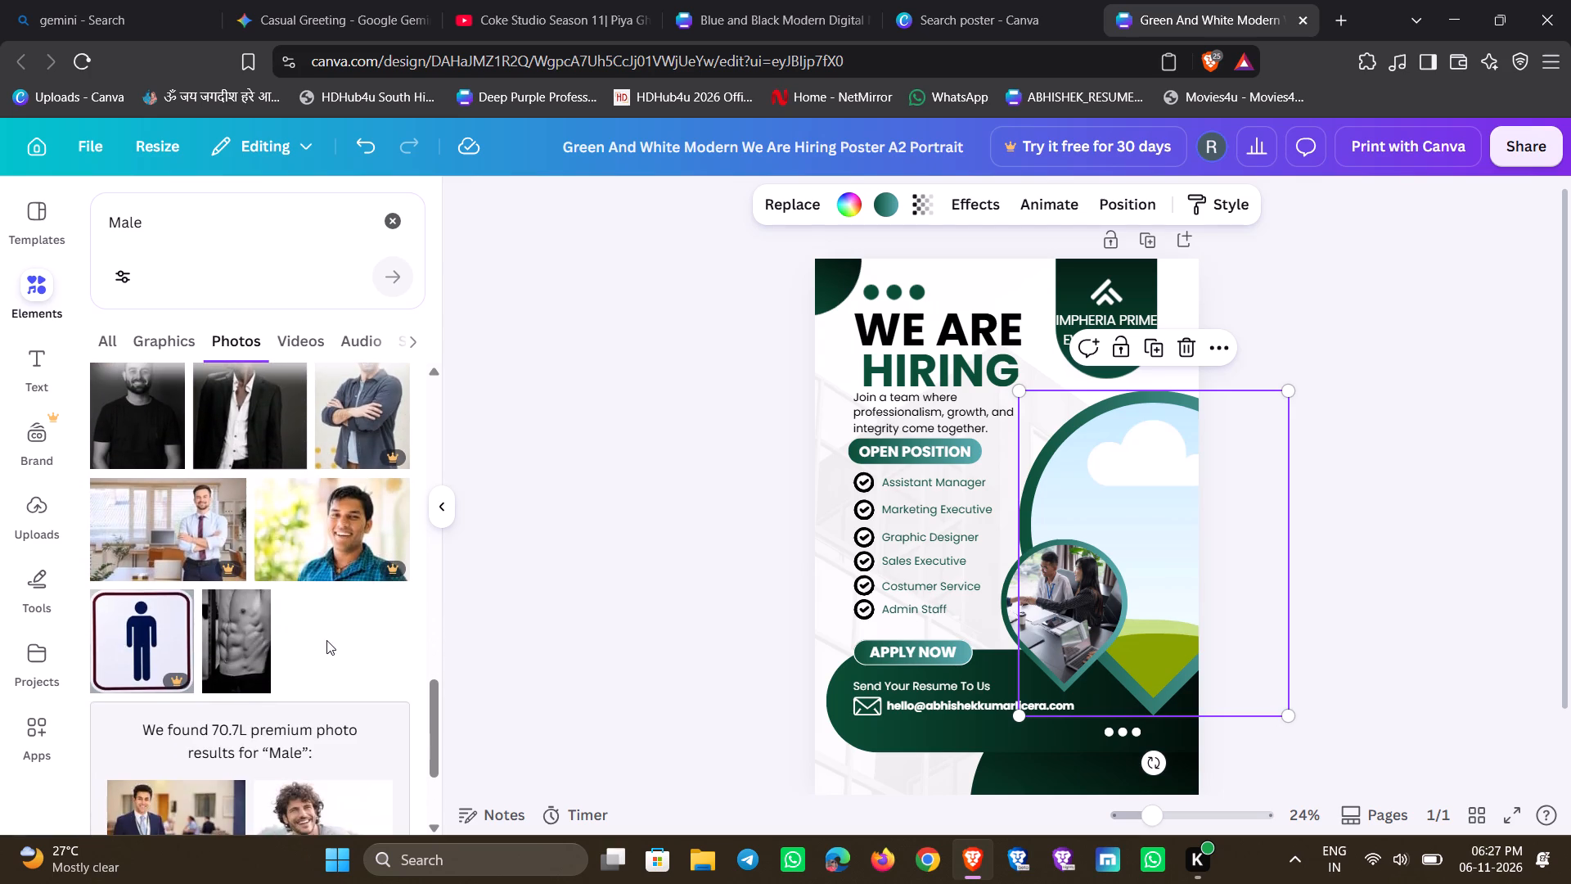
pyautogui.scroll(-2, 211, 674)
pyautogui.scroll(-2, 281, 665)
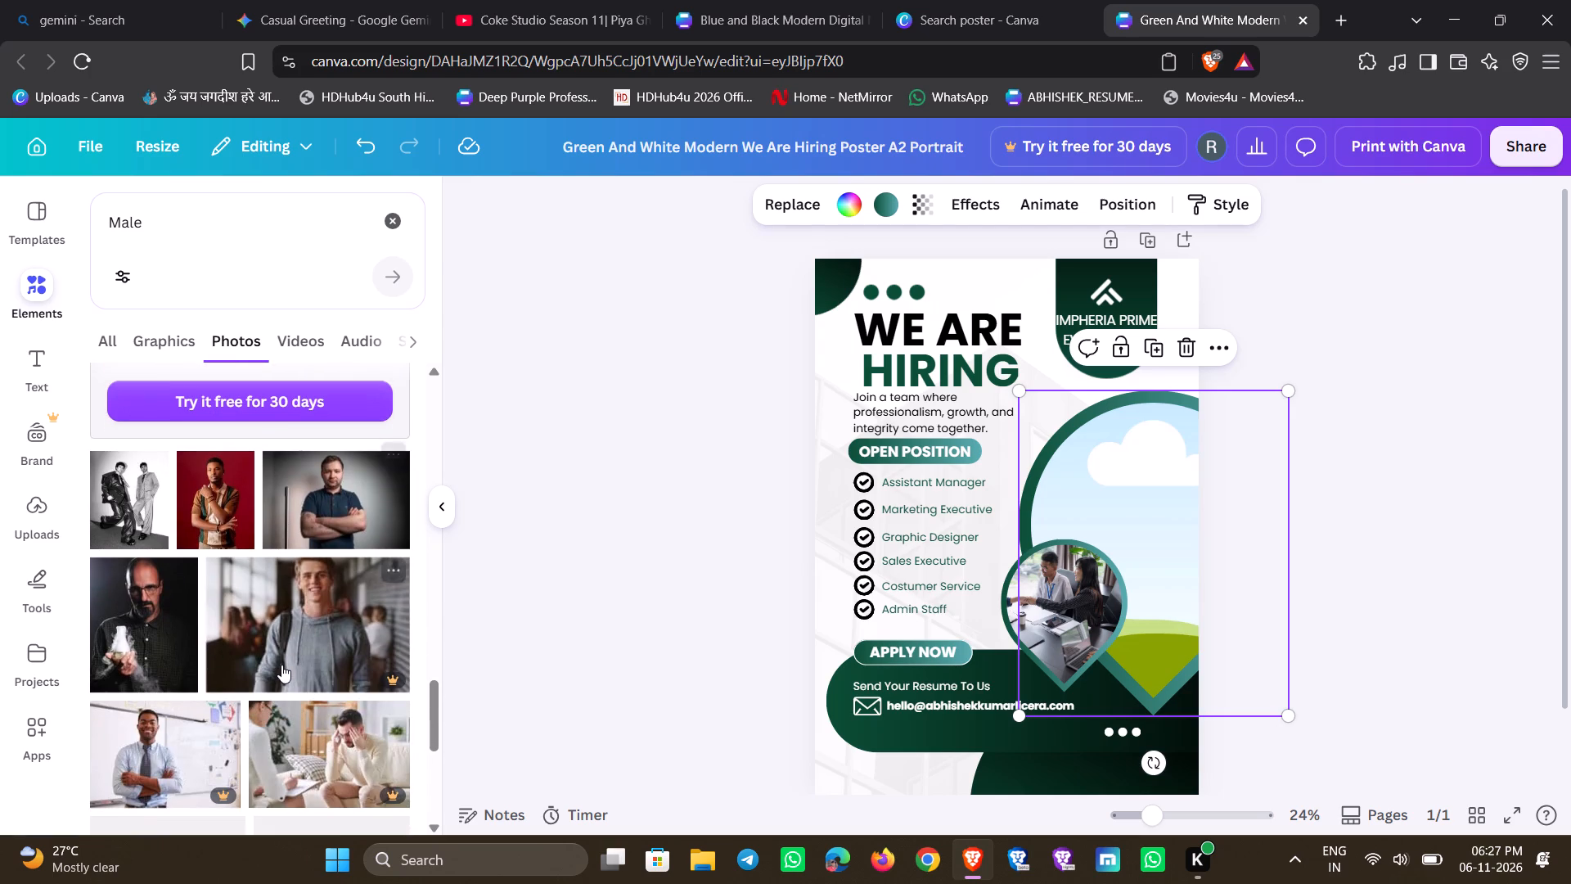
pyautogui.scroll(-2, 281, 665)
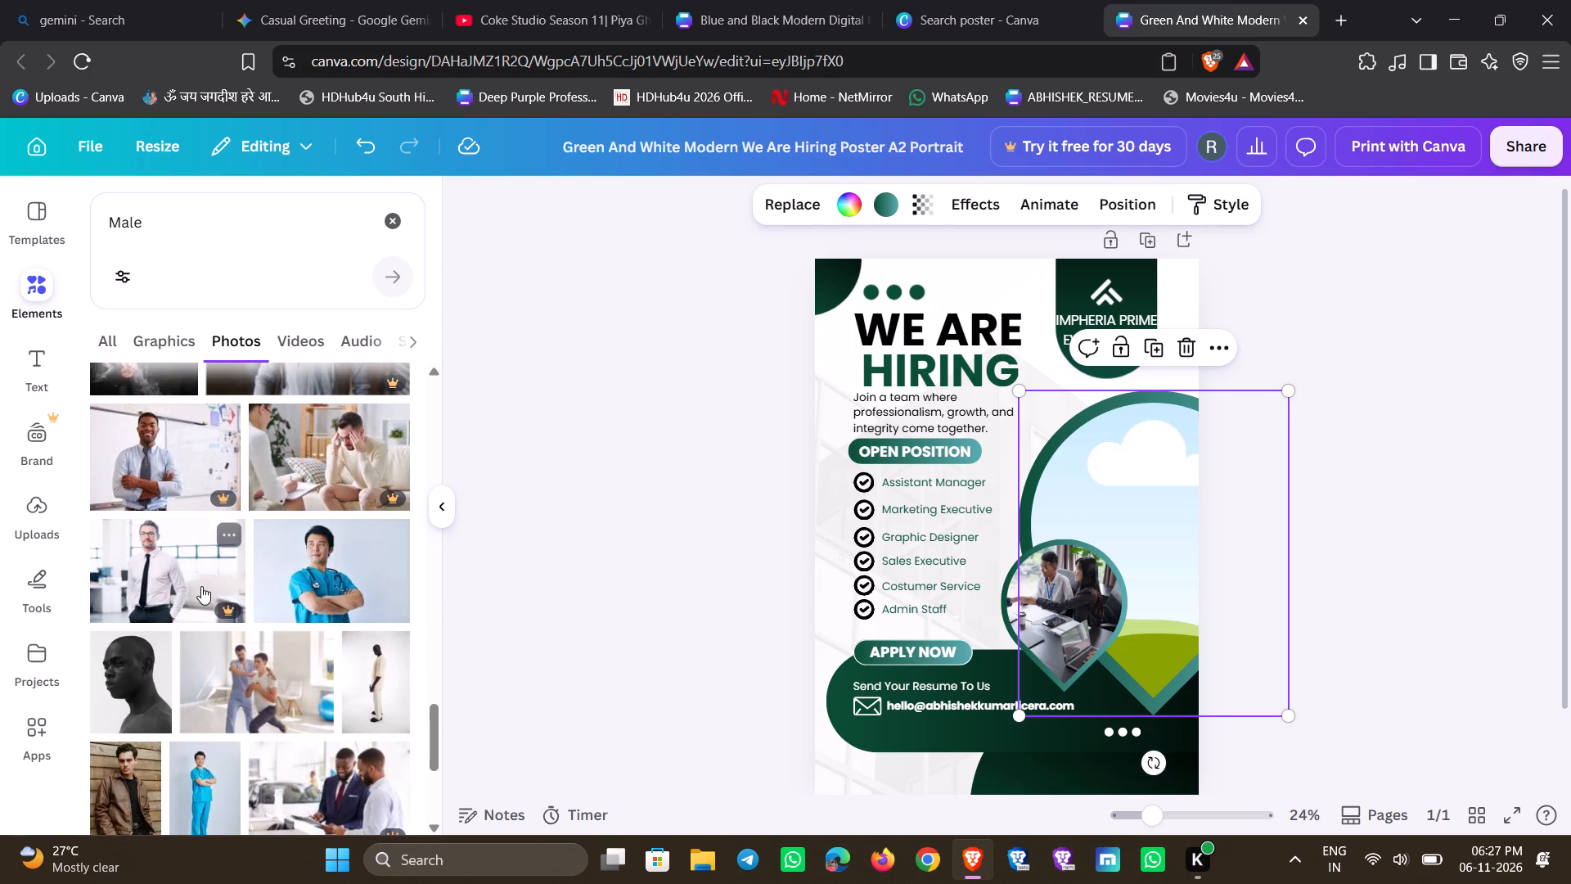
pyautogui.scroll(-1, 206, 586)
pyautogui.scroll(-1, 308, 552)
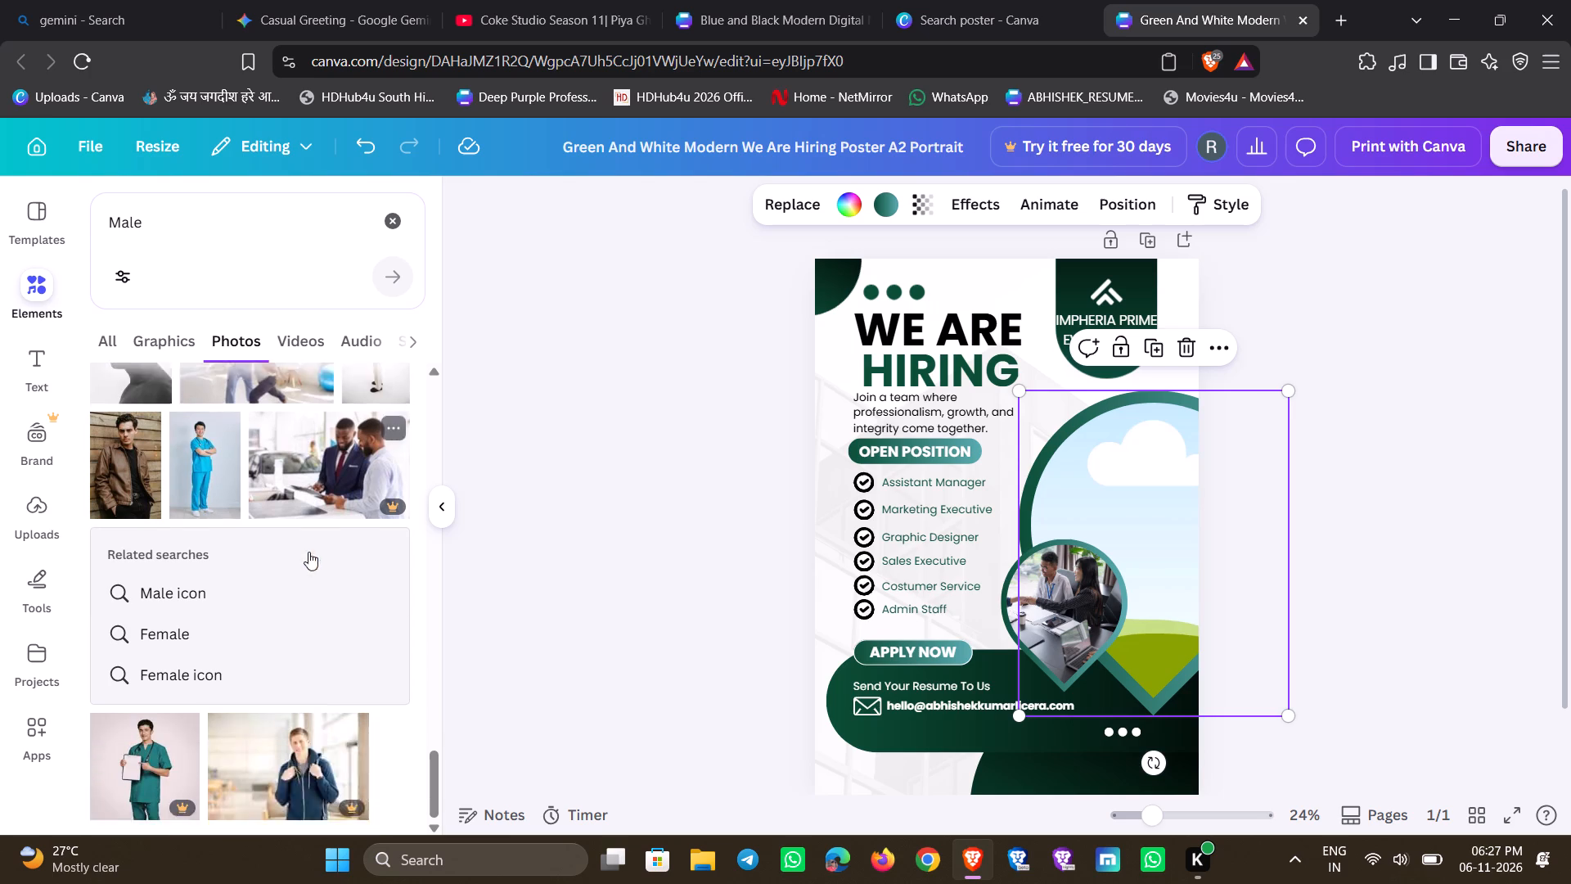
pyautogui.scroll(-1, 308, 552)
pyautogui.scroll(-4, 291, 635)
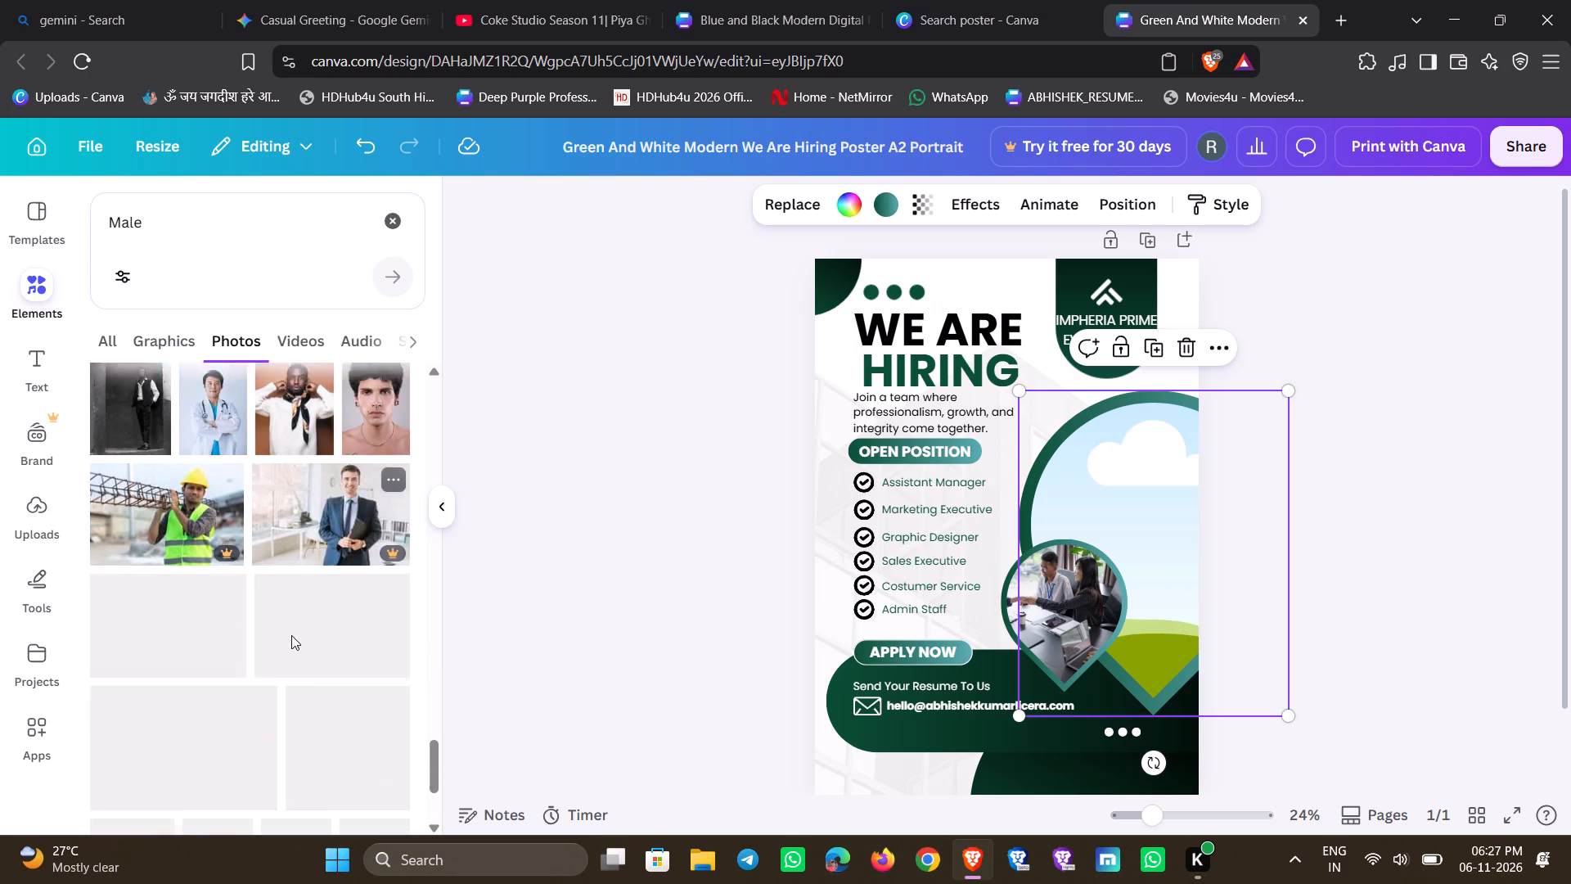
pyautogui.scroll(-1, 291, 635)
pyautogui.scroll(-1, 340, 589)
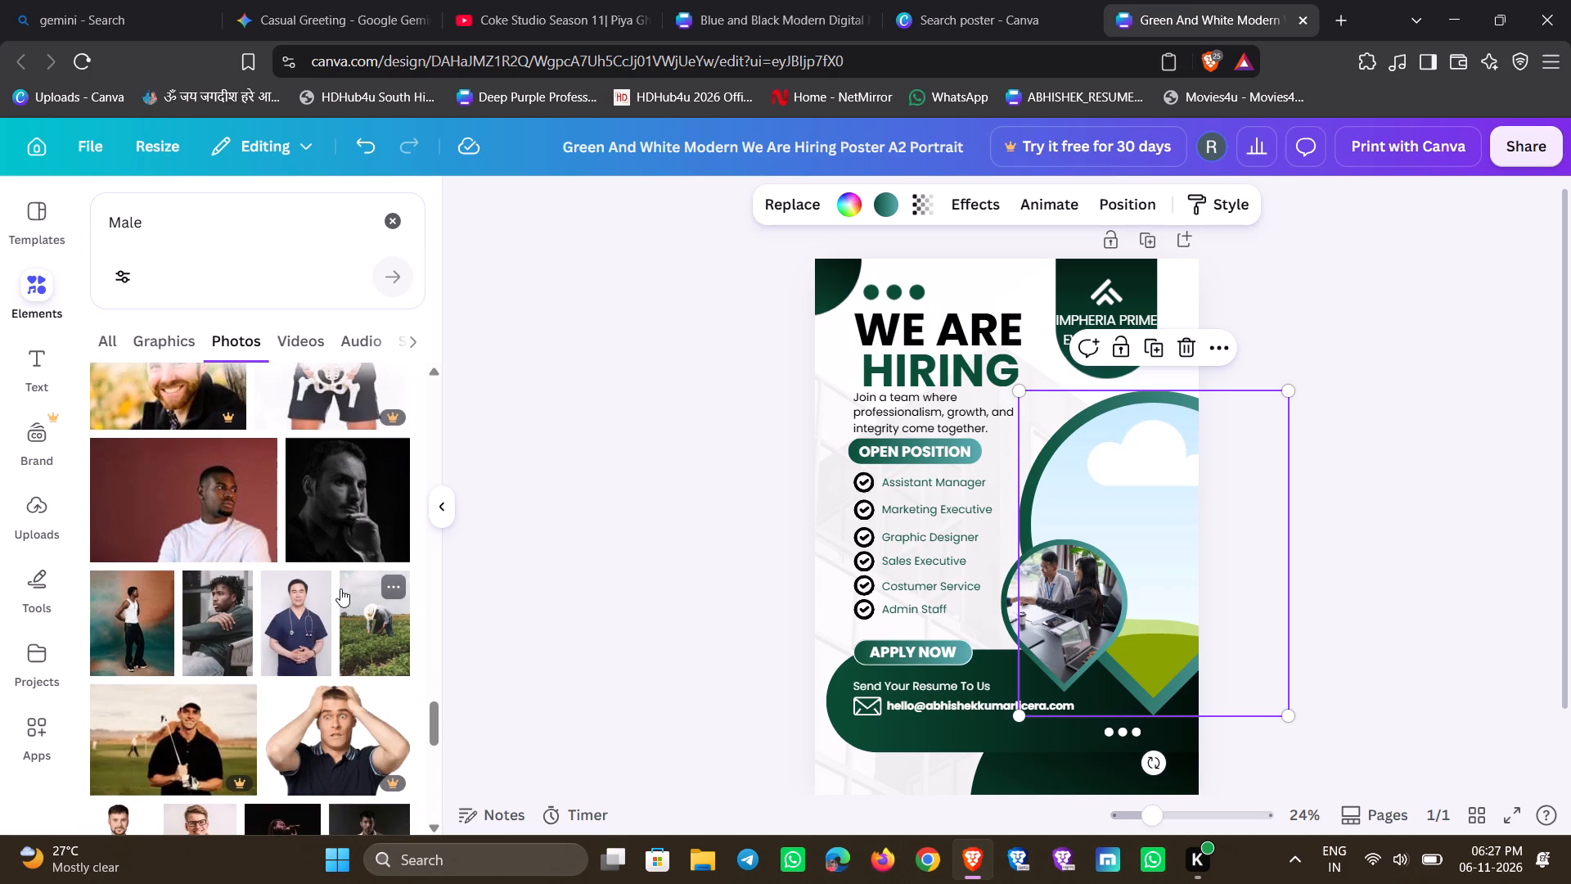
pyautogui.scroll(-3, 340, 589)
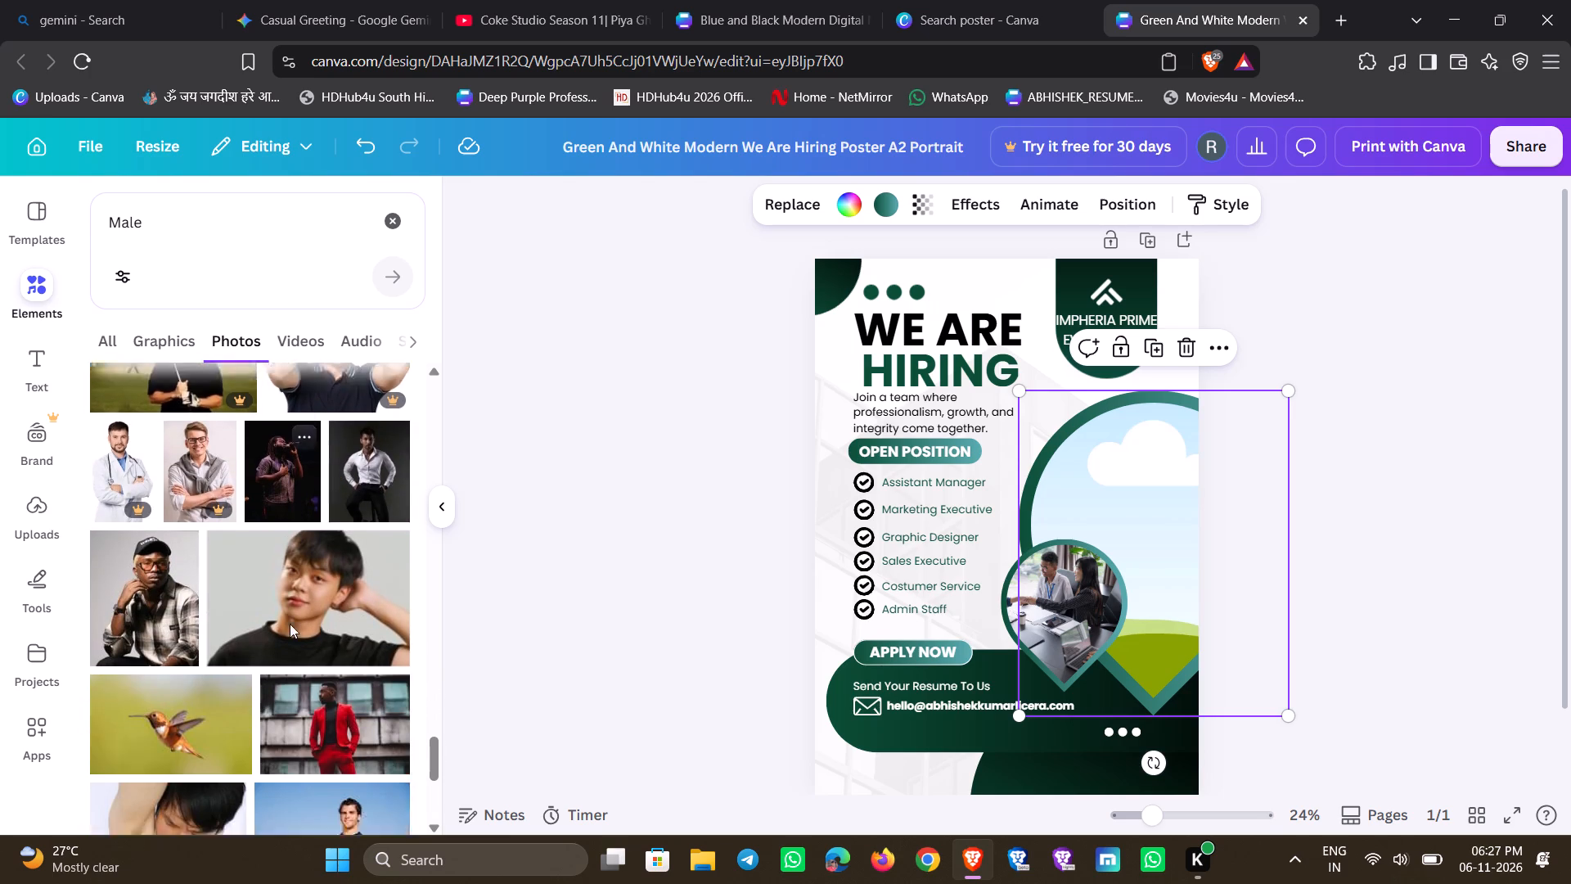
pyautogui.scroll(-3, 290, 624)
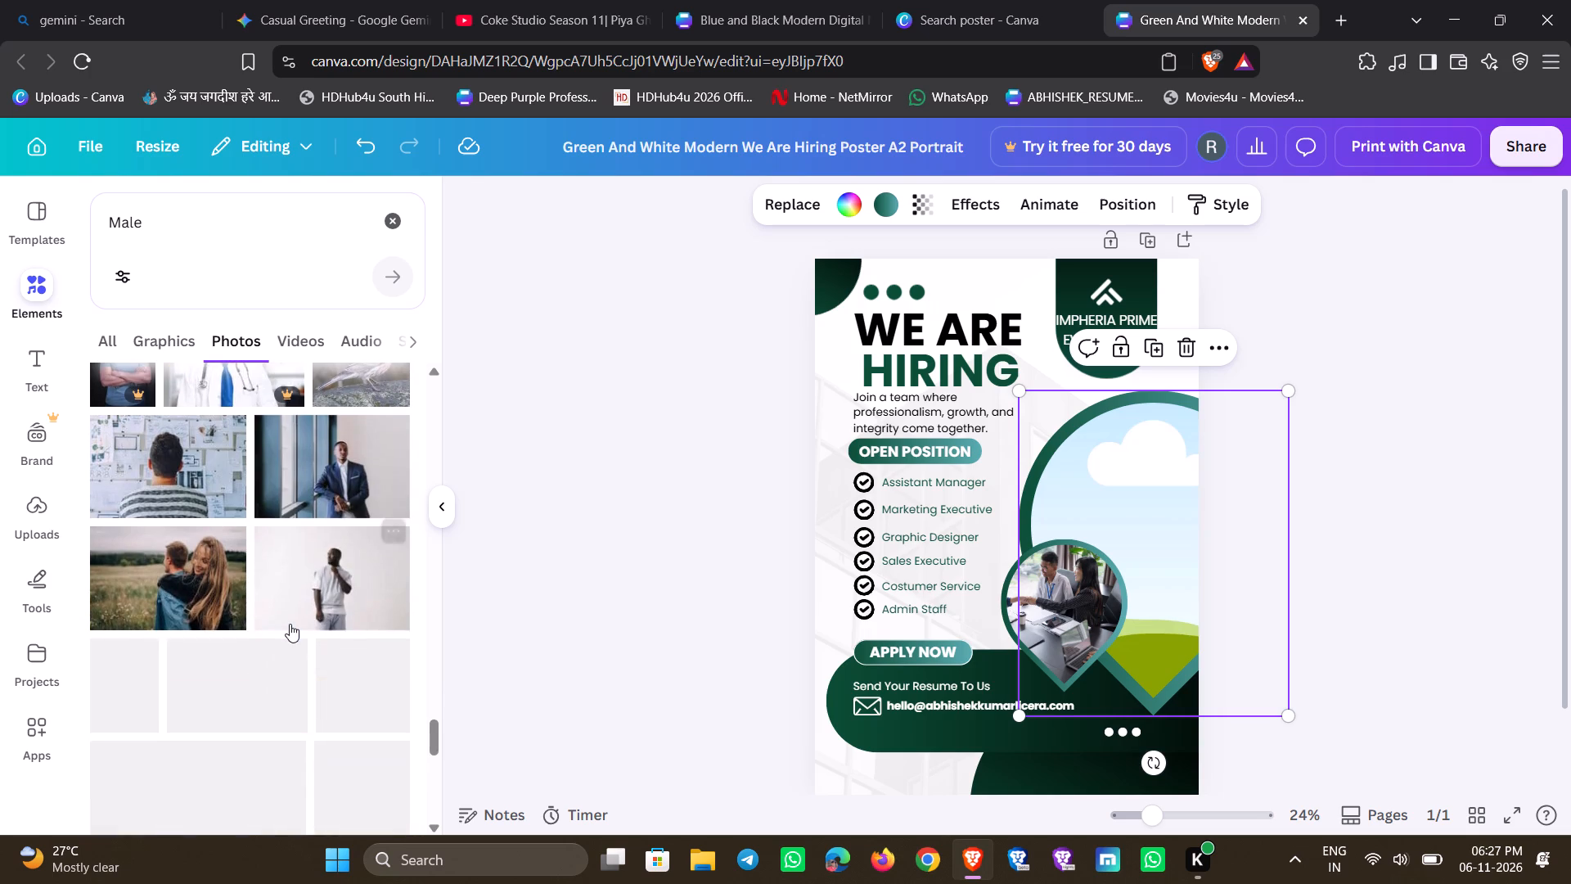
pyautogui.scroll(-1, 290, 624)
# Search the element photos for sales man and look through the results for a suitable businessman picture.
pyautogui.click(159, 223)
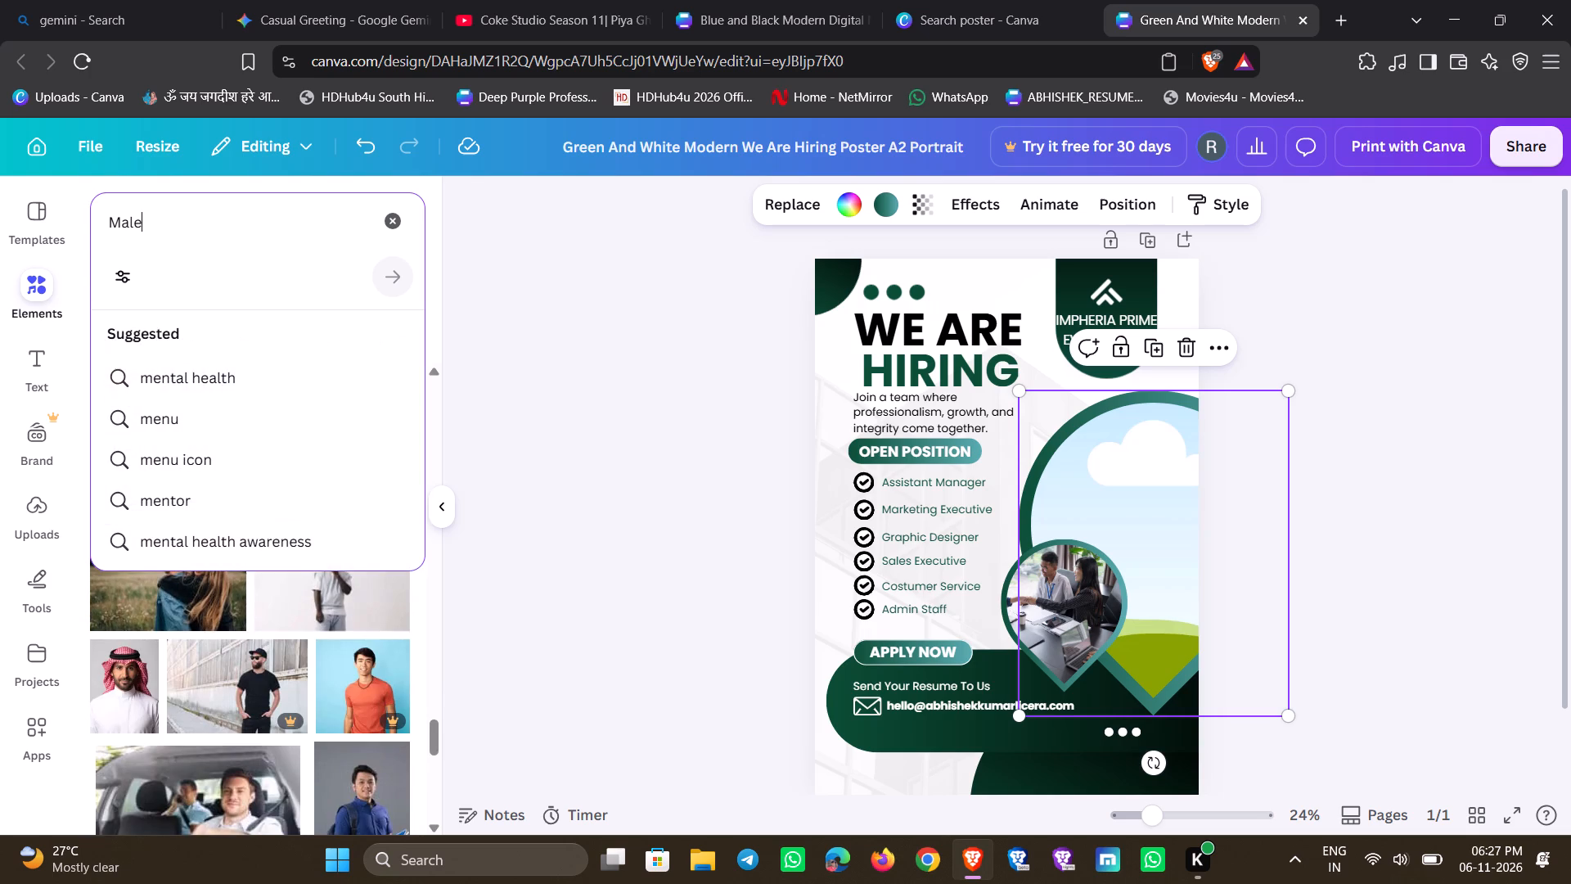
pyautogui.press('BackSpace')
pyautogui.press('BackSpace')
pyautogui.press('BackSpace')
pyautogui.press('BackSpace')
pyautogui.press('BackSpace')
pyautogui.write('sales man')
pyautogui.press('Return')
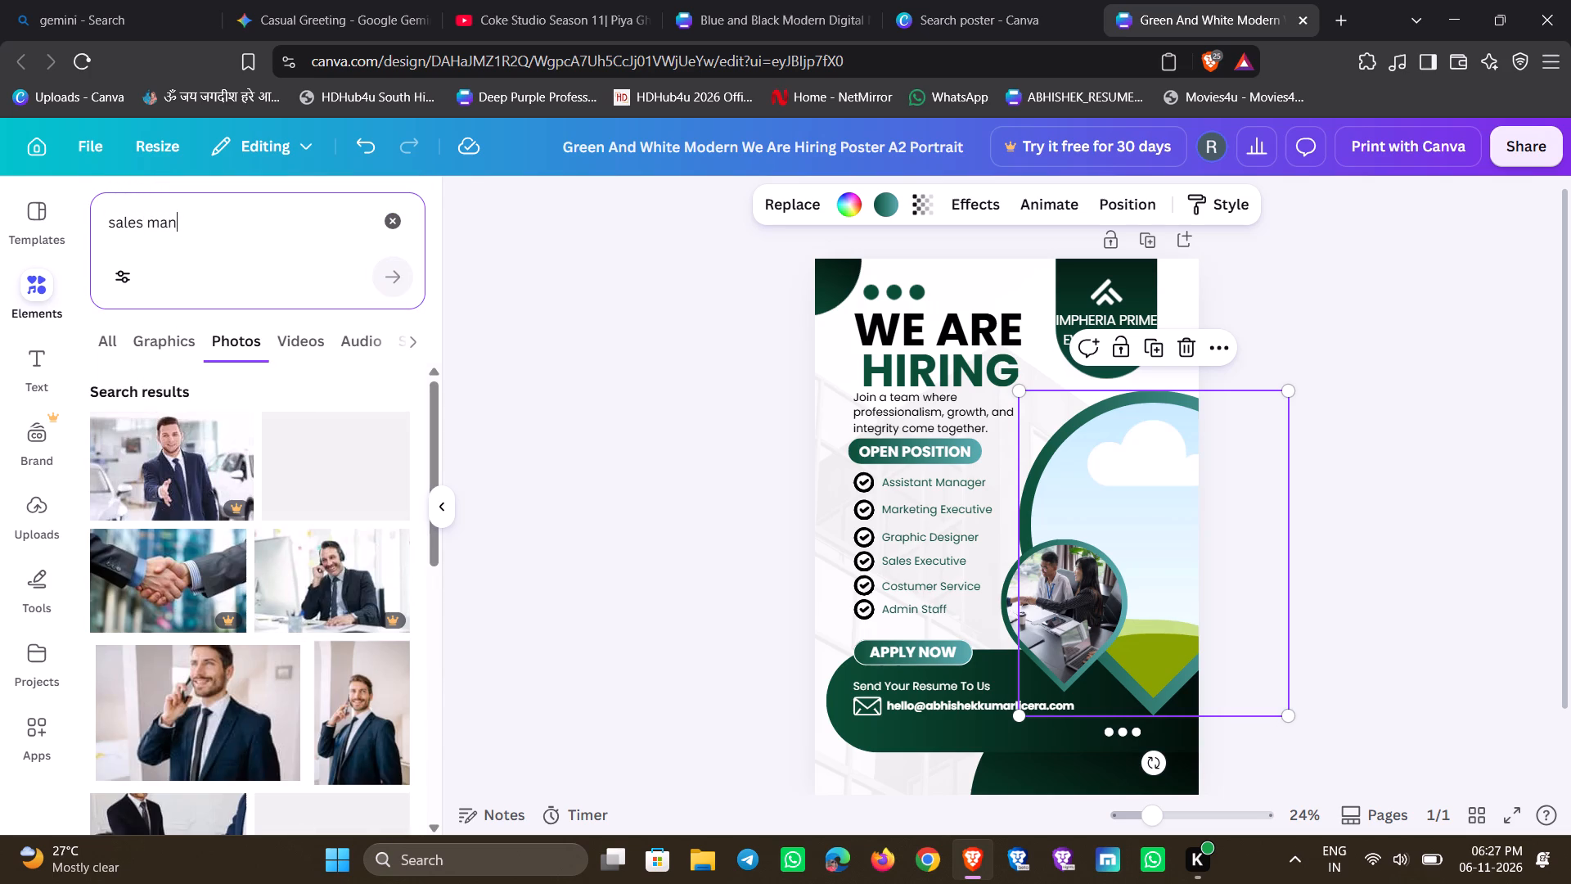
pyautogui.scroll(-1, 274, 444)
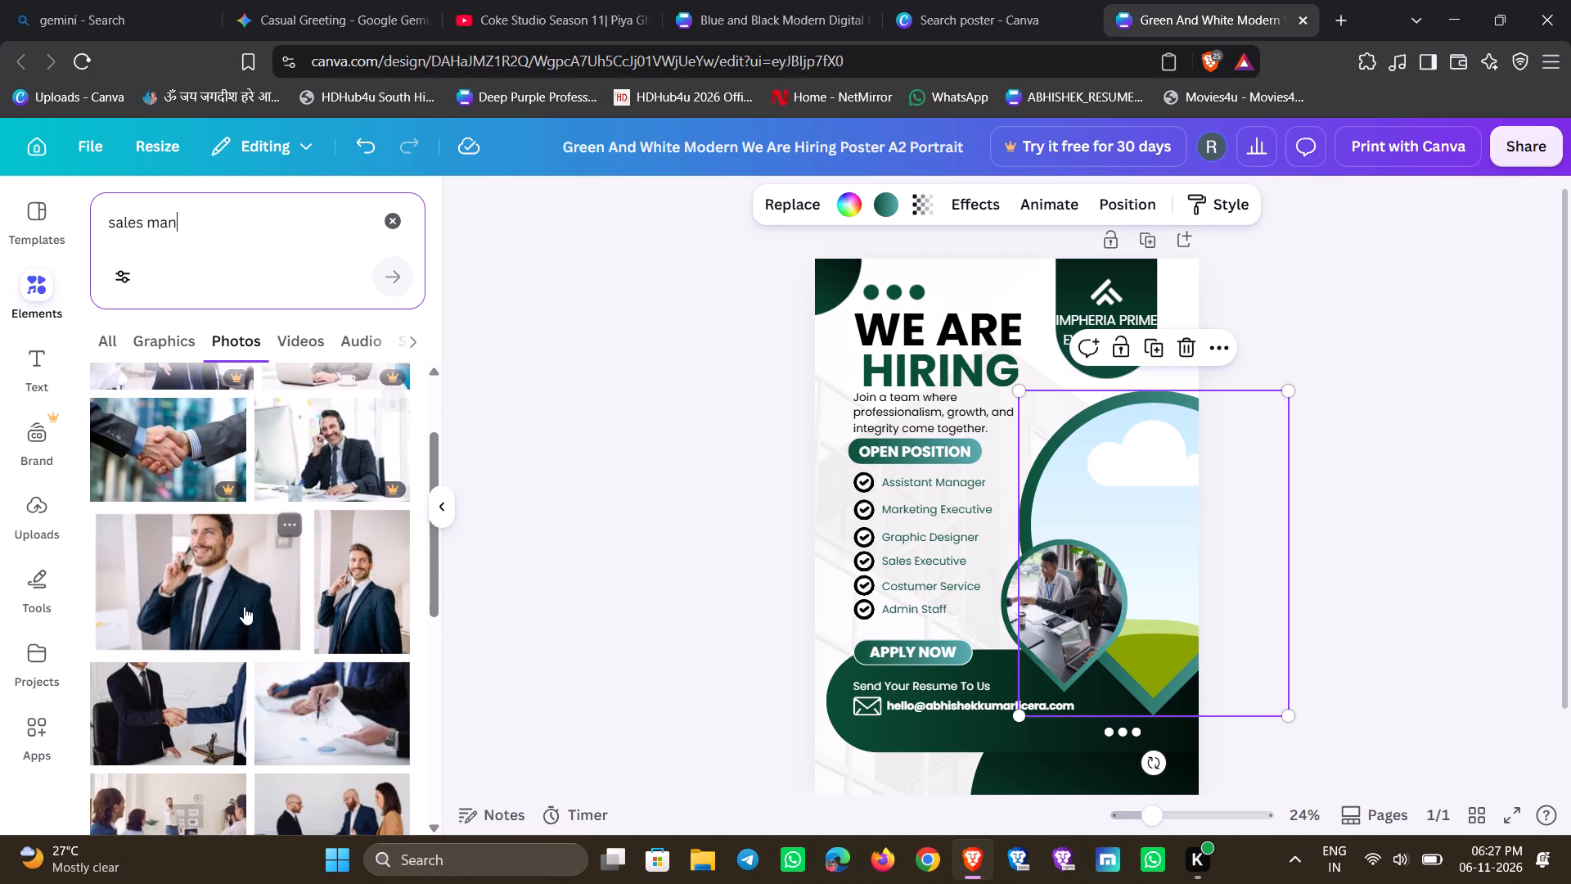
pyautogui.scroll(-1, 302, 613)
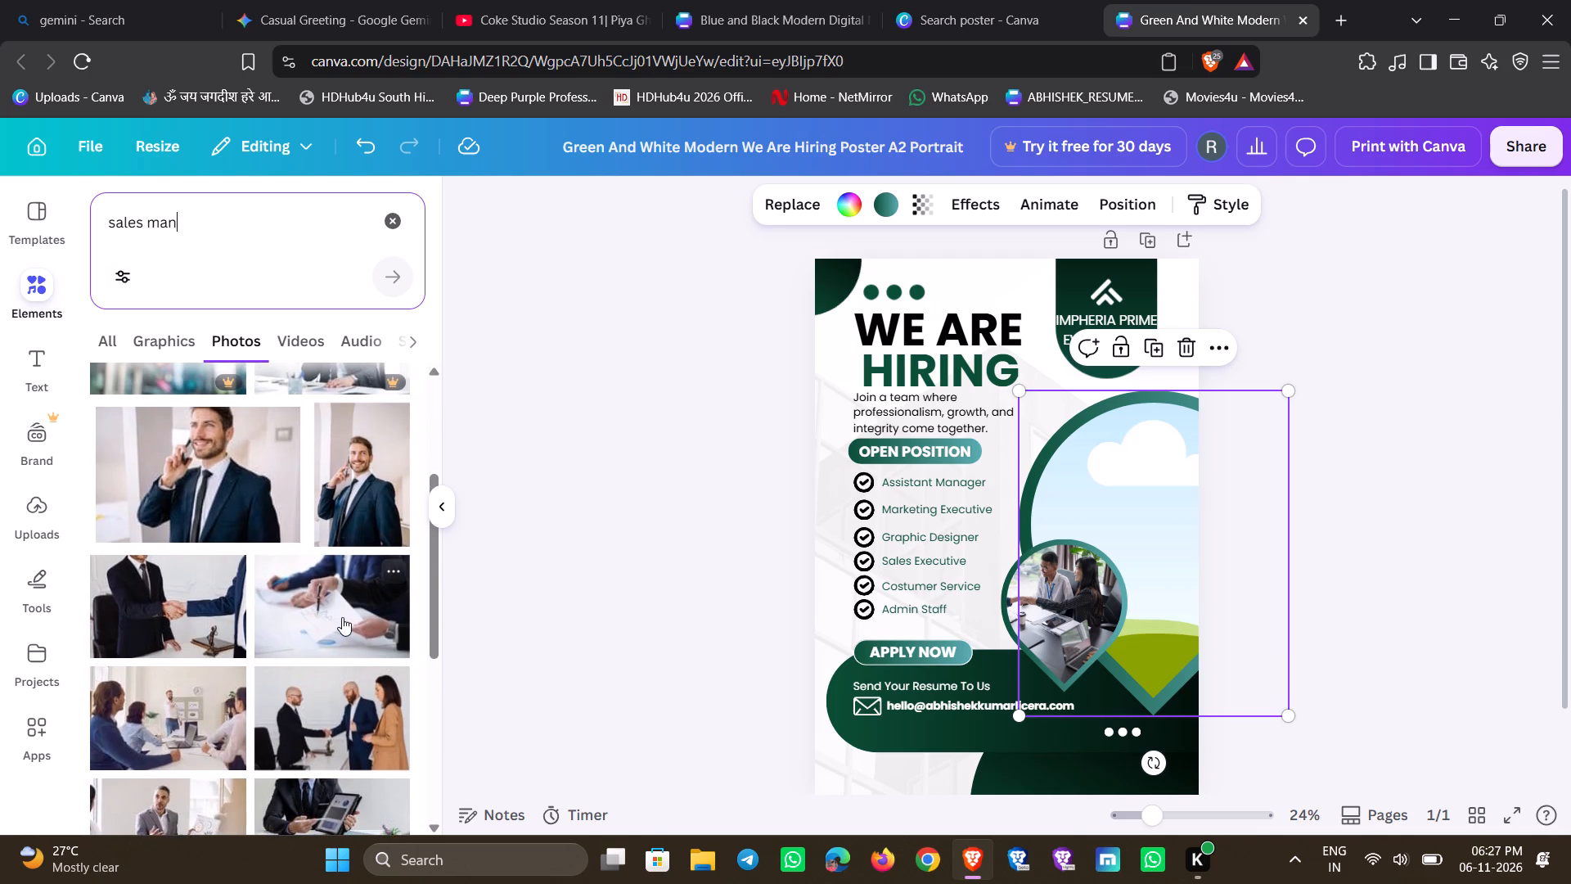
pyautogui.scroll(-1, 342, 617)
pyautogui.scroll(-3, 191, 600)
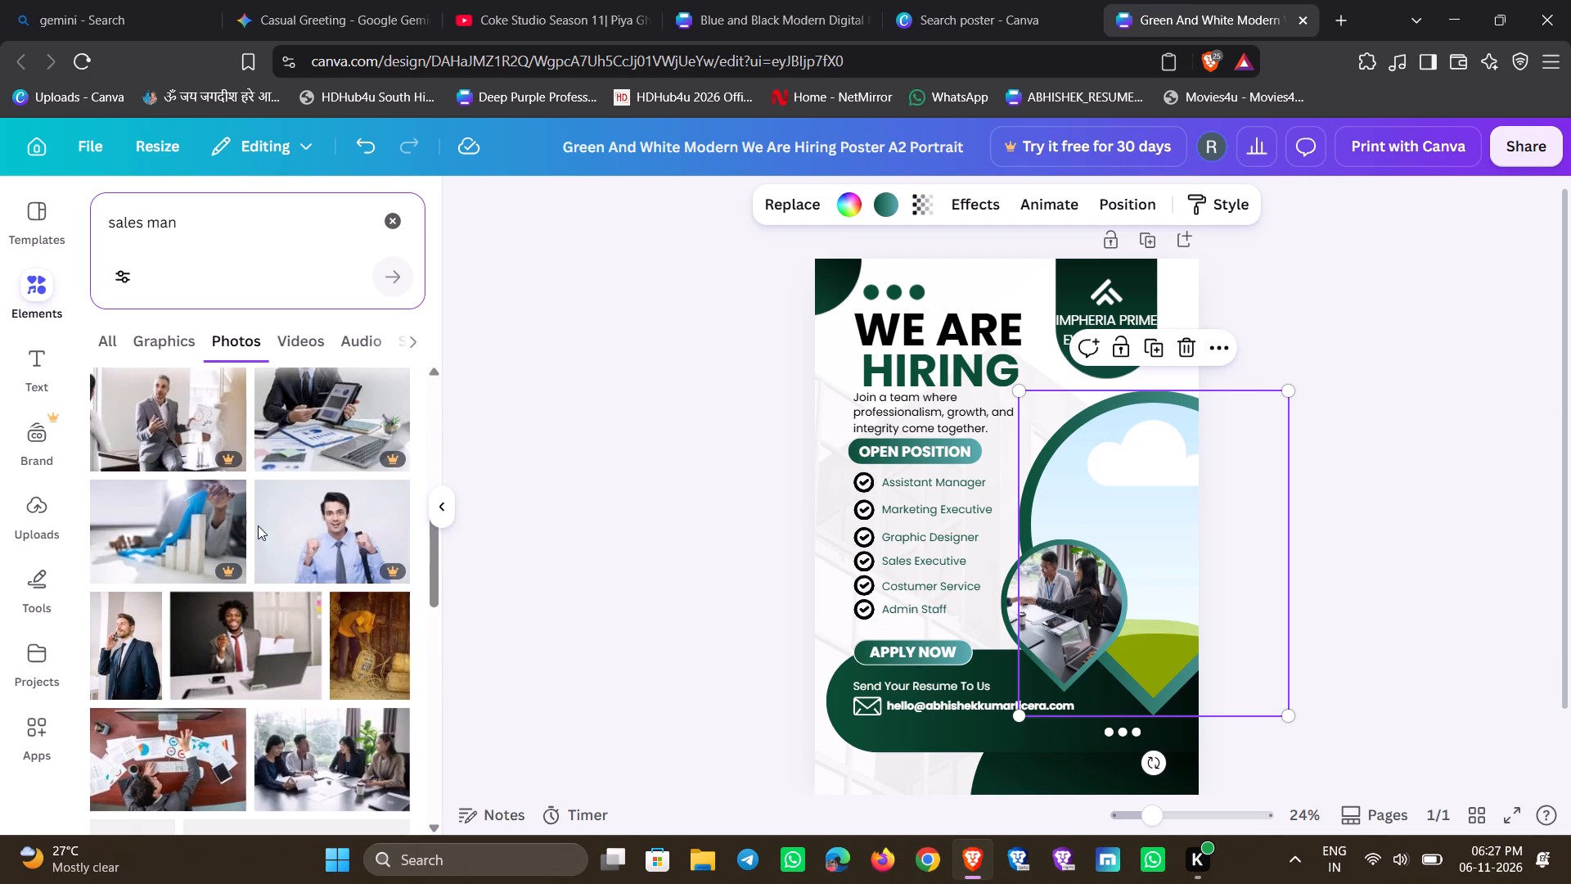
pyautogui.scroll(-2, 258, 525)
pyautogui.scroll(-3, 206, 644)
pyautogui.scroll(-1, 203, 476)
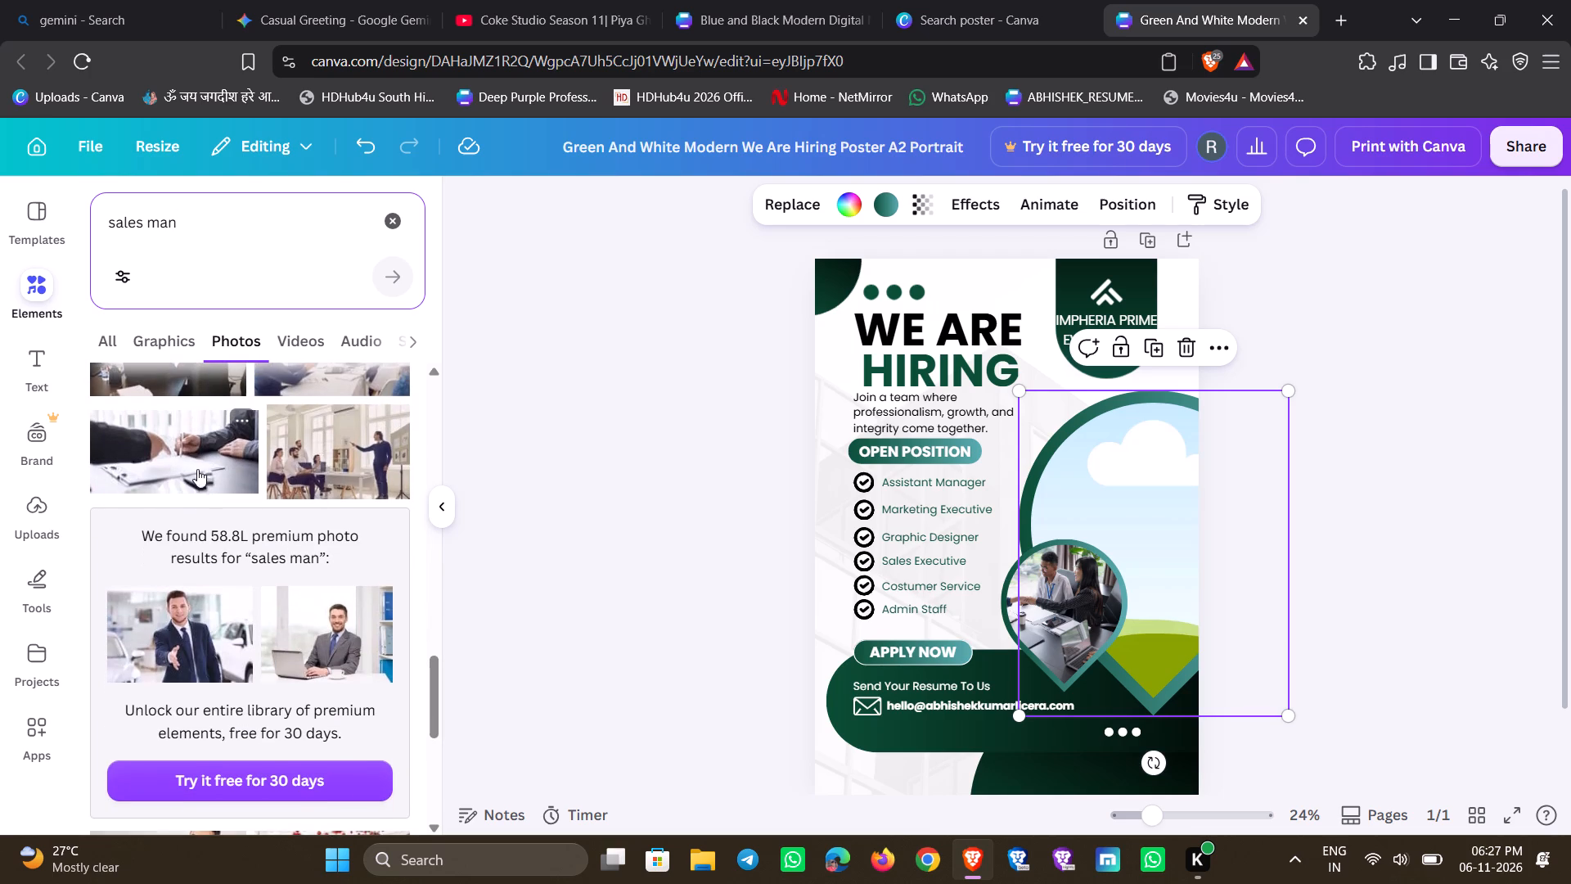
pyautogui.scroll(-4, 311, 524)
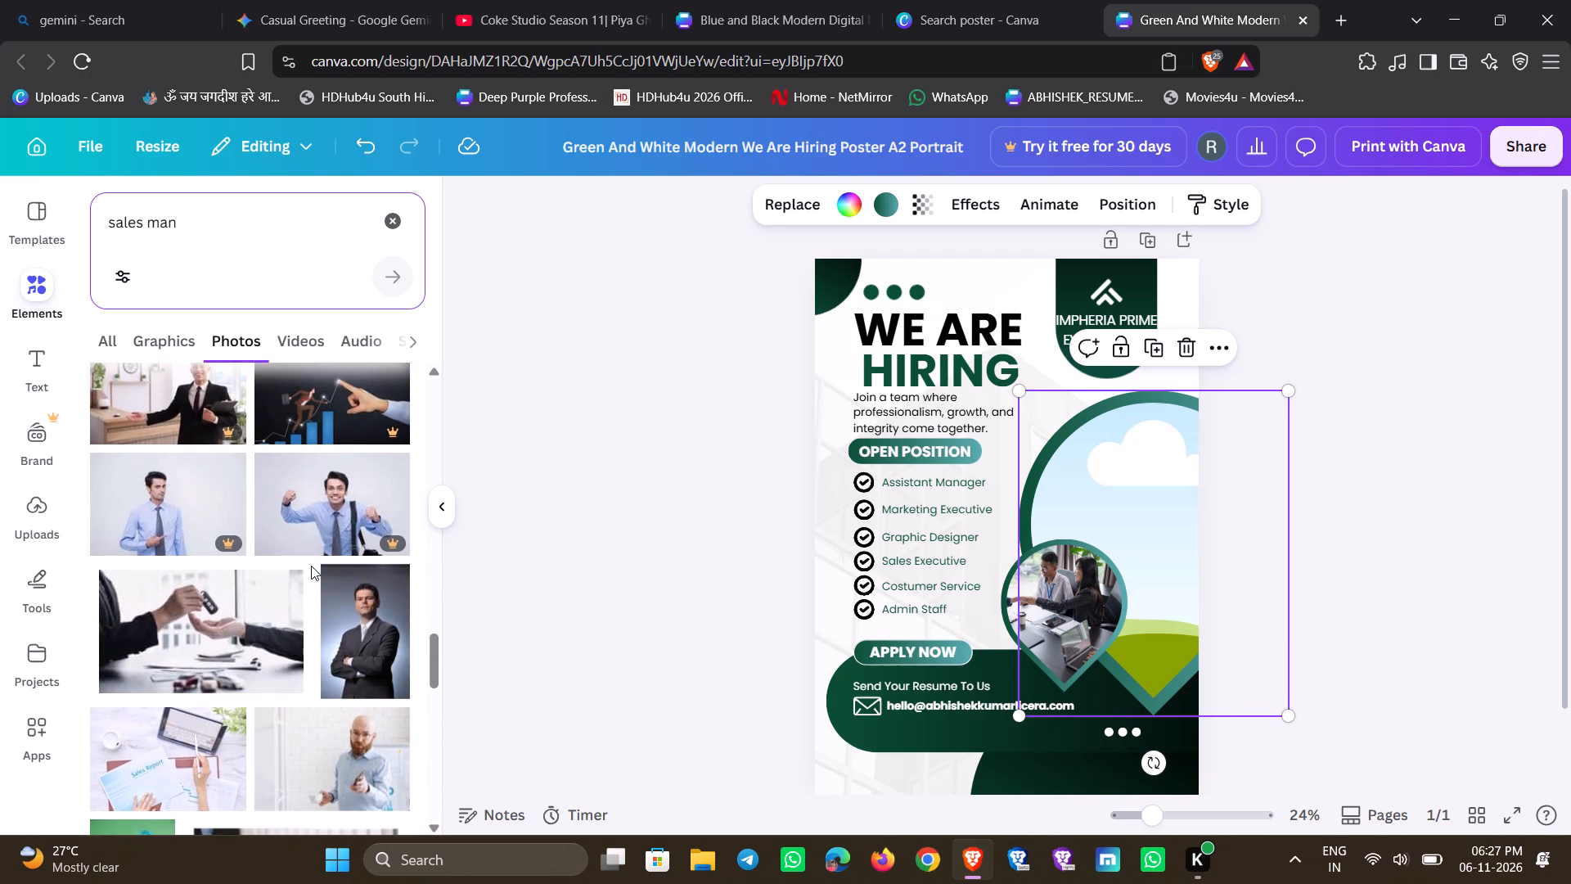
pyautogui.scroll(-1, 311, 566)
pyautogui.scroll(-1, 391, 633)
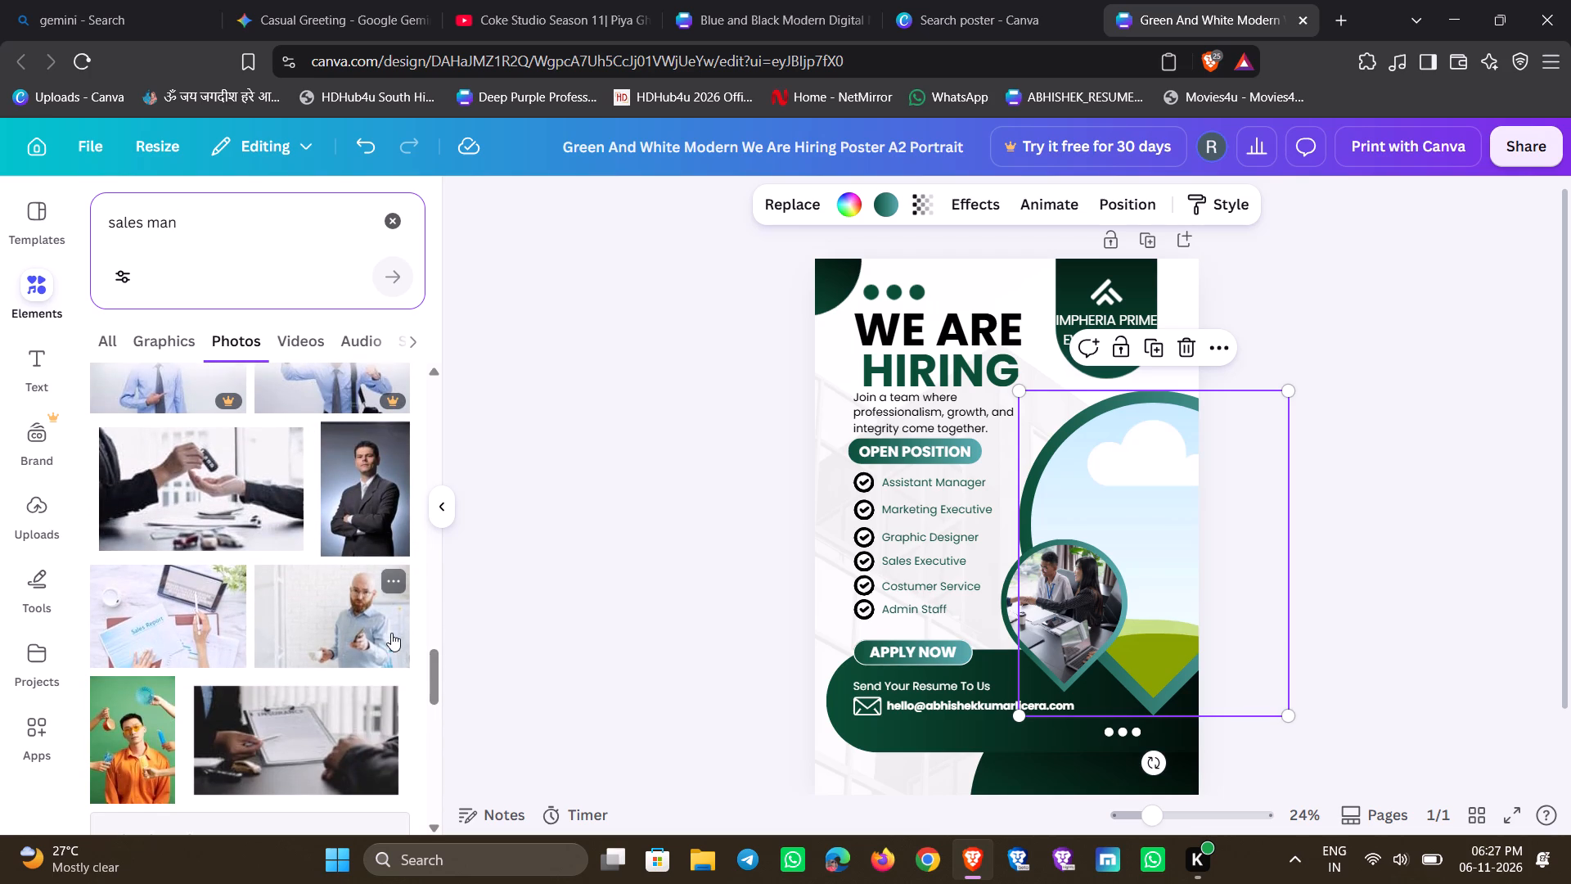
# Add the photo of the dark-suited man with crossed arms on a grey background and place it inside the large pin-shaped frame.
pyautogui.click(358, 497)
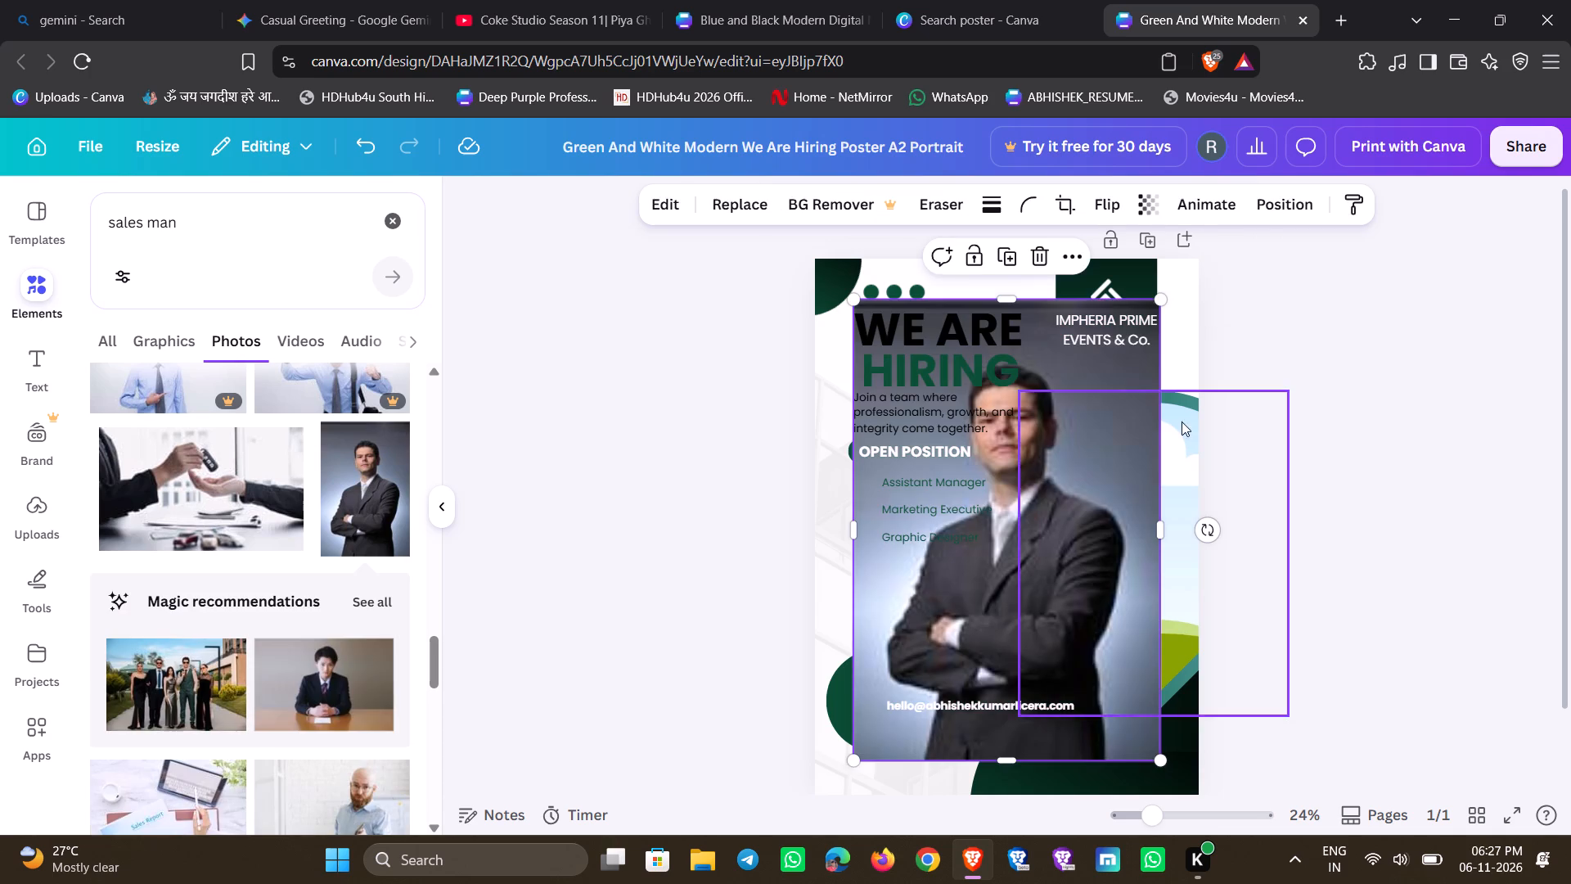
pyautogui.click(1042, 505)
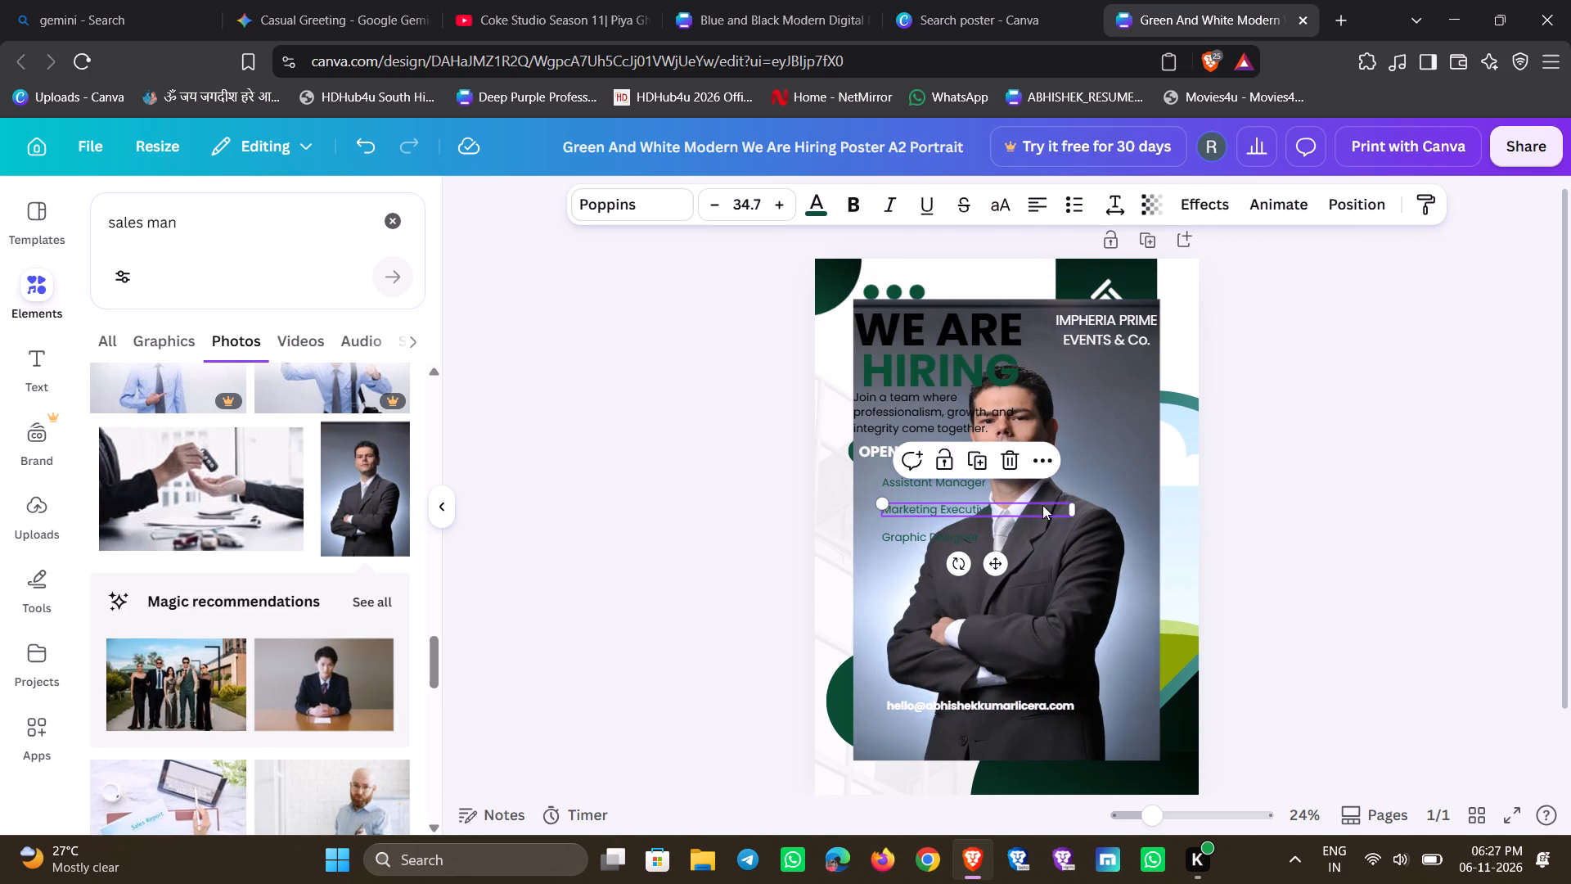
pyautogui.moveTo(1125, 624); pyautogui.dragTo(1205, 540)
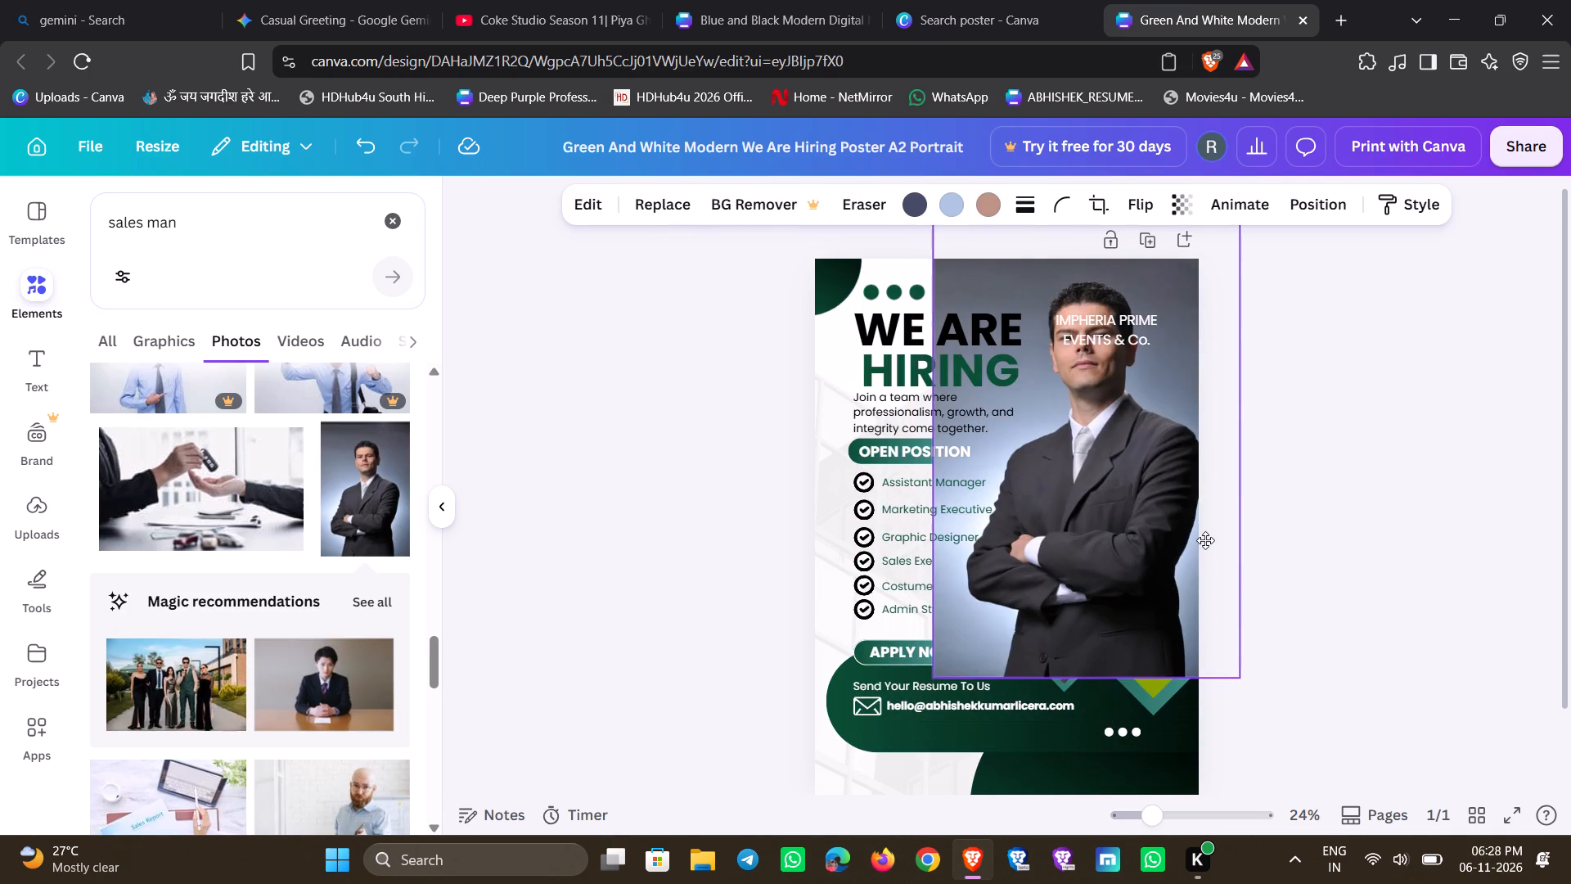
pyautogui.moveTo(1205, 540); pyautogui.dragTo(1191, 567)
pyautogui.click(1404, 557)
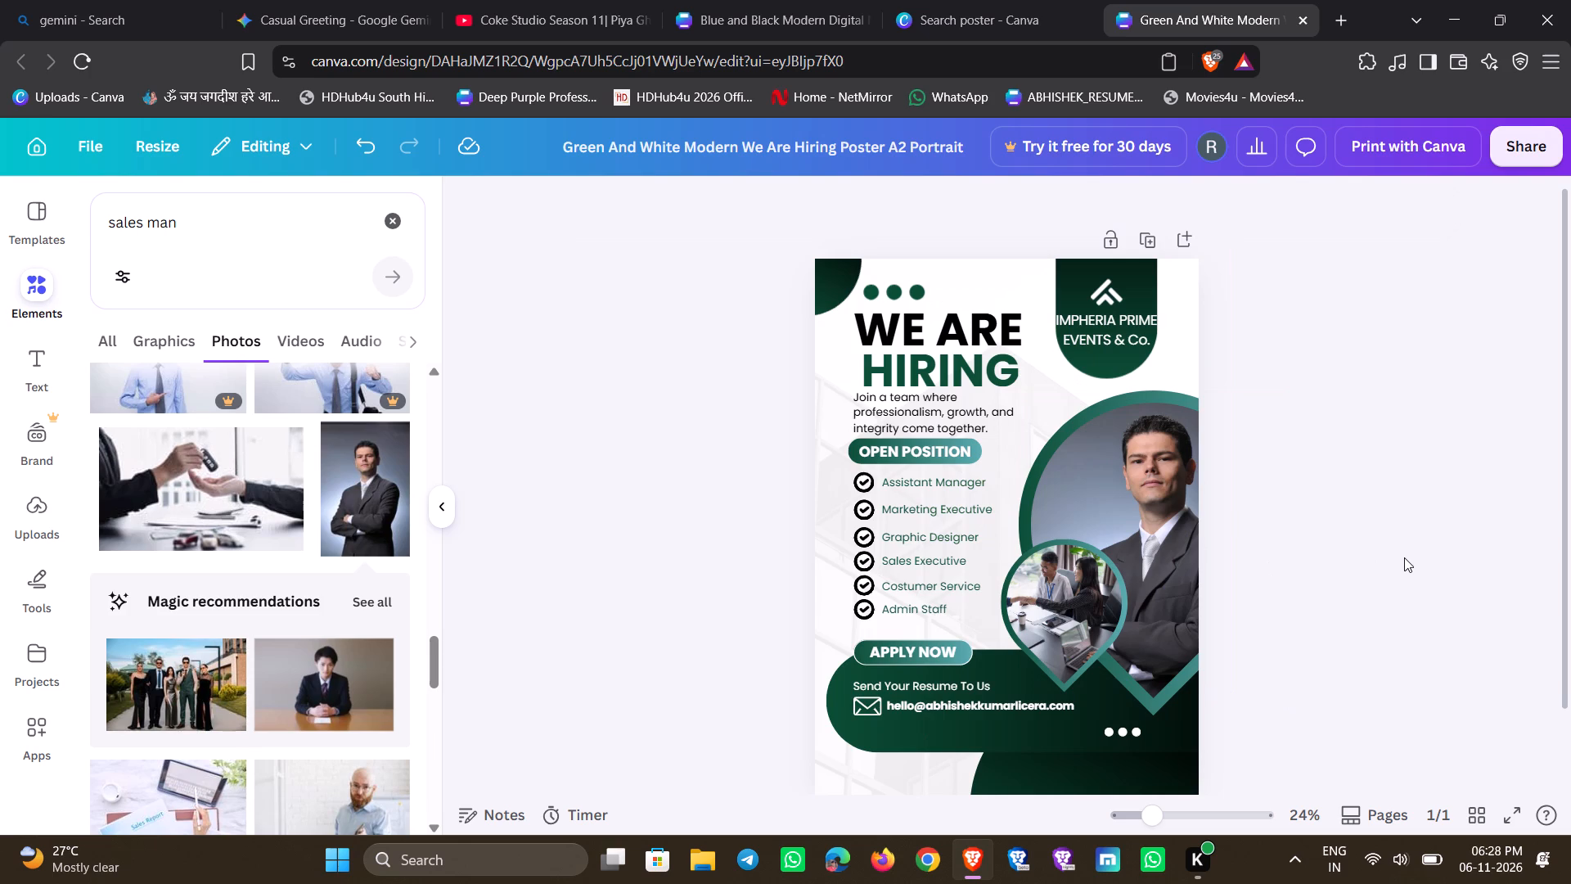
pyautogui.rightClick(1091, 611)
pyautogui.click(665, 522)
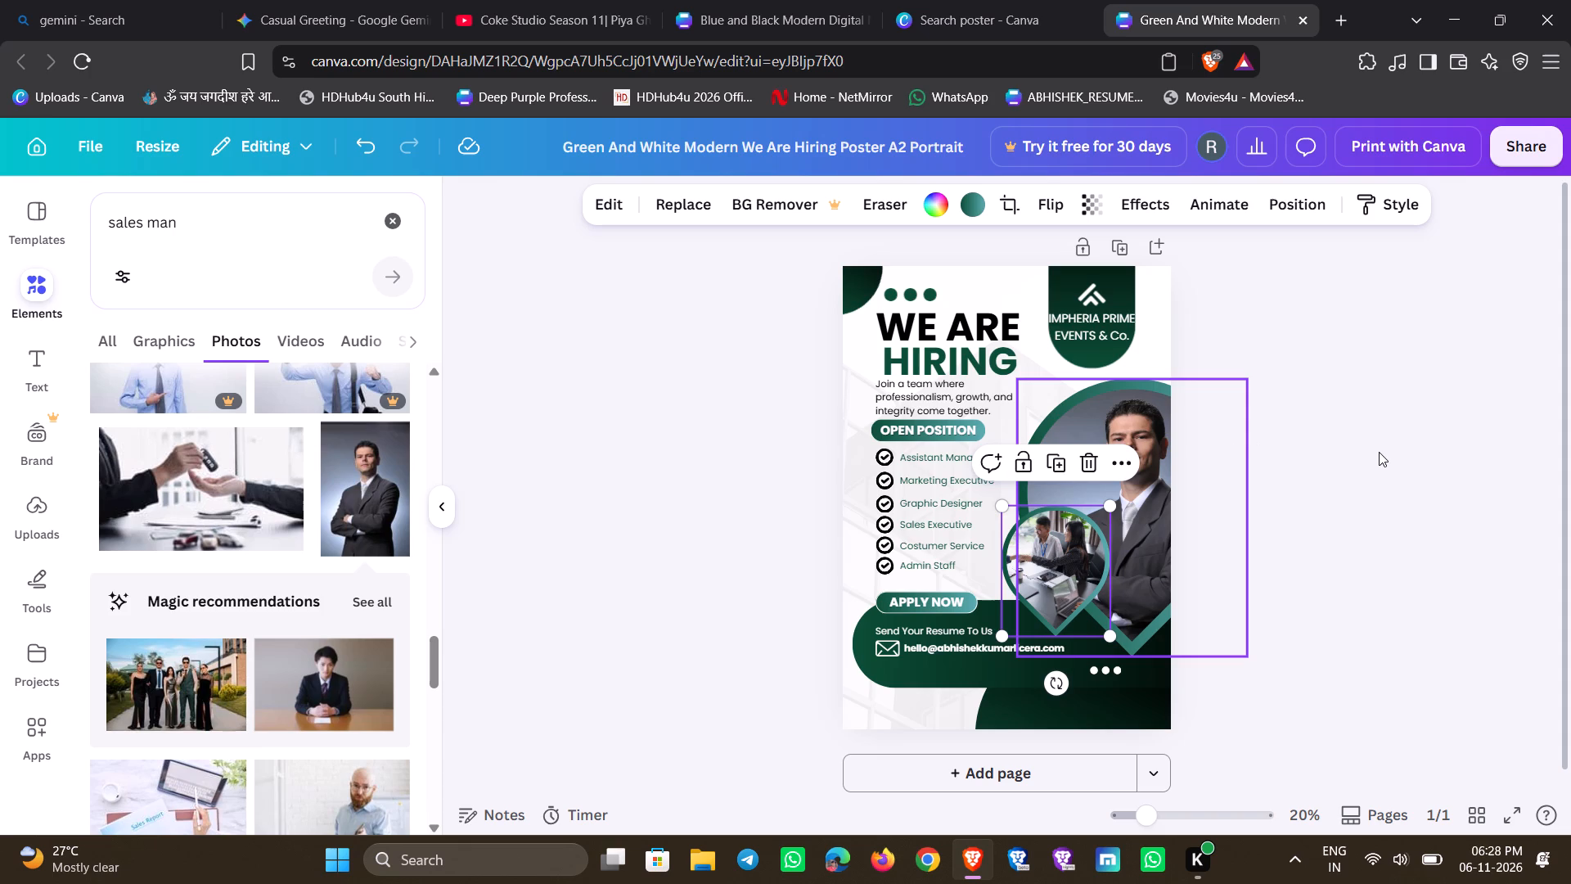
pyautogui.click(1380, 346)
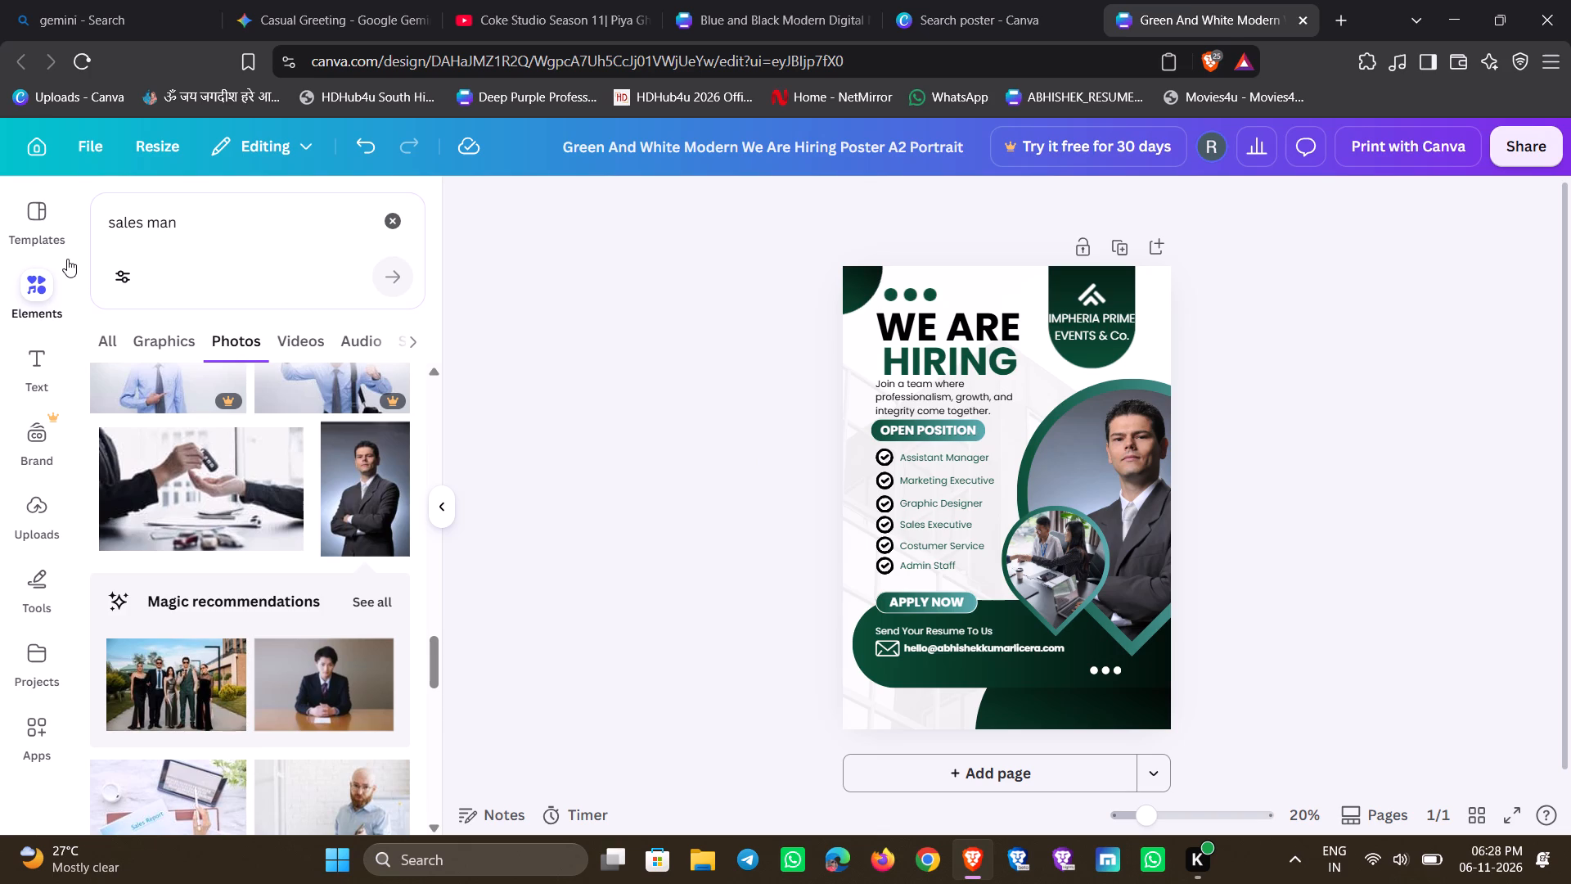
# Look through more of the sales man photo results for another suitable business picture for the poster.
pyautogui.scroll(-4, 241, 460)
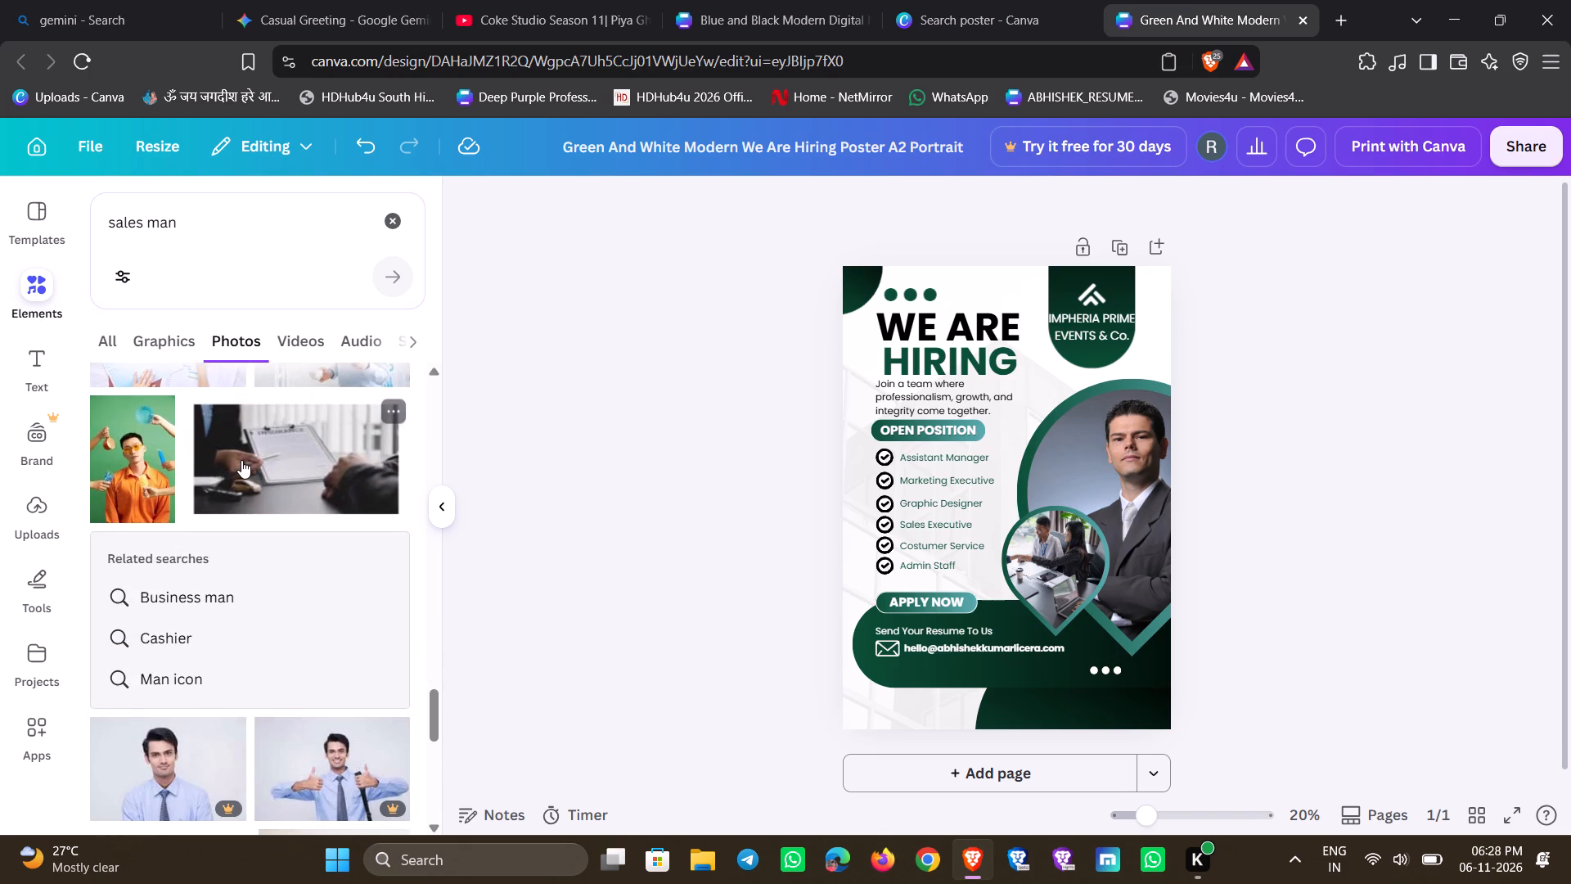
pyautogui.scroll(-2, 241, 460)
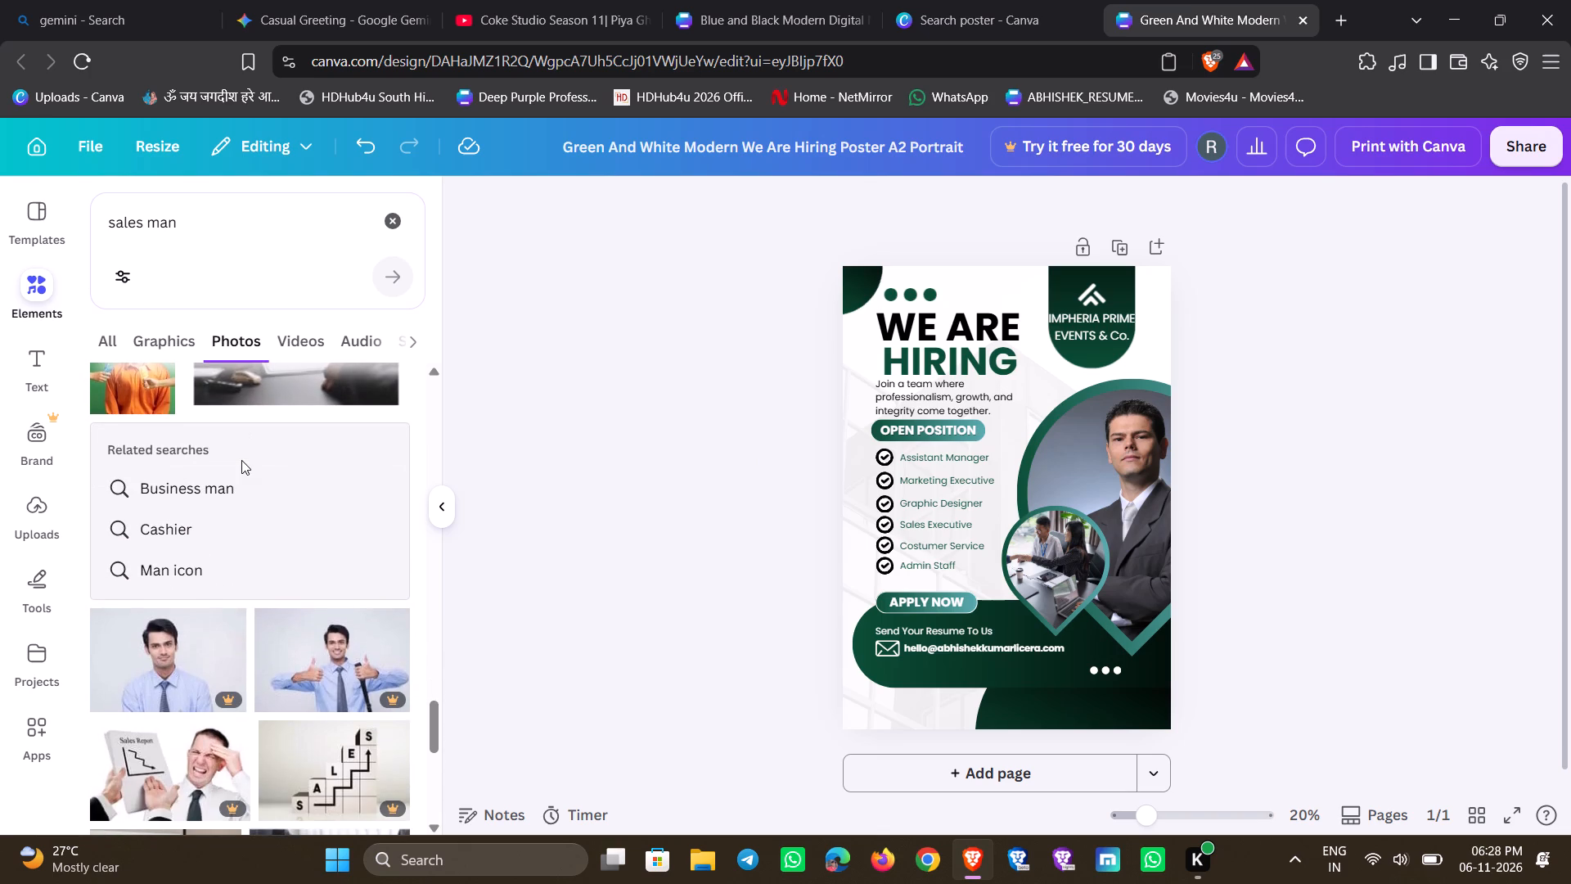
pyautogui.scroll(-1, 241, 460)
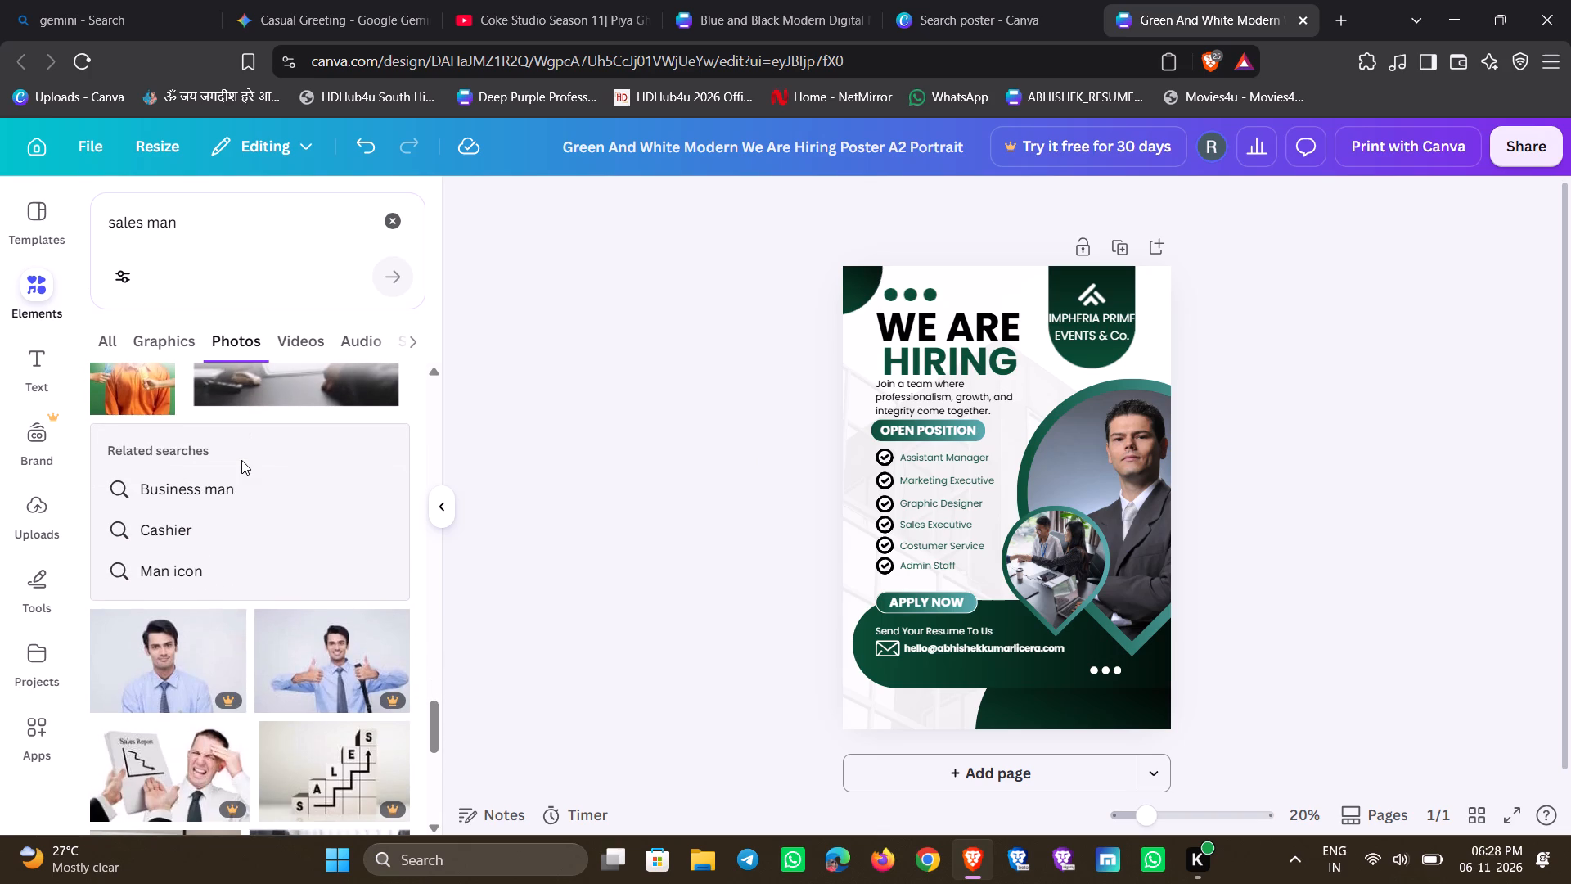
pyautogui.scroll(-1, 241, 460)
pyautogui.scroll(-1, 93, 562)
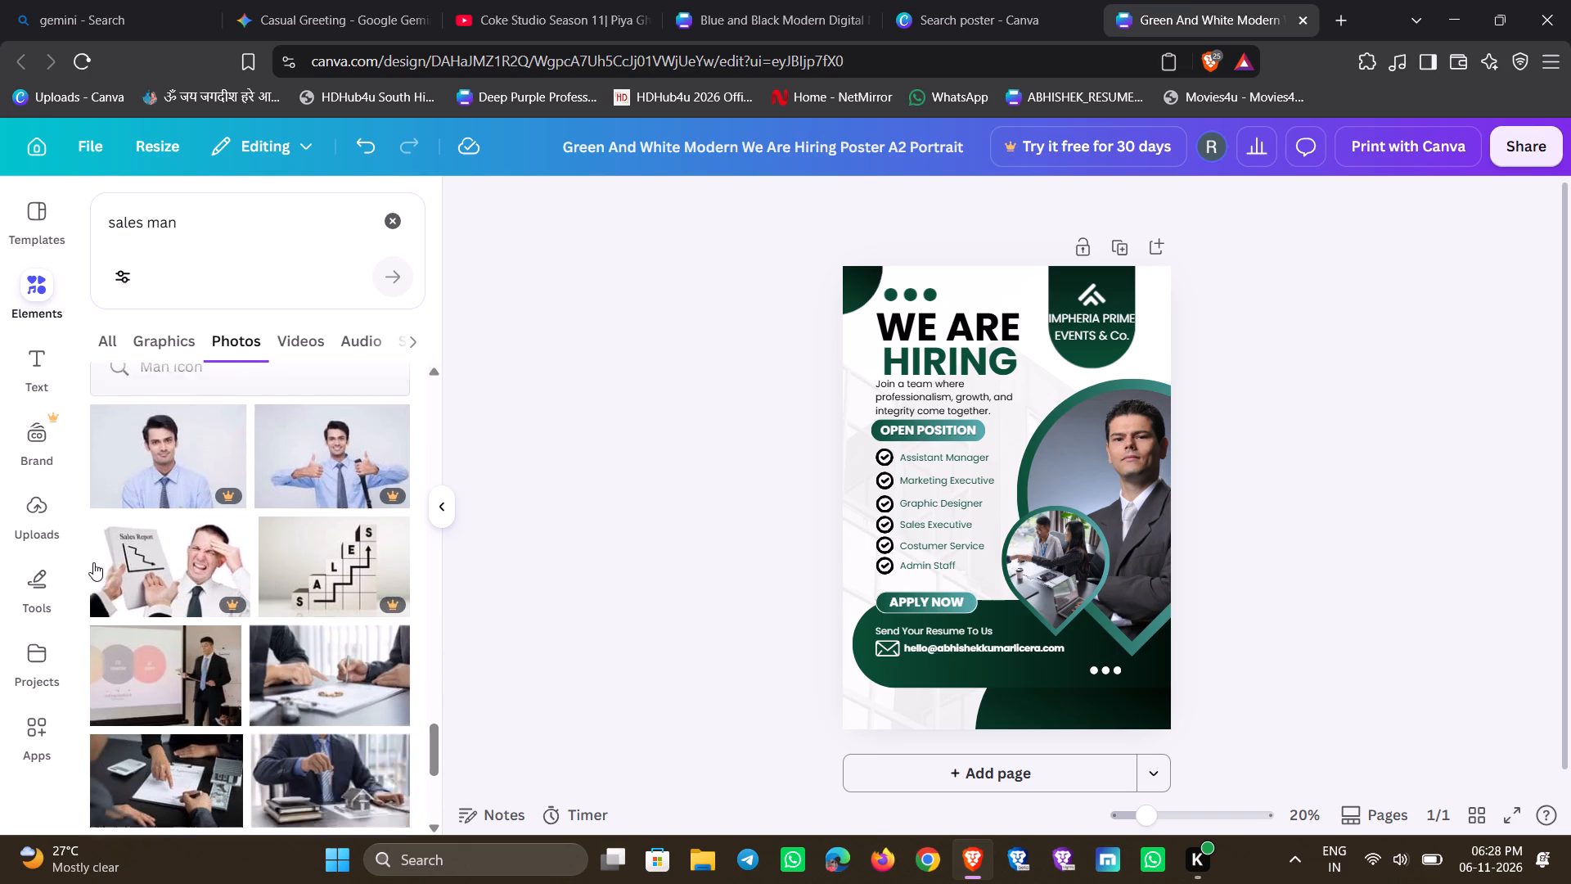
pyautogui.scroll(-1, 93, 562)
pyautogui.scroll(-3, 169, 614)
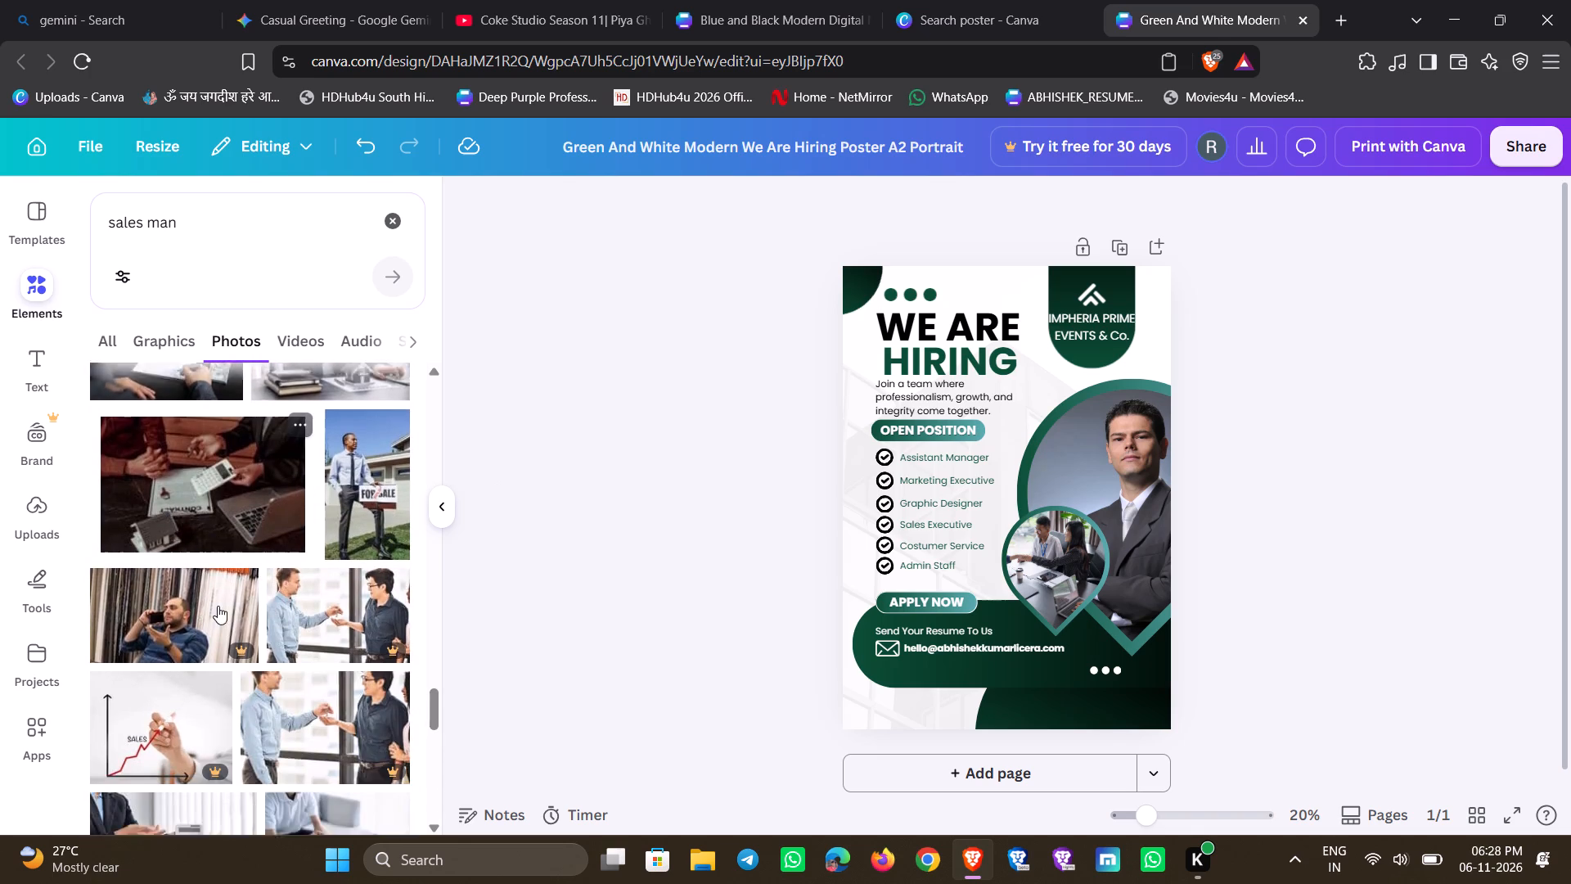
pyautogui.scroll(-3, 218, 606)
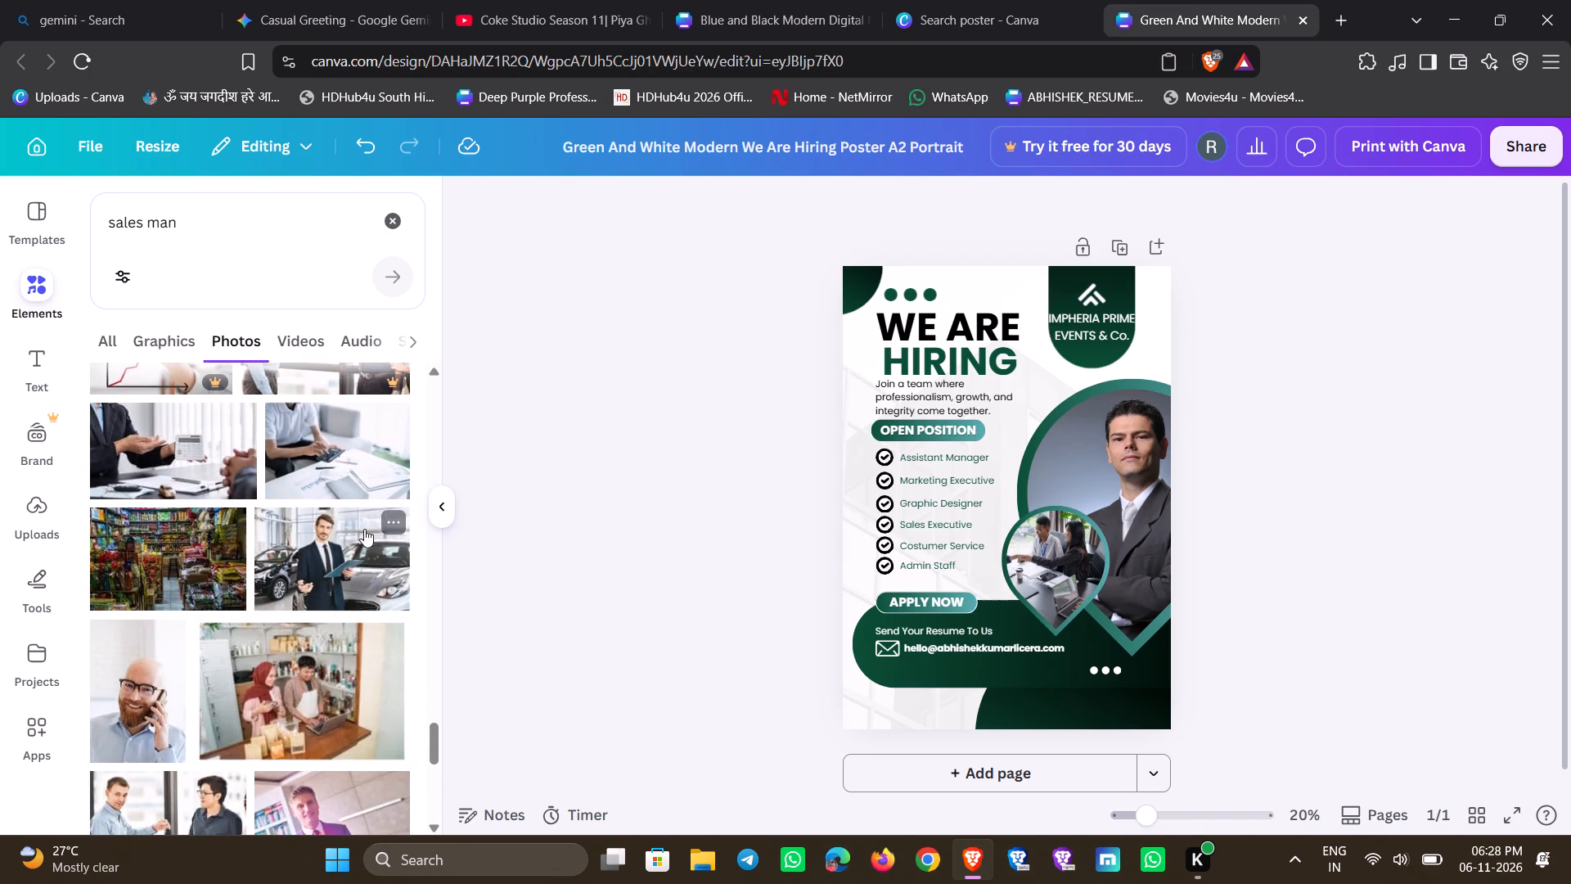
pyautogui.scroll(-2, 398, 610)
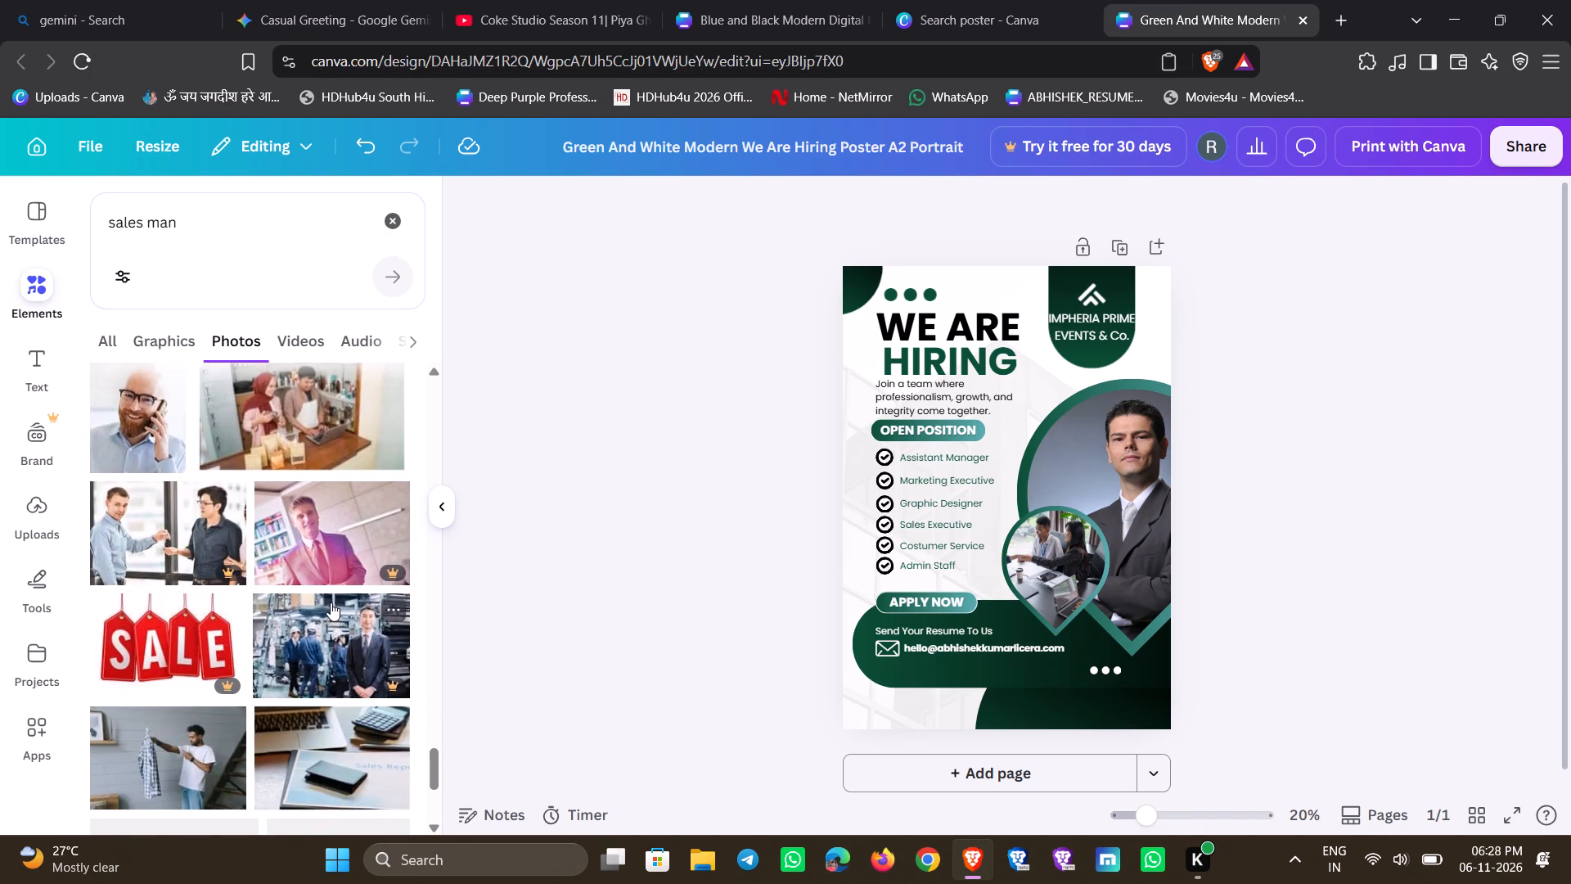
pyautogui.scroll(-2, 331, 602)
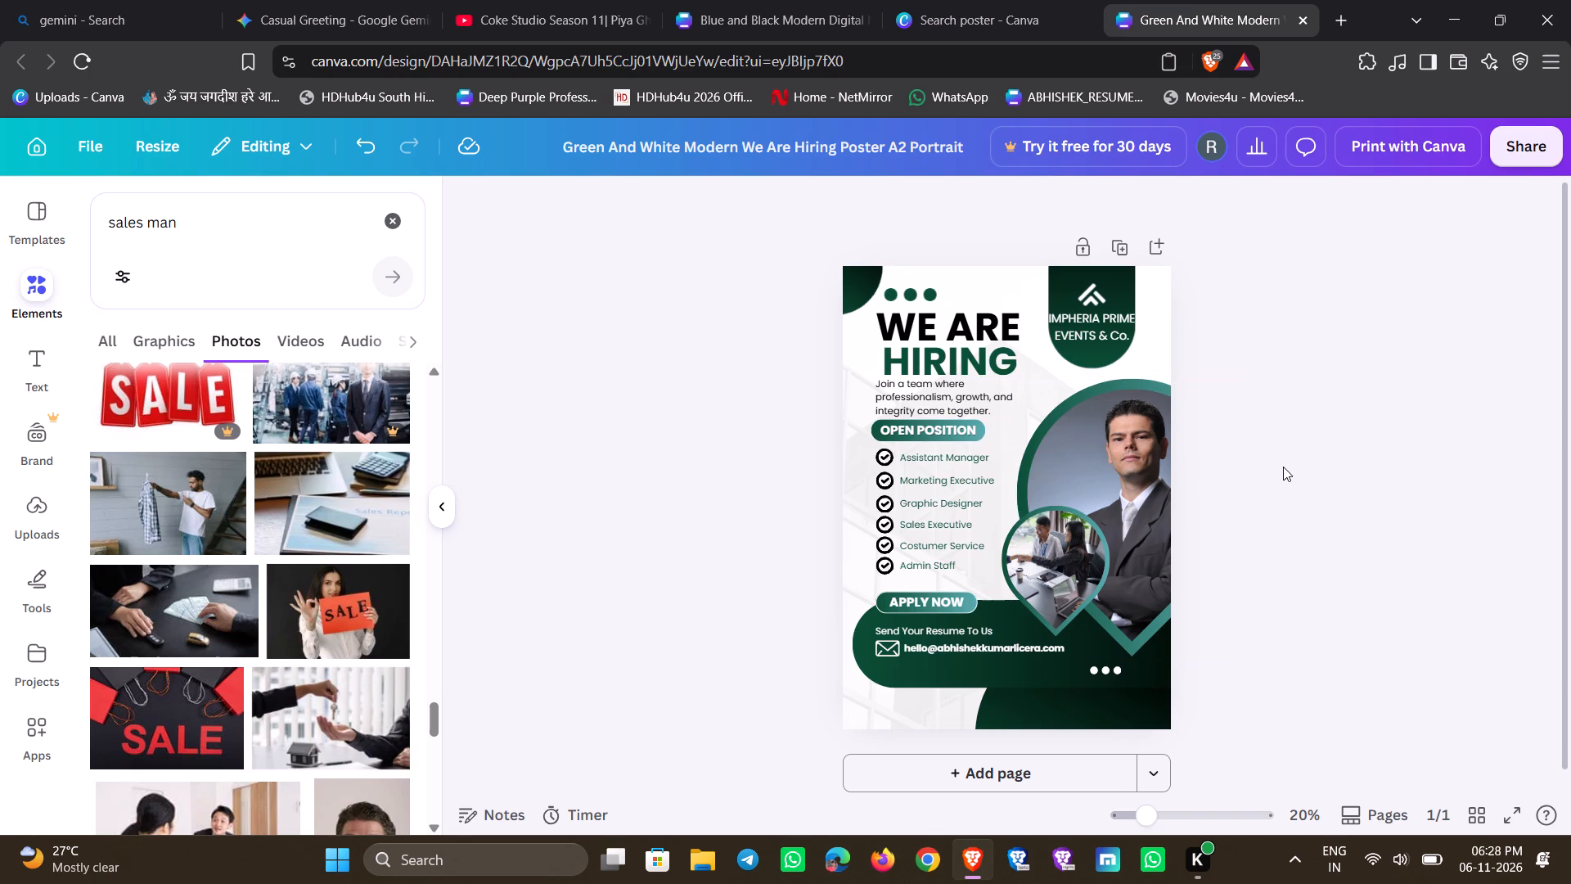
# Widen the "Join a team where professionalism..." text box so it wraps onto two lines, and move it slightly down from the HIRING heading.
pyautogui.click(932, 408)
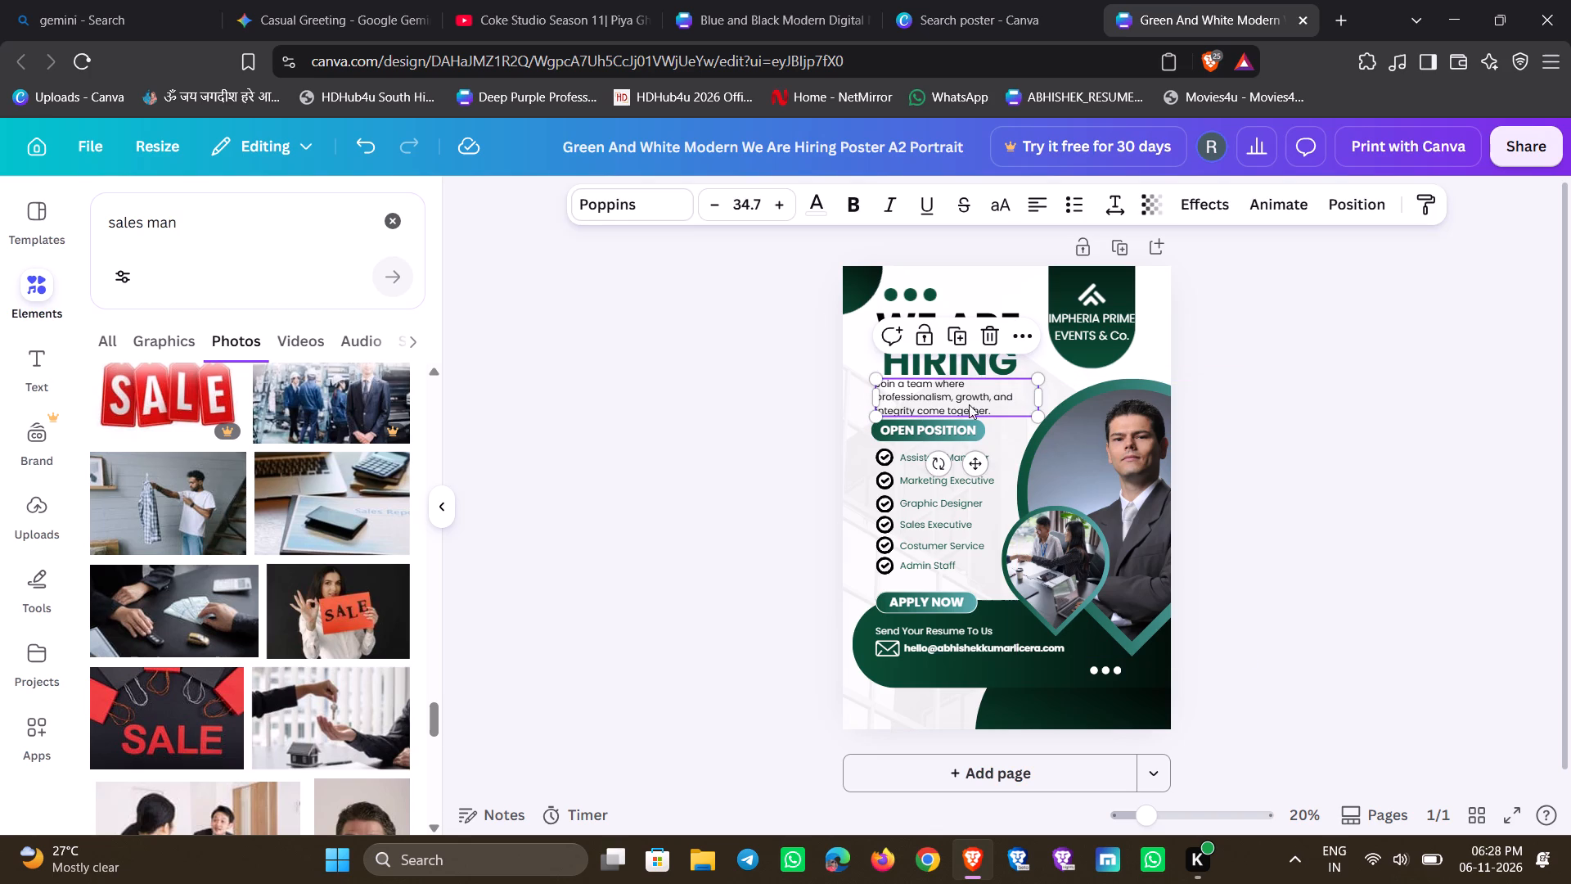
pyautogui.moveTo(1042, 401); pyautogui.dragTo(1051, 401)
pyautogui.moveTo(1051, 401); pyautogui.dragTo(1065, 402)
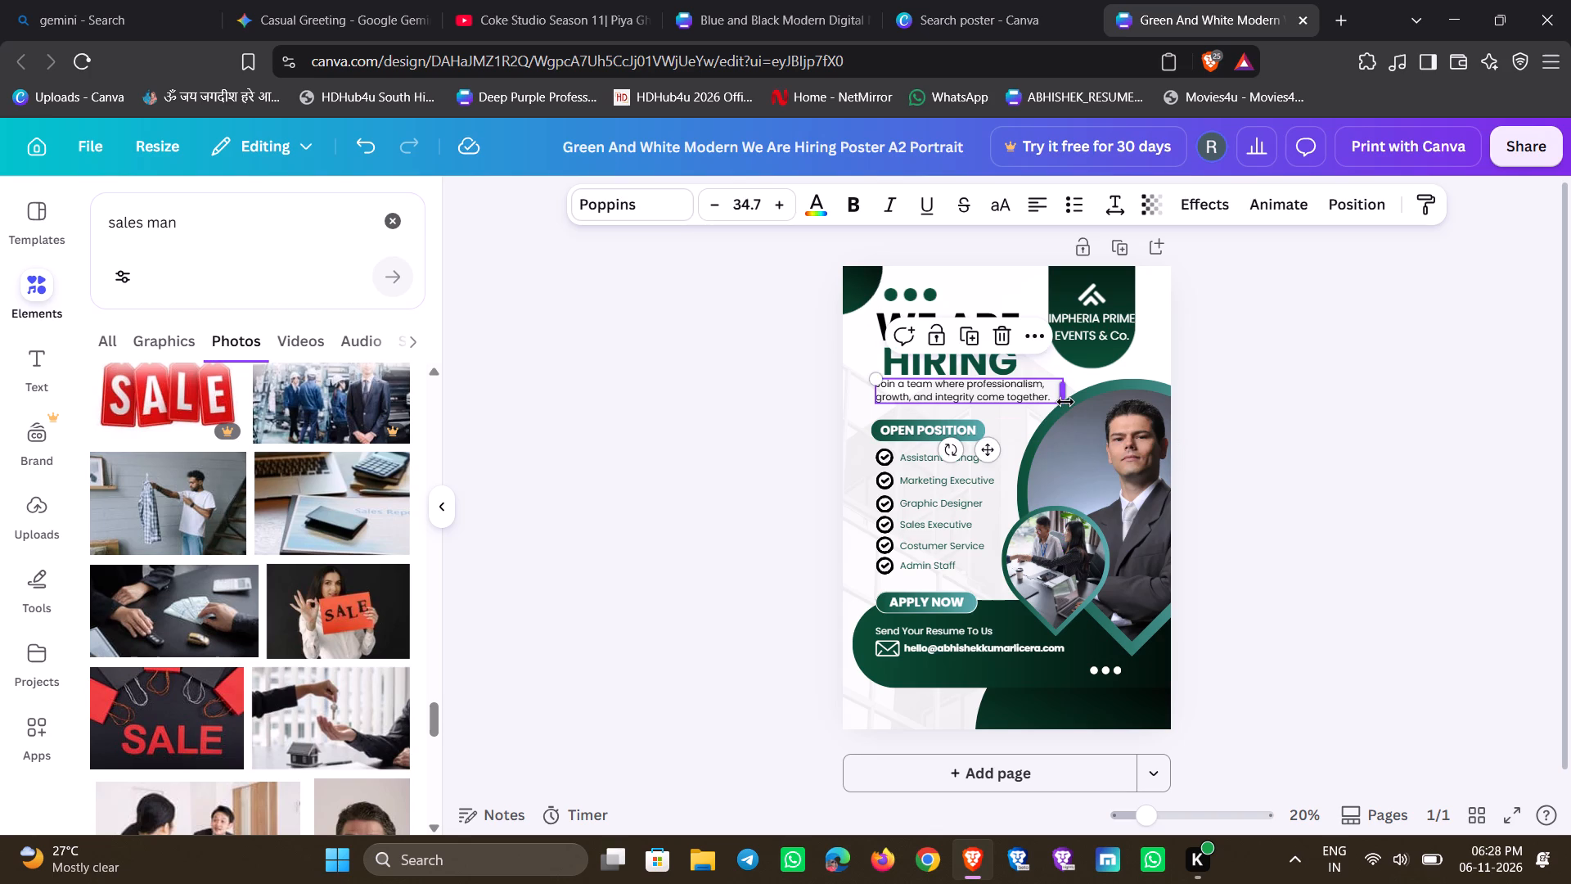
pyautogui.click(1303, 444)
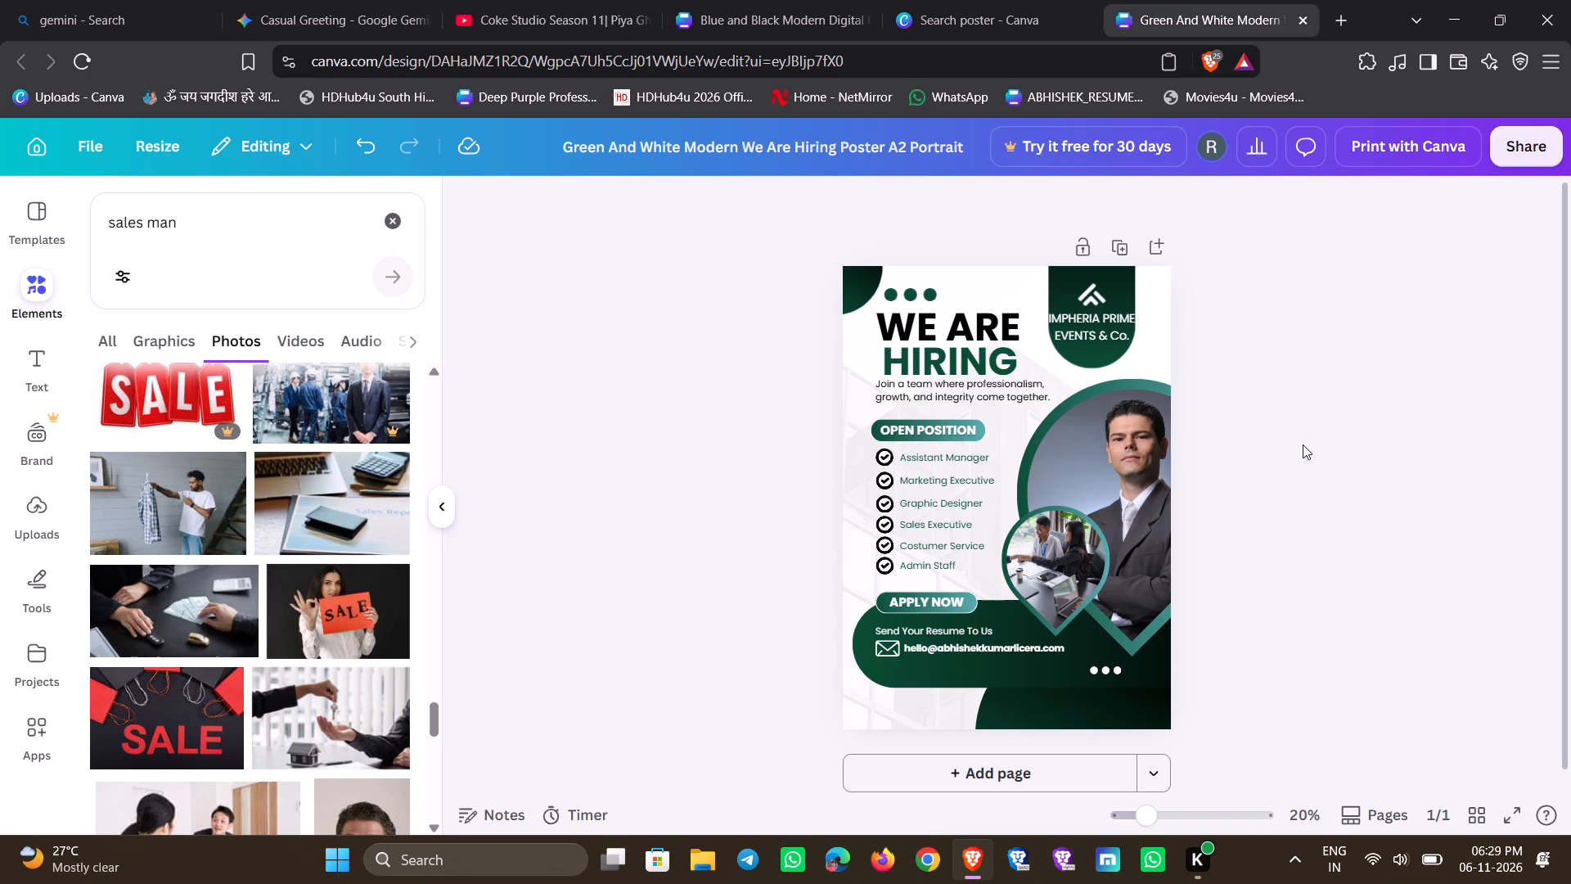
pyautogui.click(975, 381)
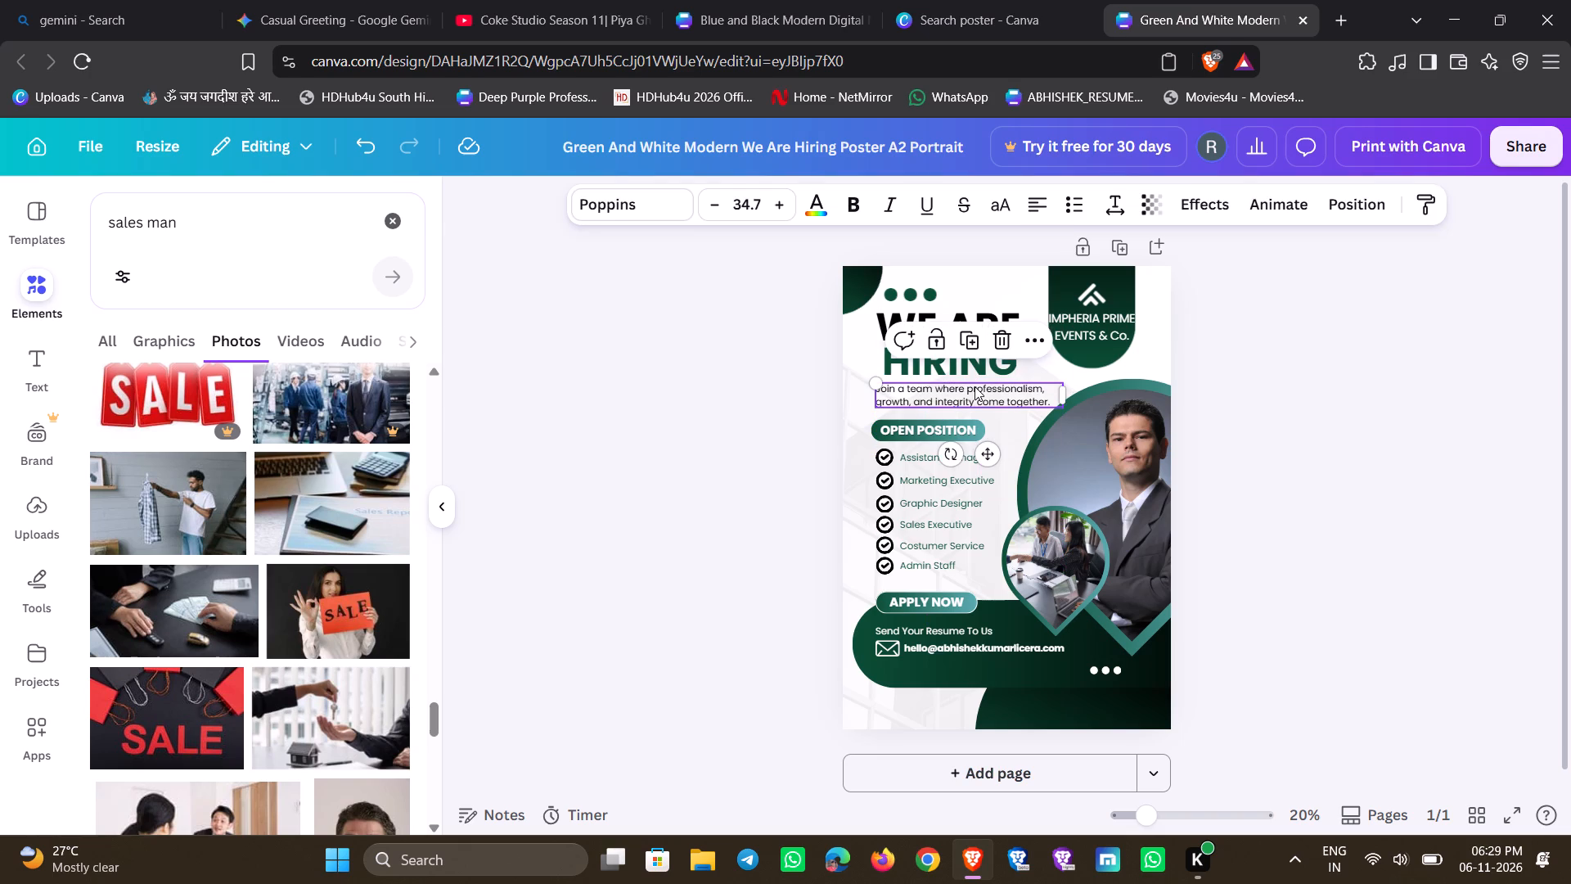
pyautogui.click(1307, 415)
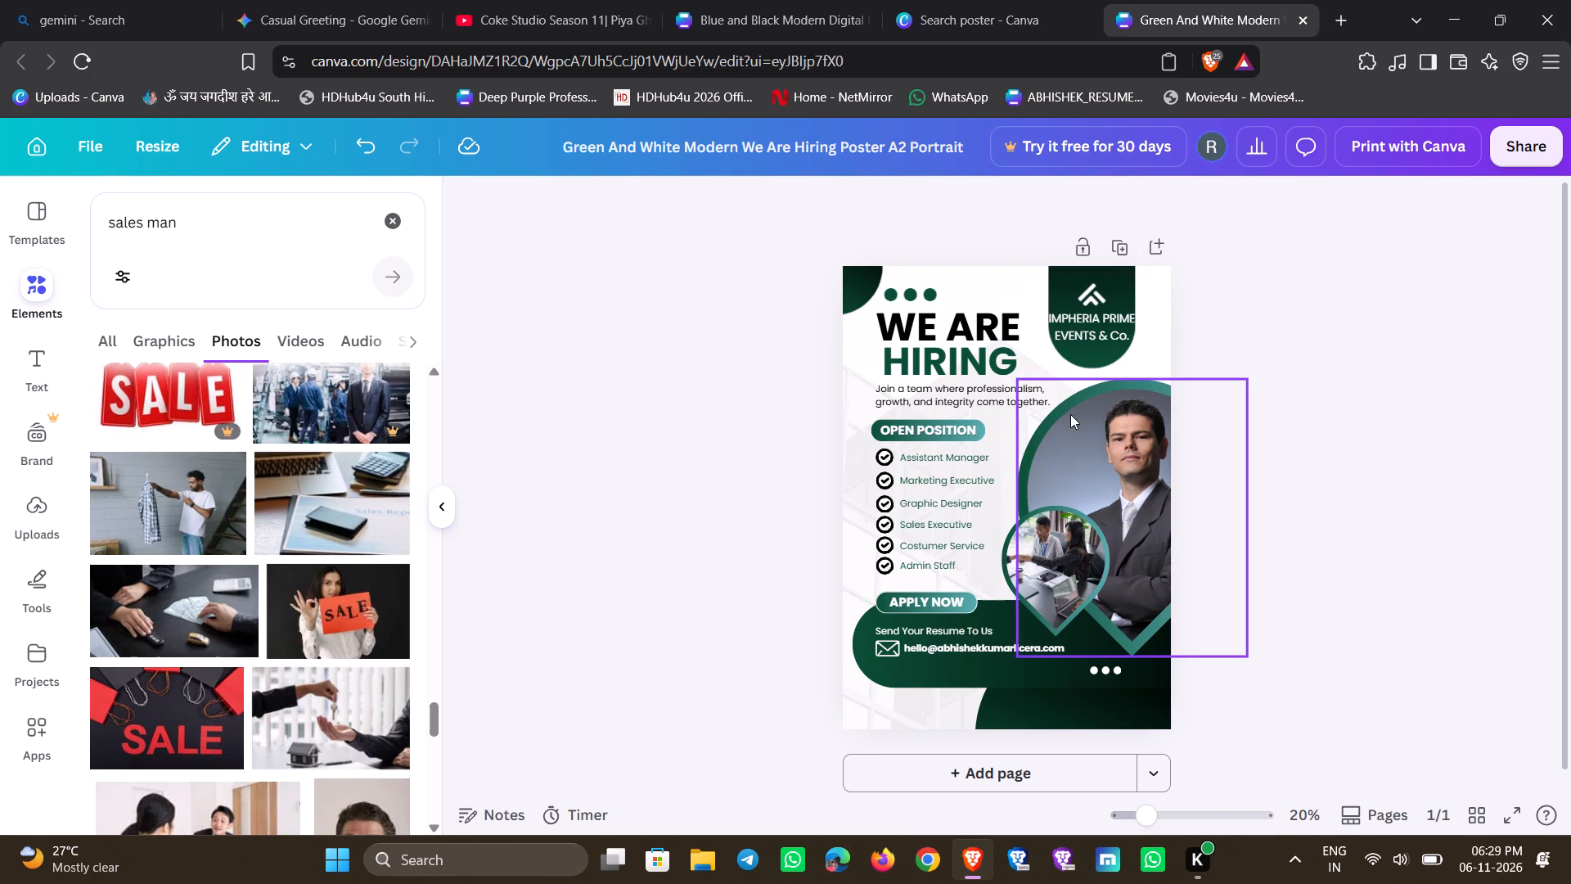
pyautogui.click(1316, 394)
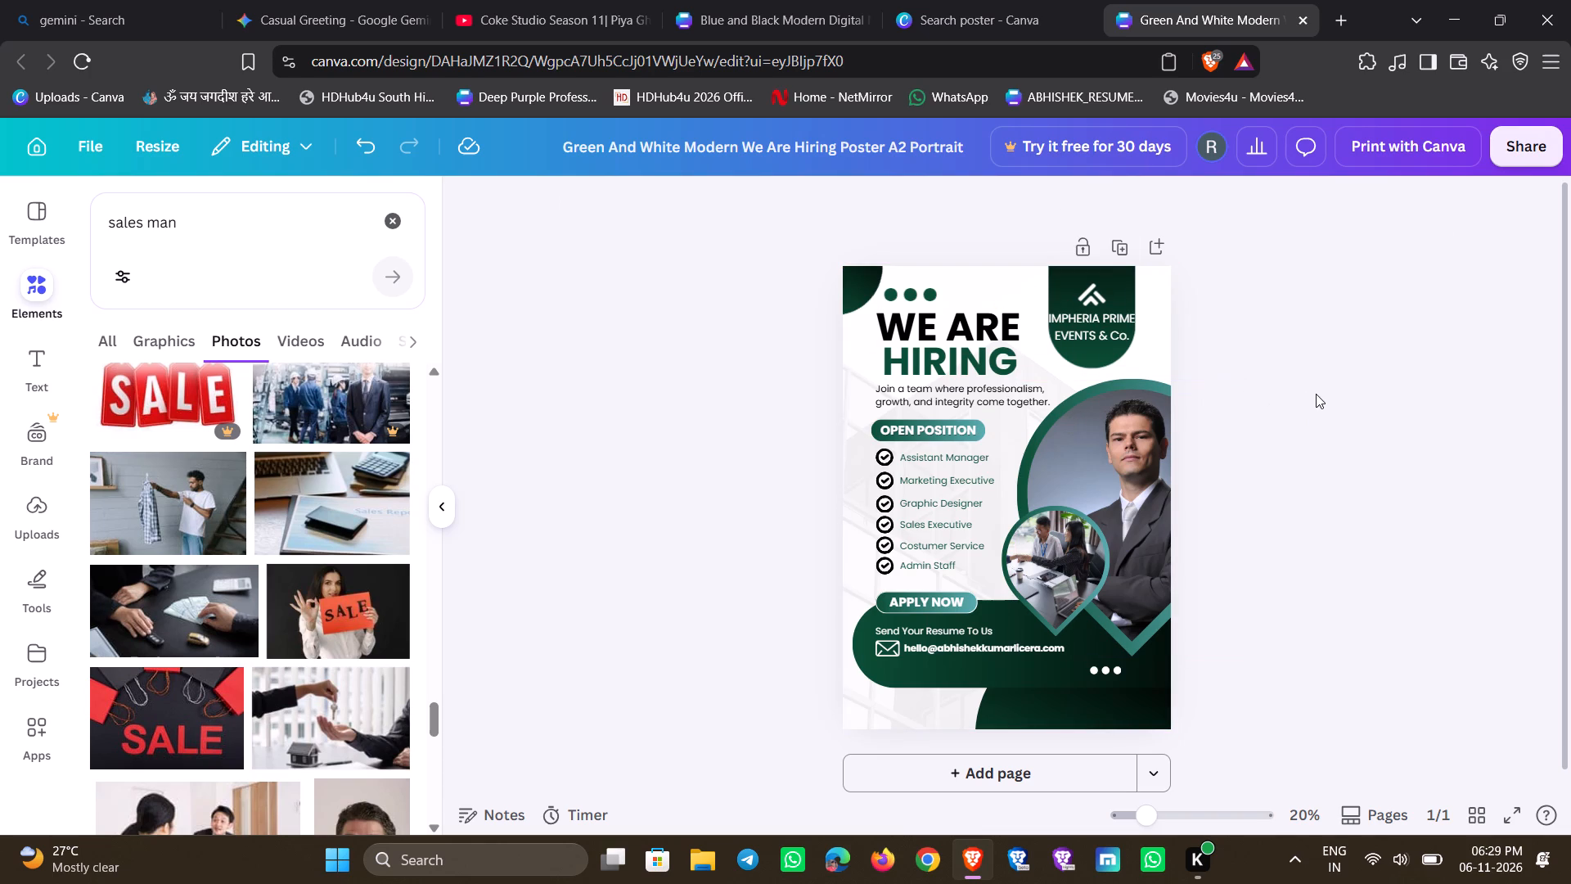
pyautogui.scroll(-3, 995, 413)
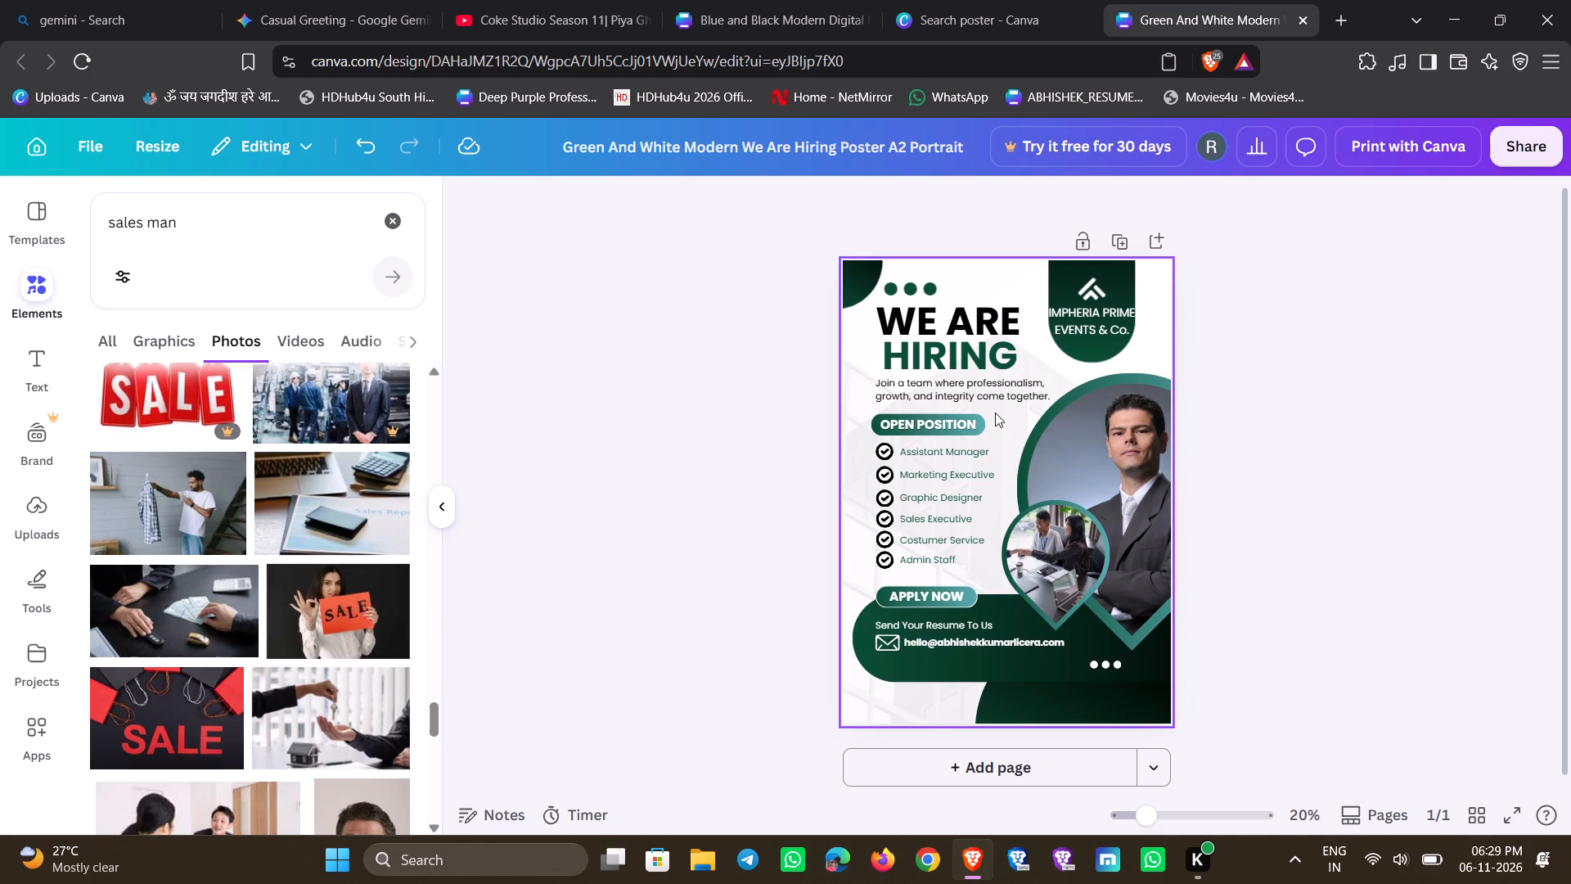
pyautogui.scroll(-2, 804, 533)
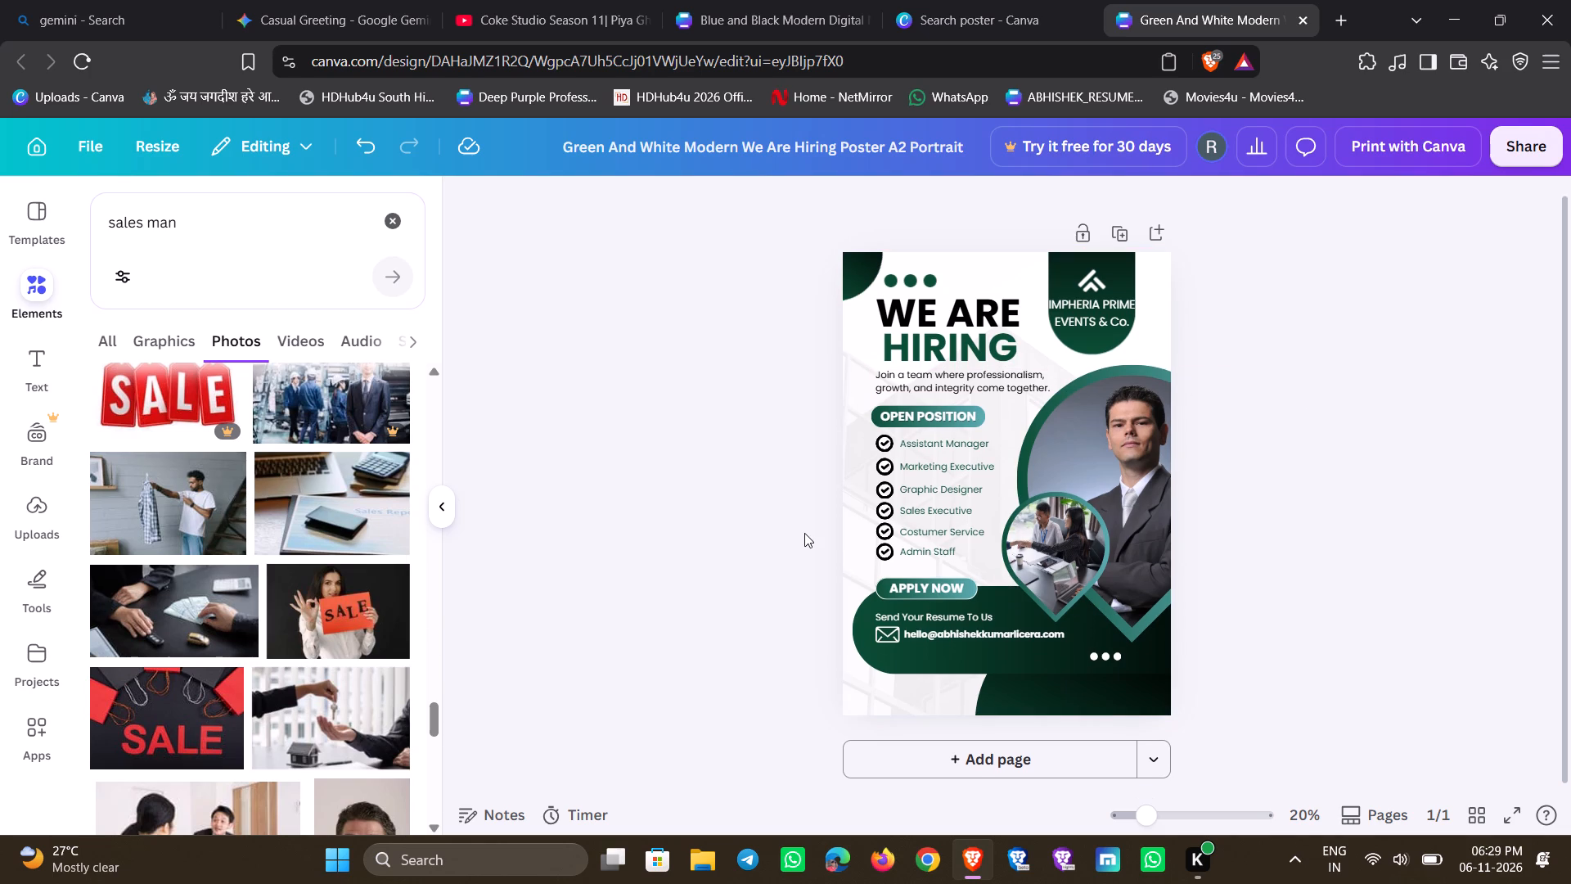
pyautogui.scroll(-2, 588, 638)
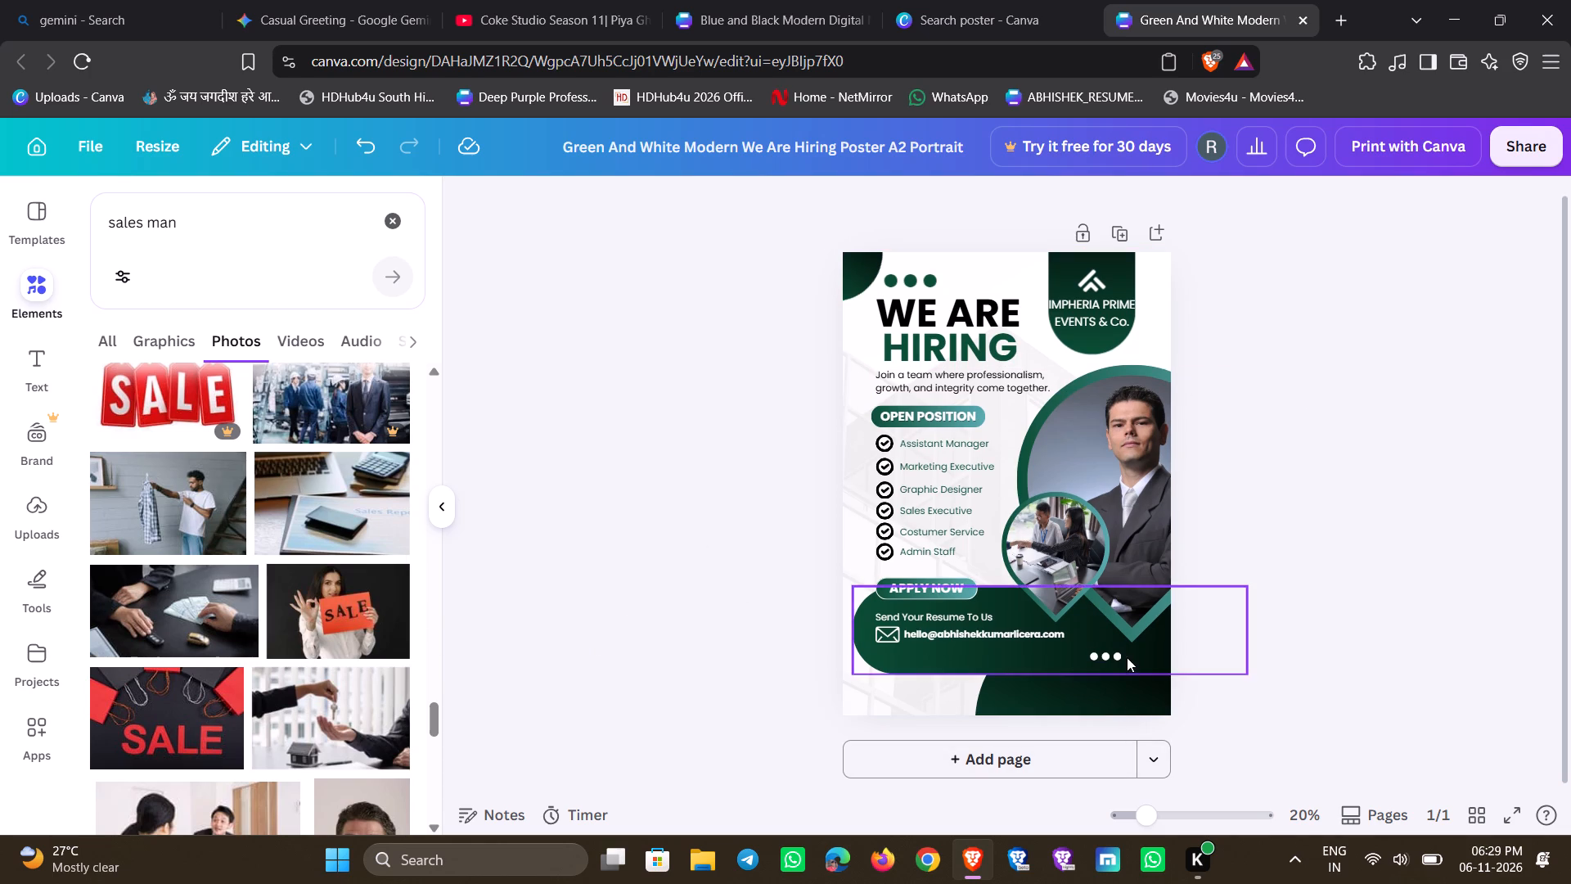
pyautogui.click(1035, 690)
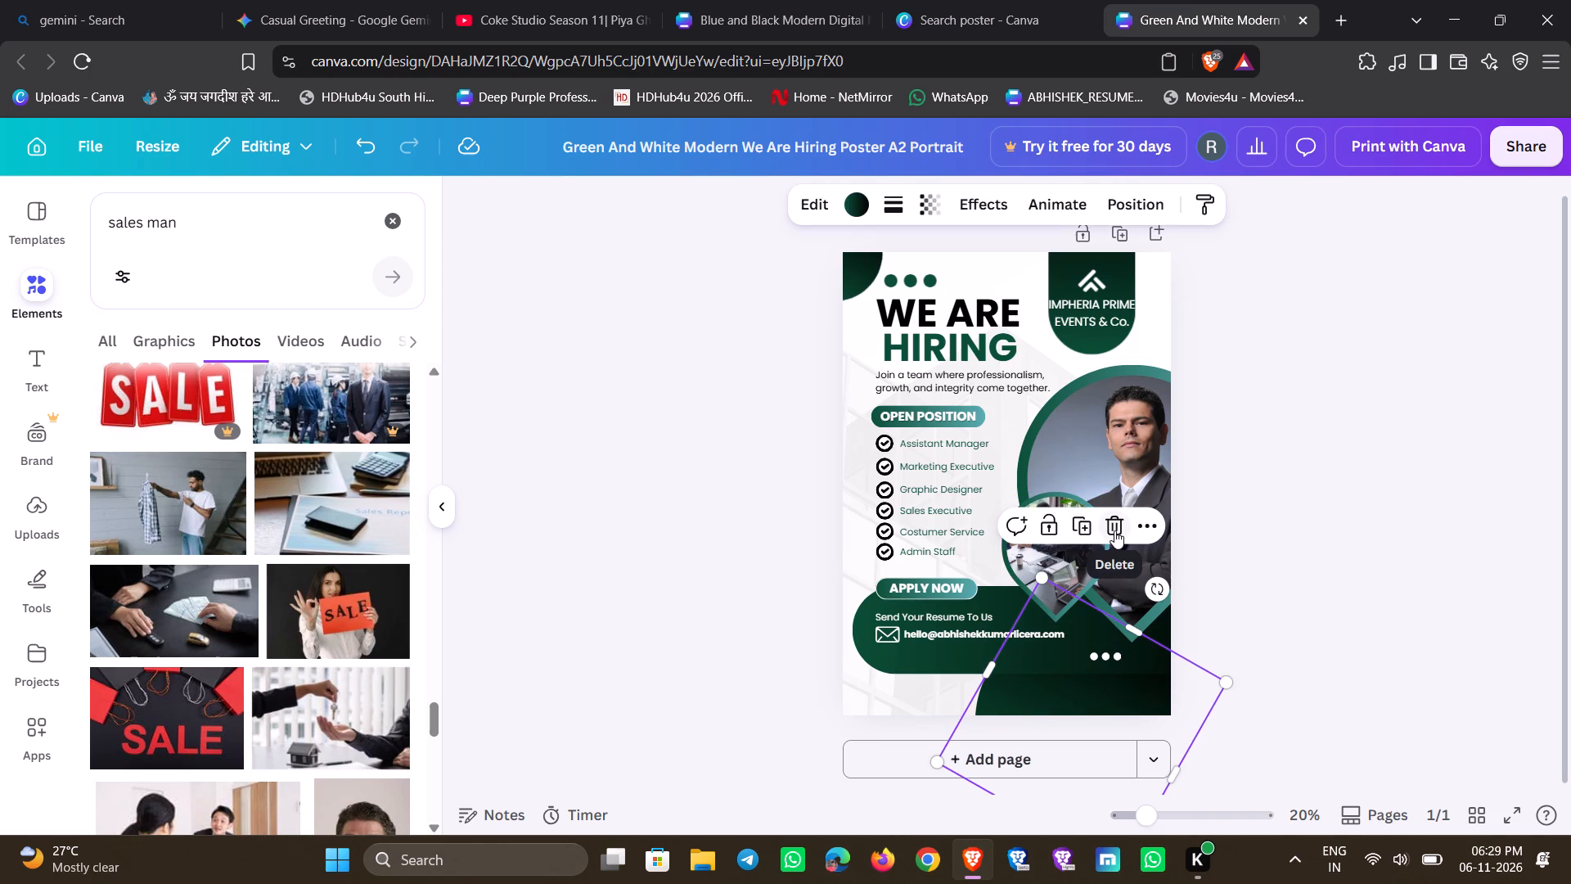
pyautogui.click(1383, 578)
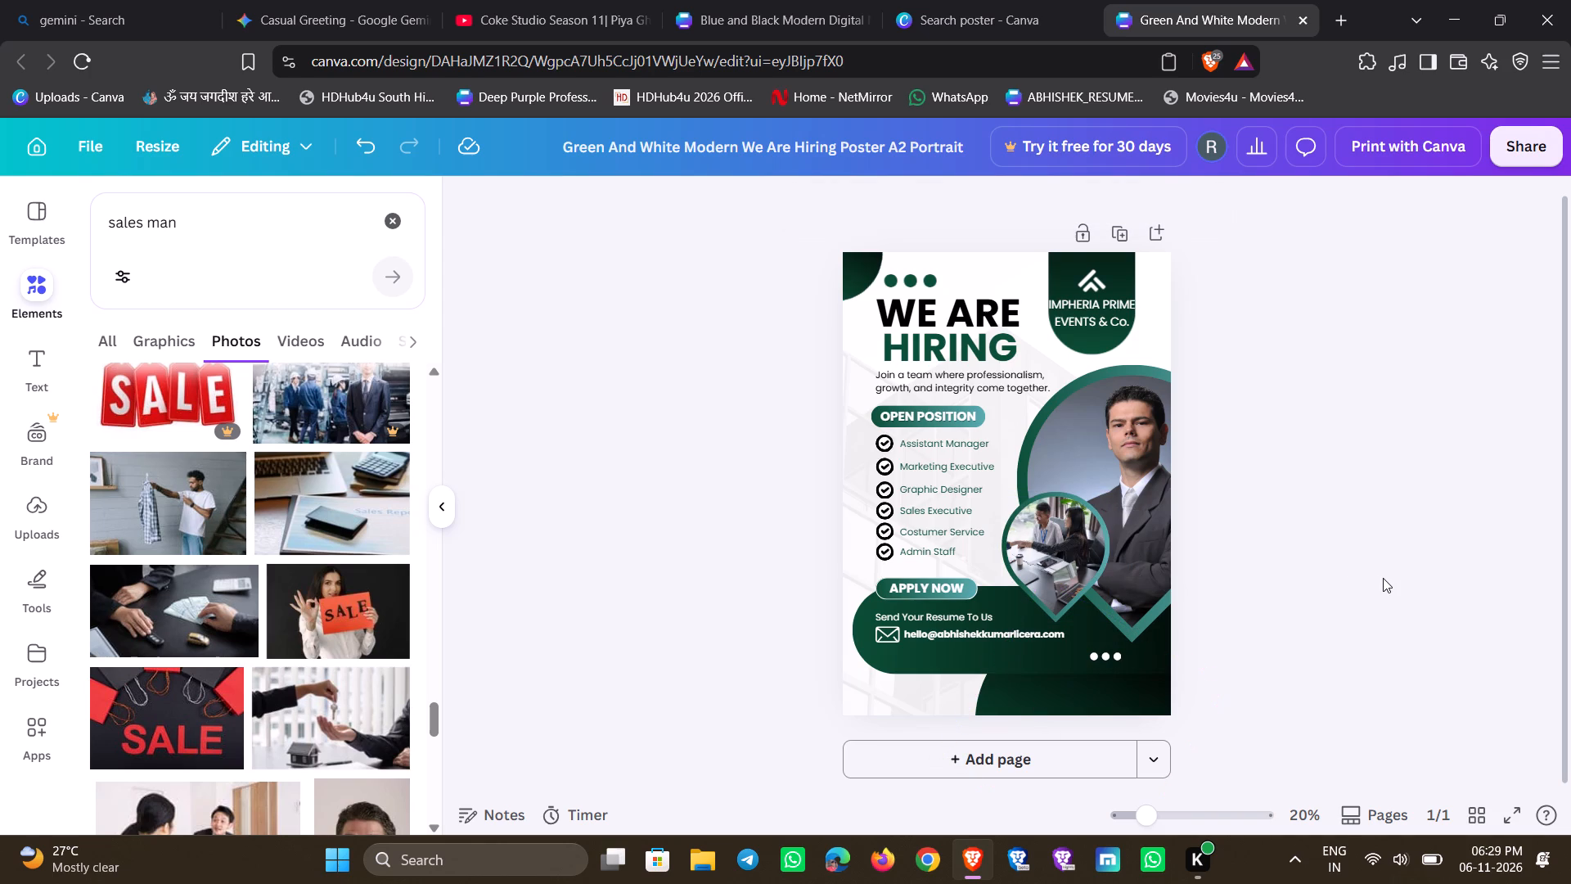